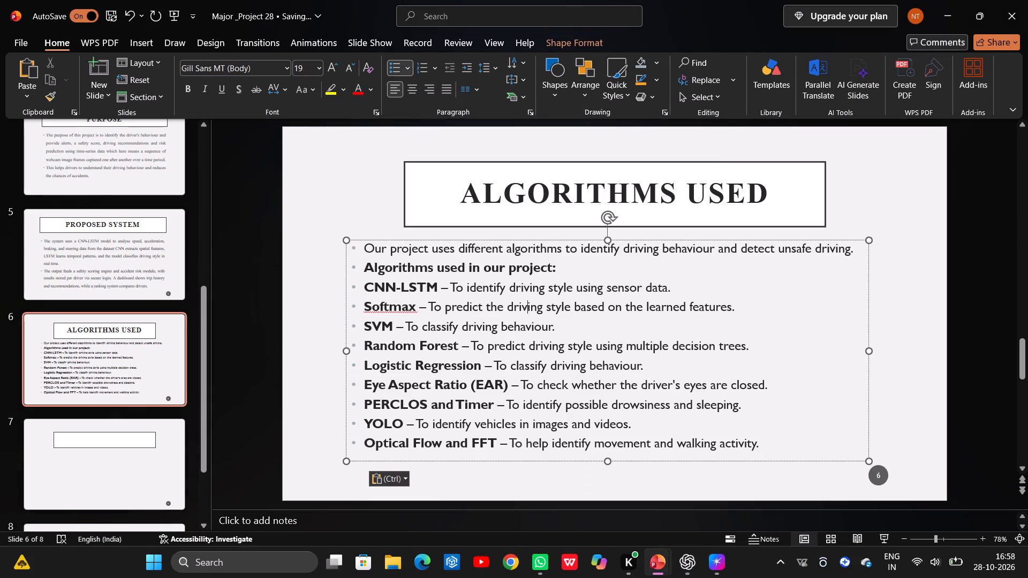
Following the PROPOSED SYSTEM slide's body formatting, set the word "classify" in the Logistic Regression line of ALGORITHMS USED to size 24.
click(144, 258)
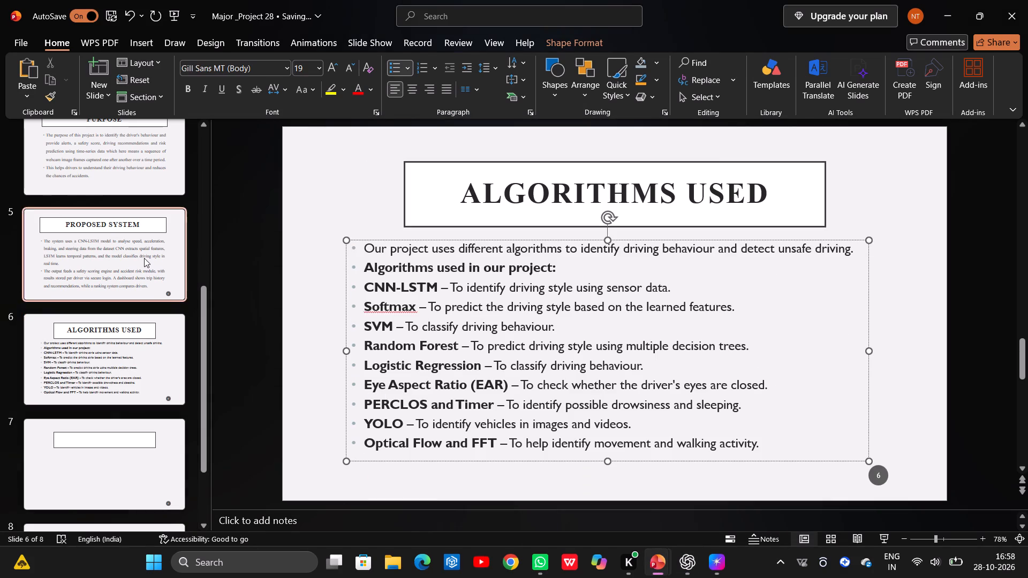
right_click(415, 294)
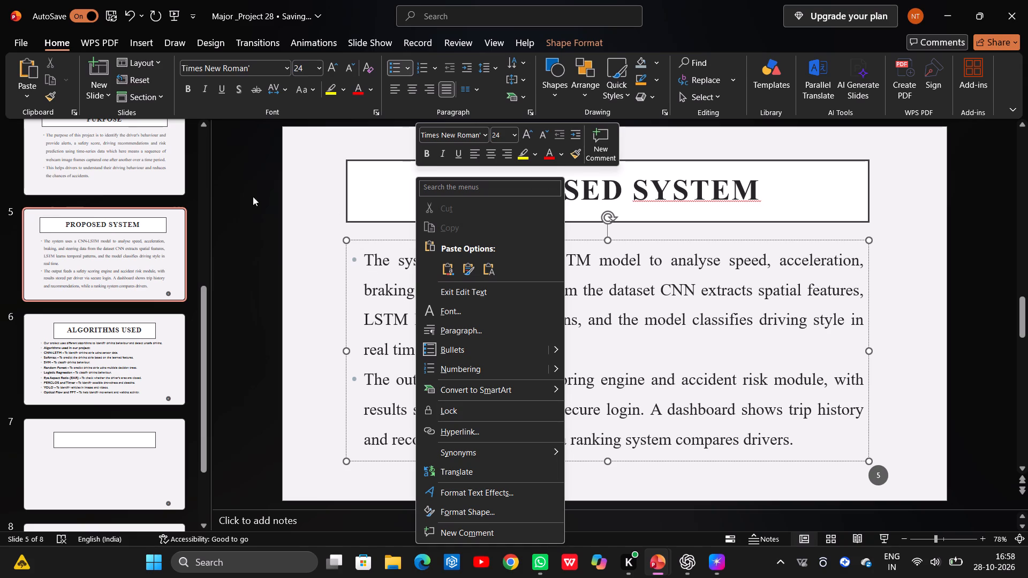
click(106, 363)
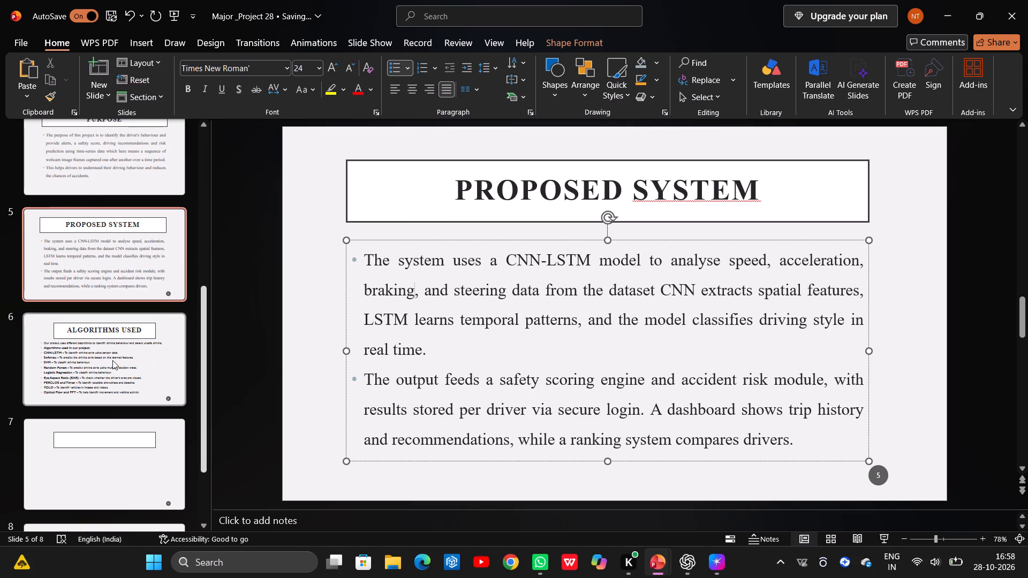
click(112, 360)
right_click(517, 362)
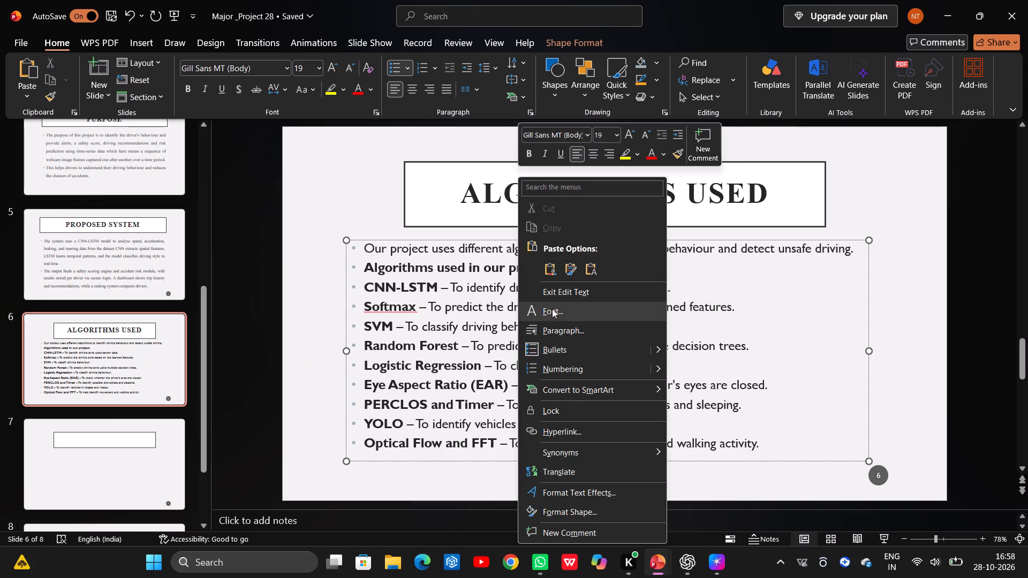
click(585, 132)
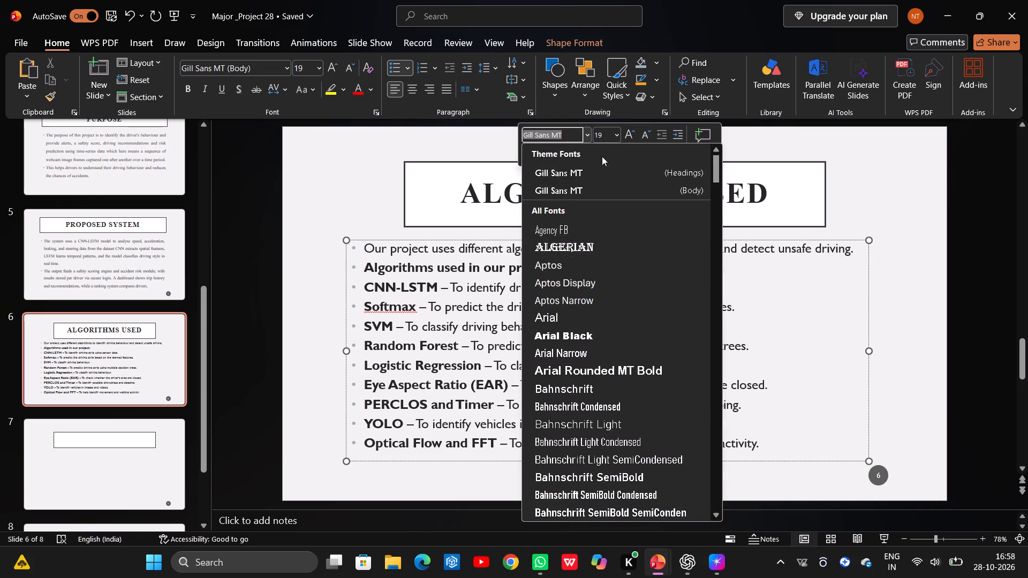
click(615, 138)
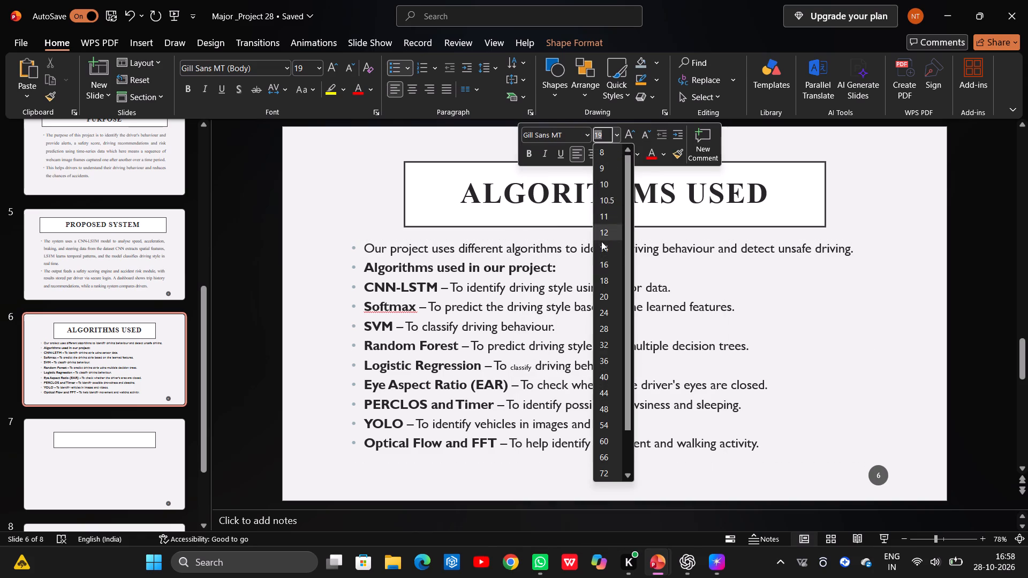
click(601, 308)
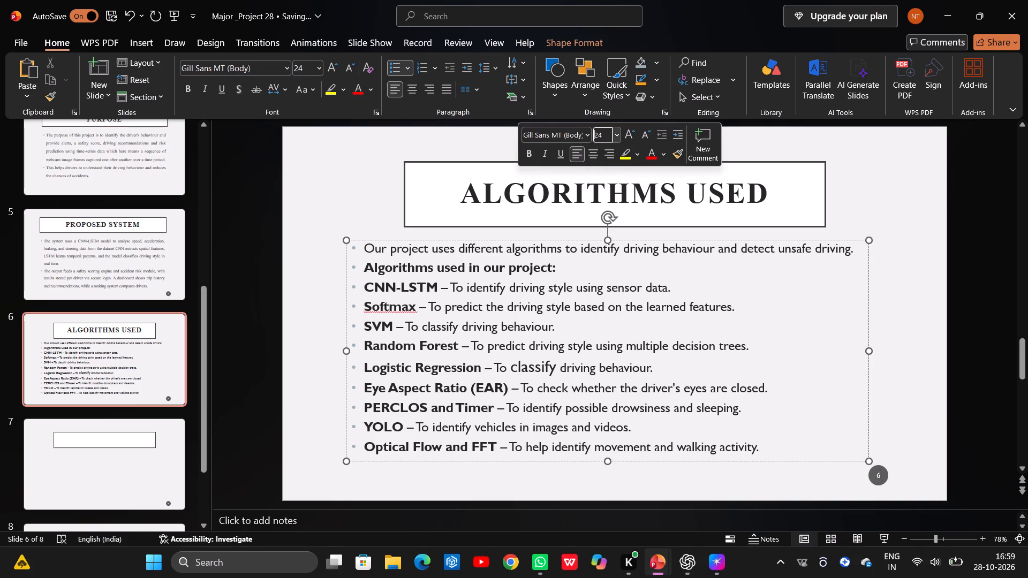
Change the font of all body text on the ALGORITHMS USED slide to Times New Roman'.
drag(364, 251, 664, 449)
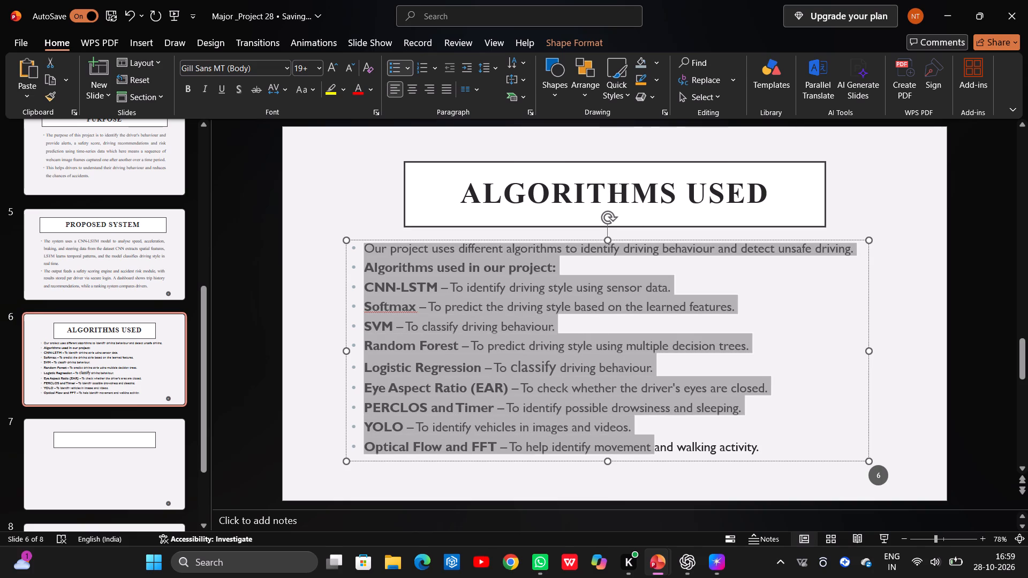
drag(664, 449, 741, 456)
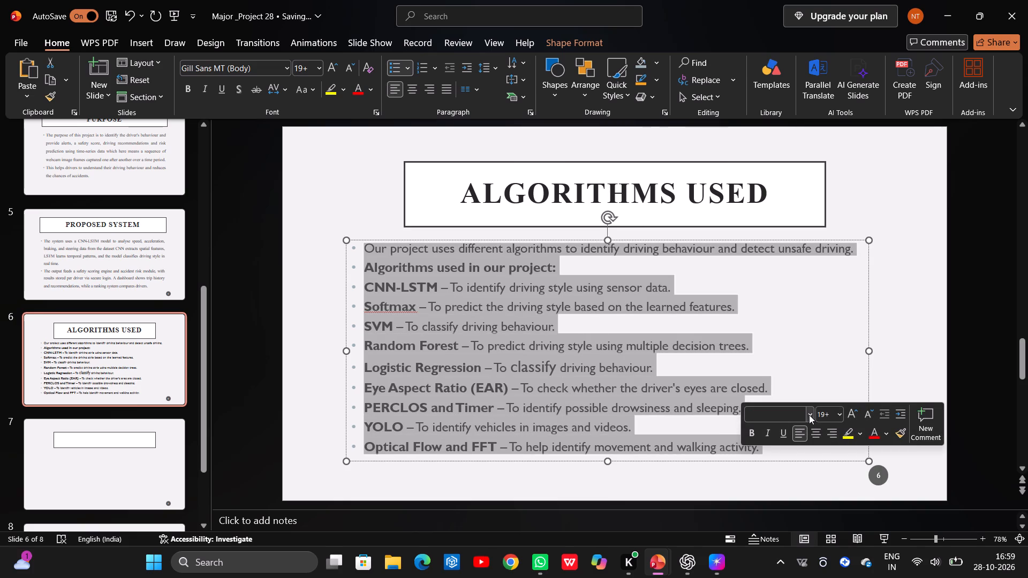
click(810, 415)
scroll(843, 285, down, 2)
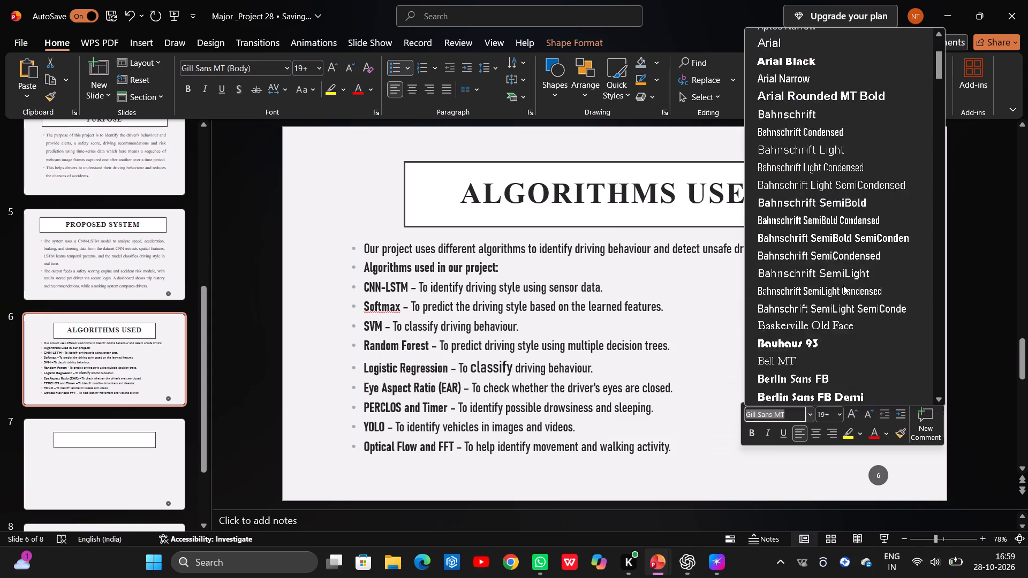
scroll(843, 285, down, 11)
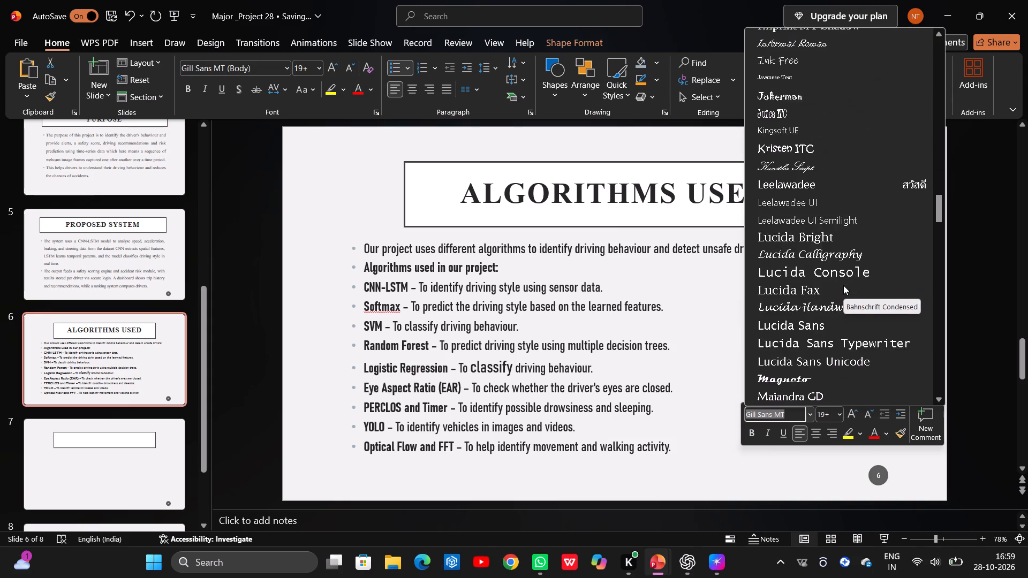
scroll(843, 285, down, 16)
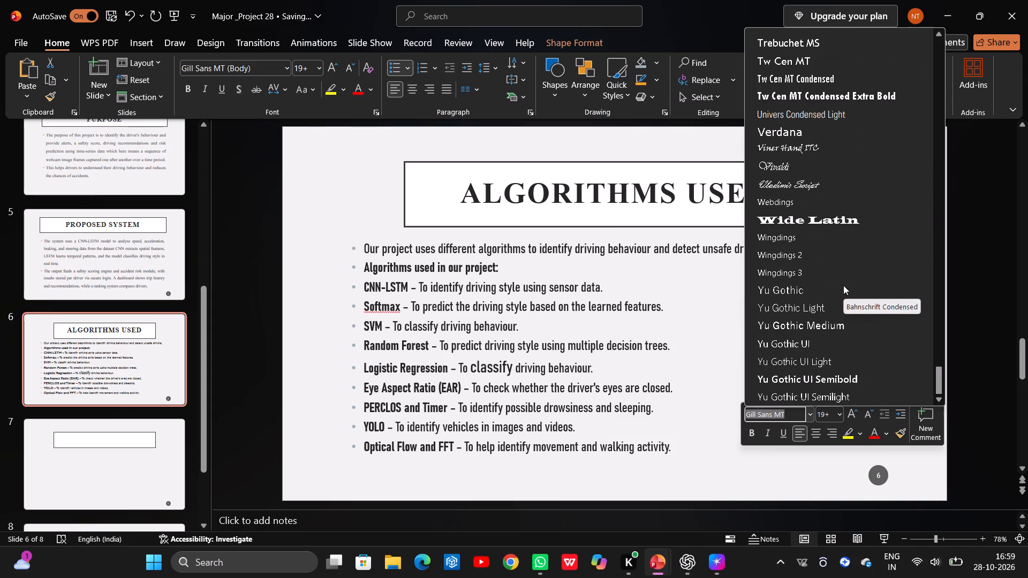
scroll(843, 285, down, 2)
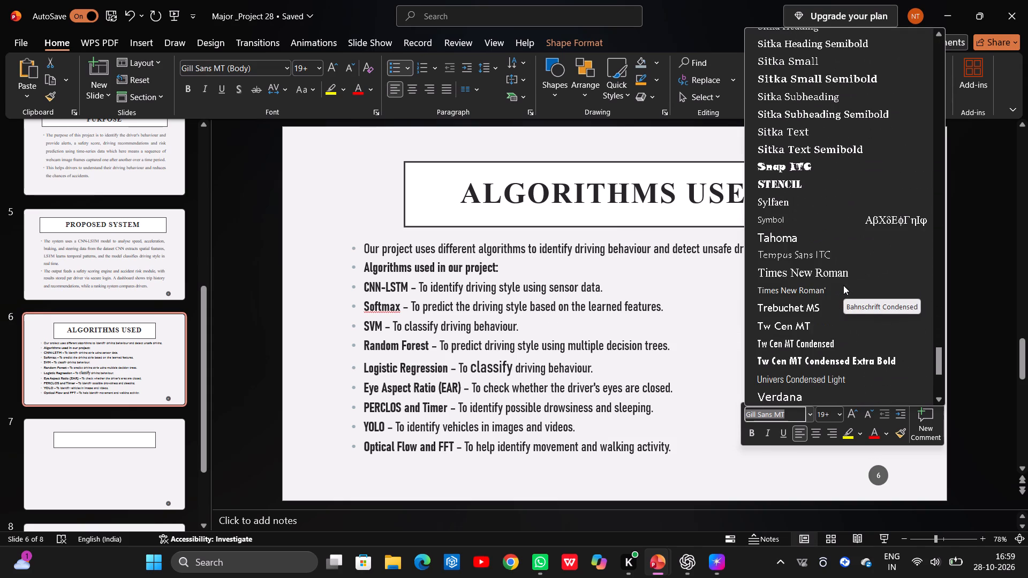
scroll(843, 285, down, 1)
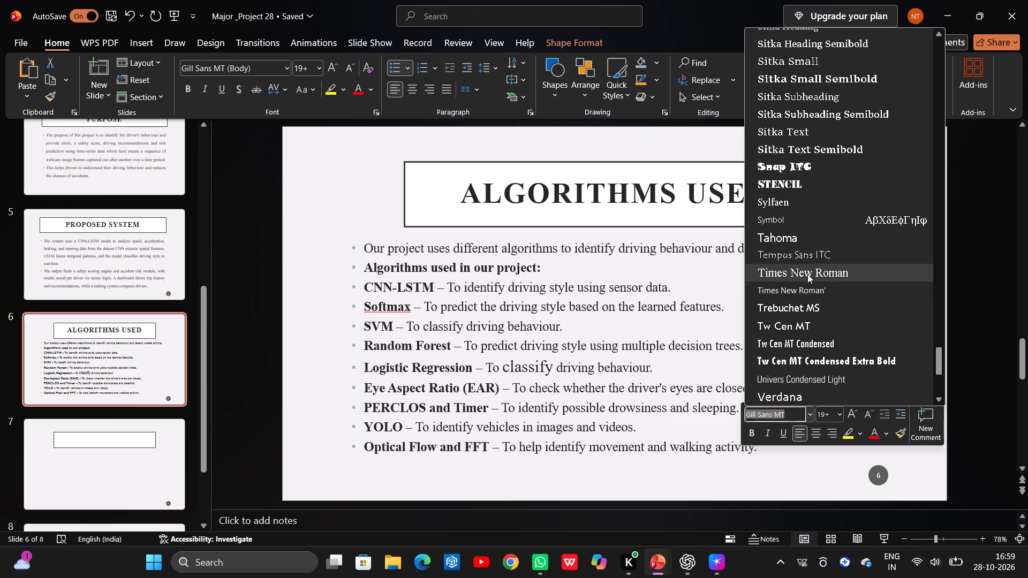
click(805, 287)
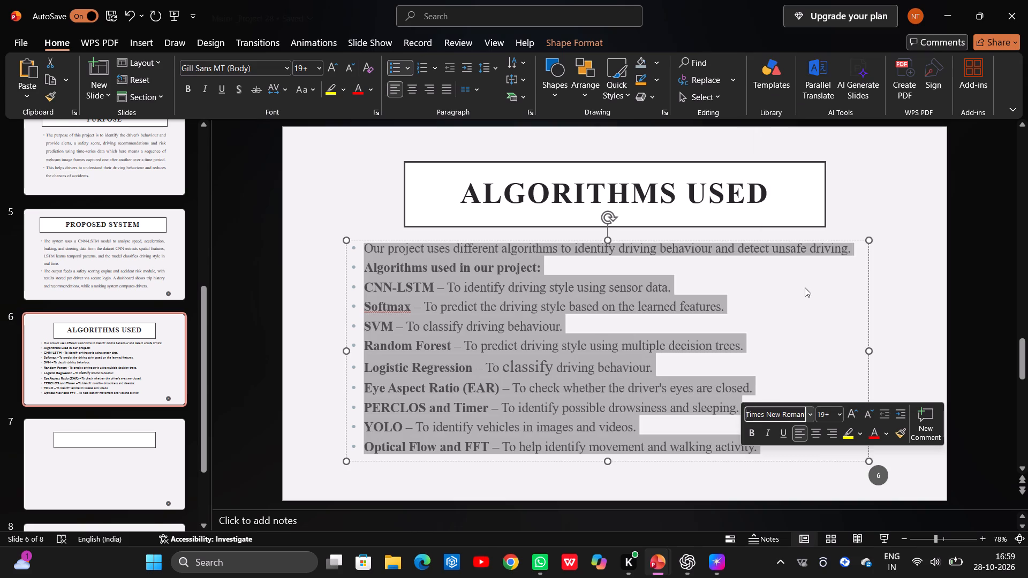
click(527, 311)
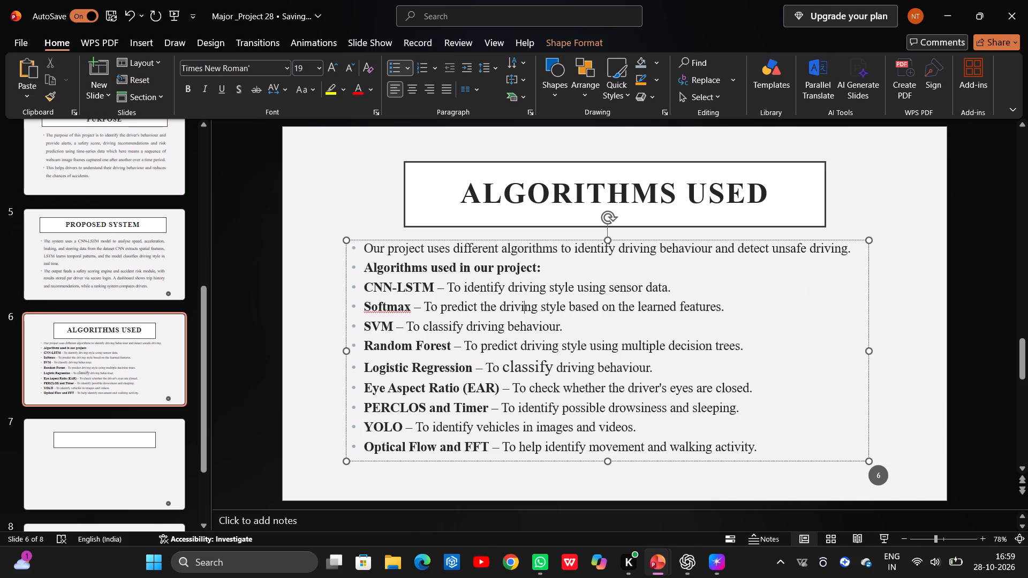
Set the font size of all body text on the ALGORITHMS USED slide to 24.
drag(367, 253, 730, 455)
click(829, 415)
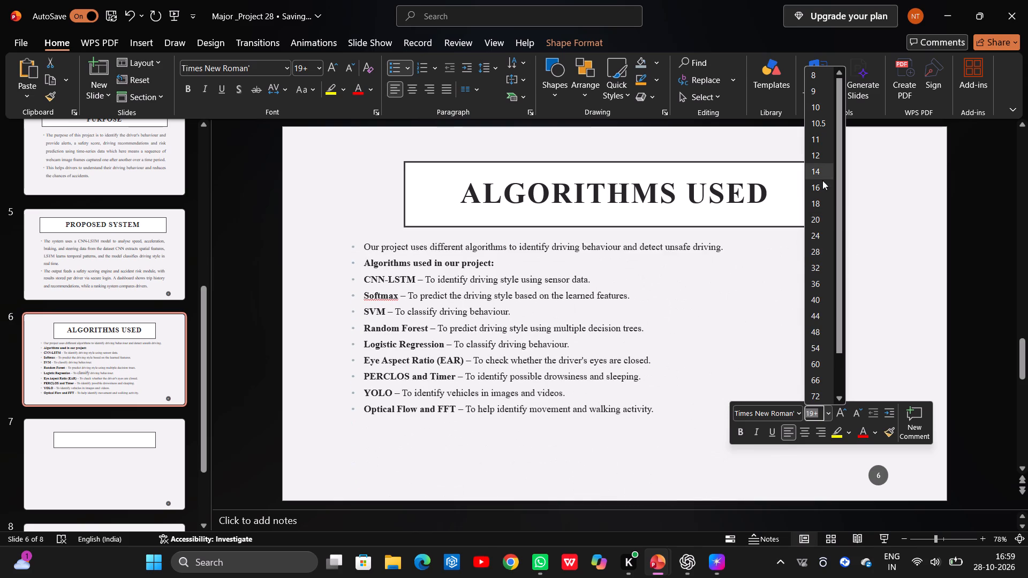
click(814, 234)
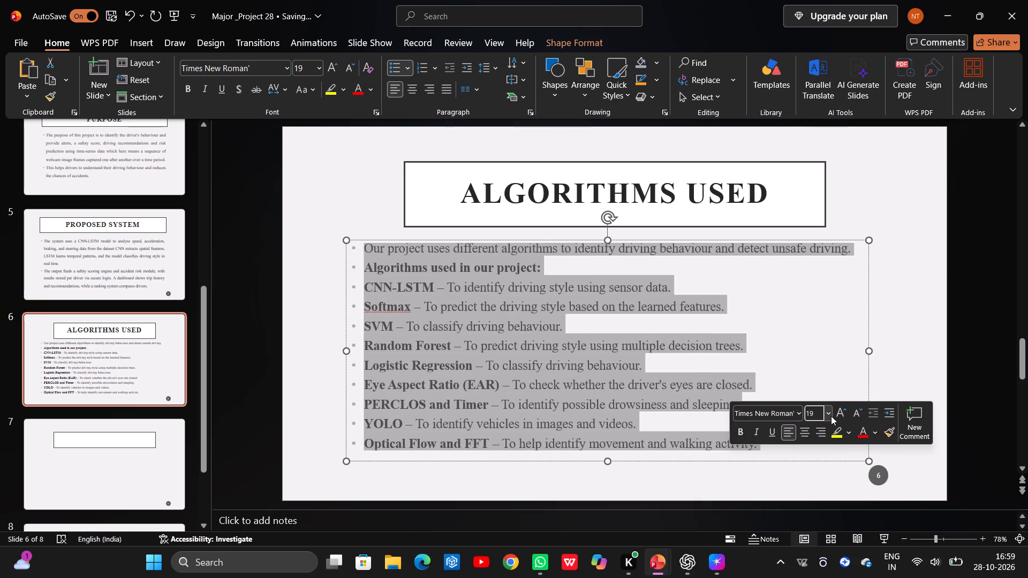
click(869, 463)
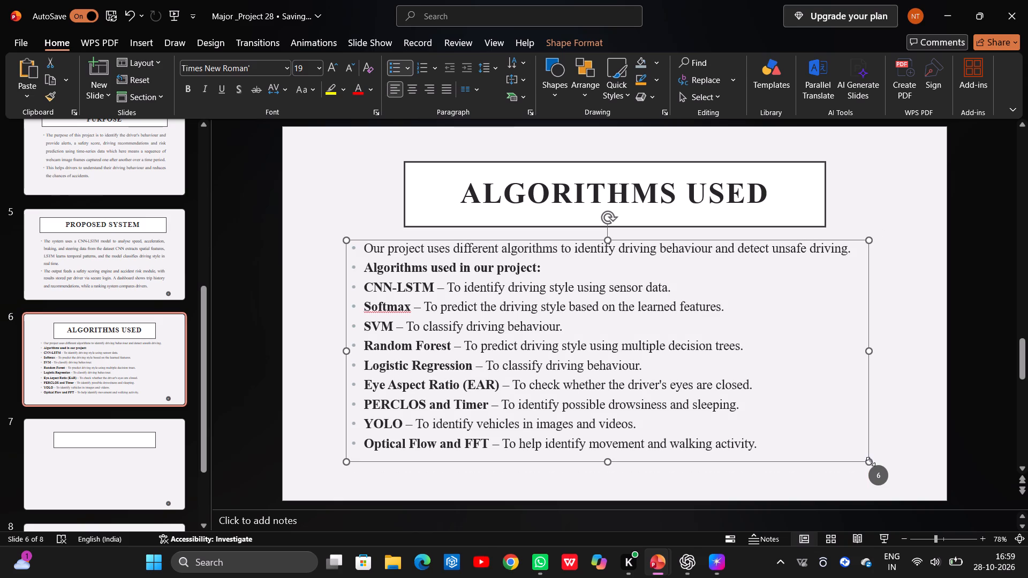
click(671, 390)
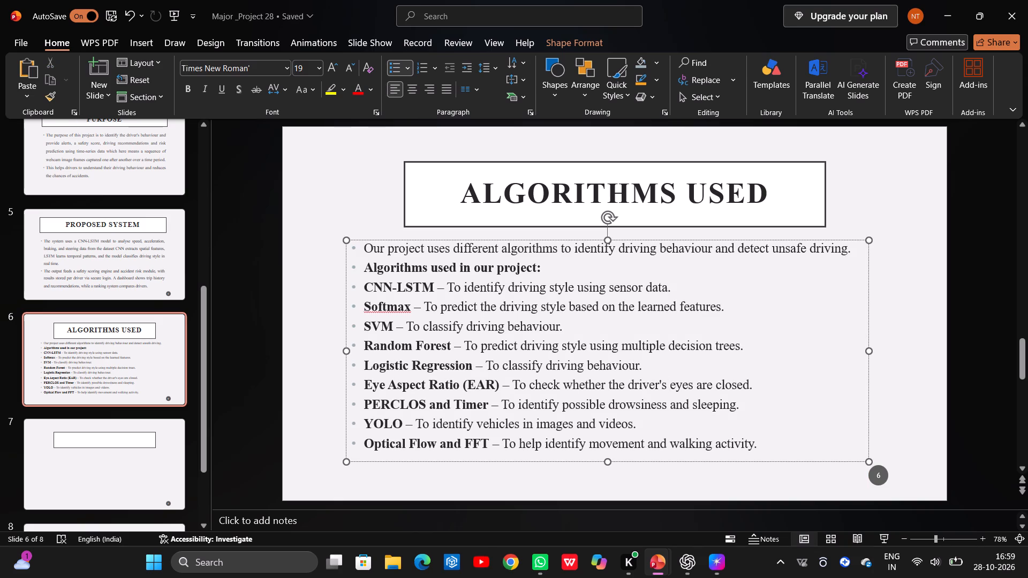
Widen the title box on the ALGORITHMS USED slide on both sides to about the width of the body text.
click(404, 225)
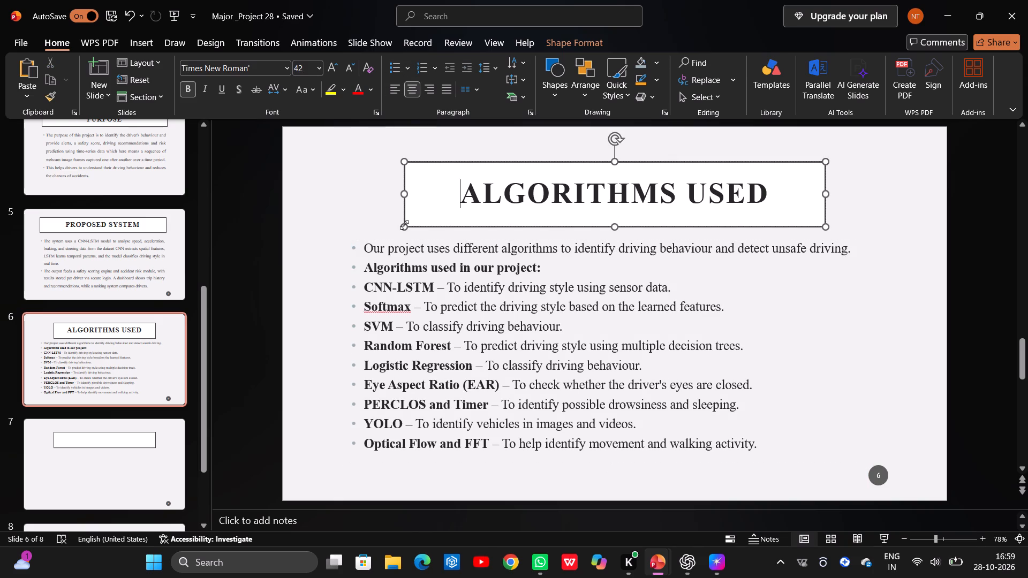
click(404, 225)
drag(404, 225, 356, 233)
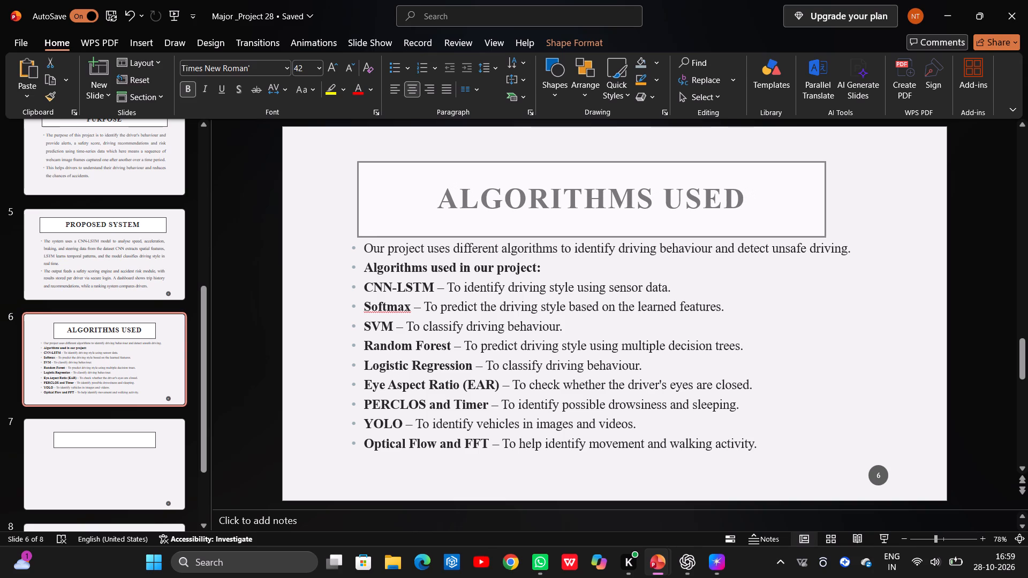
drag(356, 233, 352, 225)
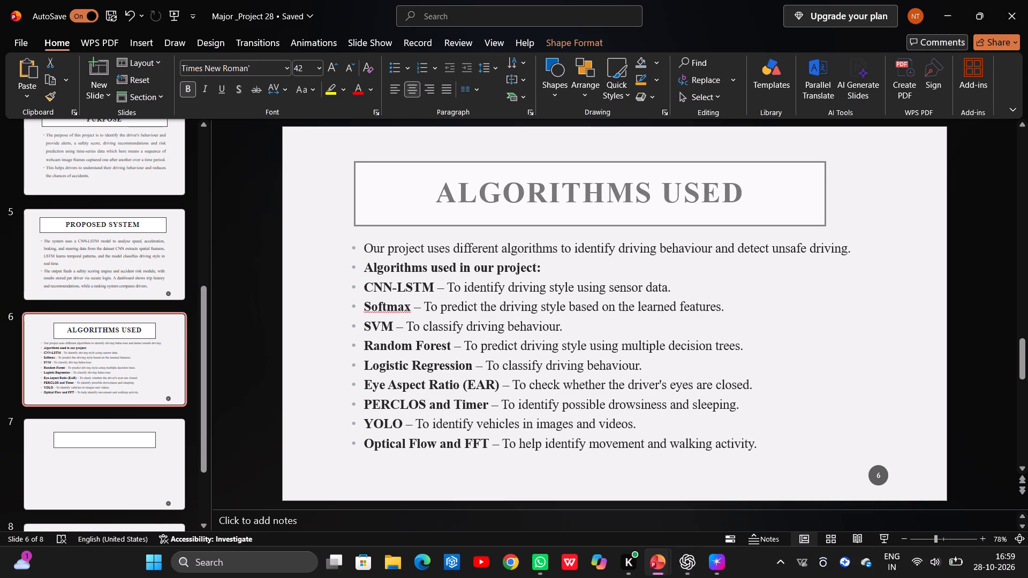
drag(352, 225, 349, 225)
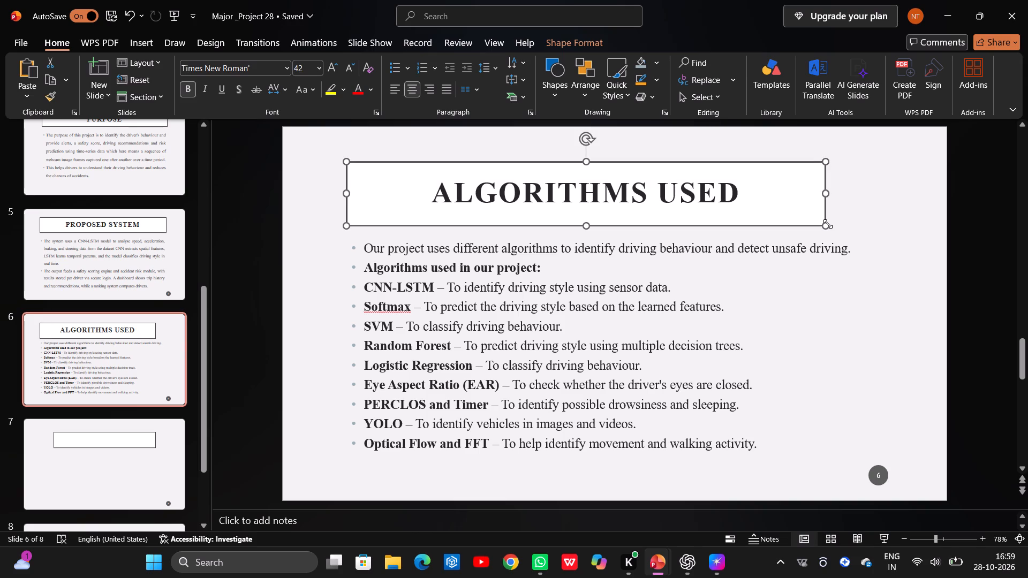
drag(828, 224, 860, 226)
click(863, 299)
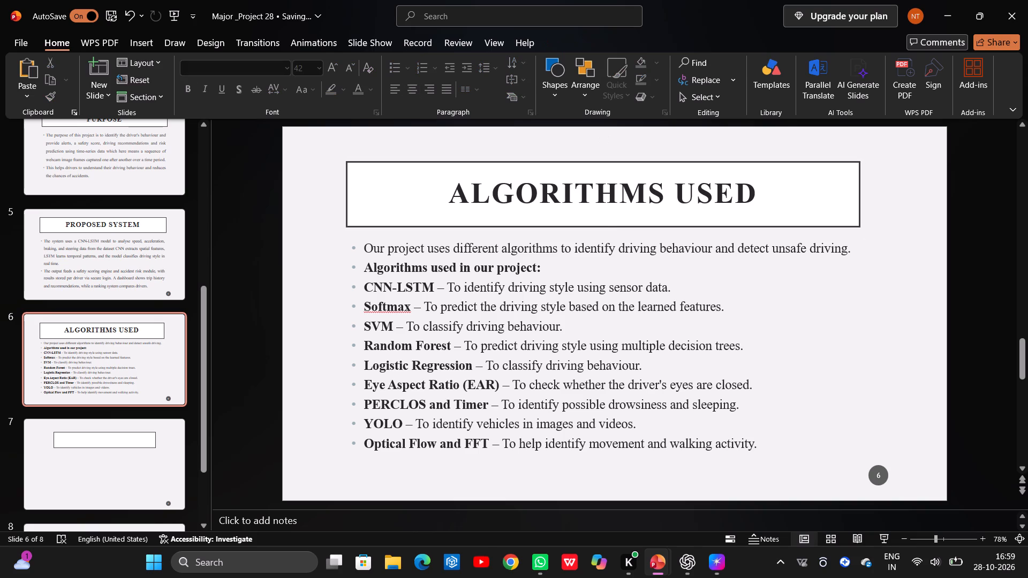
click(504, 280)
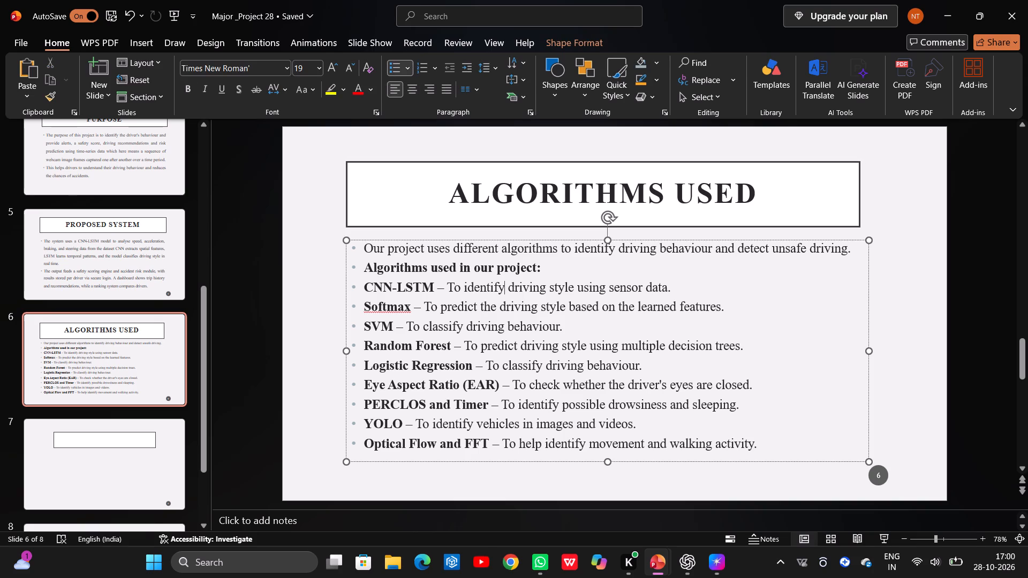
click(561, 355)
Cut the empty title placeholder from slide 7.
click(58, 507)
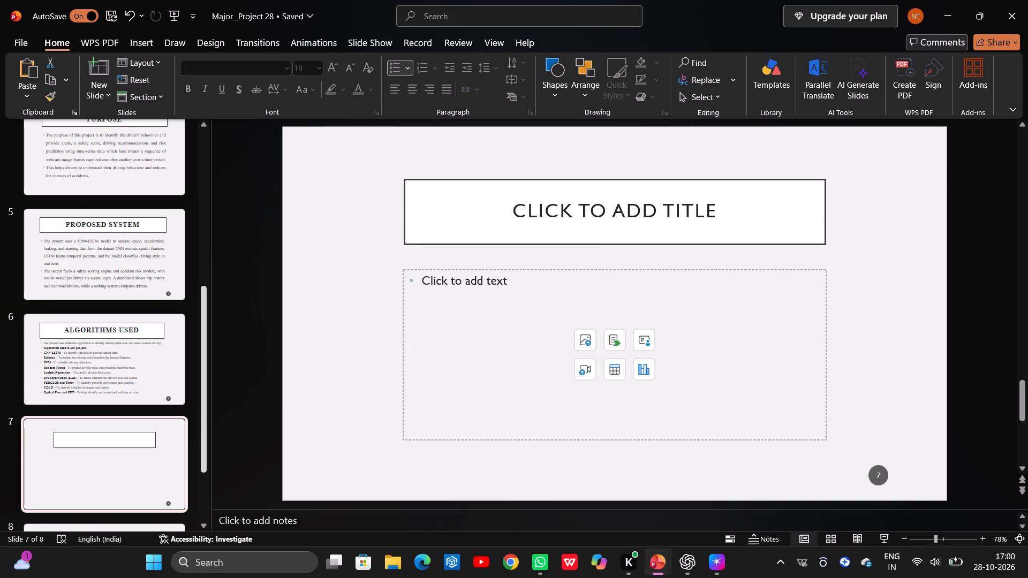
right_click(599, 226)
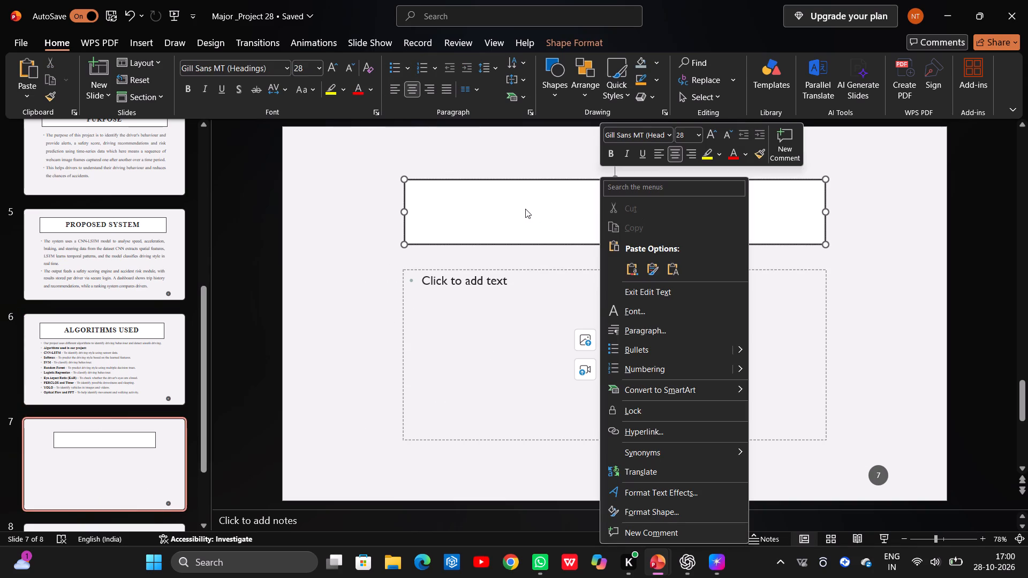
click(525, 209)
right_click(525, 209)
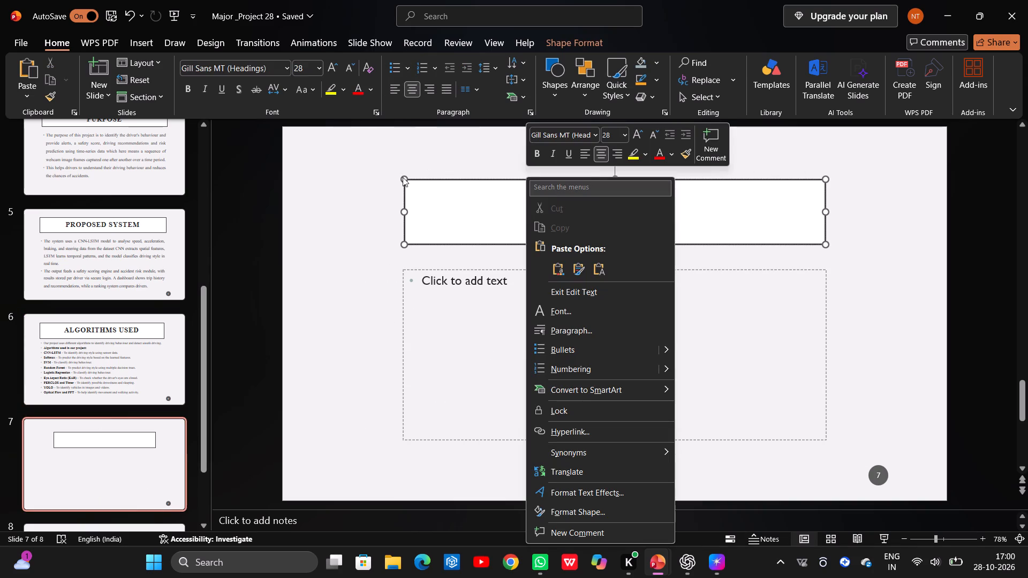
right_click(404, 179)
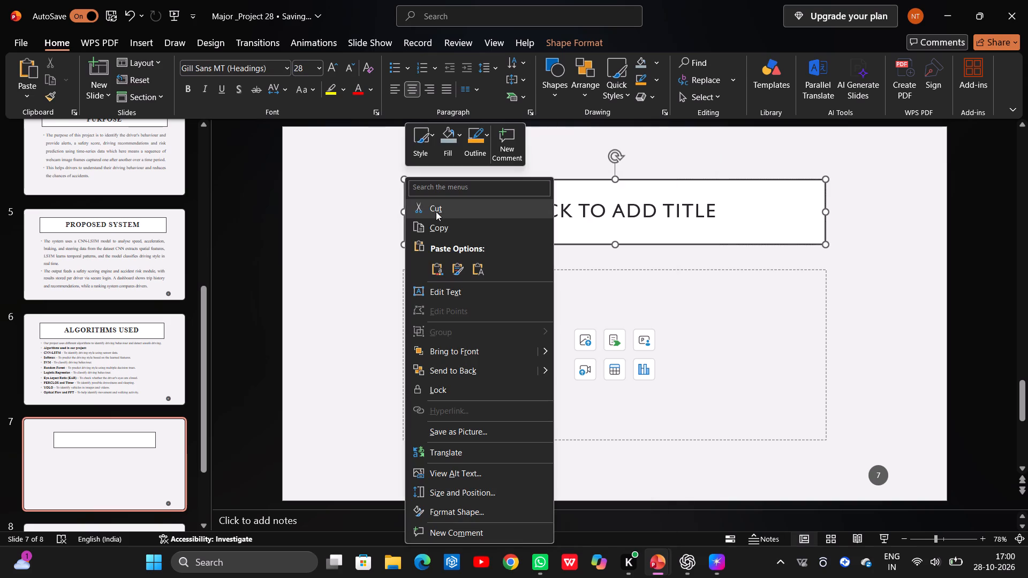
click(436, 211)
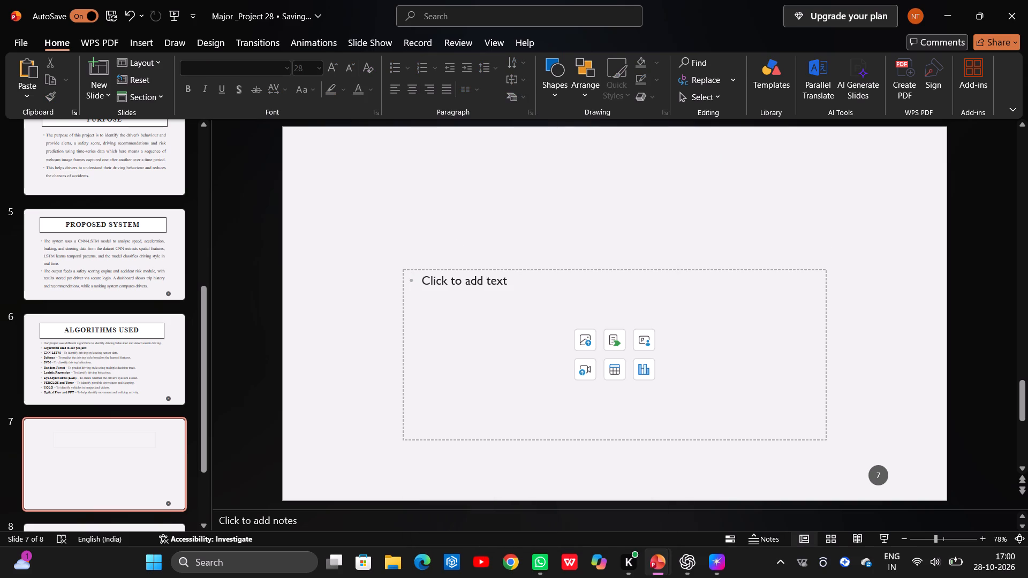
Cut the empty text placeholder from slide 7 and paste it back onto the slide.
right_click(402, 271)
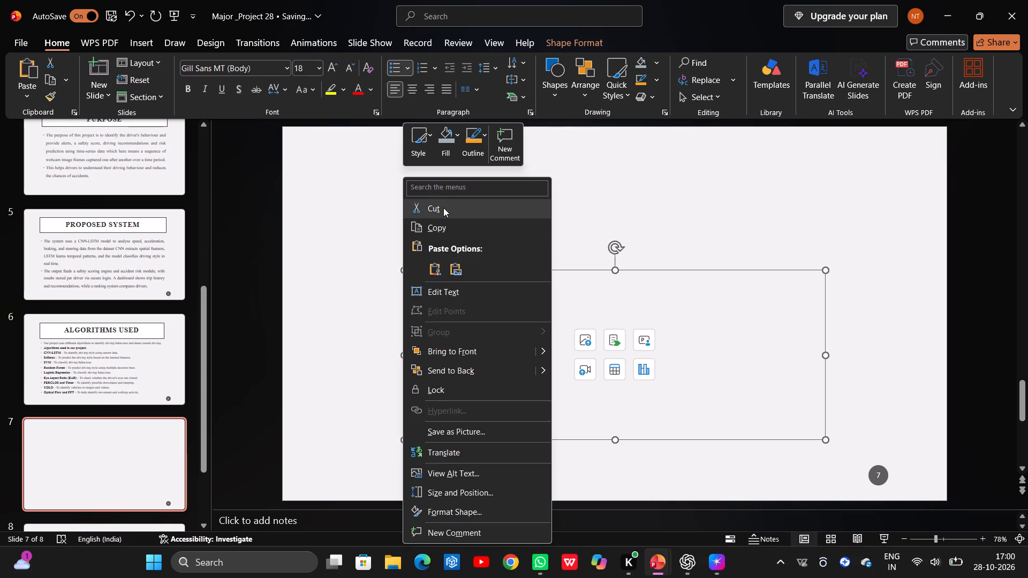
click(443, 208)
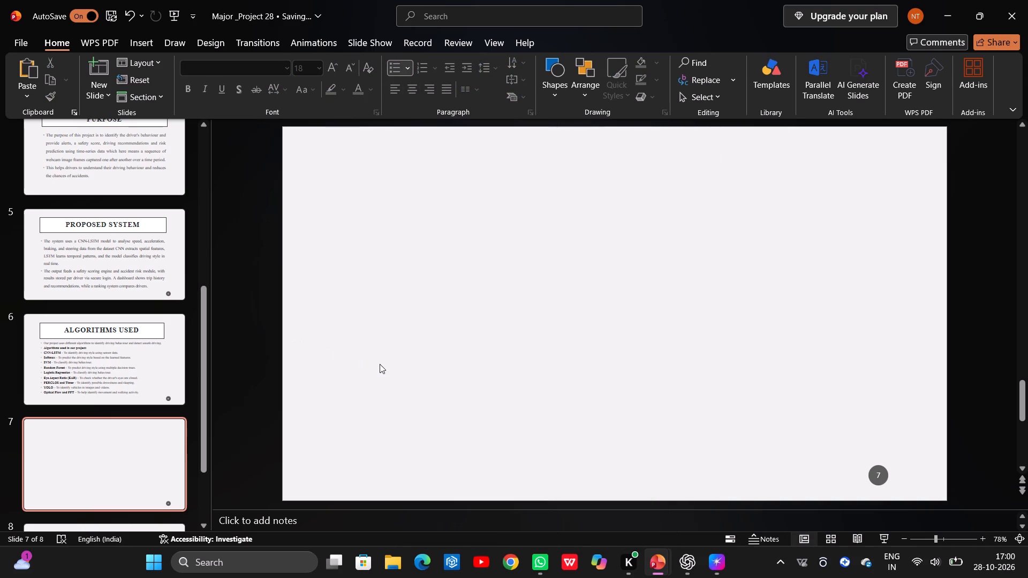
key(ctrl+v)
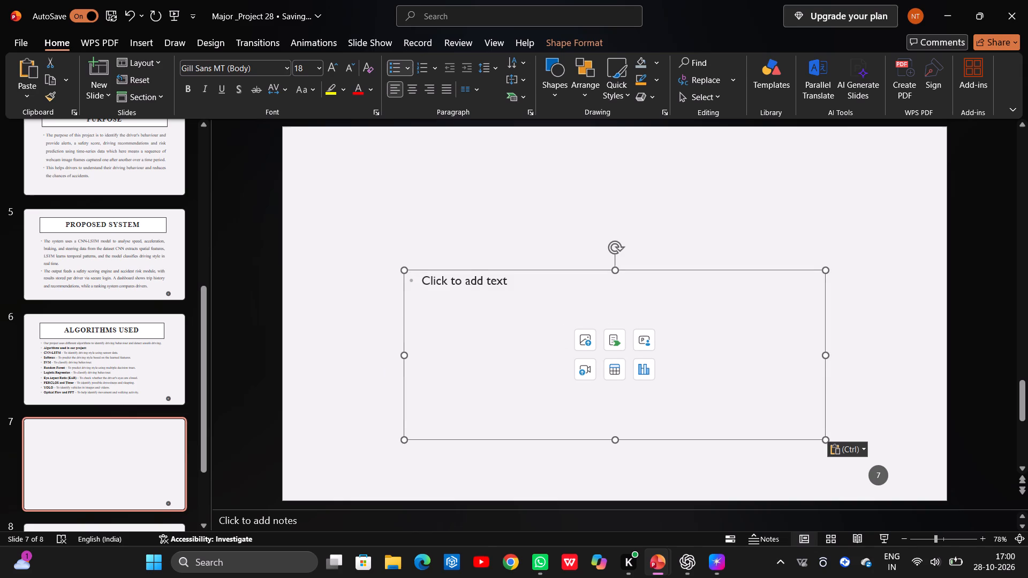
drag(404, 270, 379, 240)
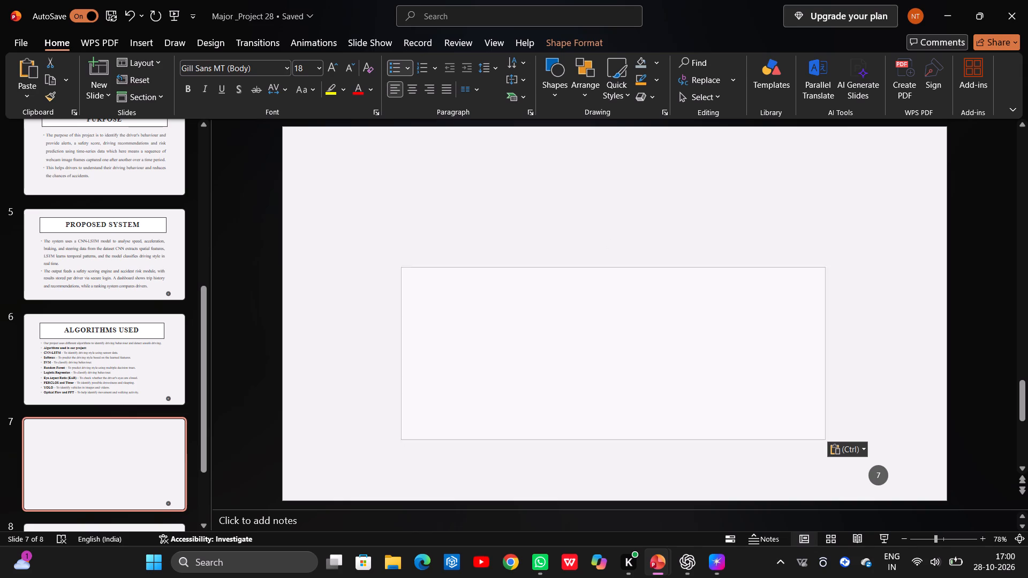
drag(379, 240, 349, 149)
drag(825, 443, 886, 451)
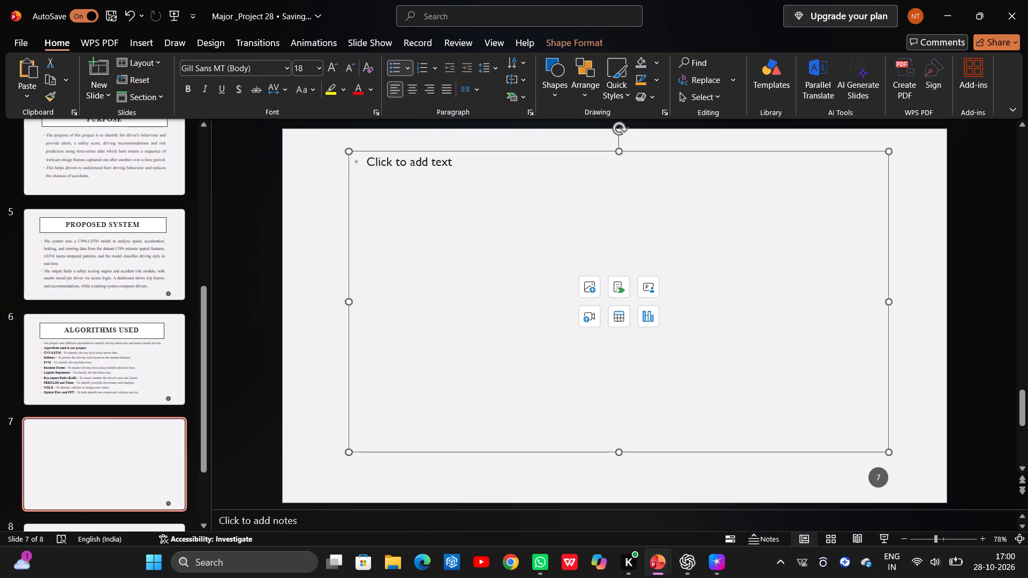
click(156, 341)
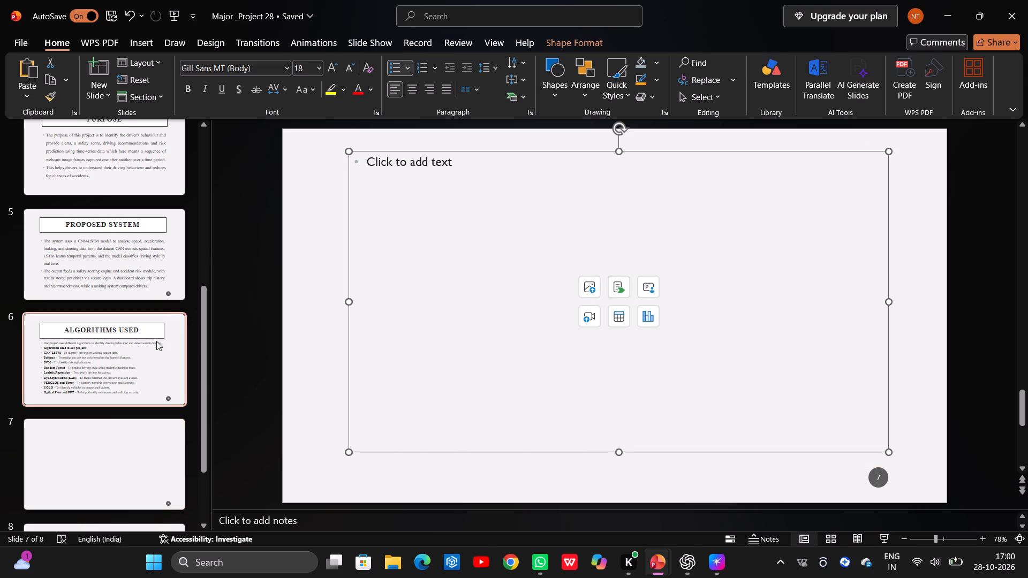
click(144, 279)
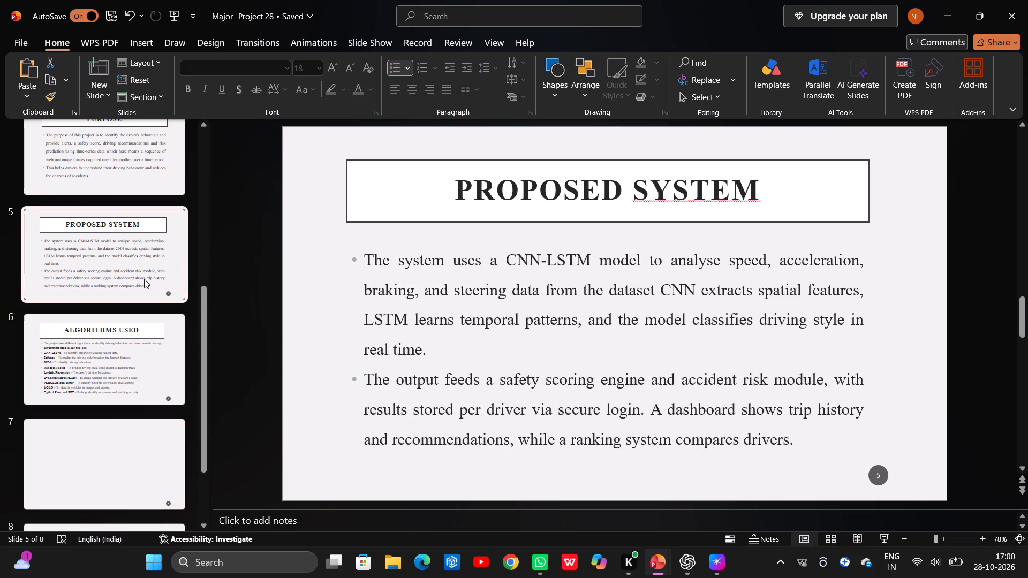
click(139, 336)
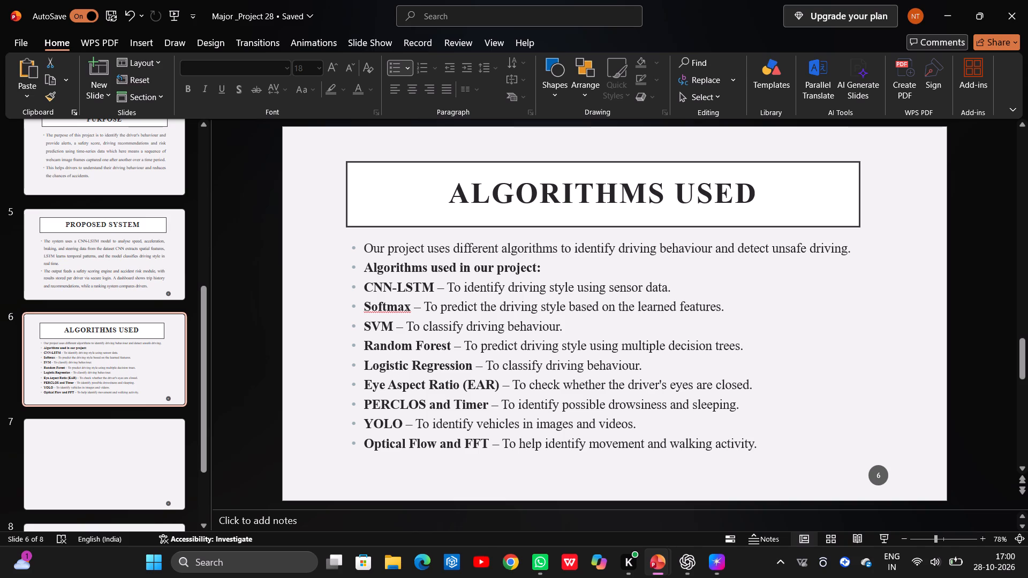
click(118, 483)
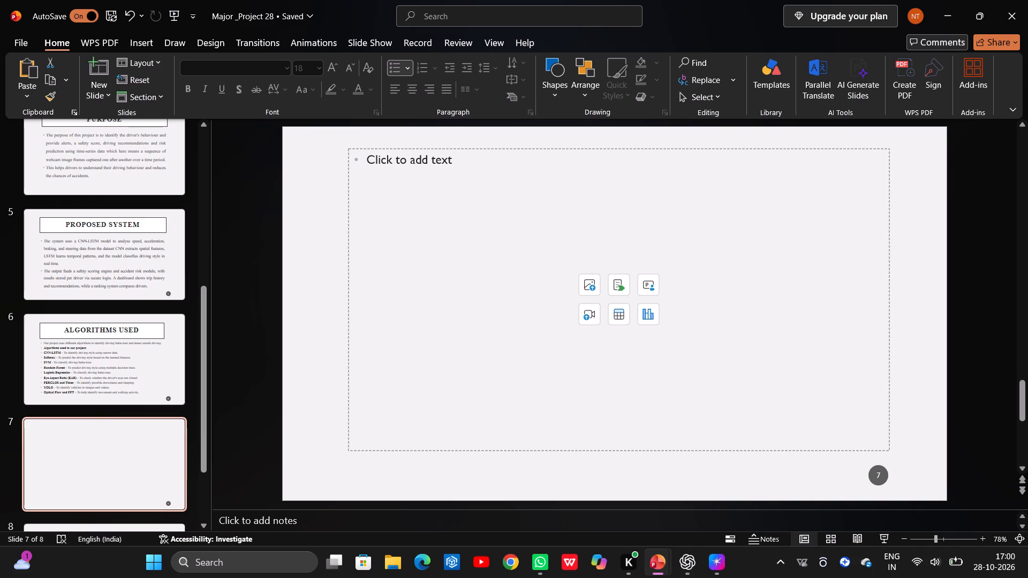
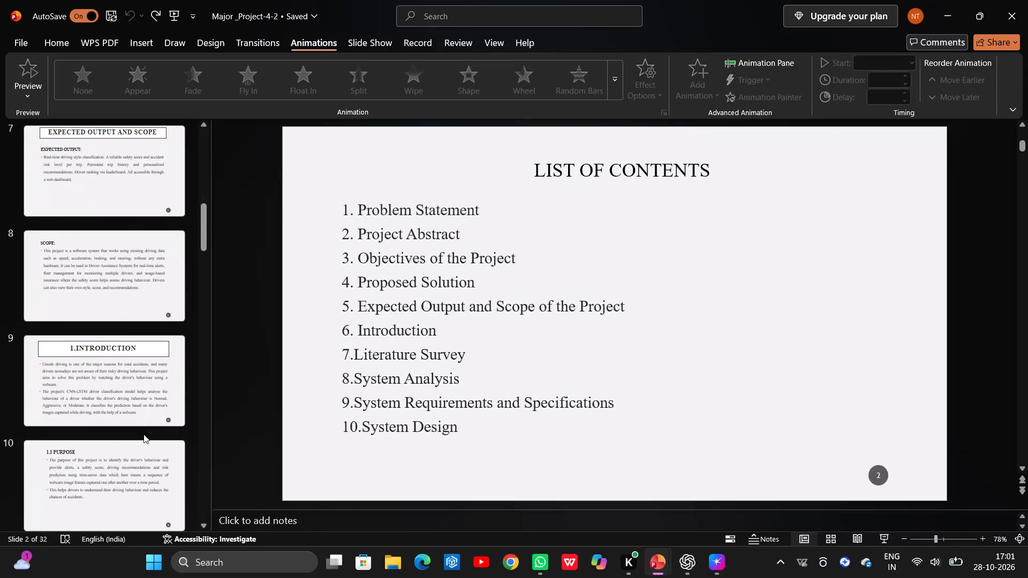
Look through the Major _Project-4-2 slides from EXPECTED OUTPUT AND SCOPE to the system requirements for reference on layout and formatting.
scroll(143, 434, down, 5)
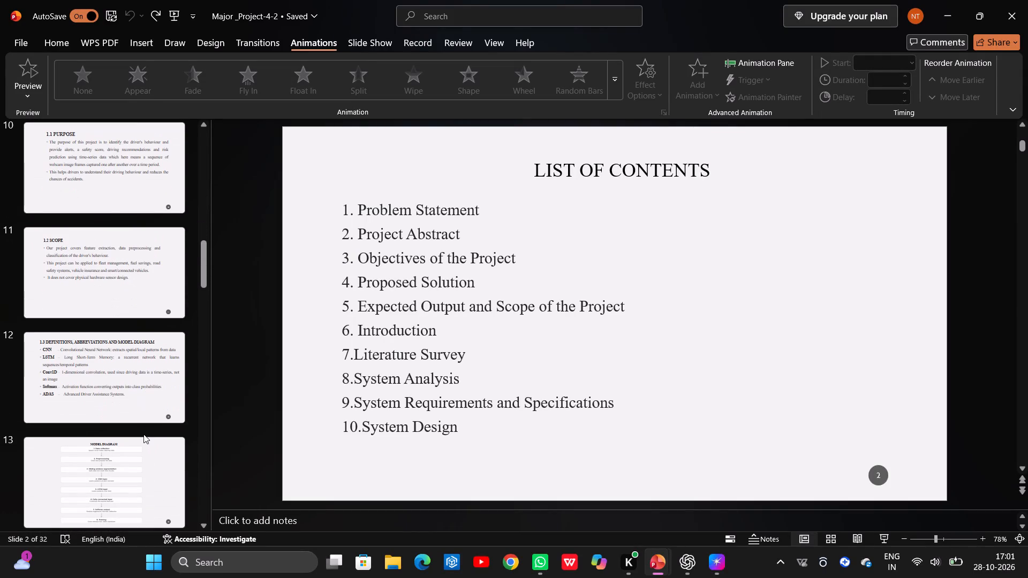
scroll(143, 434, down, 2)
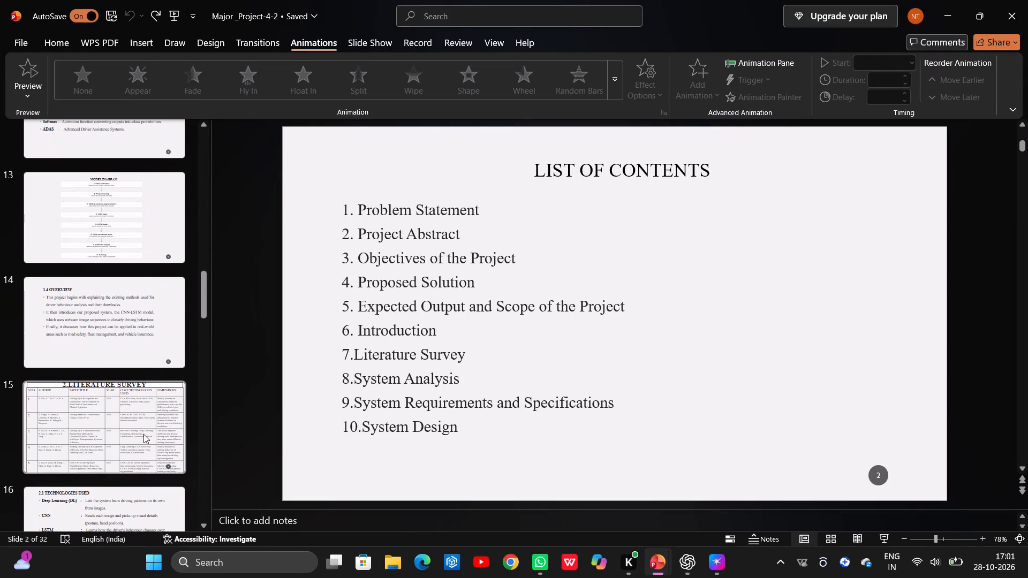
scroll(143, 434, down, 4)
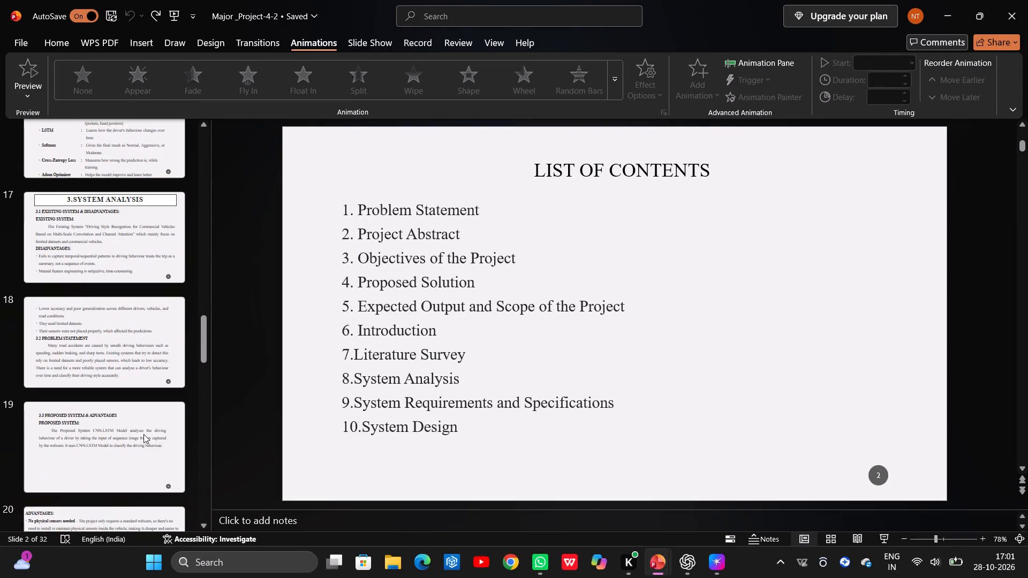
scroll(143, 434, down, 3)
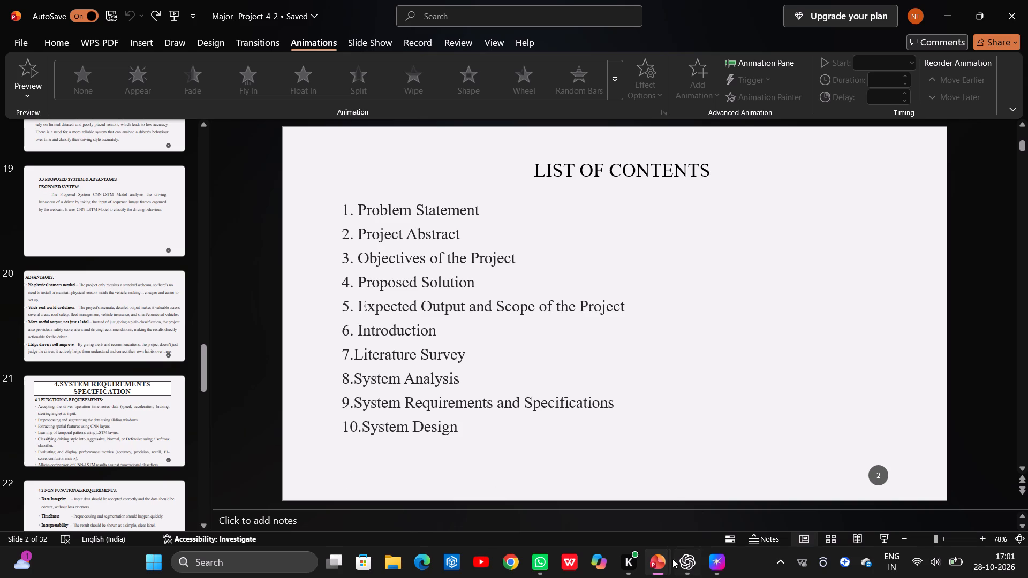
Switch to the Major _Project 28 presentation and paste the copied Sliding Window Algorithm content into slide 7's empty text placeholder.
click(700, 493)
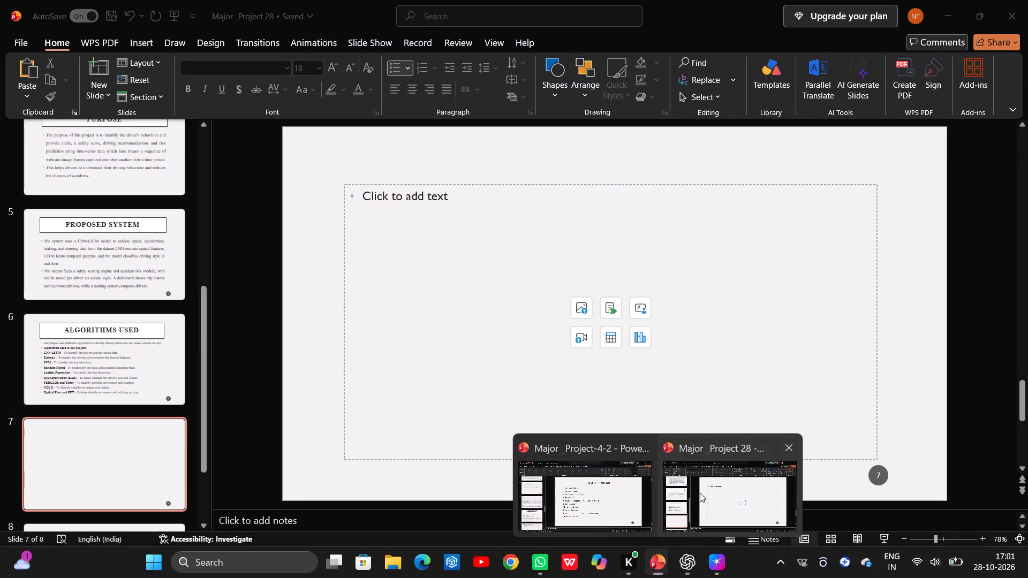
click(395, 211)
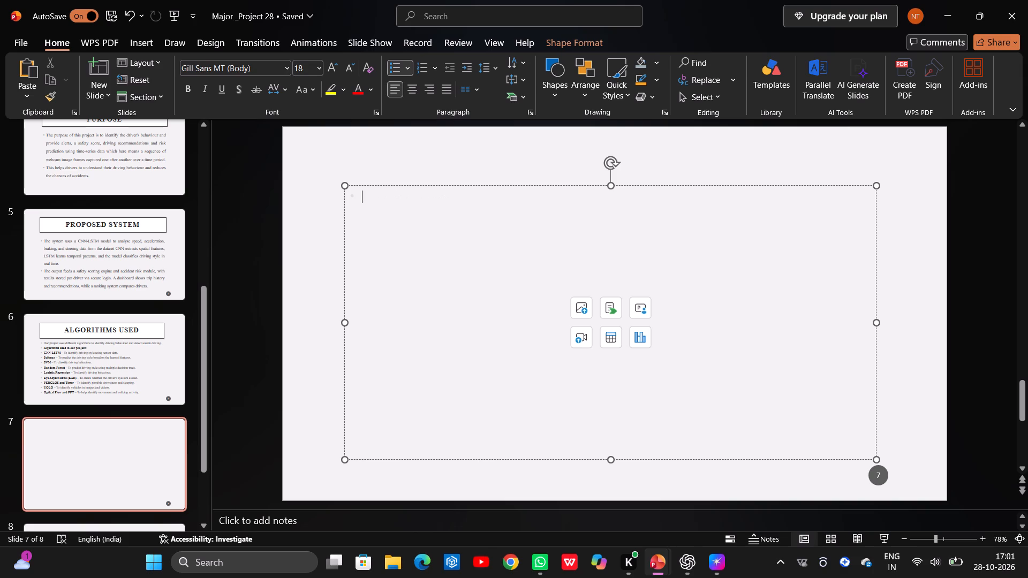
key(ctrl+v)
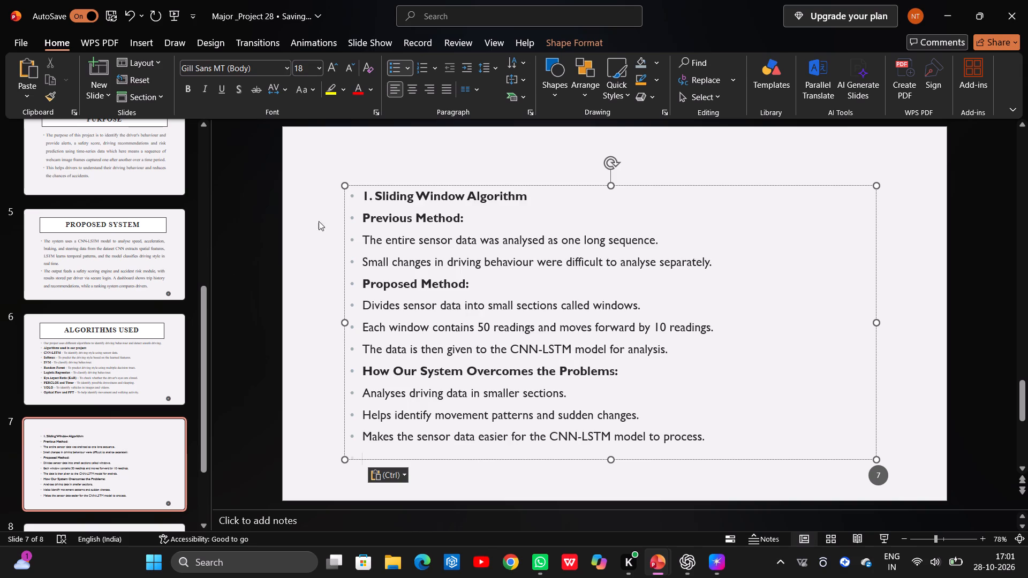
On slide 6, add spaces after Softmax so its dash lines up with the dash of the CNN-LSTM line above.
click(103, 376)
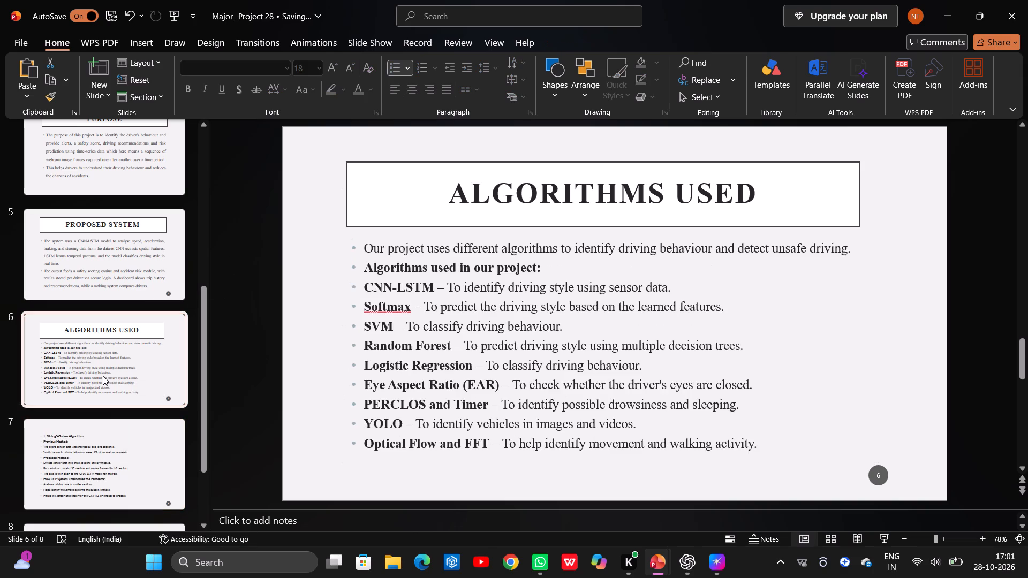
click(435, 343)
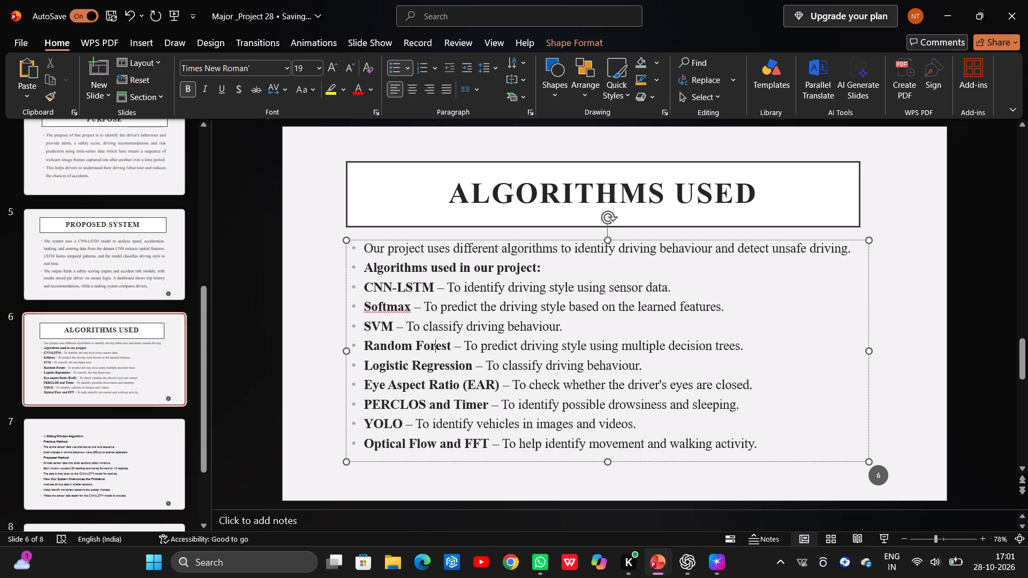
click(412, 307)
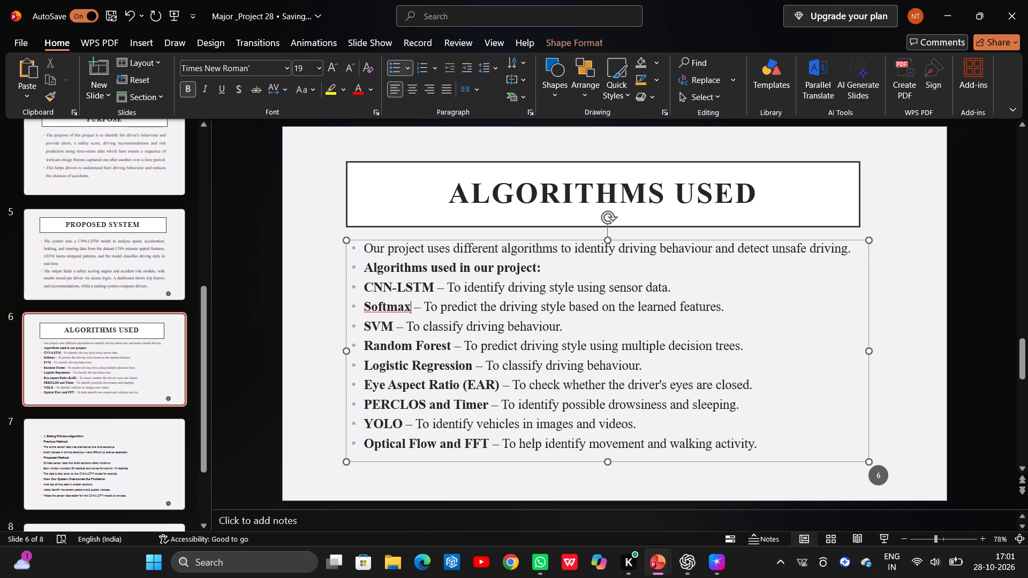
key(space)
key(space)
key(space)
key(space)
key(space)
key(space)
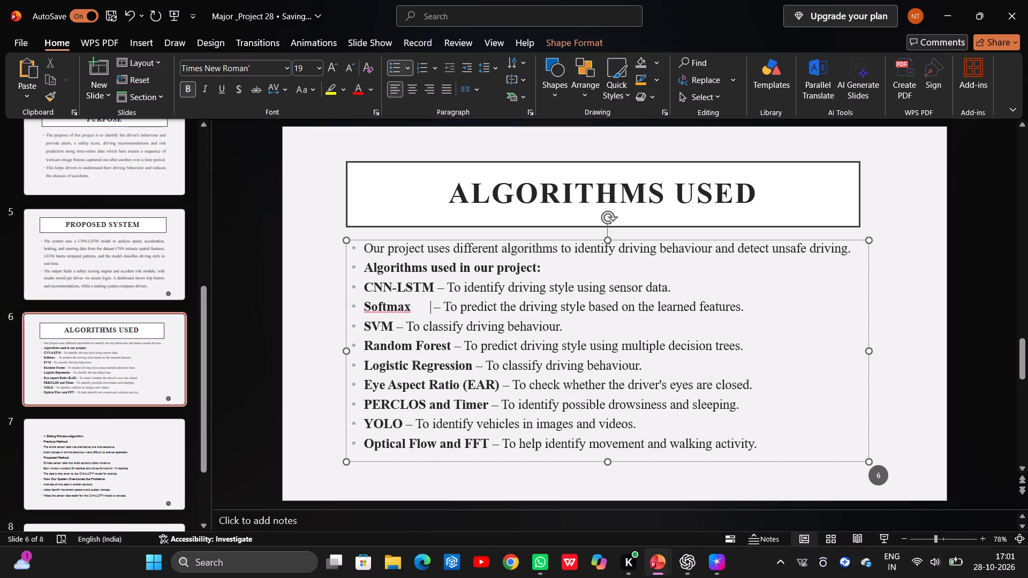
key(space)
key(space)
key(BackSpace)
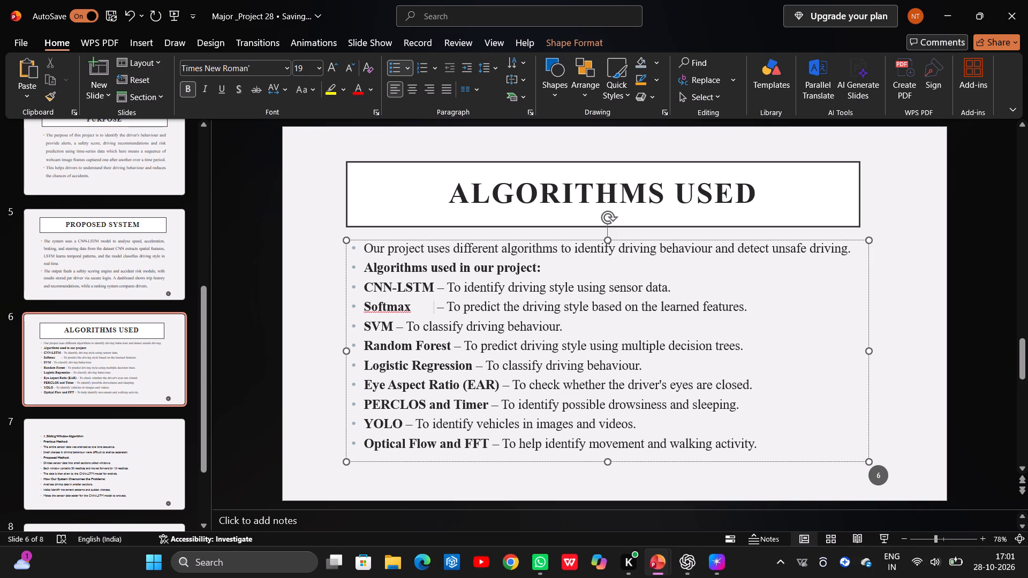
Add spaces after SVM so its dash and description move across, close to the dash of the Random Forest line.
click(393, 325)
key(space)
key(space)
key(space)
key(space)
key(space)
key(space)
key(space)
key(space)
key(space)
key(space)
key(space)
key(space)
key(space)
key(space)
key(space)
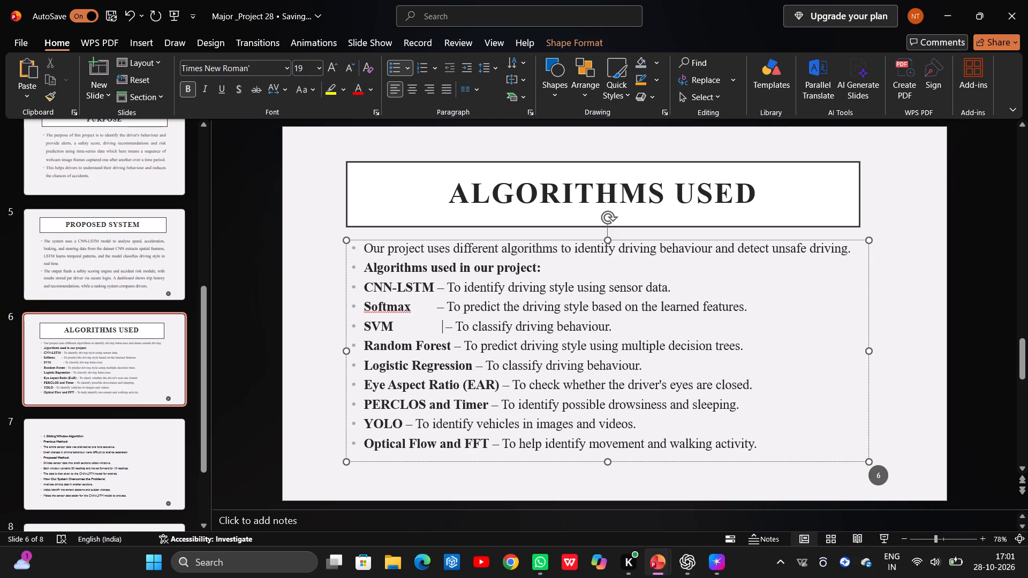
key(space)
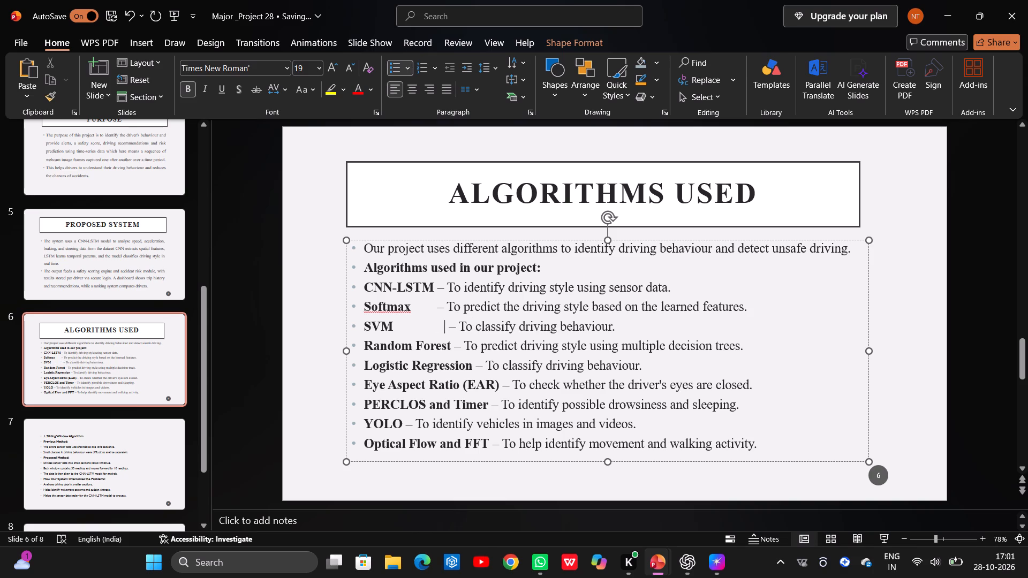
Add spaces after PERCLOS and Timer so its dash lines up with the dash of the Eye Aspect Ratio (EAR) line.
click(488, 408)
key(space)
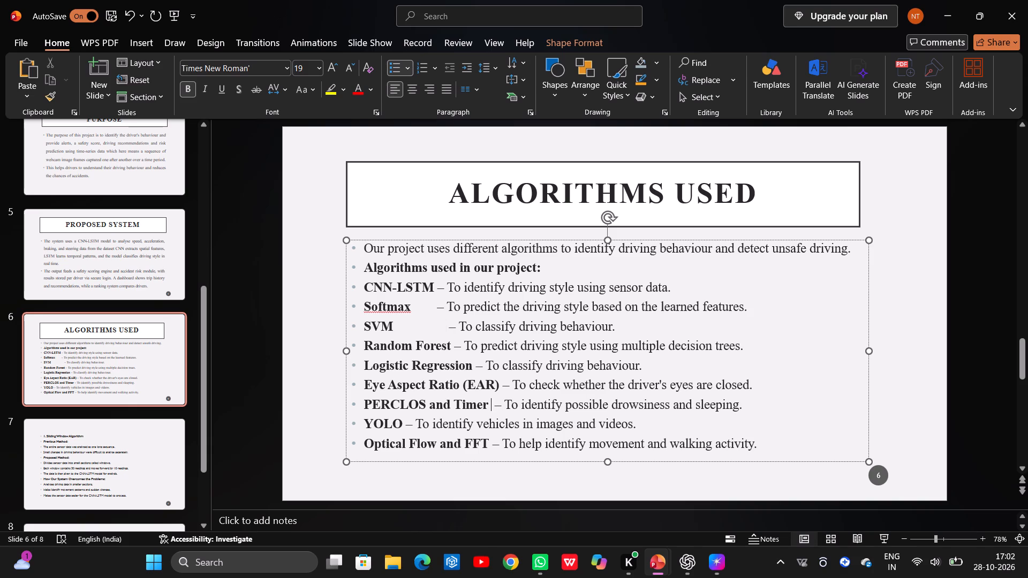
key(space)
key(space)
key(space)
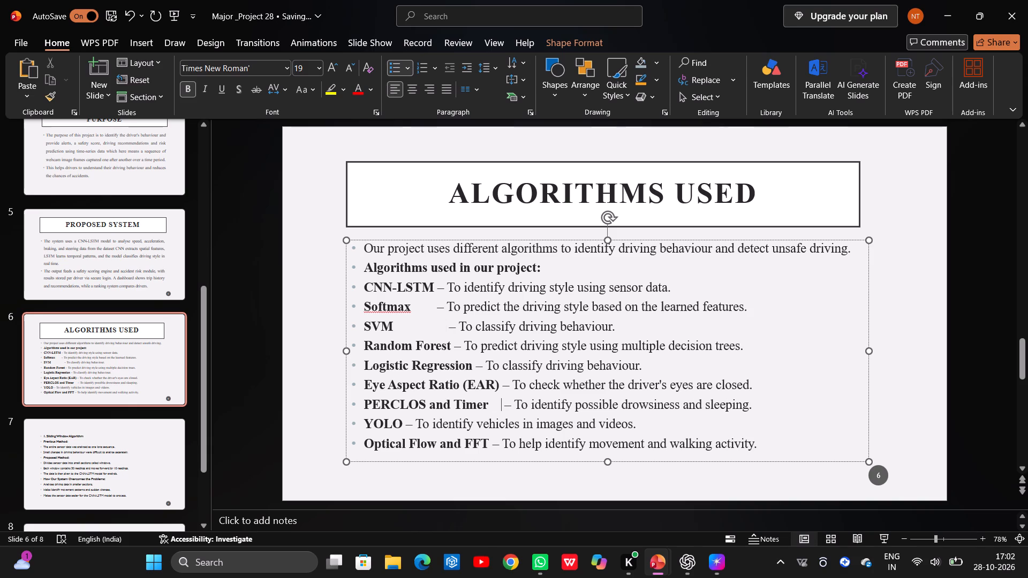
Add spaces after YOLO until its dash lines up with the dash of the PERCLOS and Timer line.
click(404, 427)
key(space)
key(space)
key(space)
key(space)
key(space)
key(space)
key(space)
key(space)
key(space)
key(space)
key(space)
key(space)
key(space)
key(space)
key(space)
key(space)
key(space)
key(space)
key(space)
key(space)
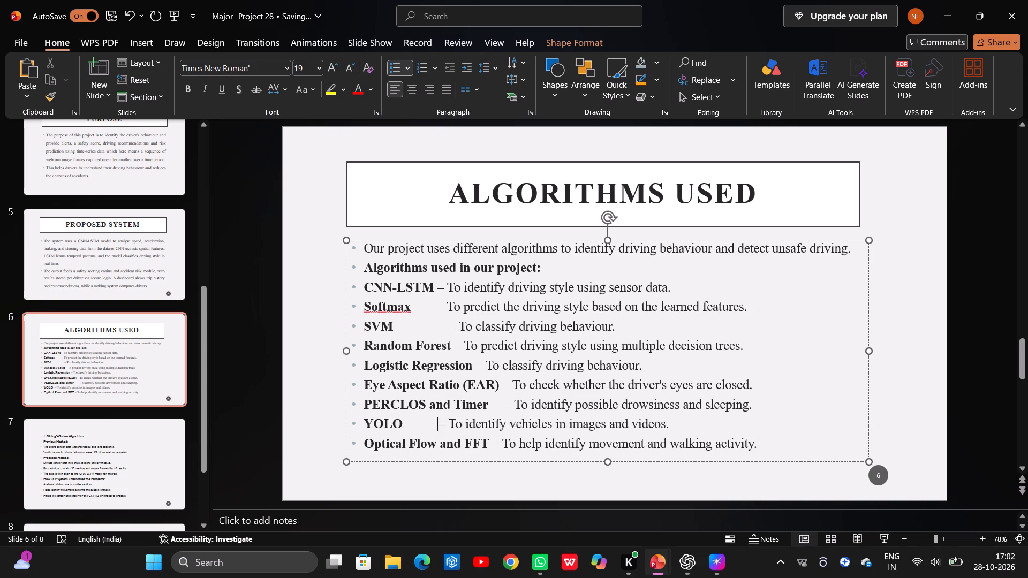
key(space)
key(space)
key(space)
key(space)
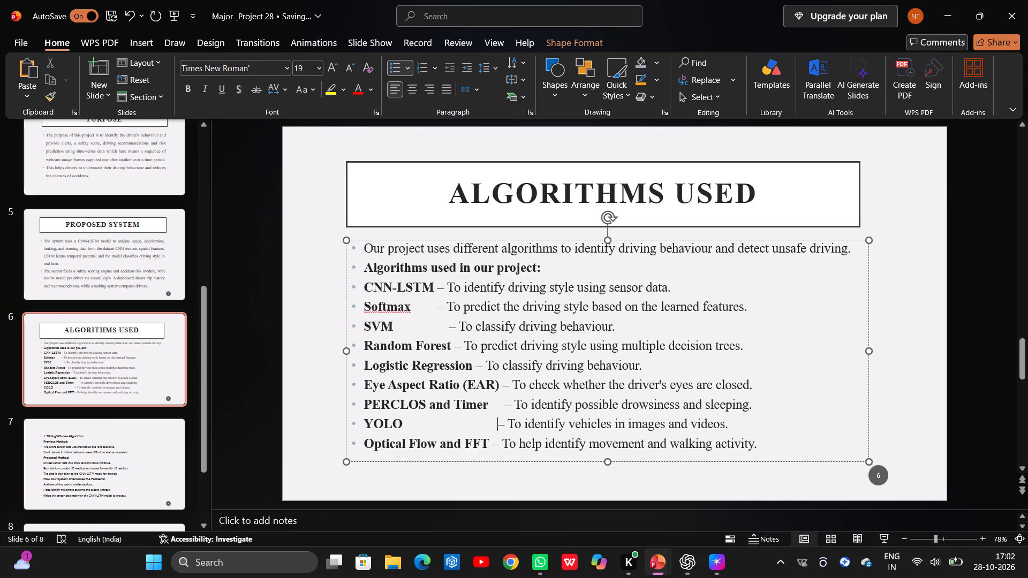
key(space)
key(space)
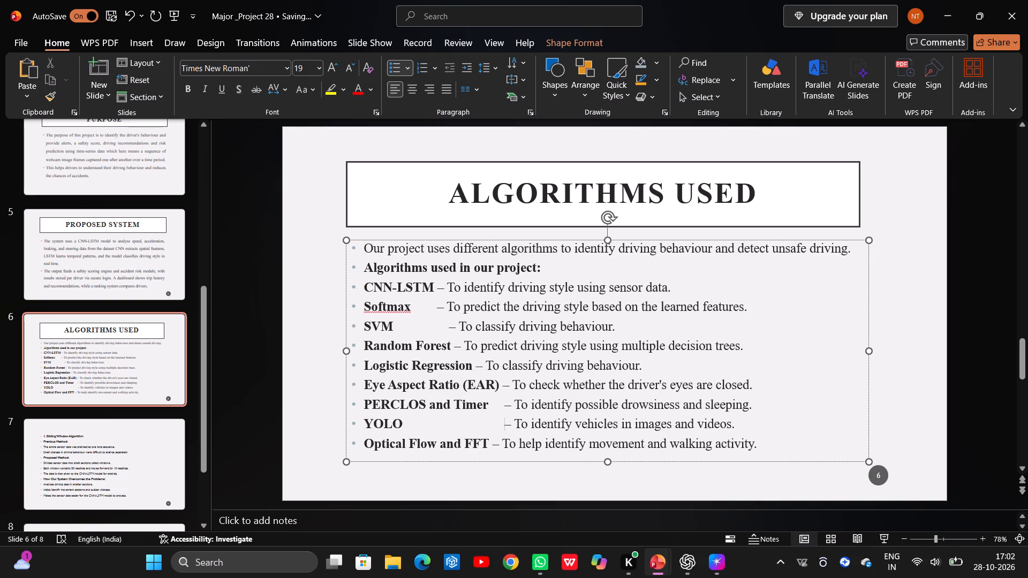
Add spaces after Optical Flow and FFT so its dash lines up with the dash of the YOLO line.
click(492, 444)
key(space)
key(space)
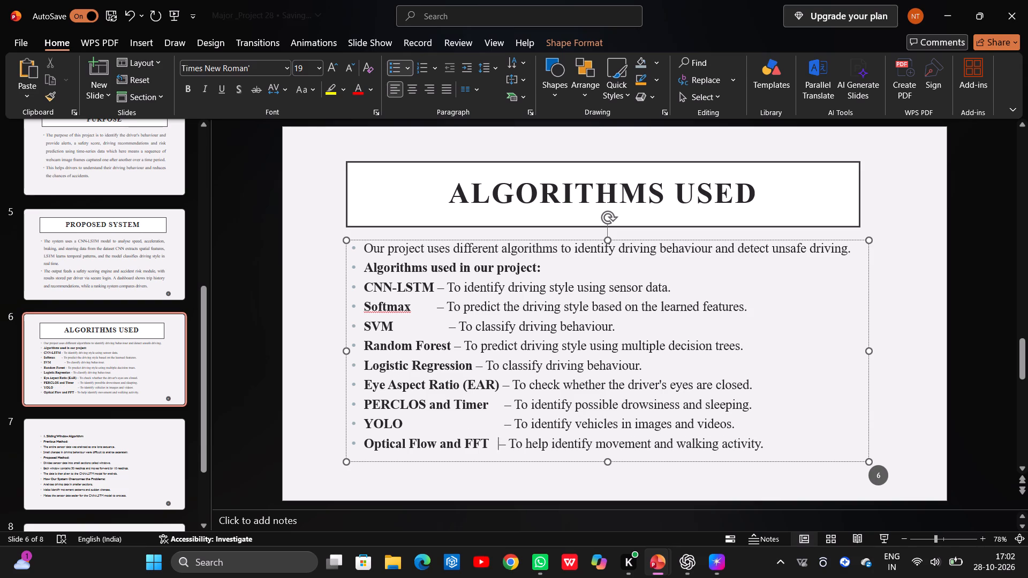
key(space)
key(space)
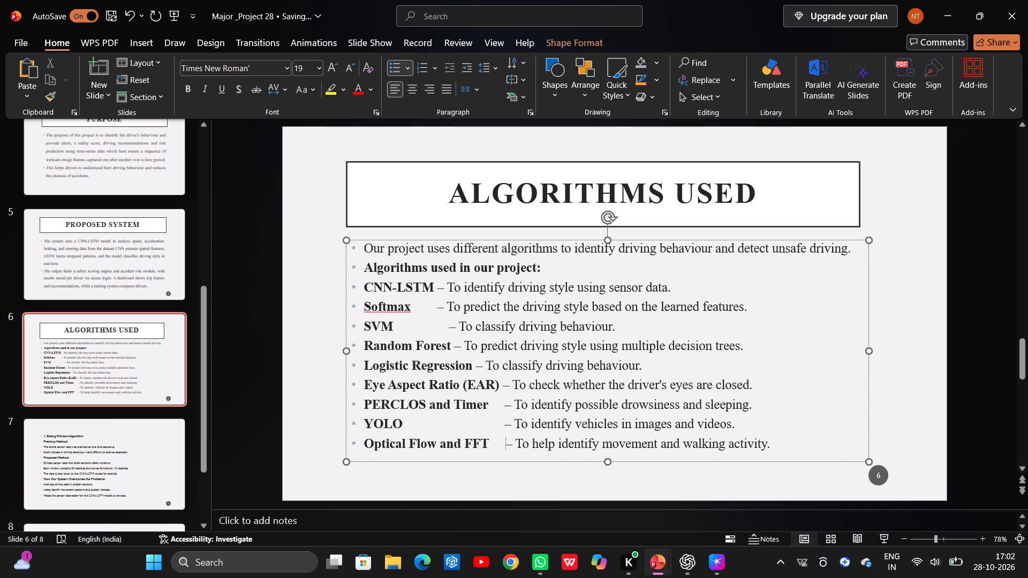
Add spaces after Logistic Regression so its dash lines up with the dash of the Eye Aspect Ratio (EAR) line.
click(474, 368)
key(space)
key(space)
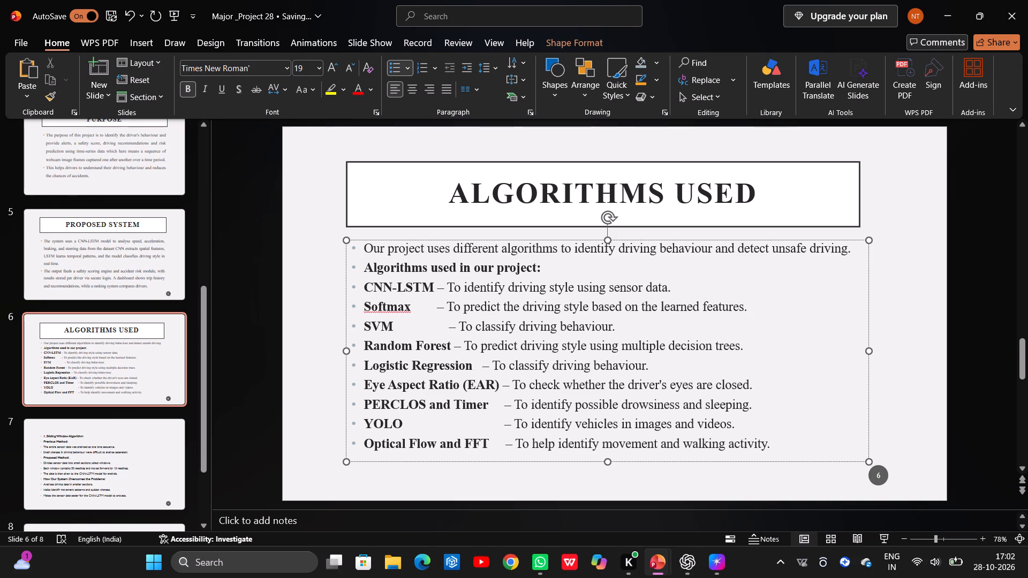
key(space)
key(space)
key(space)
key(space)
key(space)
key(space)
key(space)
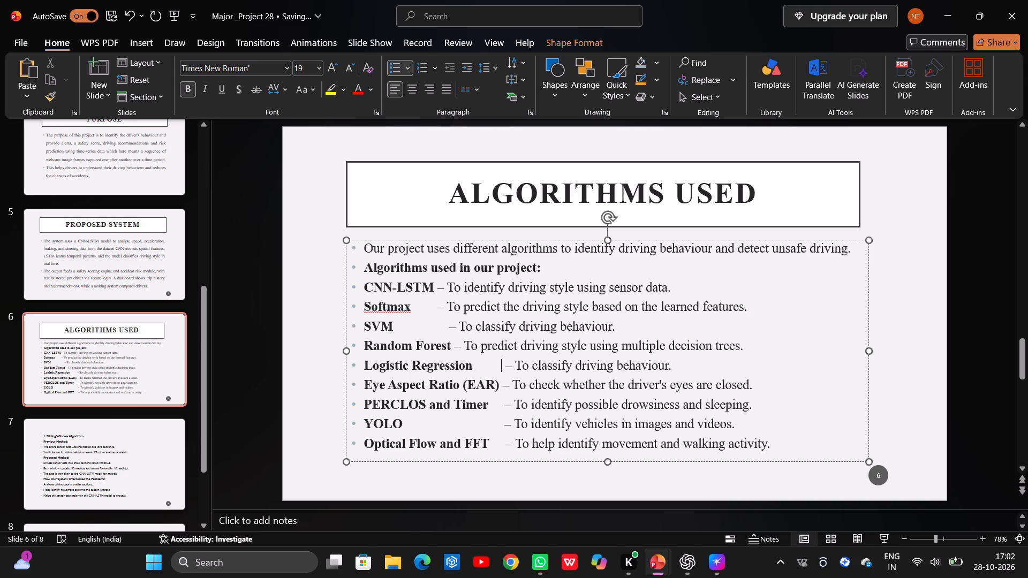
key(BackSpace)
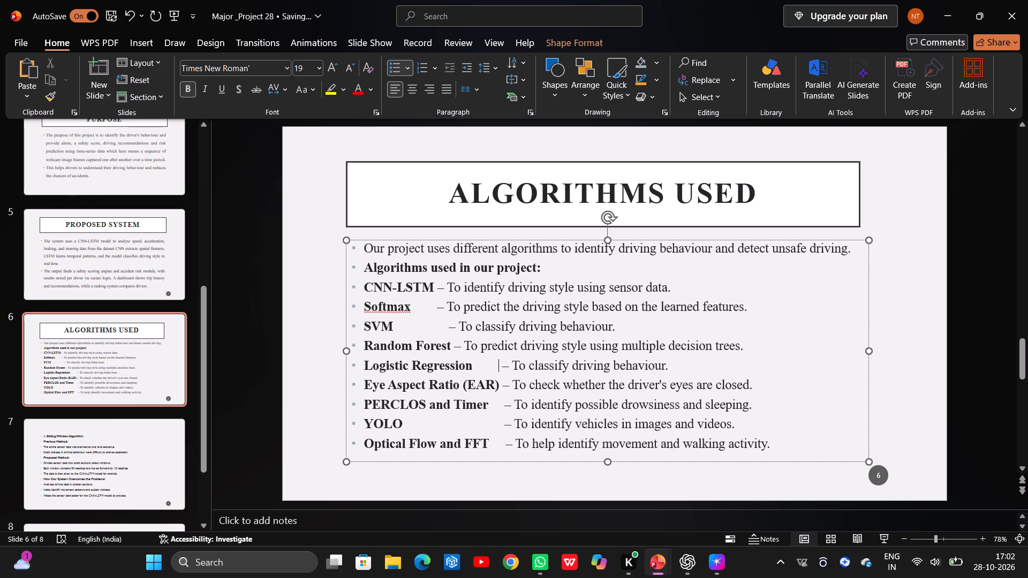
Add spaces after Random Forest so its dash lines up with the dash of the Logistic Regression line.
click(455, 349)
key(space)
key(space)
key(space)
key(space)
key(space)
key(space)
key(space)
key(space)
key(space)
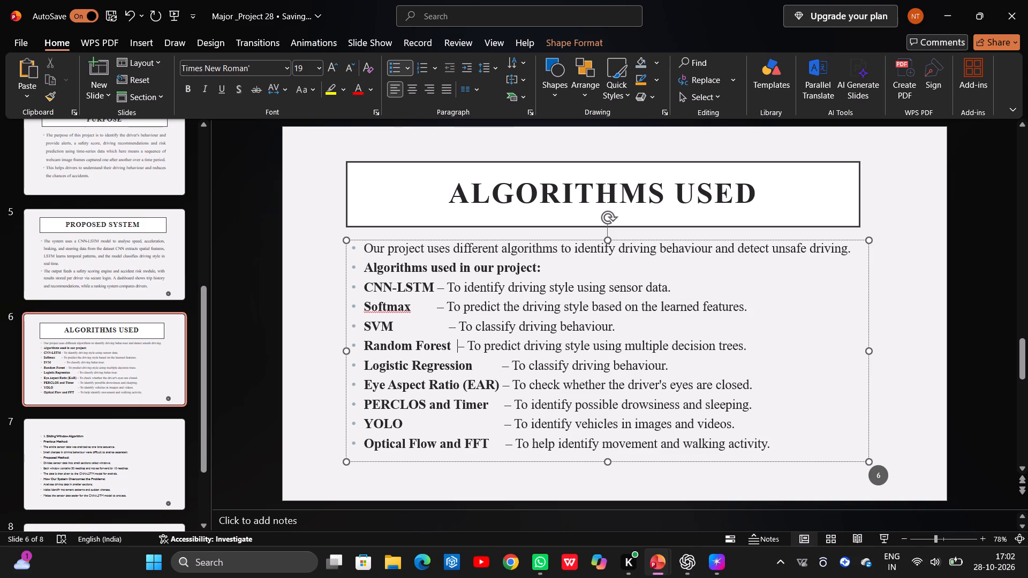
key(space)
key(space)
key(space)
key(space)
key(space)
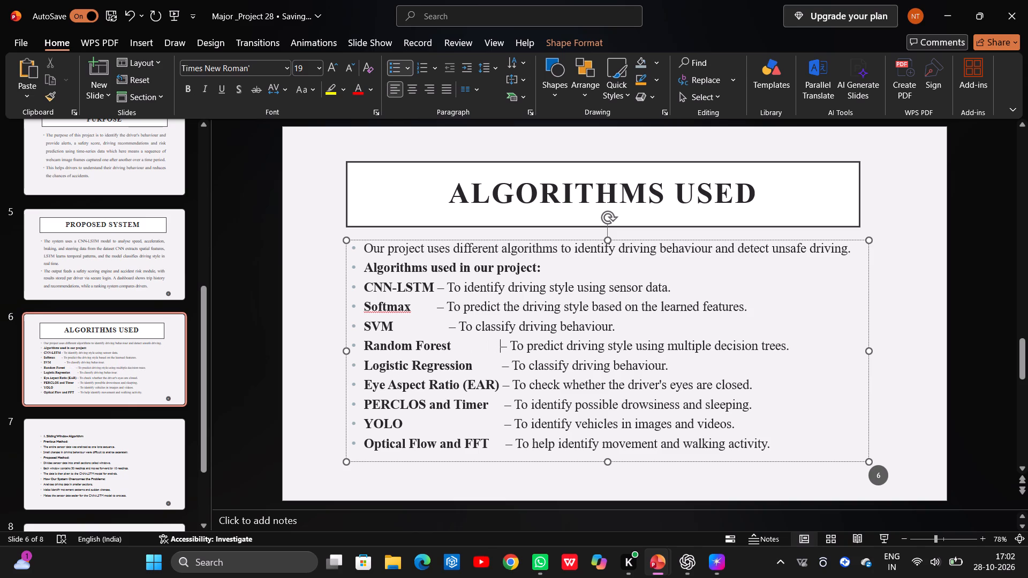
key(space)
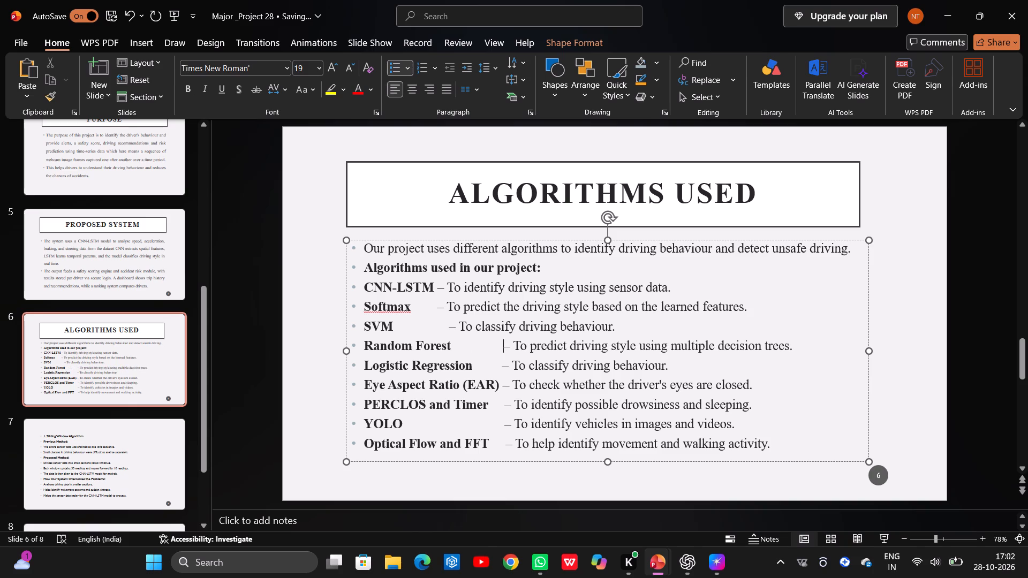
Add more spaces before the dash on the SVM line so it lines up with the dash of the Random Forest line.
click(449, 327)
key(space)
key(space)
key(space)
key(space)
key(space)
key(space)
key(space)
key(space)
key(space)
key(space)
key(space)
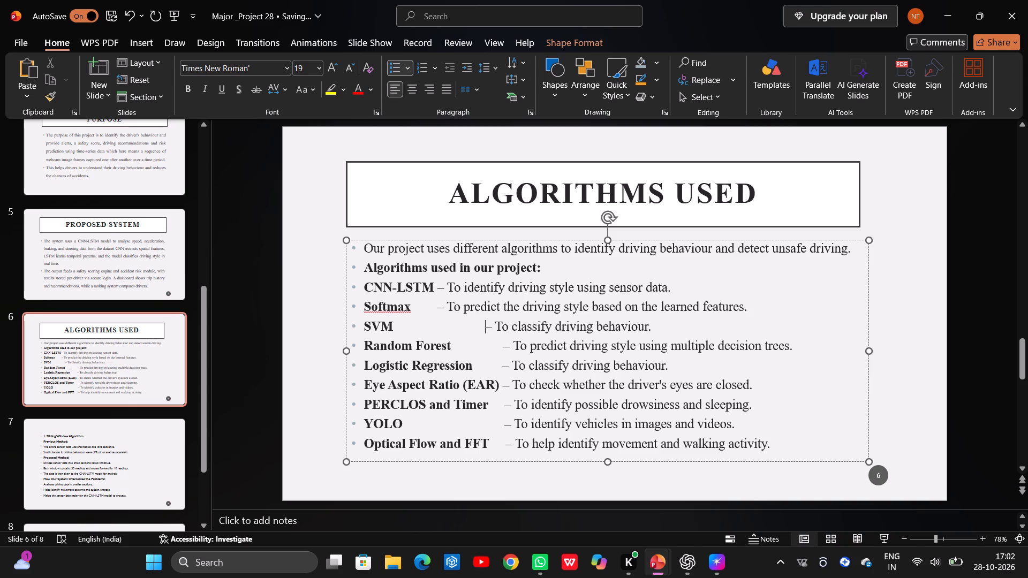
key(space)
key(space)
key(space)
key(space)
key(space)
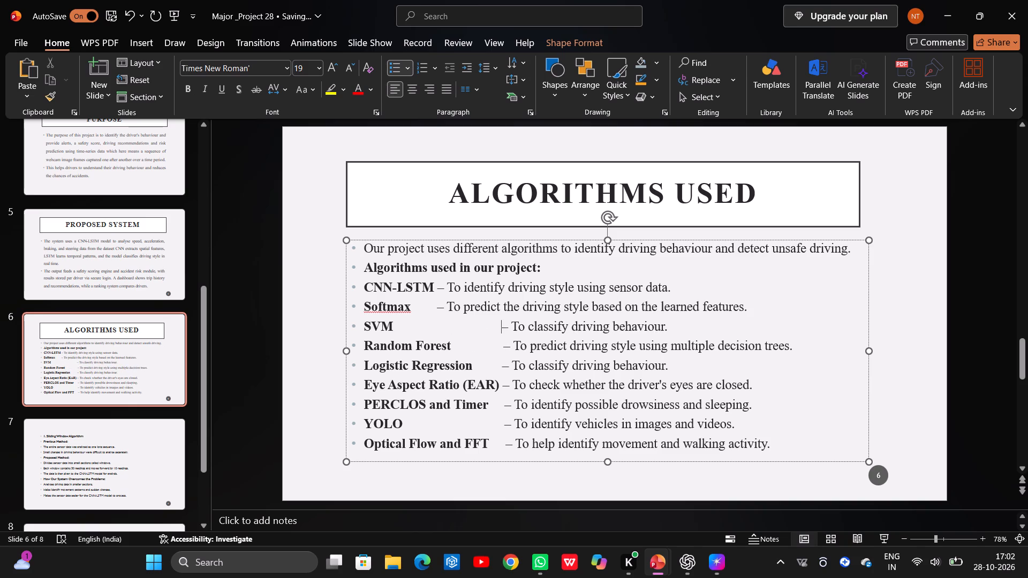
key(space)
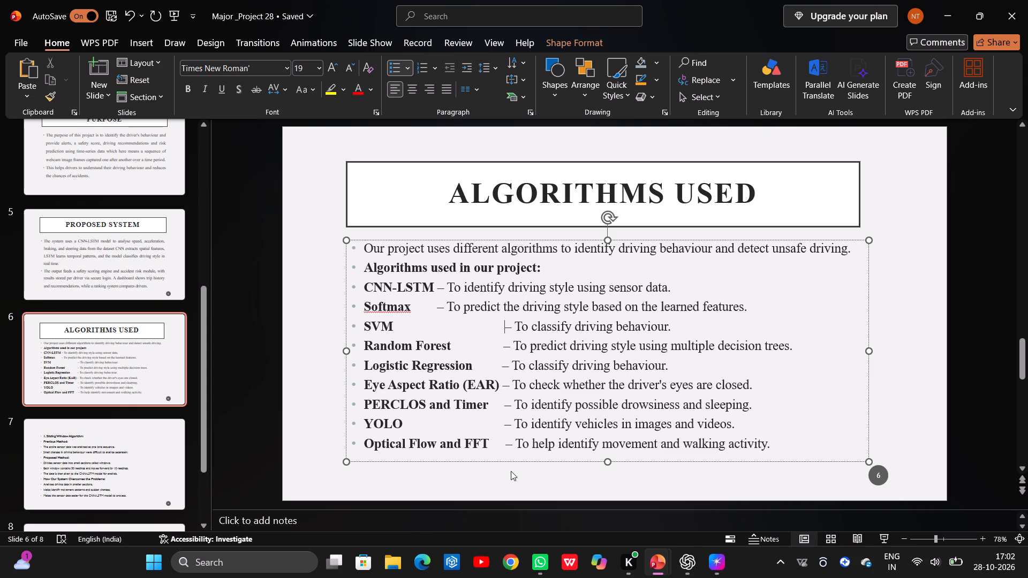
Add more spaces before the dash on the Softmax line so it lines up with the dashes of the lines below.
click(436, 309)
key(space)
key(space)
key(space)
key(space)
key(space)
key(space)
key(space)
key(space)
key(space)
key(space)
key(space)
key(space)
key(space)
key(space)
key(space)
key(space)
key(space)
key(space)
key(space)
key(space)
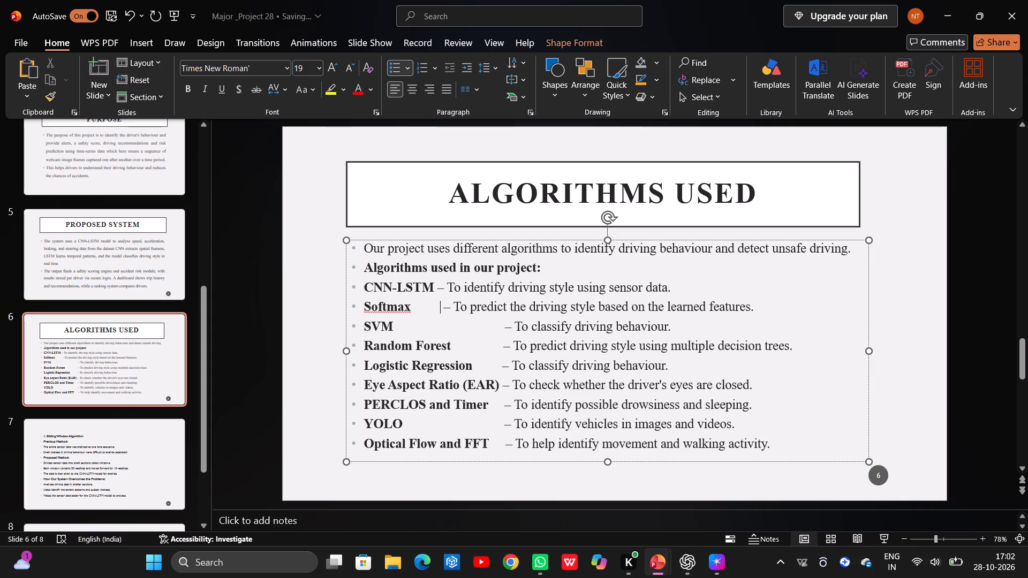
key(BackSpace)
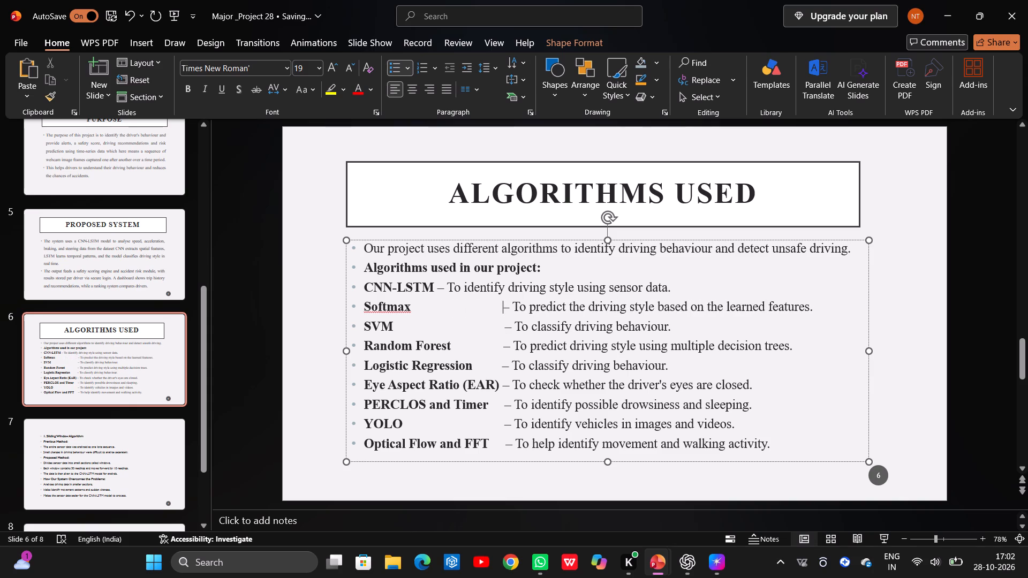
Remove one space before the dash on the SVM and Random Forest lines to fine-tune their alignment.
click(504, 324)
key(BackSpace)
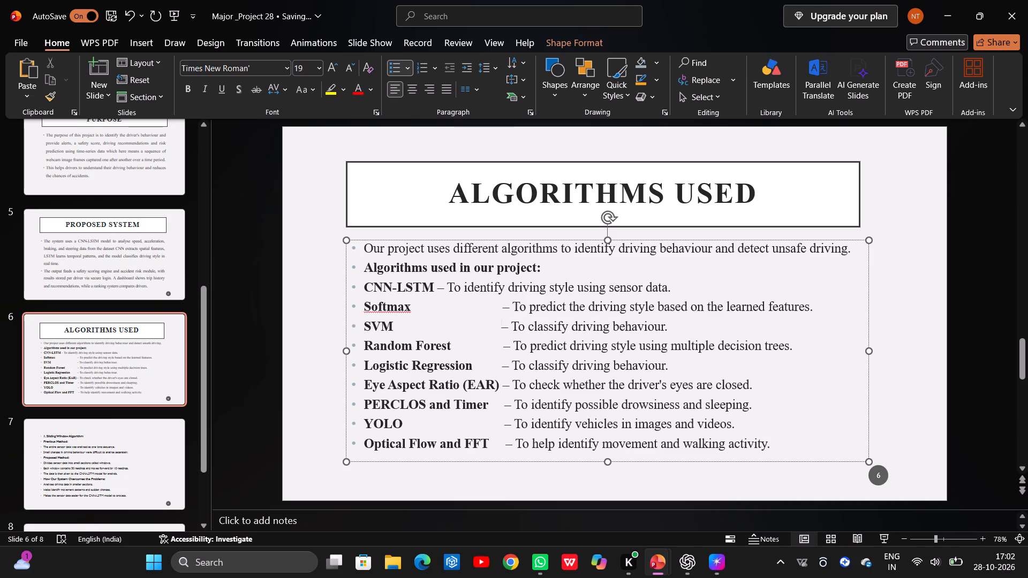
click(504, 349)
key(BackSpace)
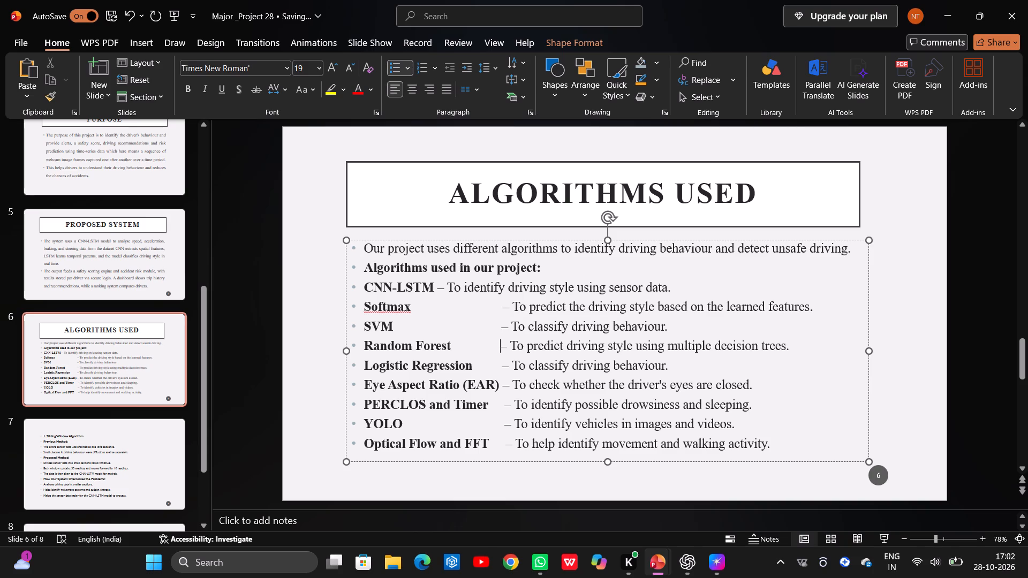
Fine-tune the dash alignment by adding one net space before the dash on the SVM and Random Forest lines.
click(492, 368)
click(500, 329)
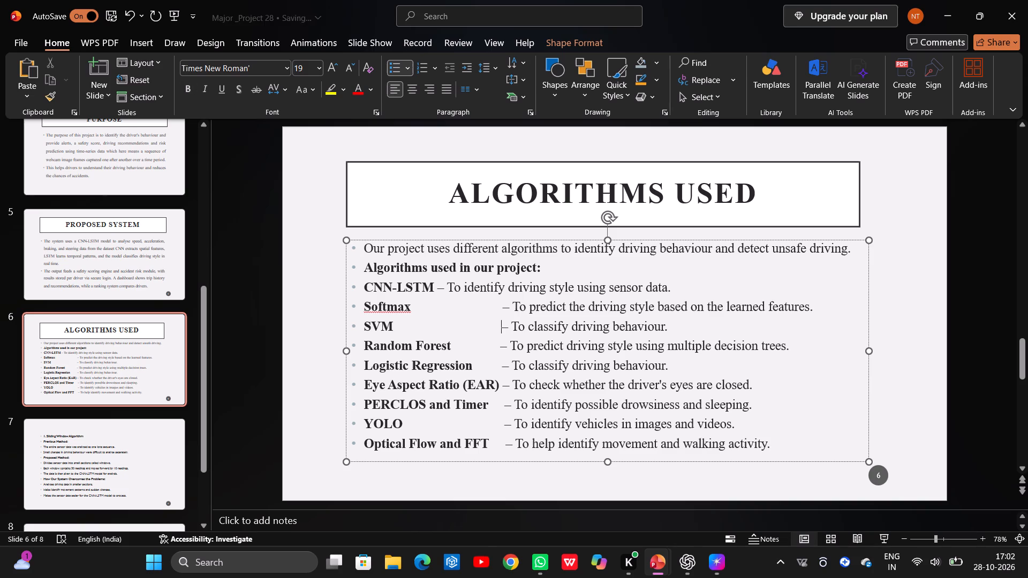
key(BackSpace)
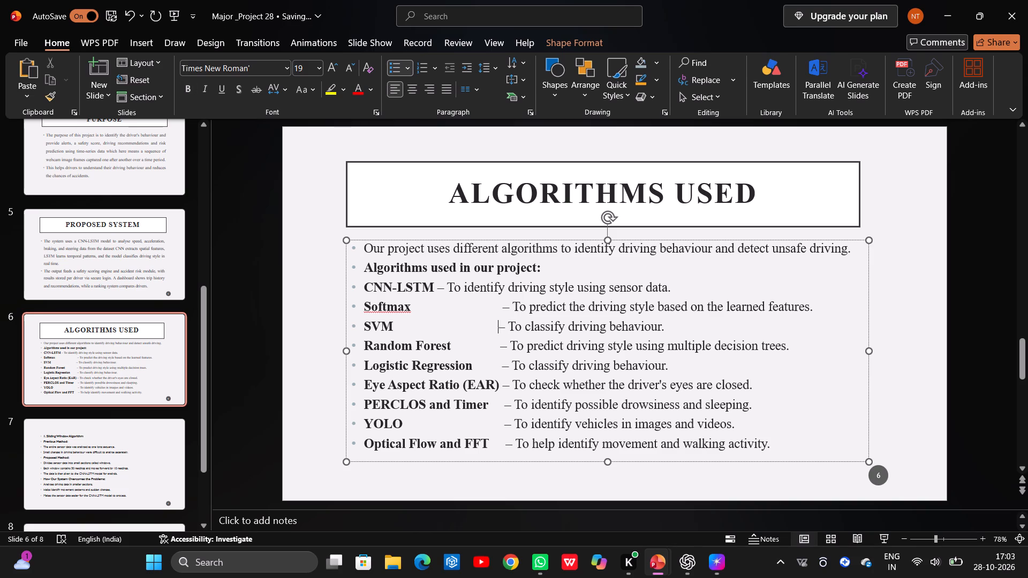
key(space)
key(space)
key(space)
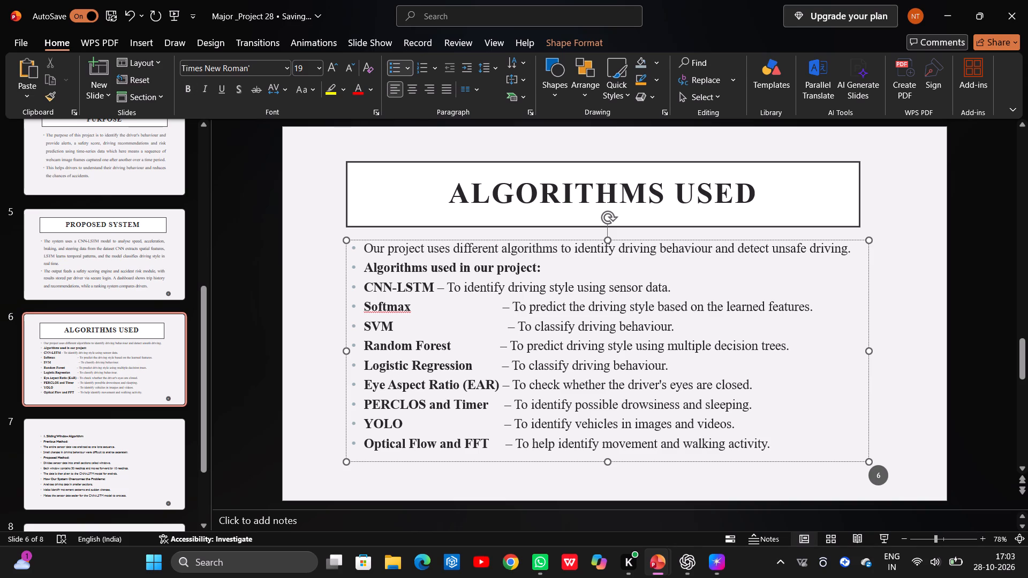
click(499, 347)
key(space)
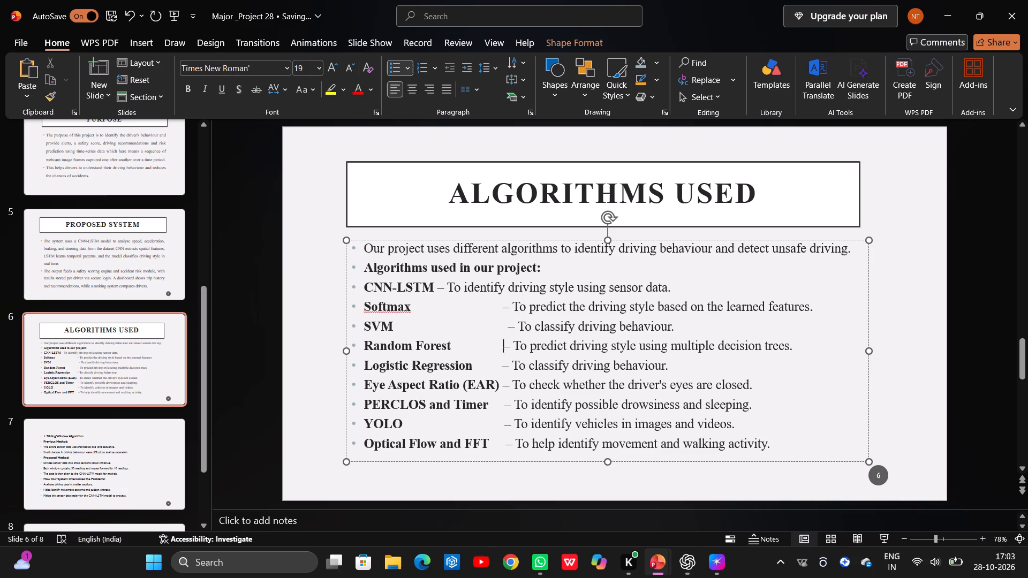
click(505, 328)
key(BackSpace)
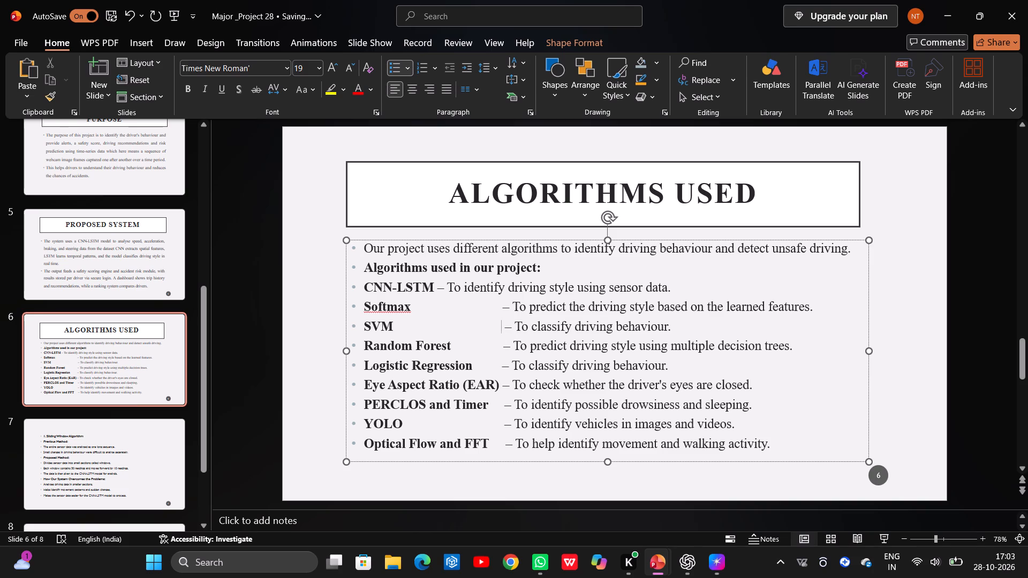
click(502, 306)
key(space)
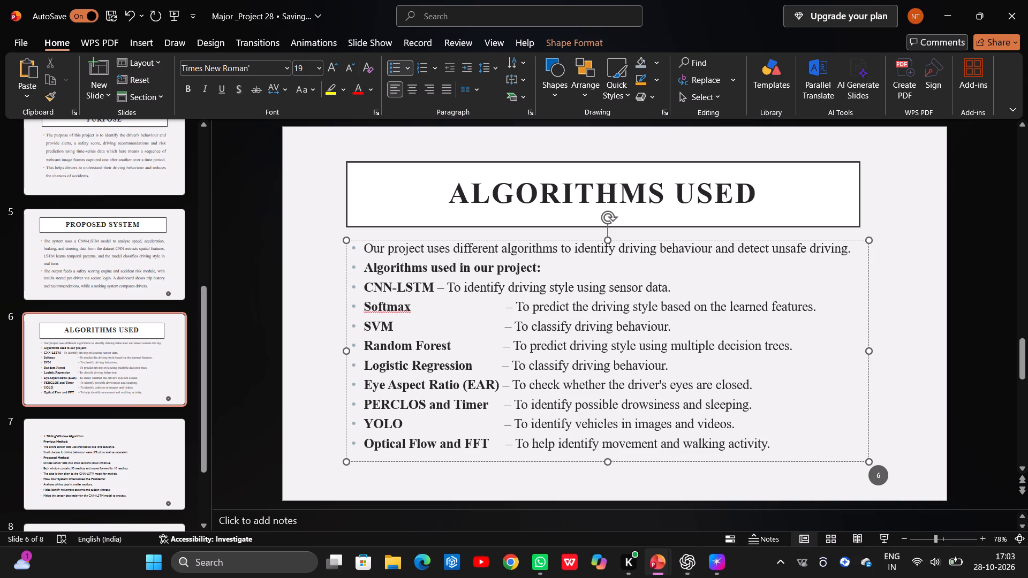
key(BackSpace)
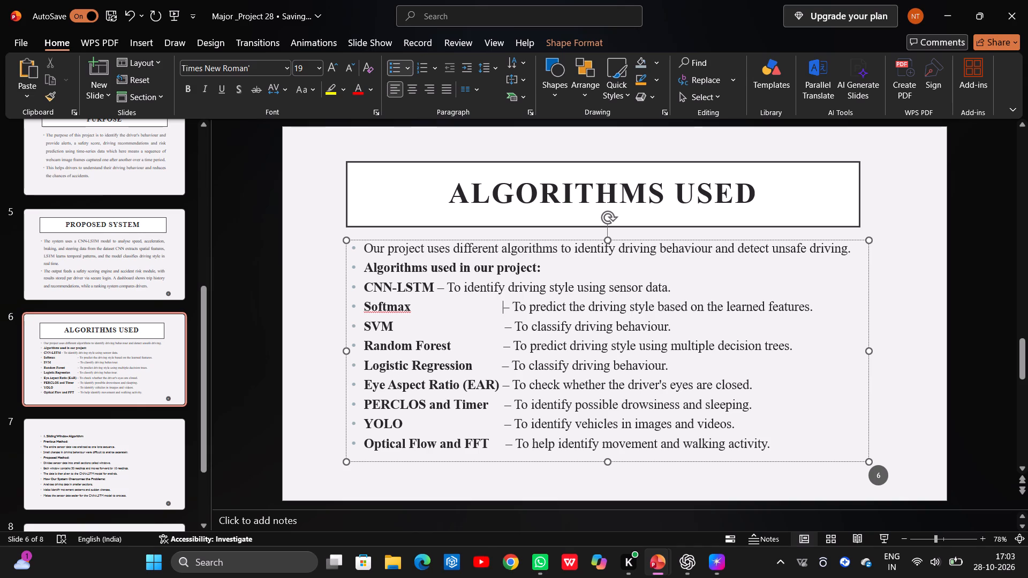
Add 18 spaces after CNN-LSTM so its dash lines up with the dash of the Softmax line.
click(435, 290)
key(space)
key(space)
key(space)
key(space)
key(space)
key(space)
key(space)
key(space)
key(space)
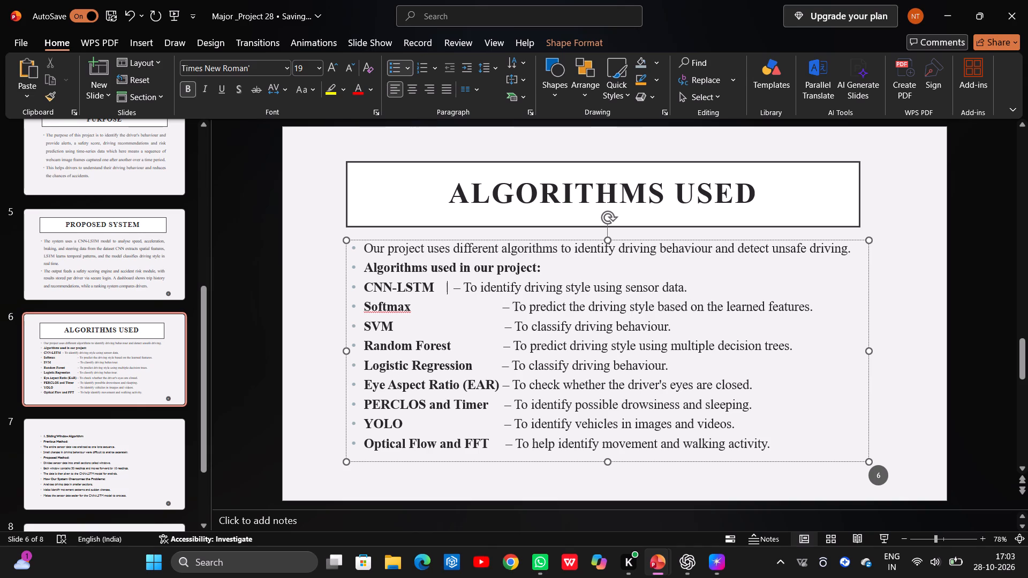
key(space)
key(space)
key(space)
key(space)
key(space)
key(space)
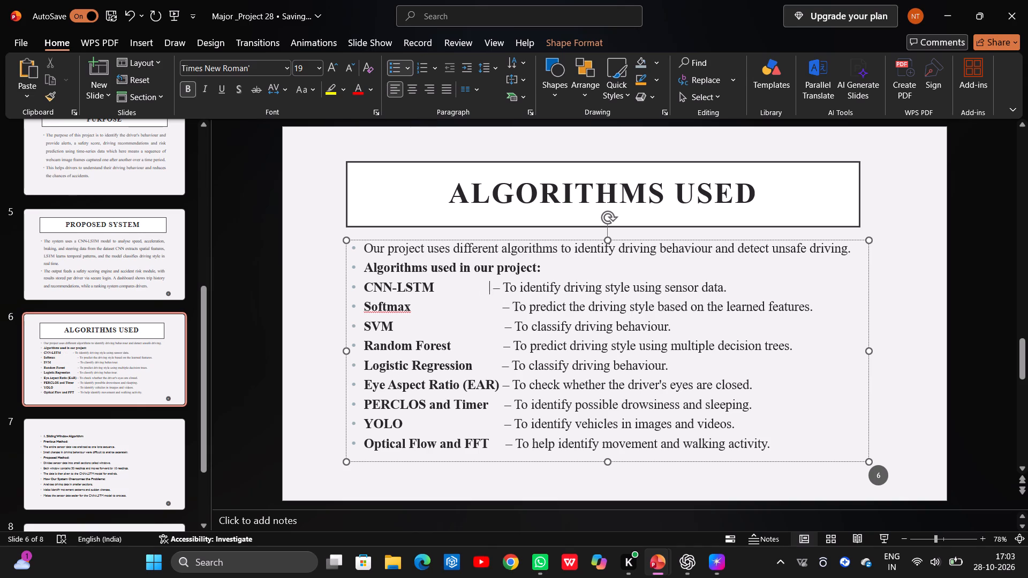
key(space)
key(space)
key(space)
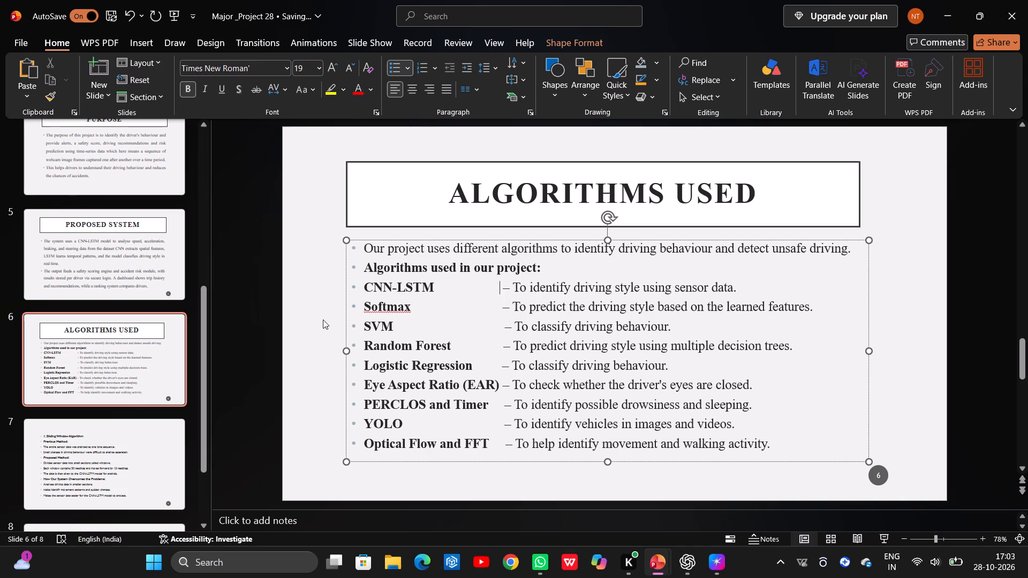
click(307, 355)
From slide 7, check the Advantages slide (slide 20) in Major _Project-4-2 as a layout reference, and return to Major _Project 28.
scroll(569, 387, down, 1)
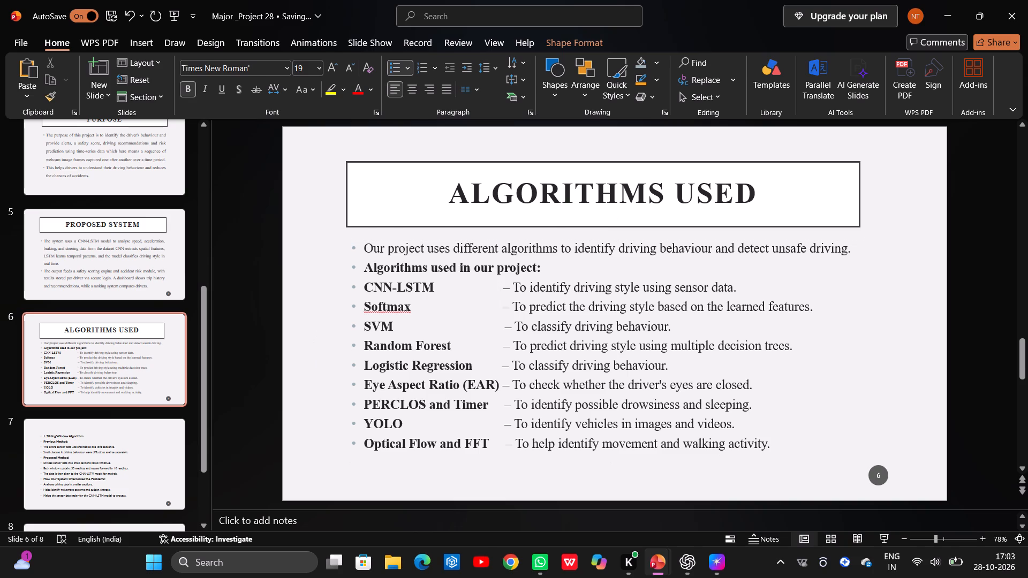
scroll(569, 387, down, 1)
click(362, 194)
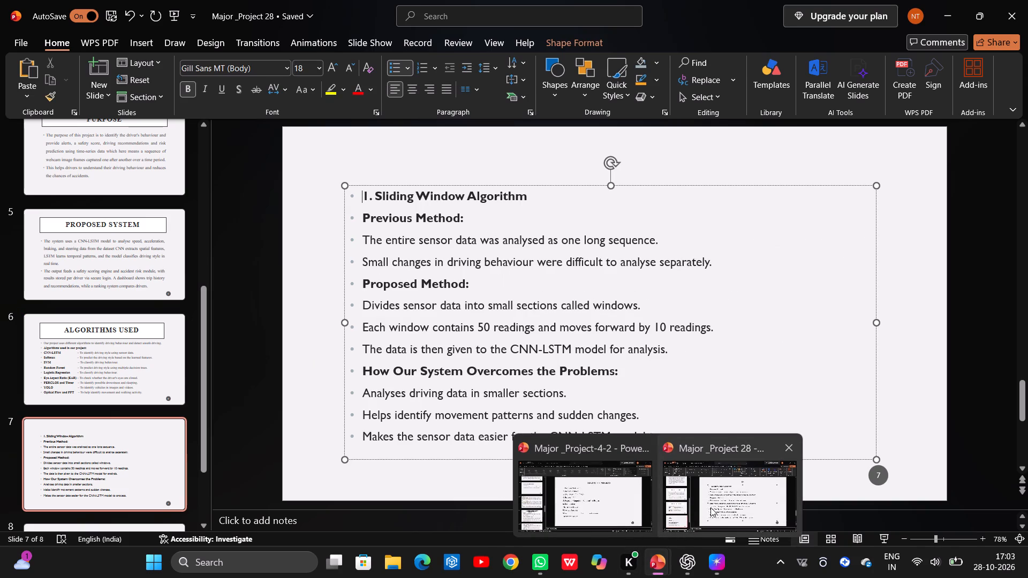
click(618, 496)
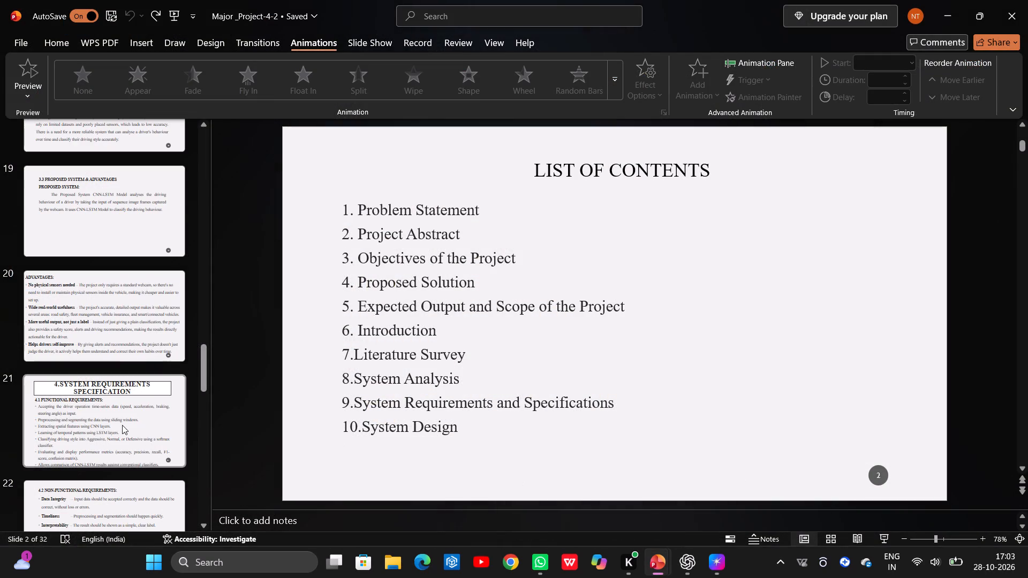
click(102, 314)
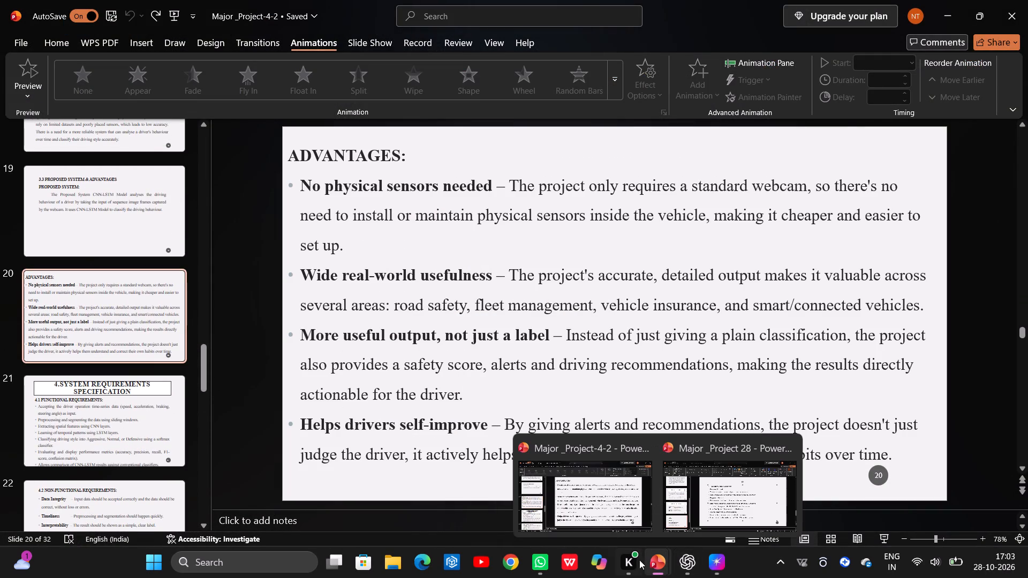
click(722, 507)
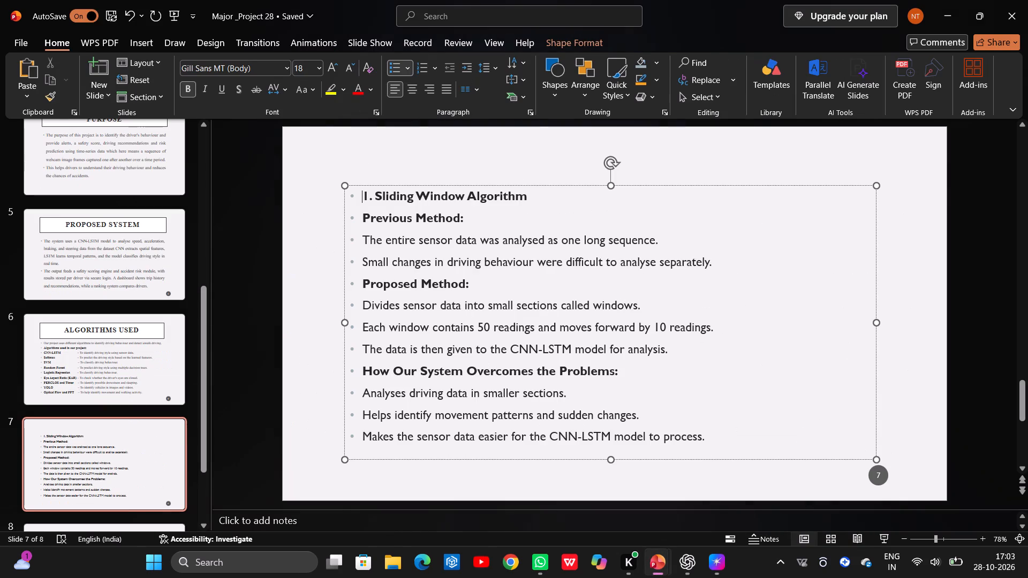
Enlarge slide 7's Sliding Window text box by extending its top-left corner to near the slide's top-left corner.
drag(345, 182, 329, 165)
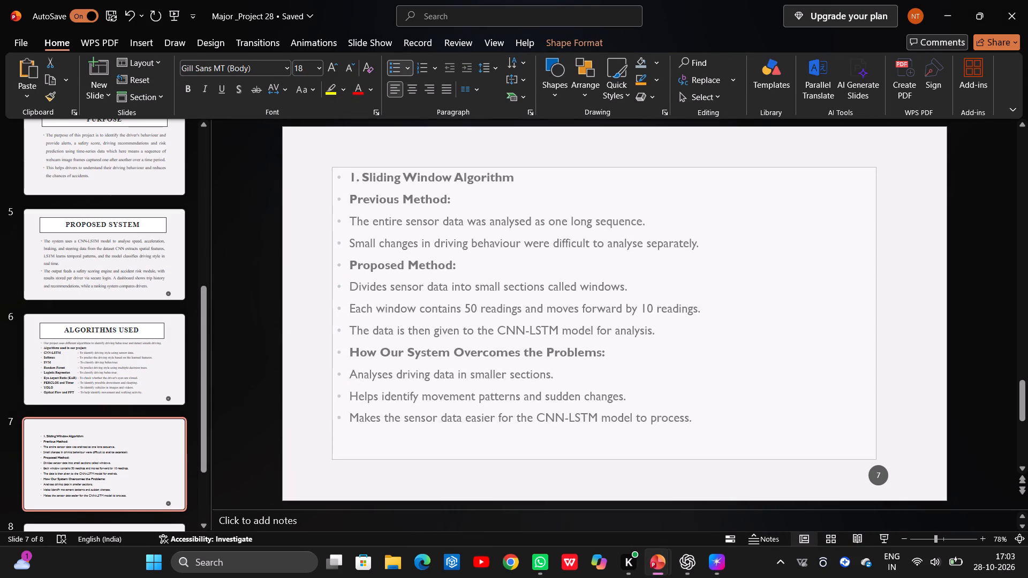
drag(329, 165, 294, 142)
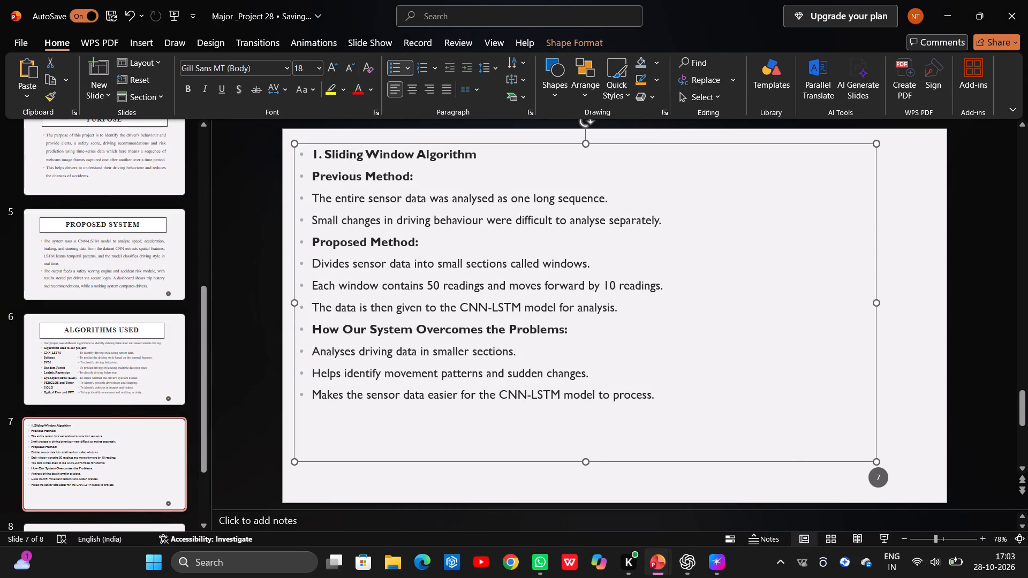
Set the font of the "1. Sliding Window Algorithm" heading on slide 7 to Times New Roman'.
drag(312, 153, 471, 153)
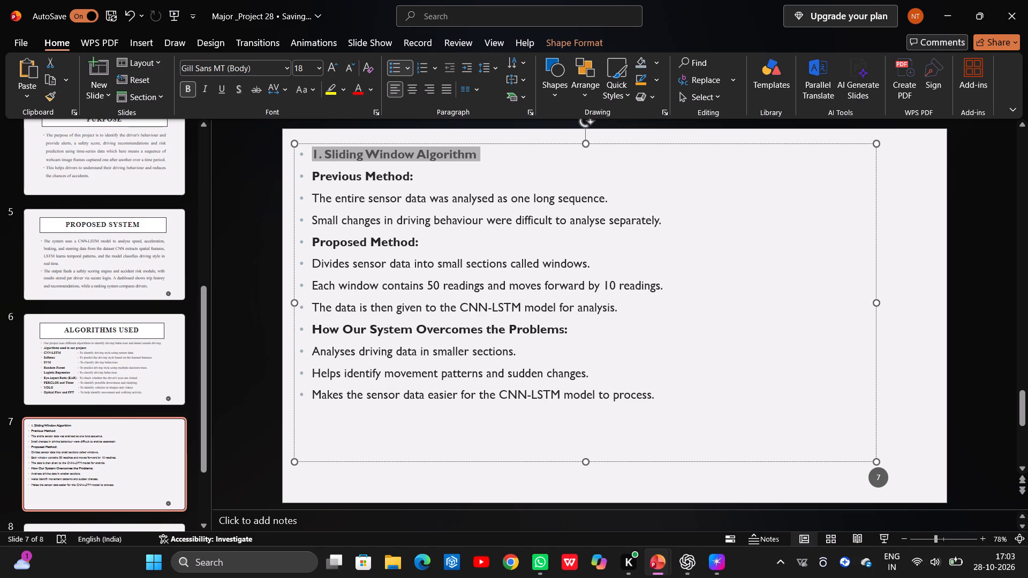
drag(471, 153, 480, 153)
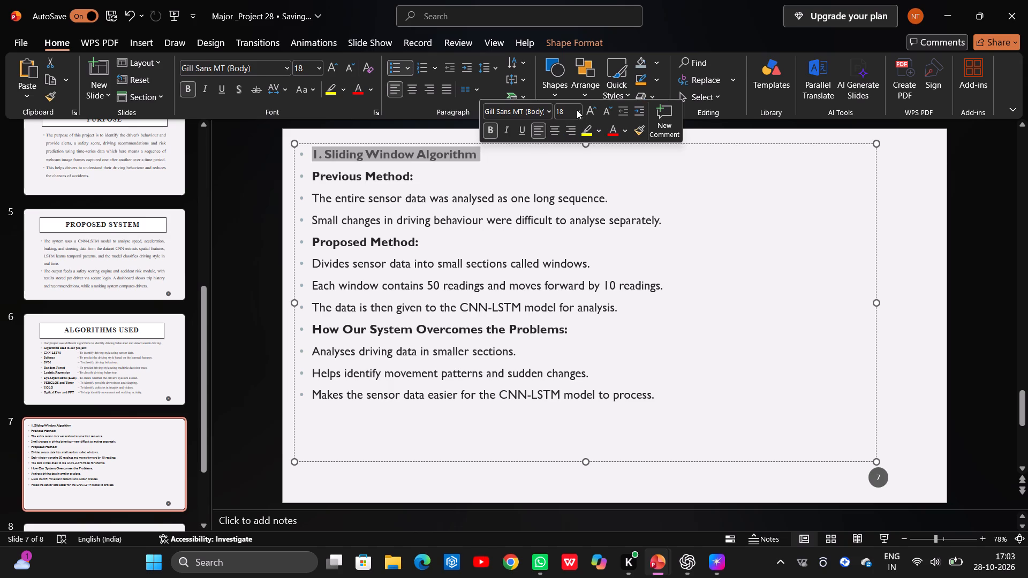
click(550, 110)
scroll(602, 328, down, 5)
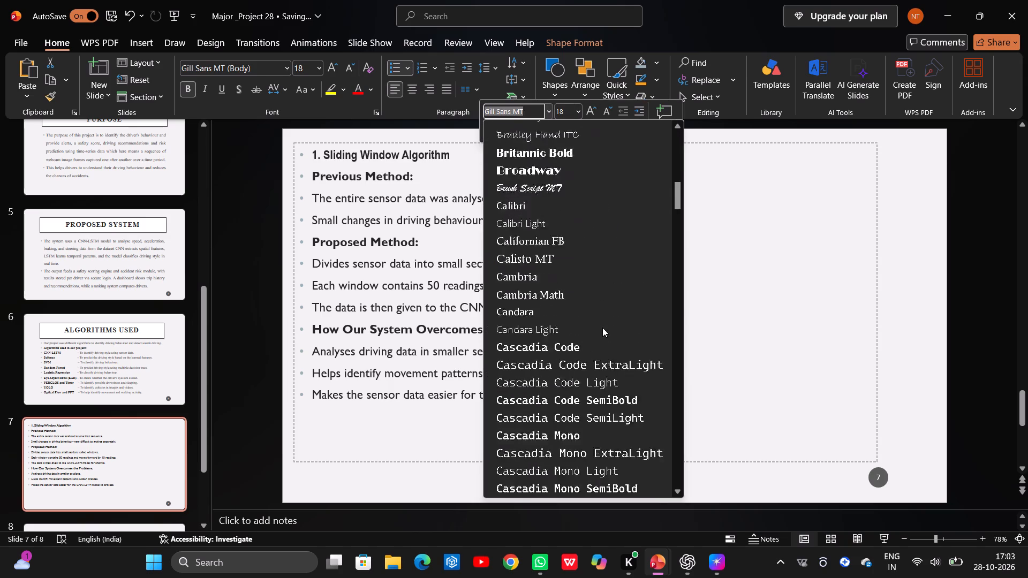
scroll(602, 328, down, 6)
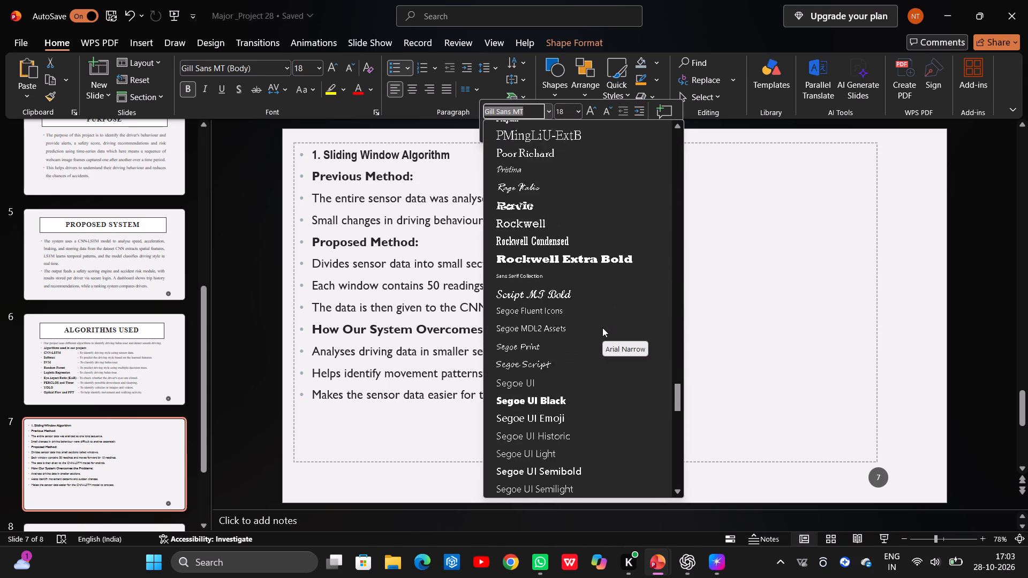
scroll(602, 328, down, 4)
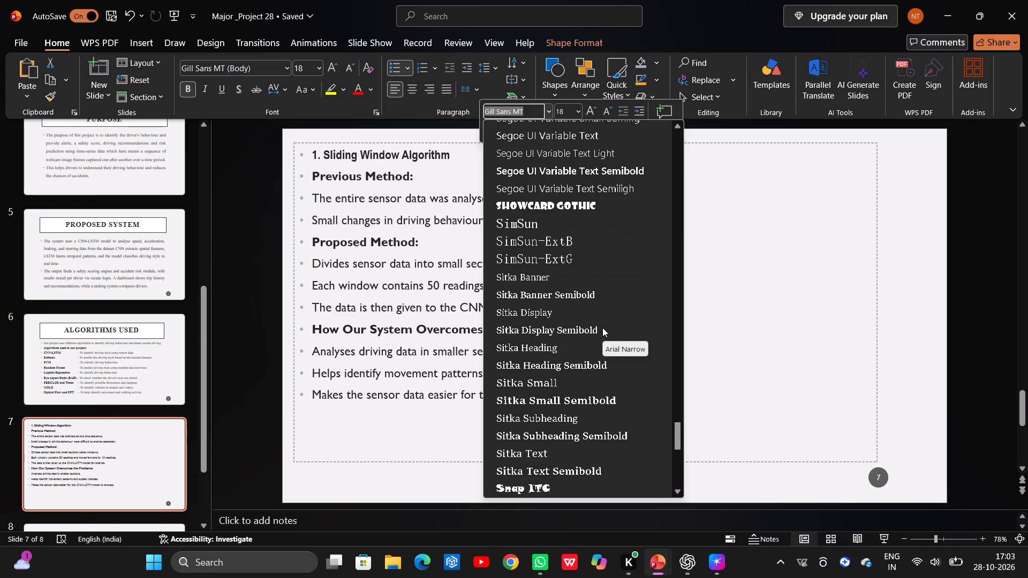
scroll(602, 328, down, 2)
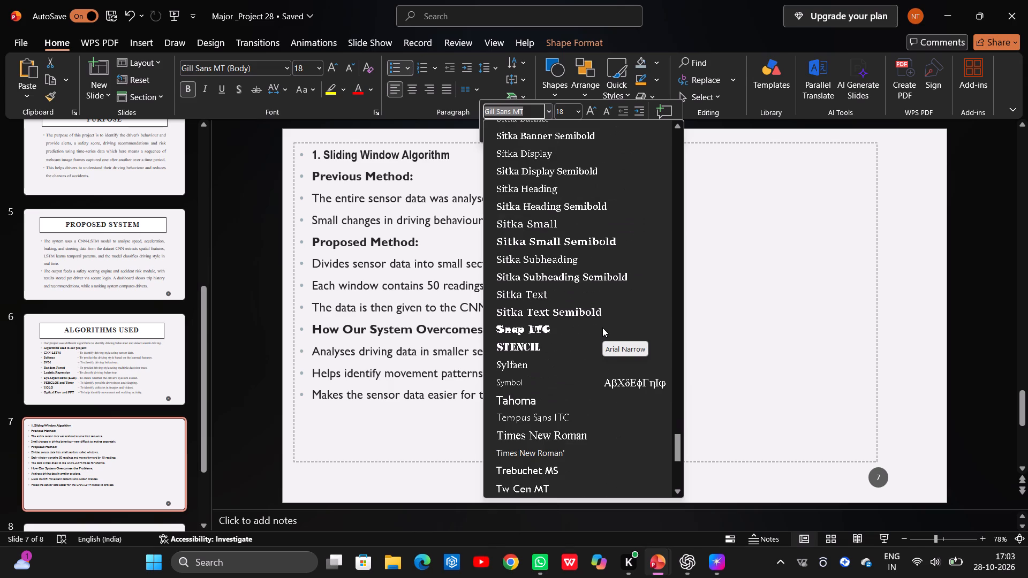
click(532, 451)
click(482, 151)
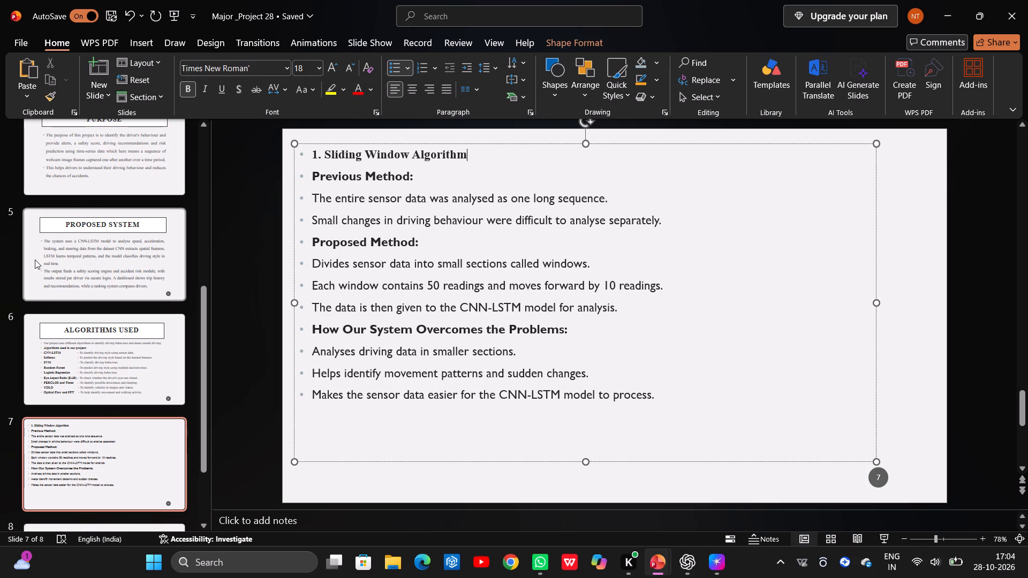
Review the Proposed System and Algorithms Used slides as formatting references, and return to slide 7.
click(74, 262)
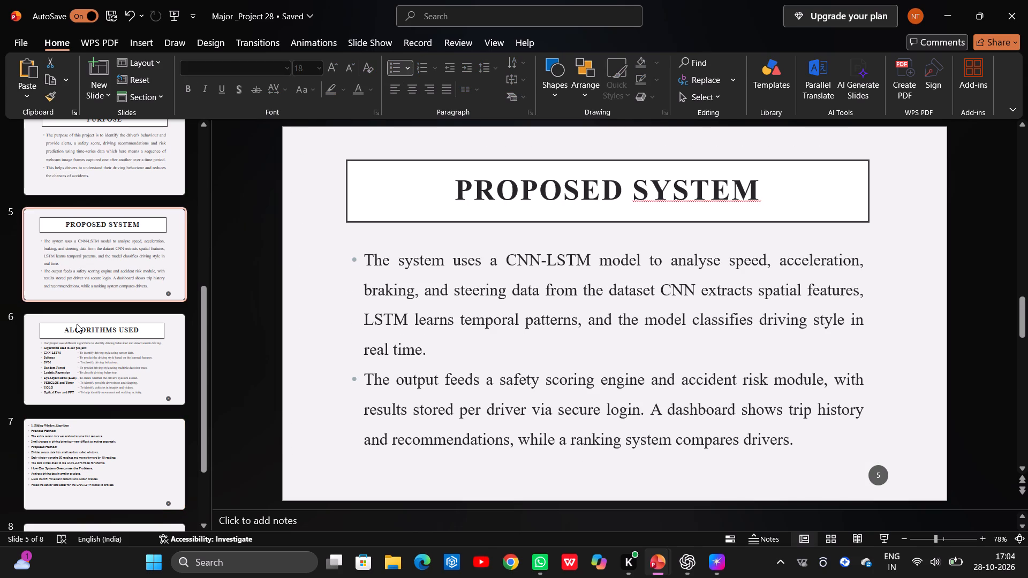
click(82, 345)
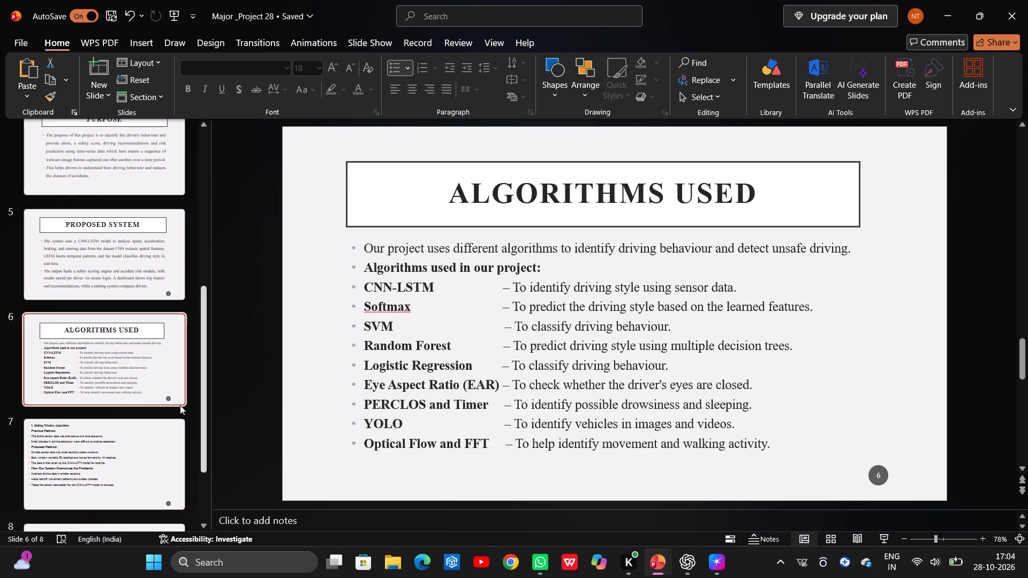
click(137, 462)
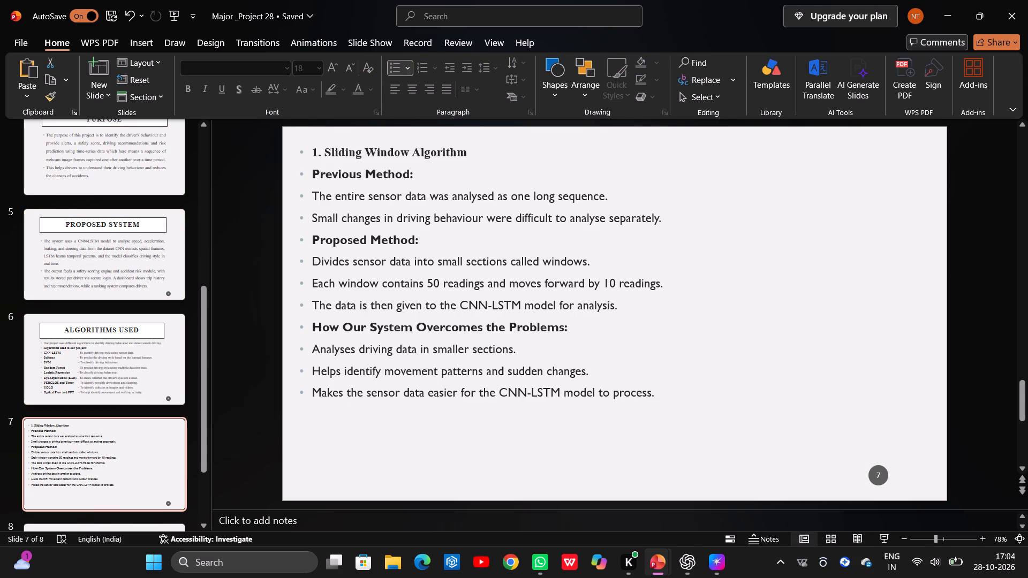
Compare the Sliding Window Algorithm heading's formatting with the ADVANTAGES heading in Major _Project-4-2, and return to Major _Project 28.
drag(468, 152, 352, 154)
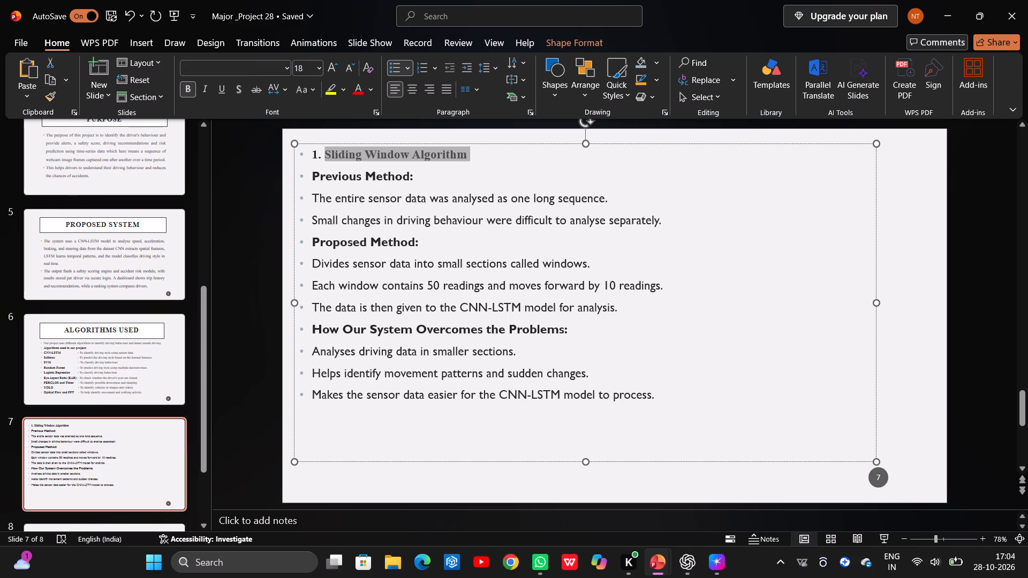
drag(352, 154, 309, 155)
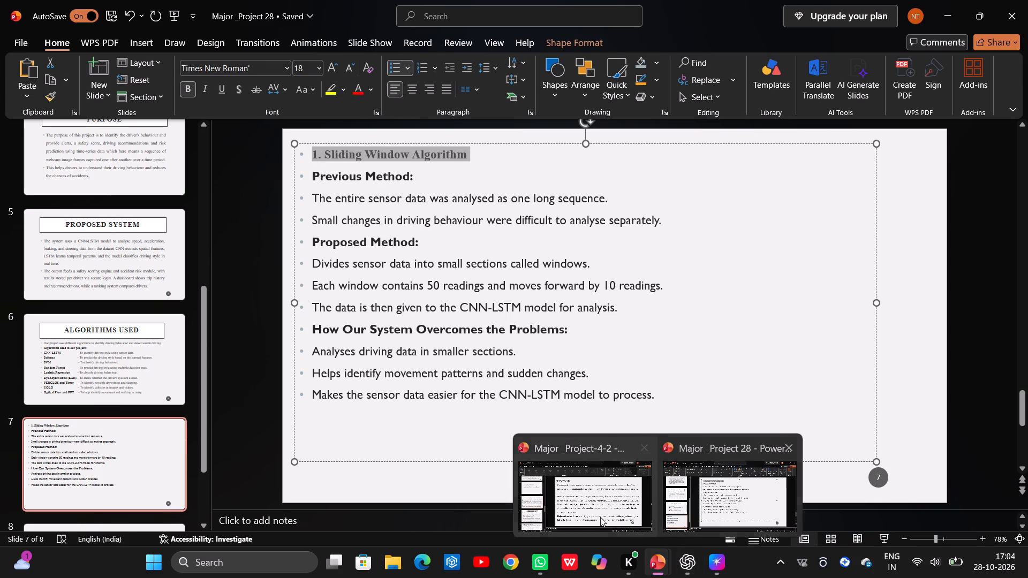
click(594, 514)
drag(405, 152, 350, 152)
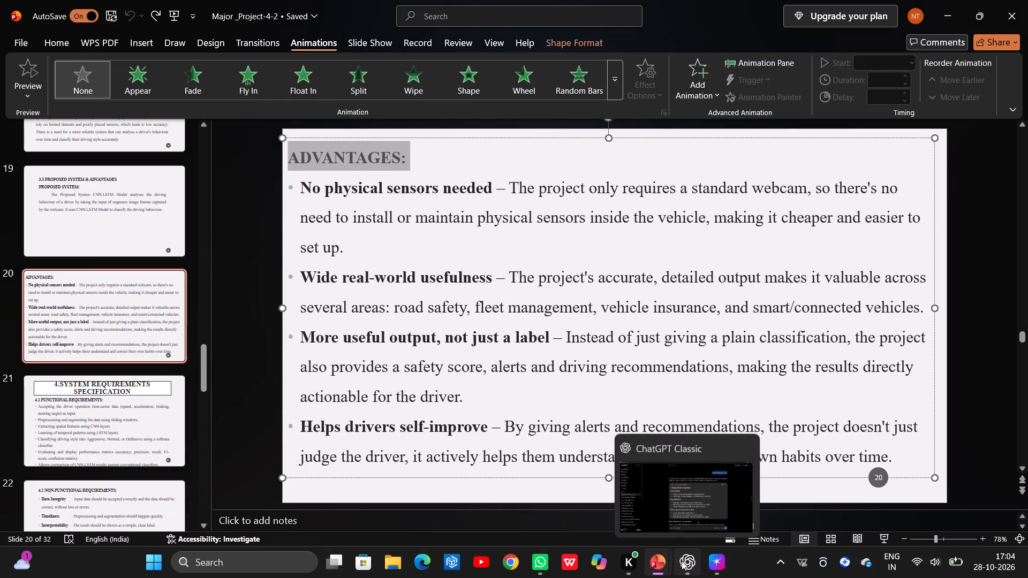
click(706, 496)
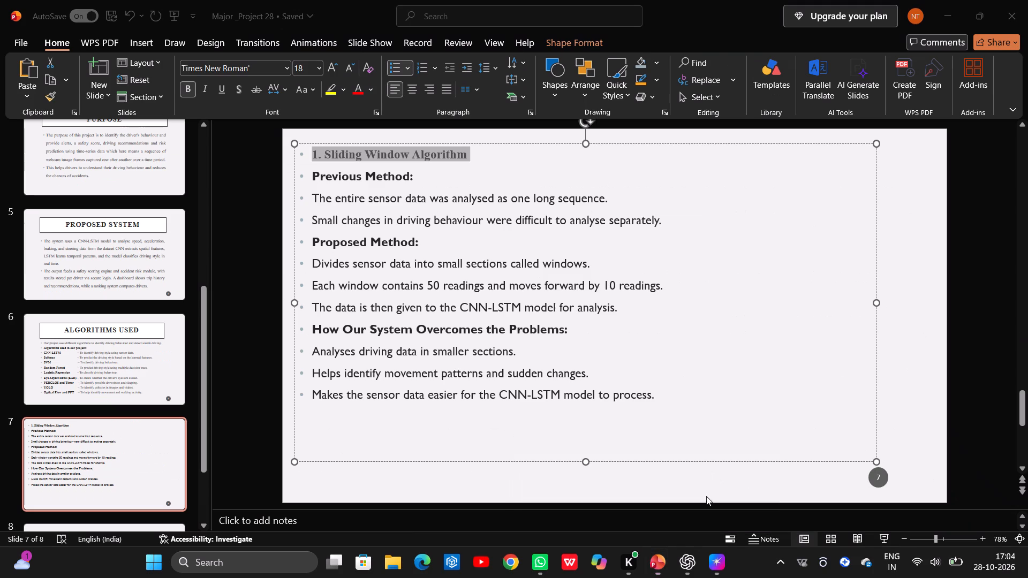
Set the font size of the "1. Sliding Window Algorithm" heading on slide 7 to 24.
click(470, 154)
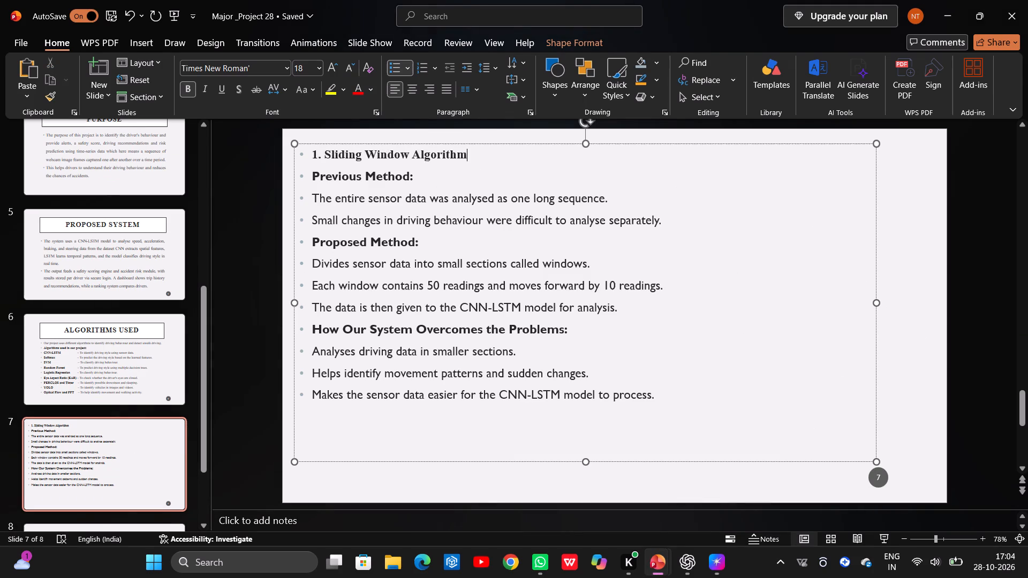
drag(470, 154, 332, 151)
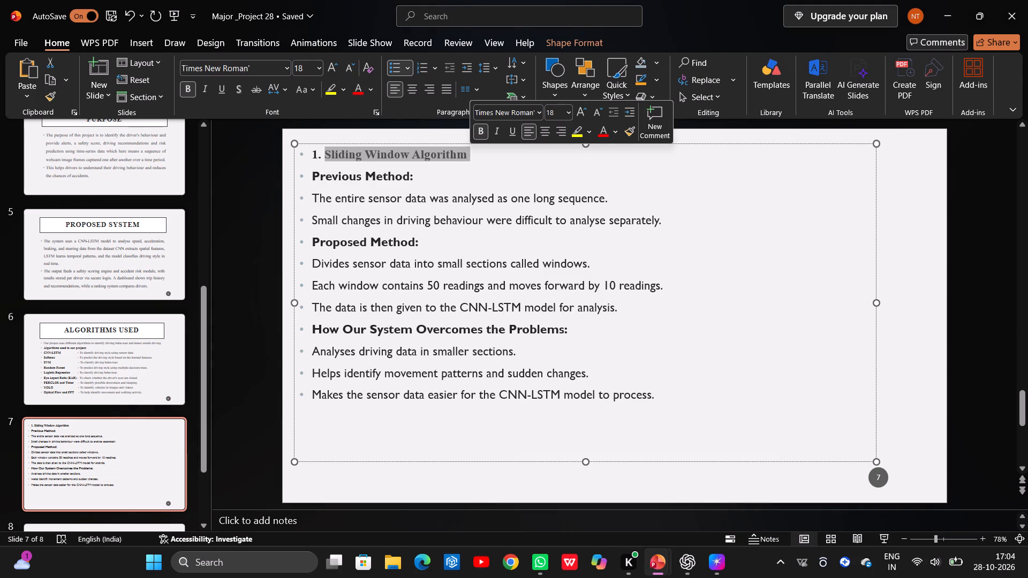
drag(332, 151, 311, 156)
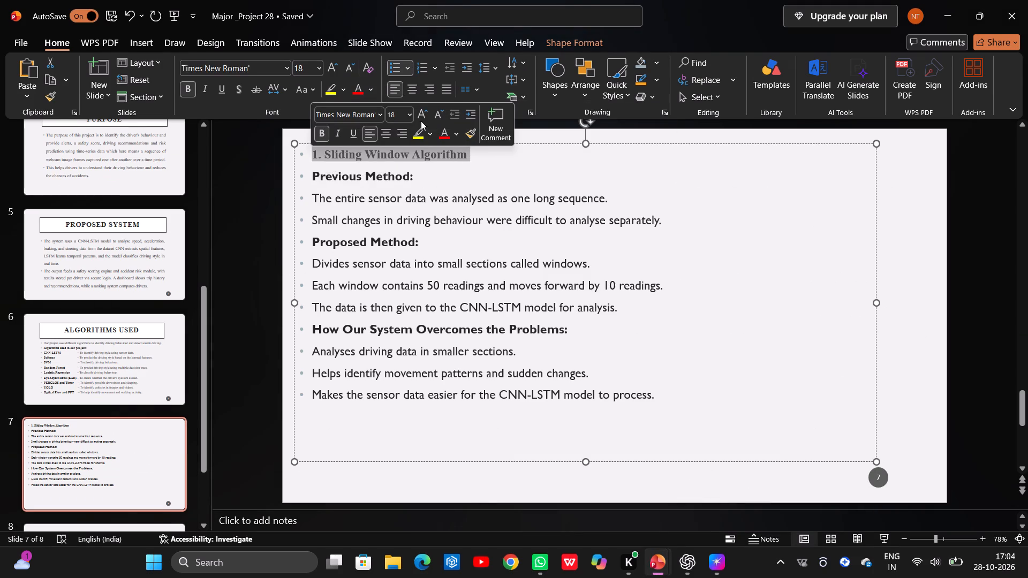
click(407, 118)
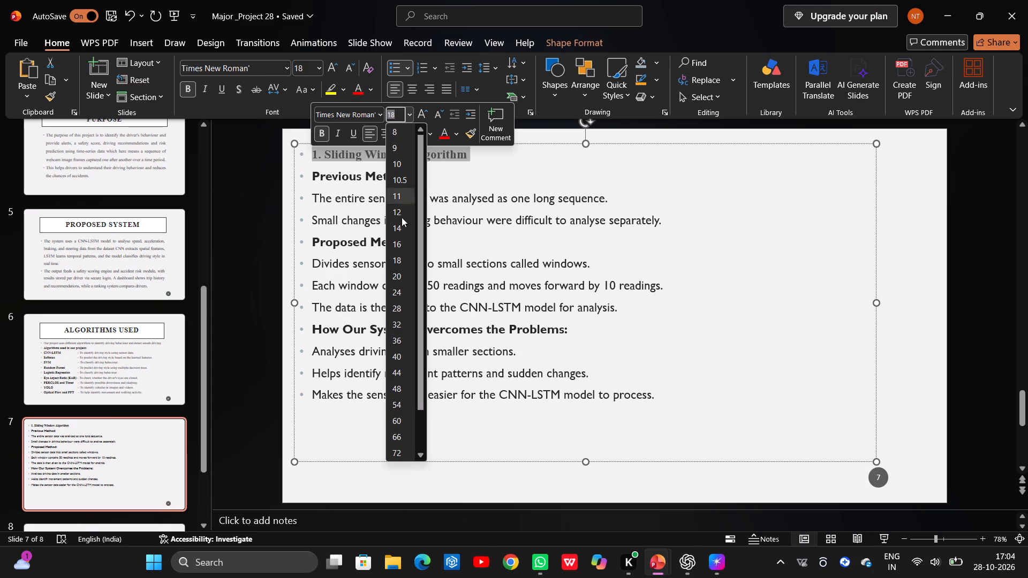
click(403, 285)
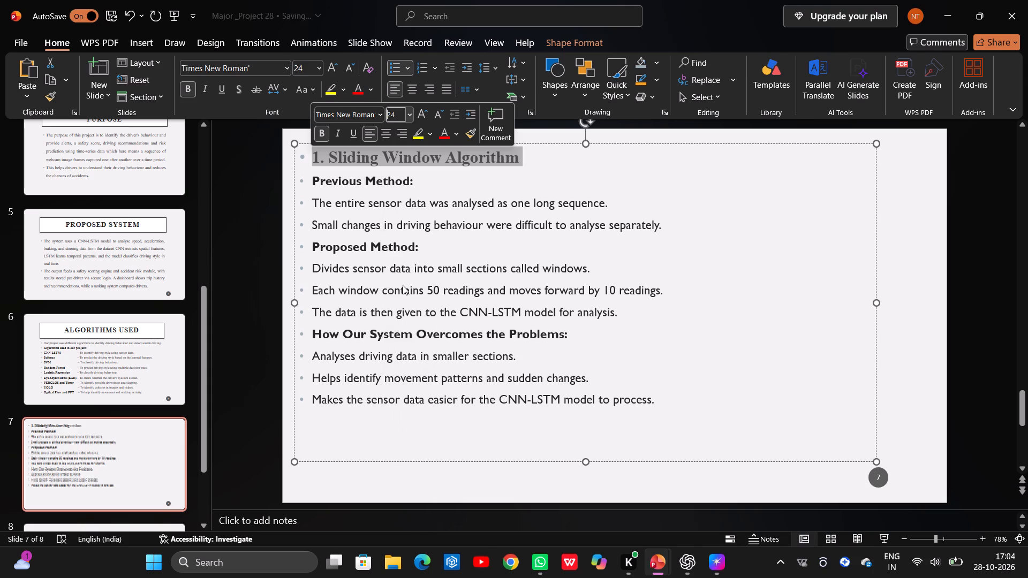
Add a colon to the end of the "1. Sliding Window Algorithm" heading.
click(527, 156)
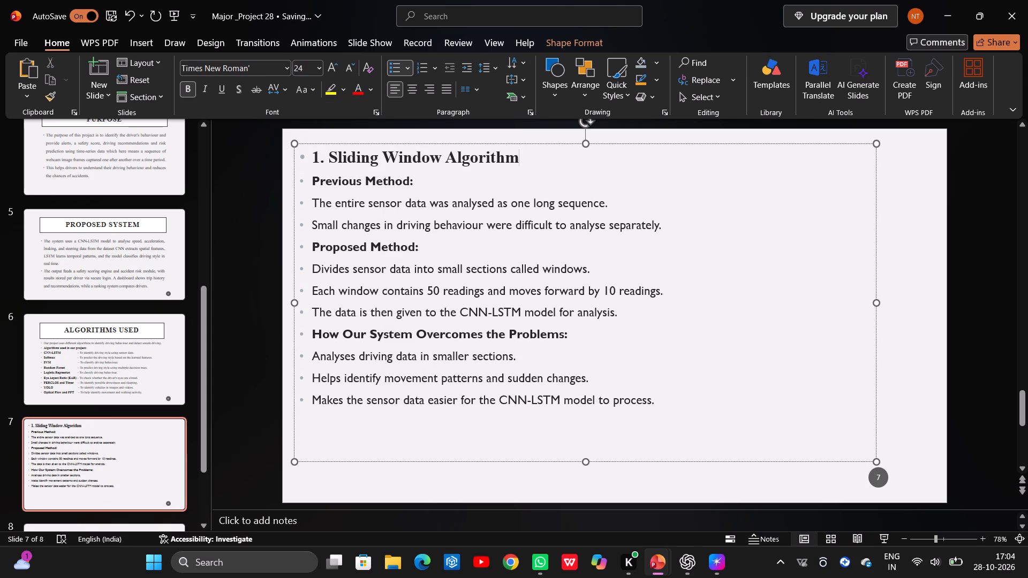
key(shift+colon)
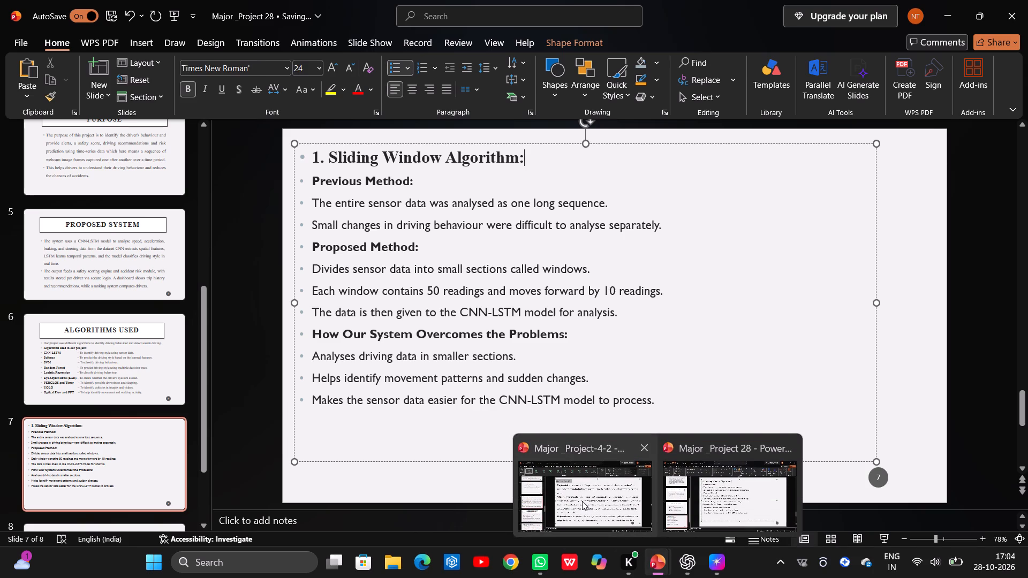
Check the font and size of the body text under ADVANTAGES in Major _Project-4-2, and return to Major _Project 28.
click(582, 501)
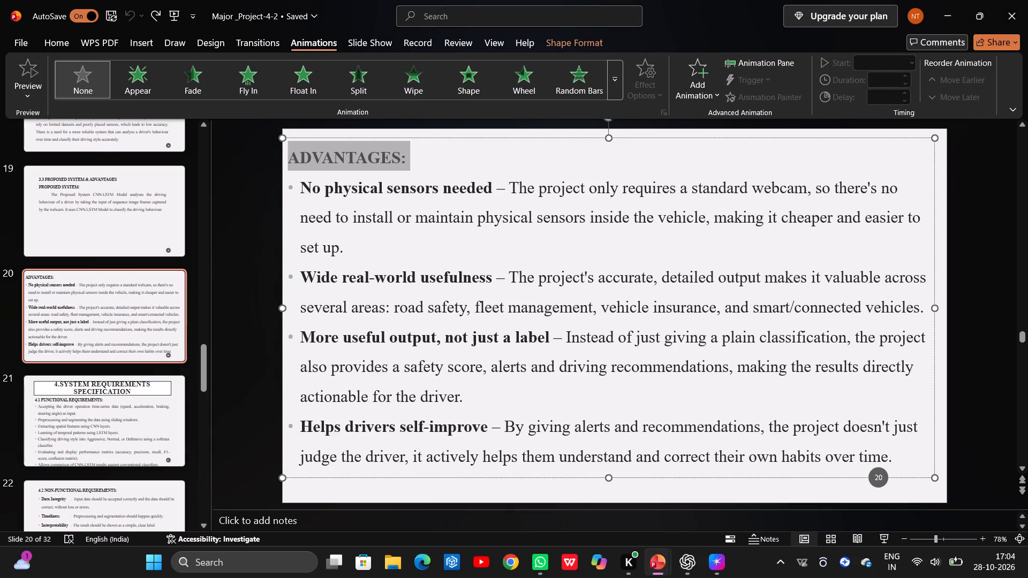
drag(298, 186, 707, 466)
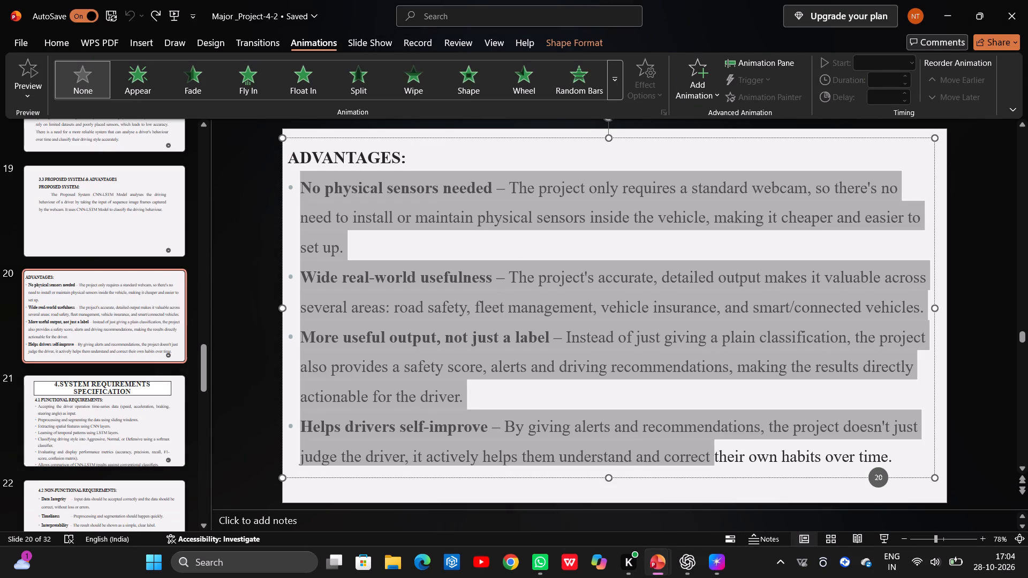
drag(707, 466, 953, 456)
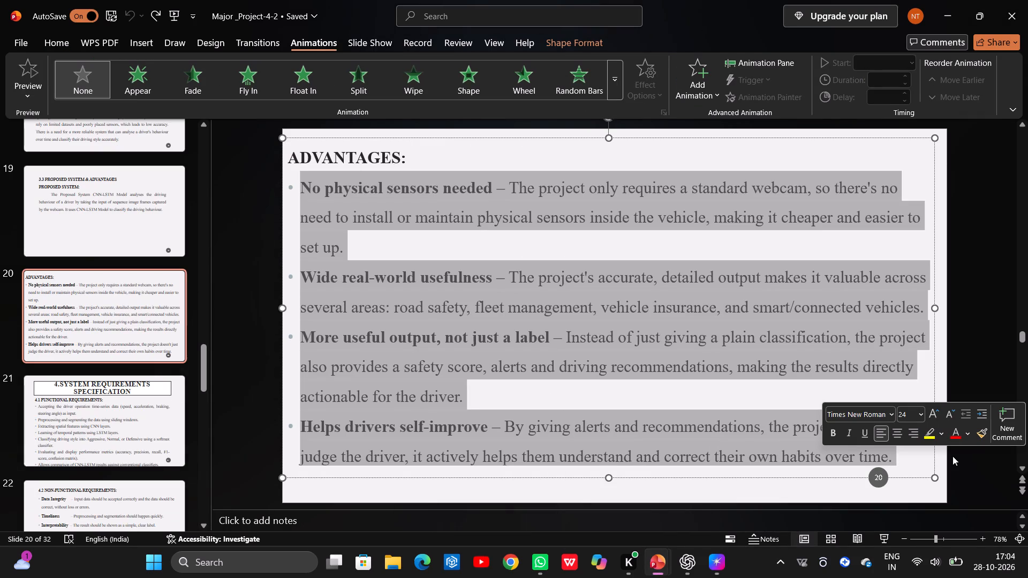
click(643, 233)
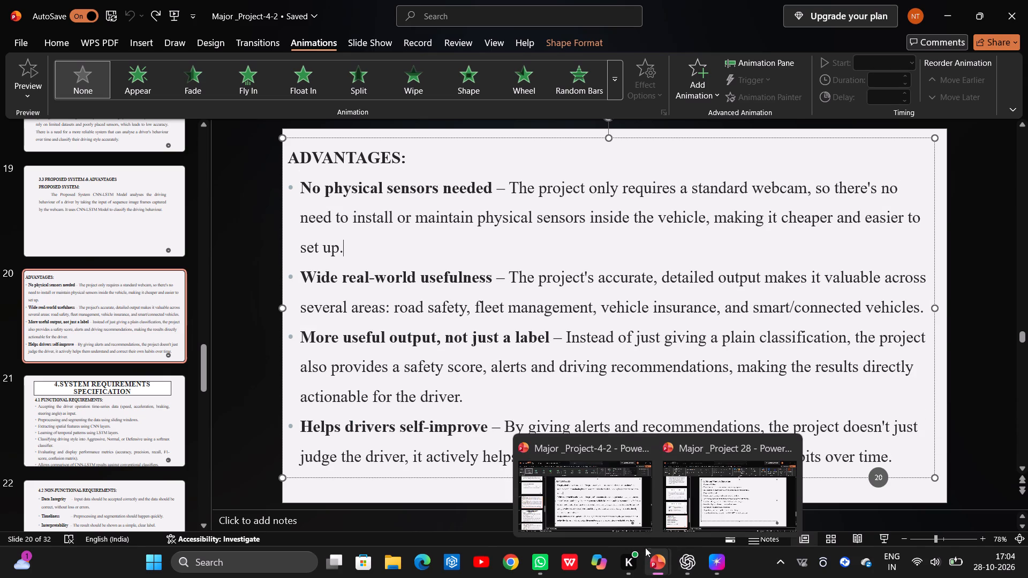
click(726, 496)
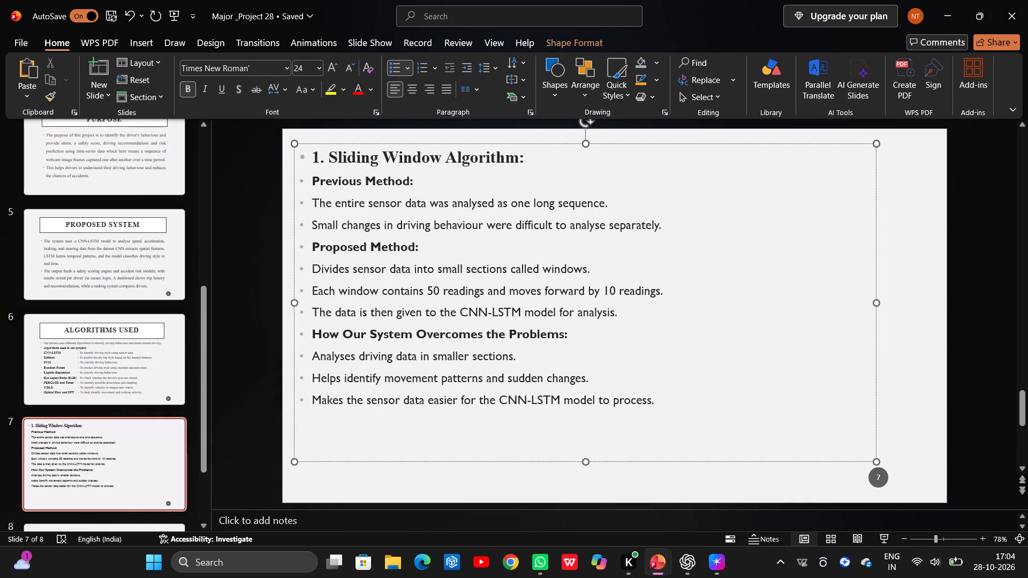
Set the font of all slide 7 text below the heading, from "Previous Method:" to the last bullet, to Times New Roman.
drag(311, 180, 613, 401)
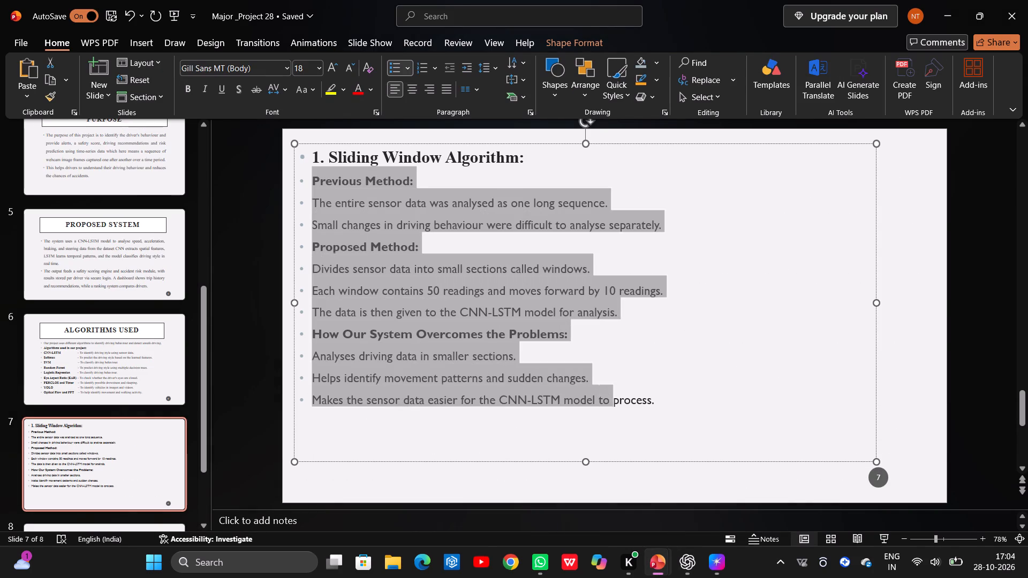
drag(613, 401, 642, 409)
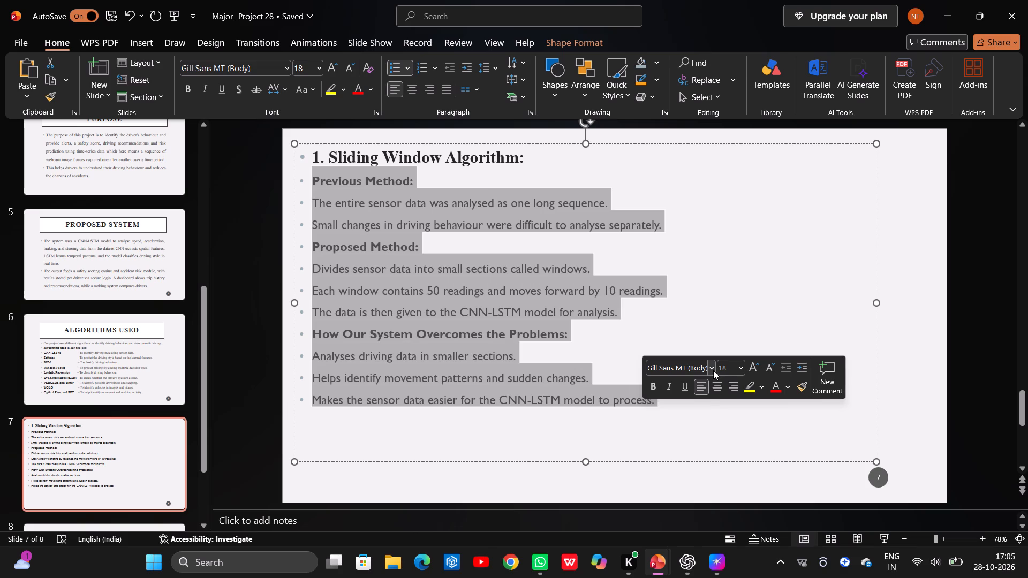
click(713, 370)
scroll(720, 269, down, 2)
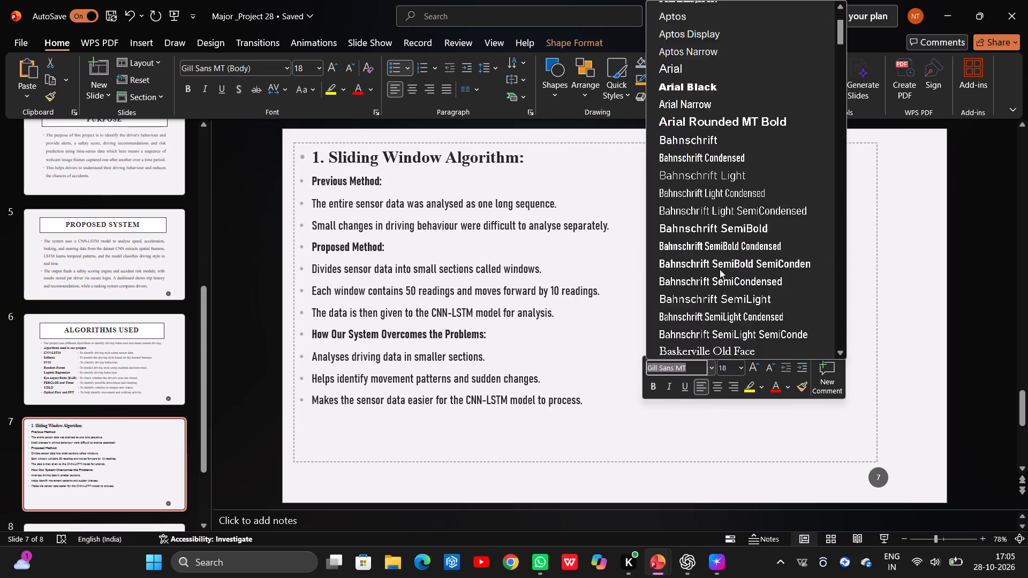
scroll(720, 269, down, 9)
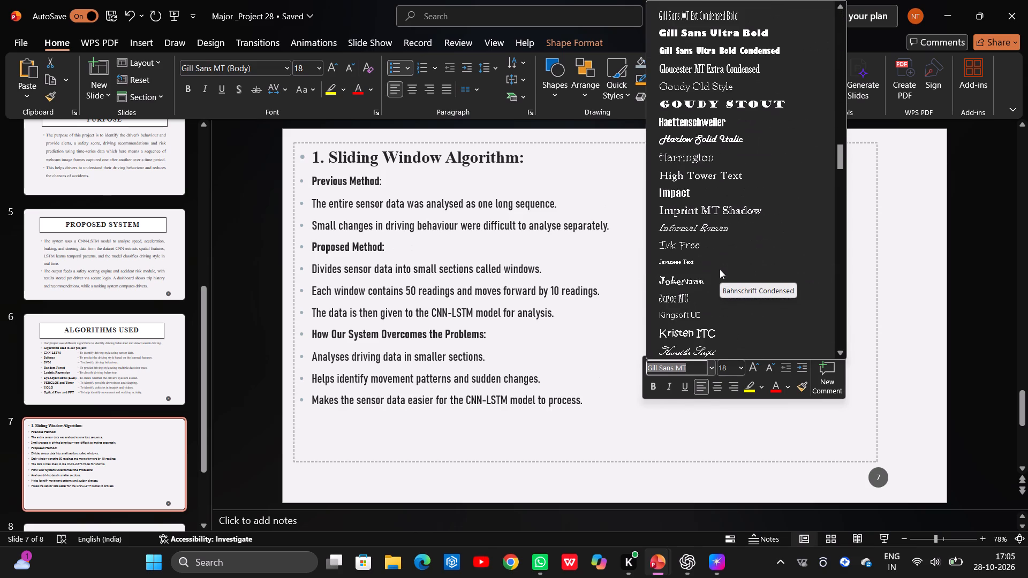
scroll(720, 269, down, 3)
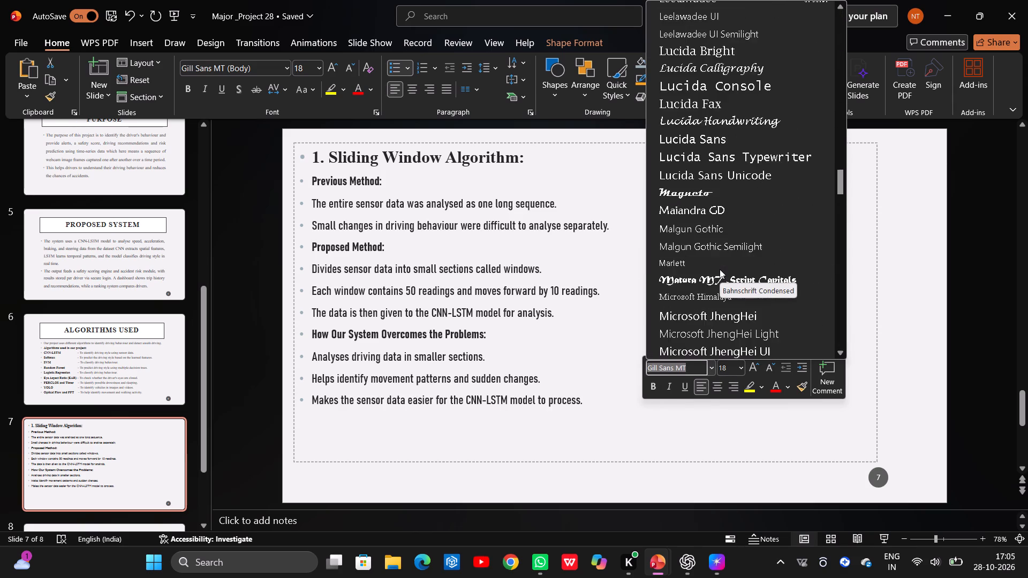
scroll(720, 269, down, 4)
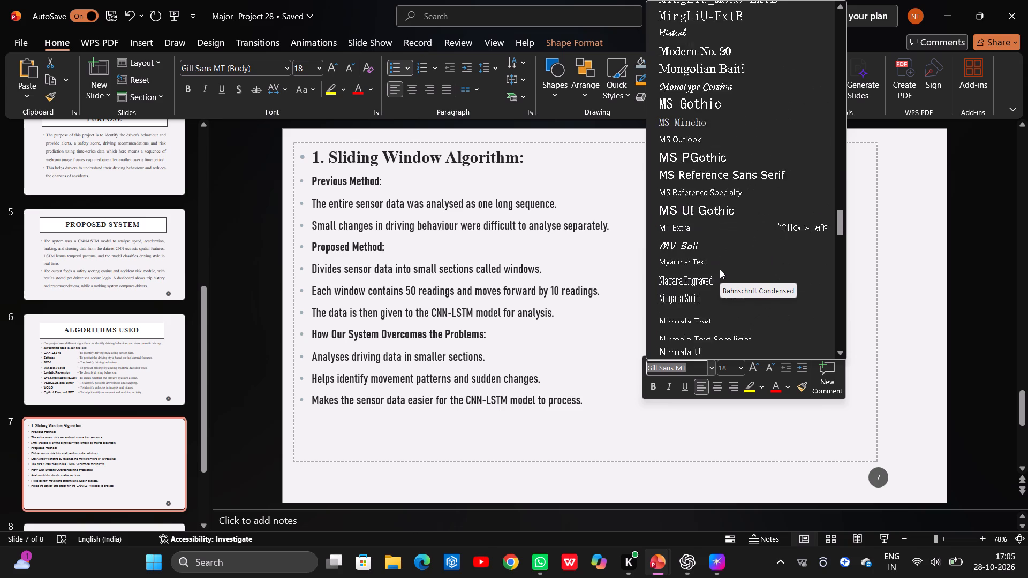
scroll(720, 269, down, 6)
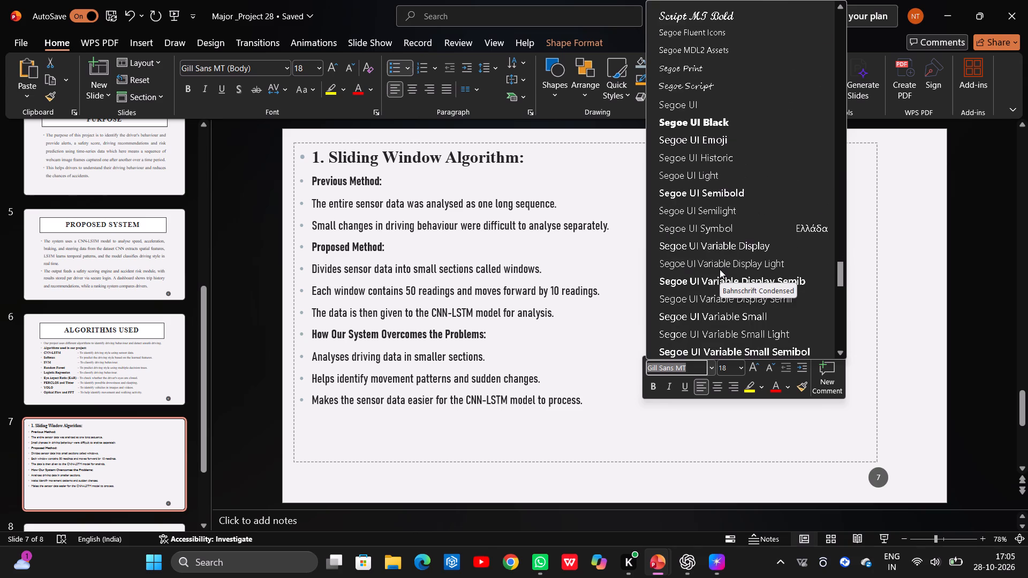
scroll(720, 269, down, 3)
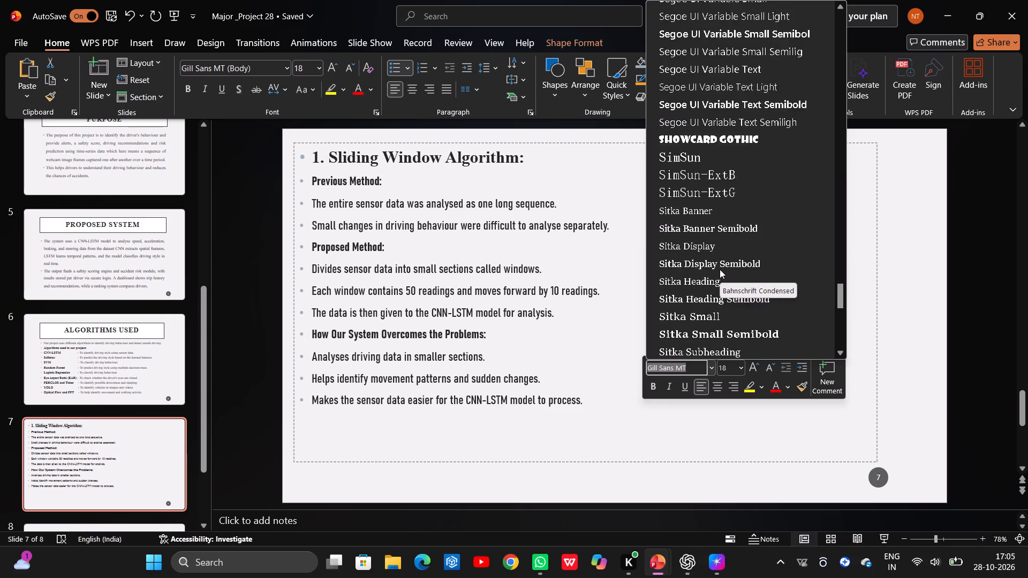
scroll(720, 269, down, 1)
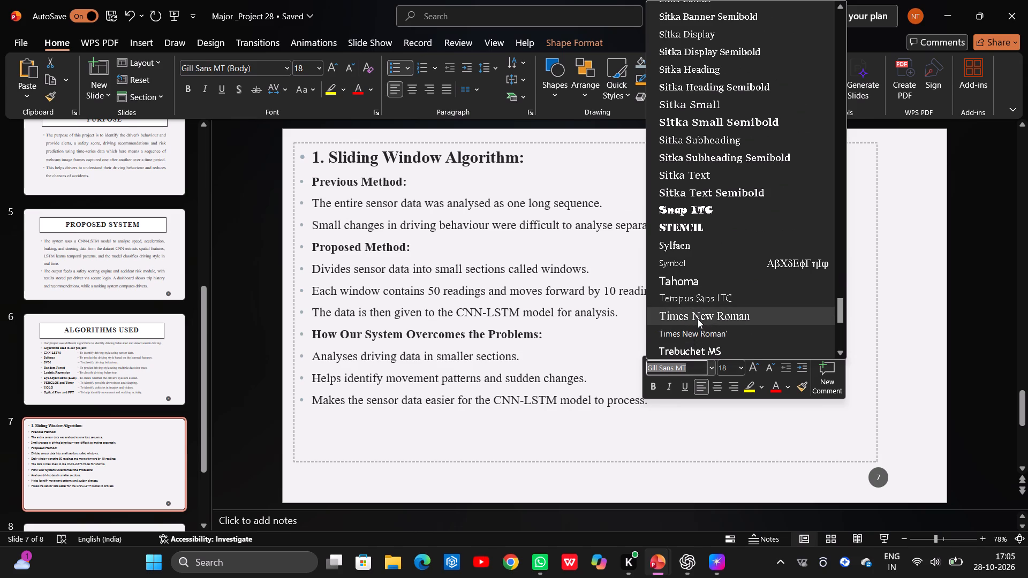
click(698, 319)
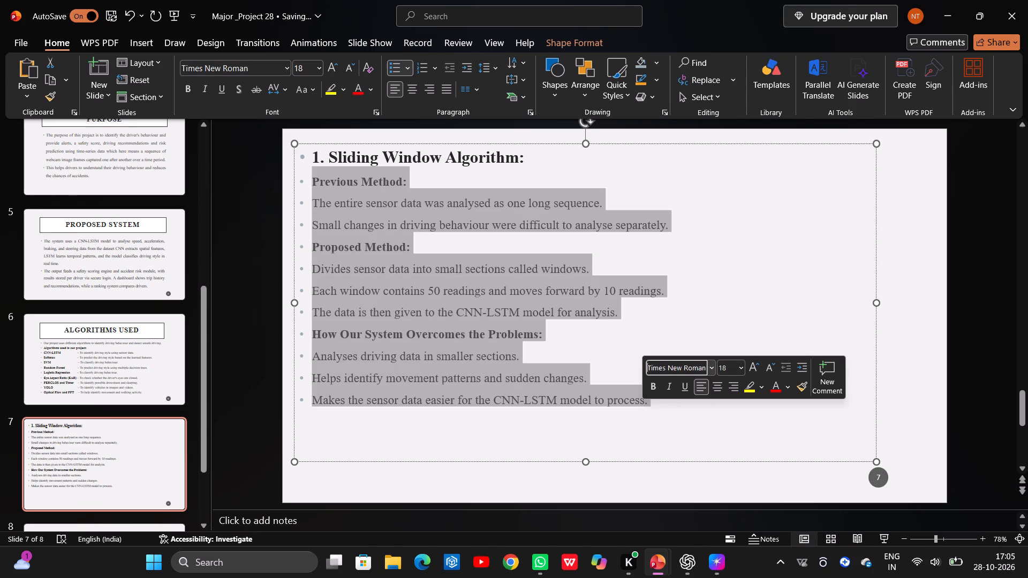
click(527, 428)
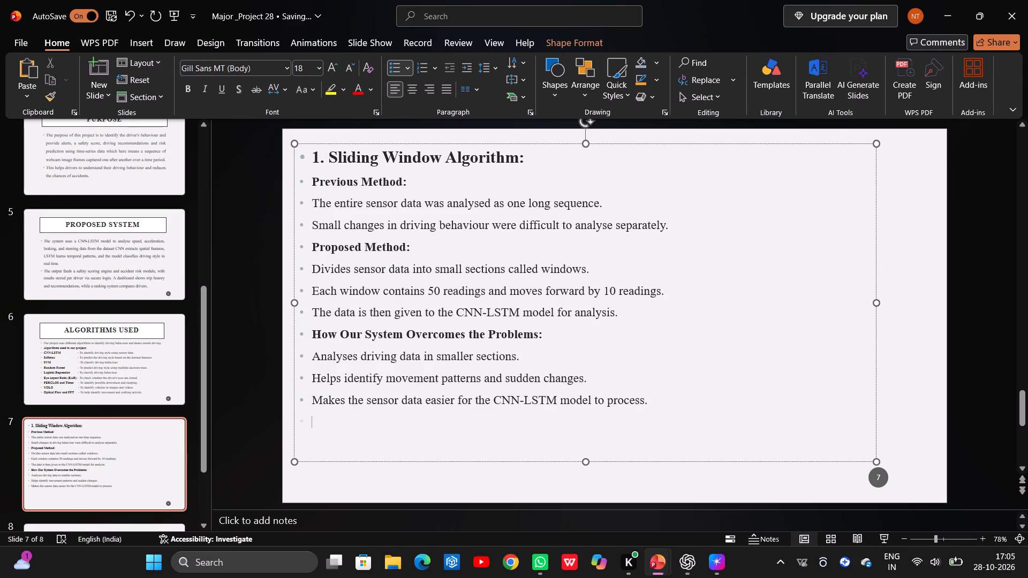
Set the font size of all slide 7 text below the Sliding Window Algorithm heading to 24.
drag(308, 184, 661, 419)
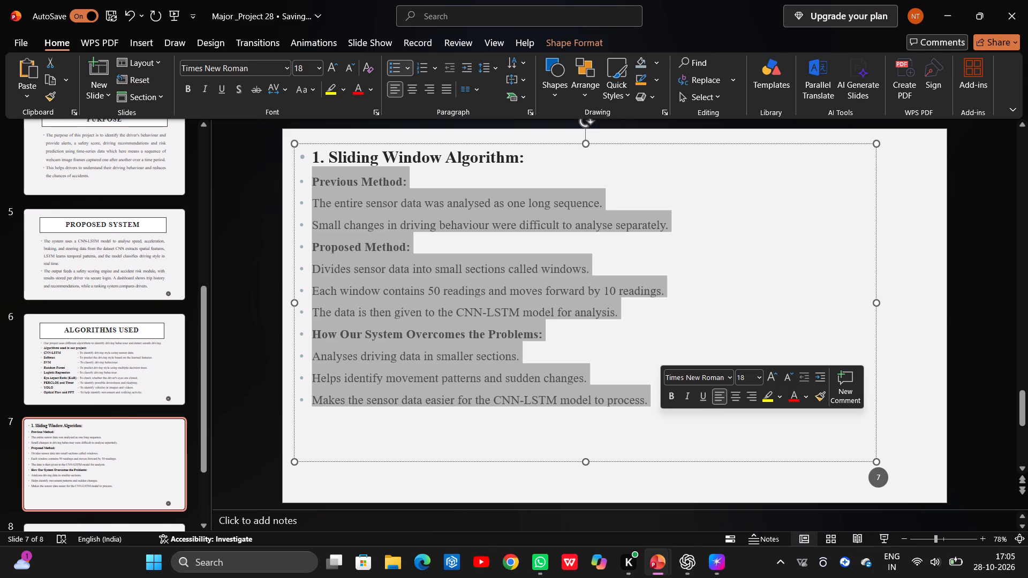
click(760, 379)
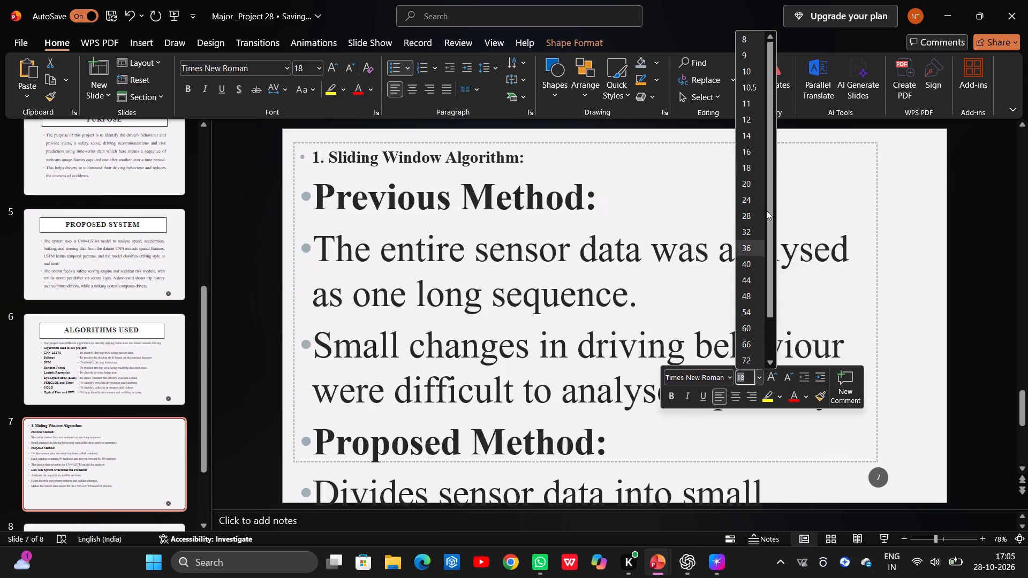
click(748, 193)
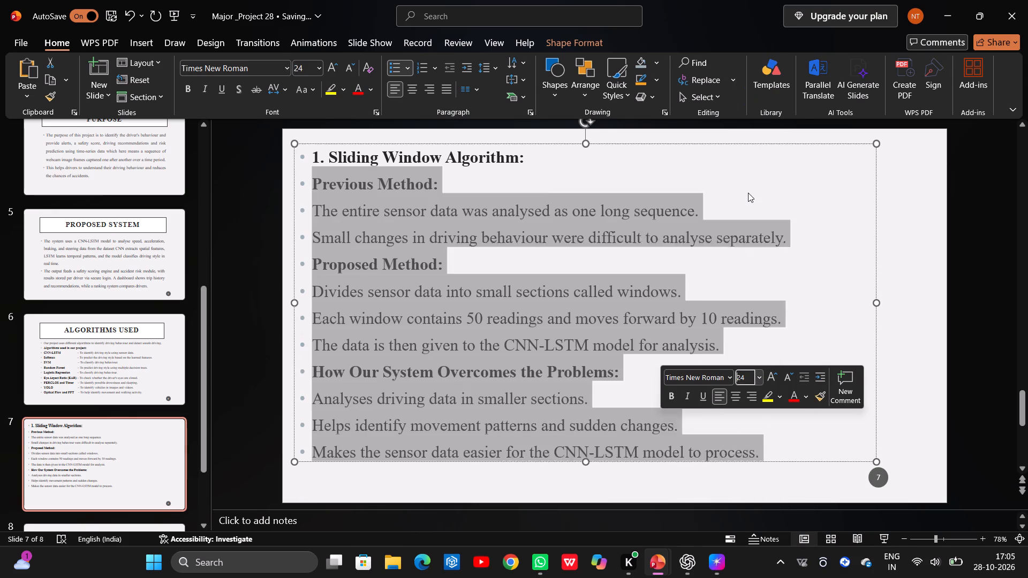
click(757, 259)
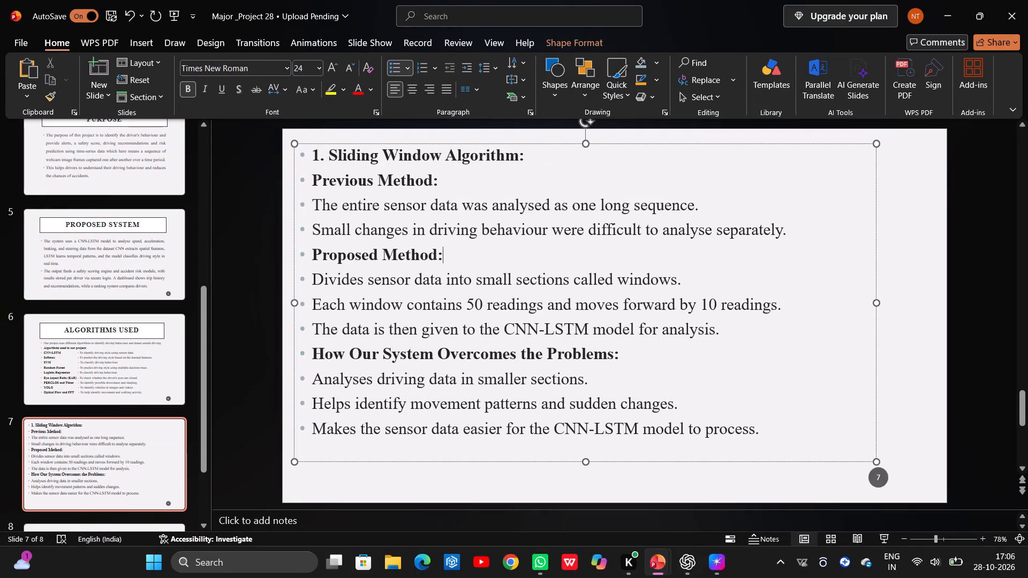
Insert a new Title and Content slide between the Sliding Window Algorithm slide and the THANK YOU slide.
click(119, 462)
scroll(119, 462, down, 1)
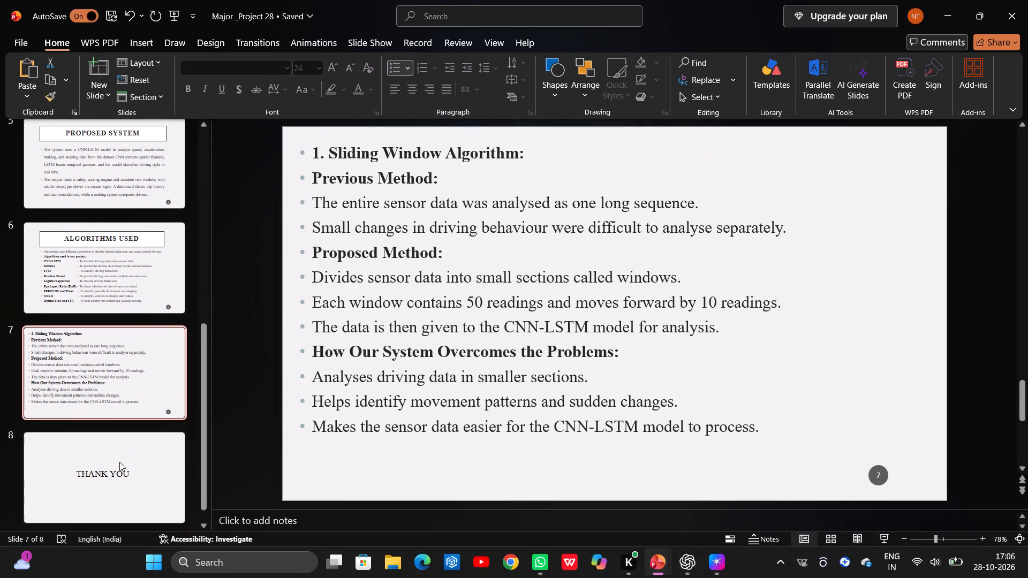
scroll(119, 462, down, 1)
click(119, 462)
click(125, 359)
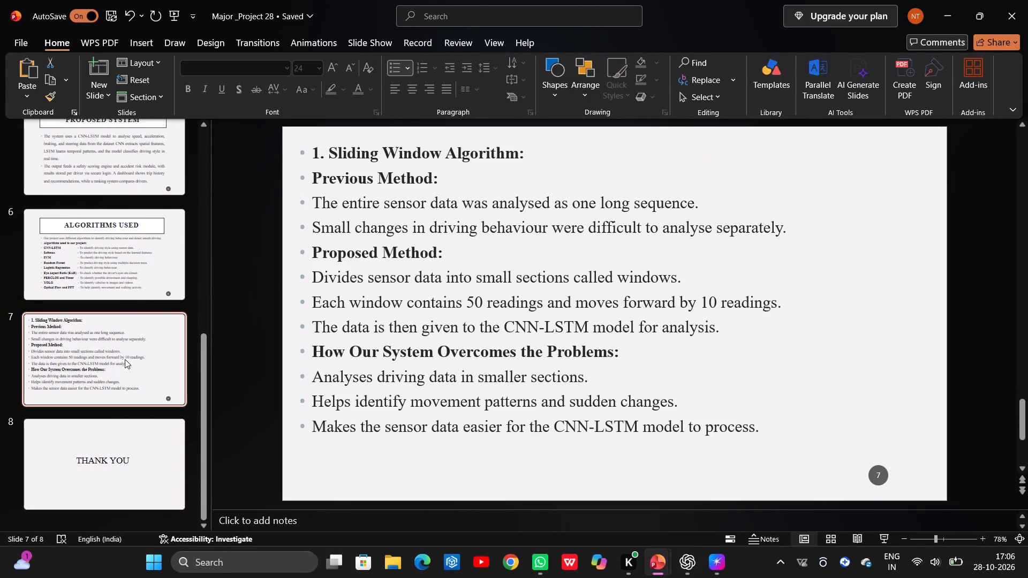
click(99, 91)
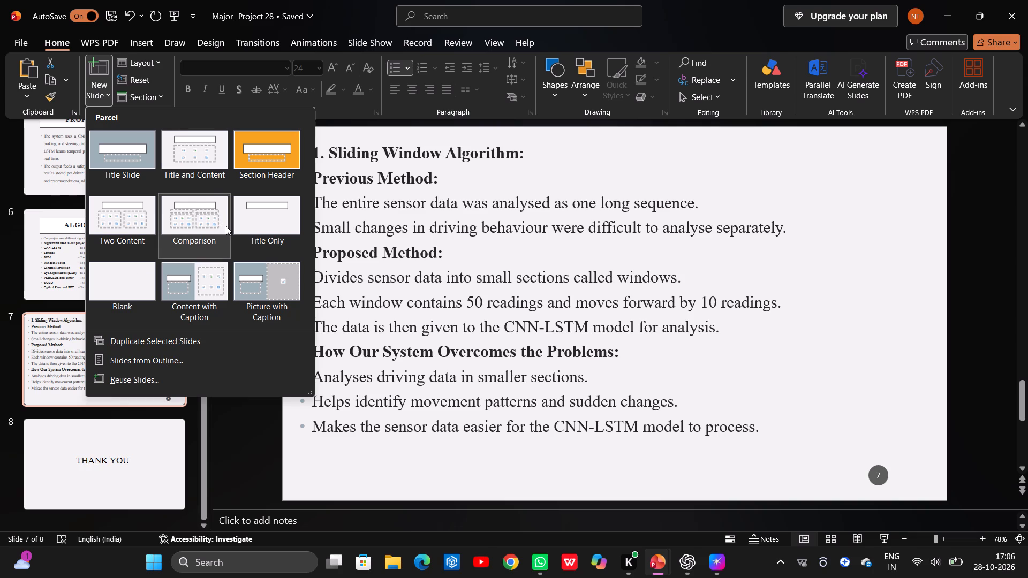
click(190, 156)
Remove the empty title placeholder from the new slide 8.
right_click(569, 211)
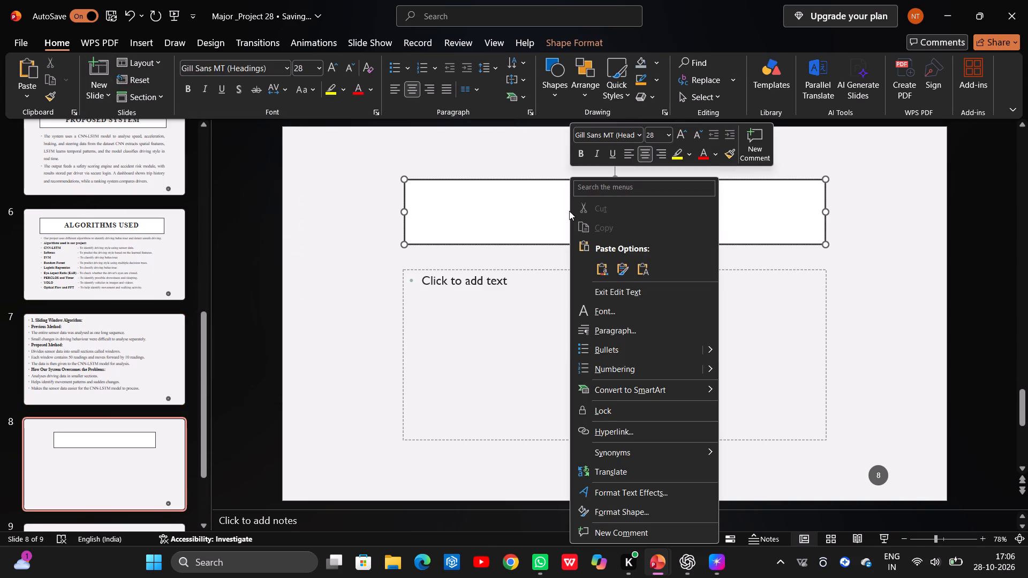
click(490, 196)
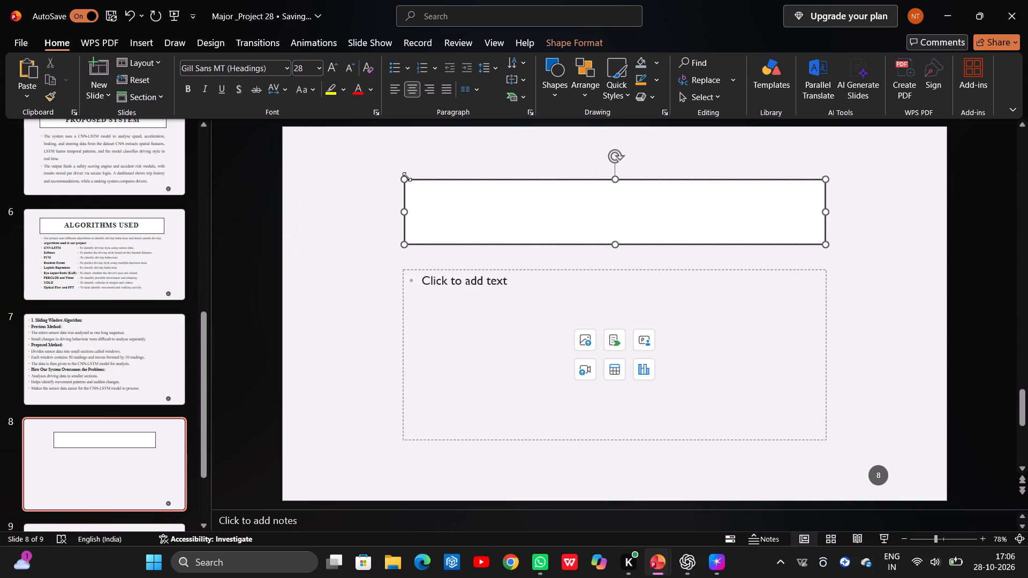
right_click(407, 177)
click(440, 207)
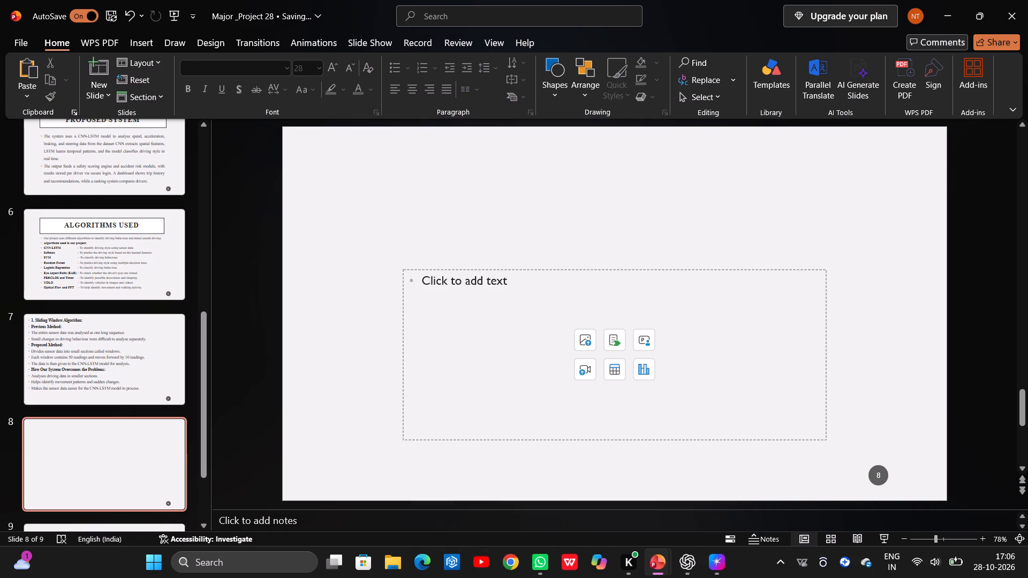
Move slide 8's content placeholder to near the slide's top-left corner.
drag(404, 270, 369, 242)
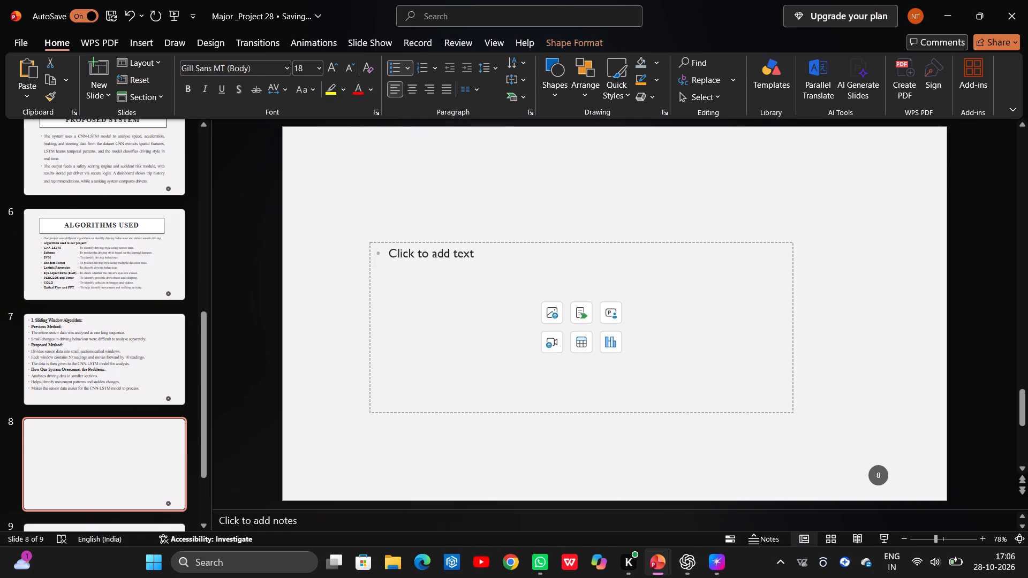
drag(369, 242, 300, 150)
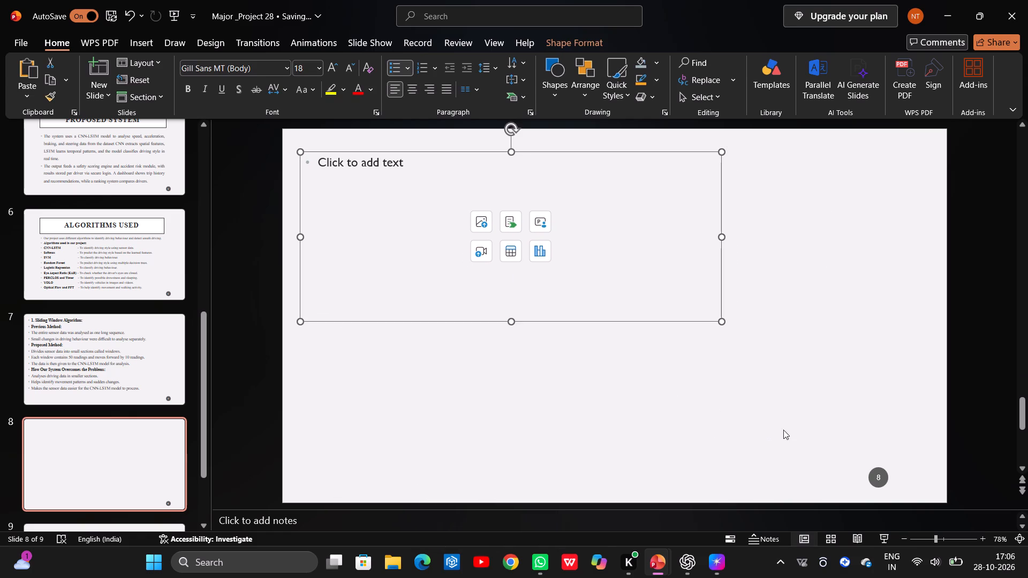
Enlarge slide 8's content placeholder so it covers most of the slide, down to beside the slide number.
drag(720, 318, 919, 391)
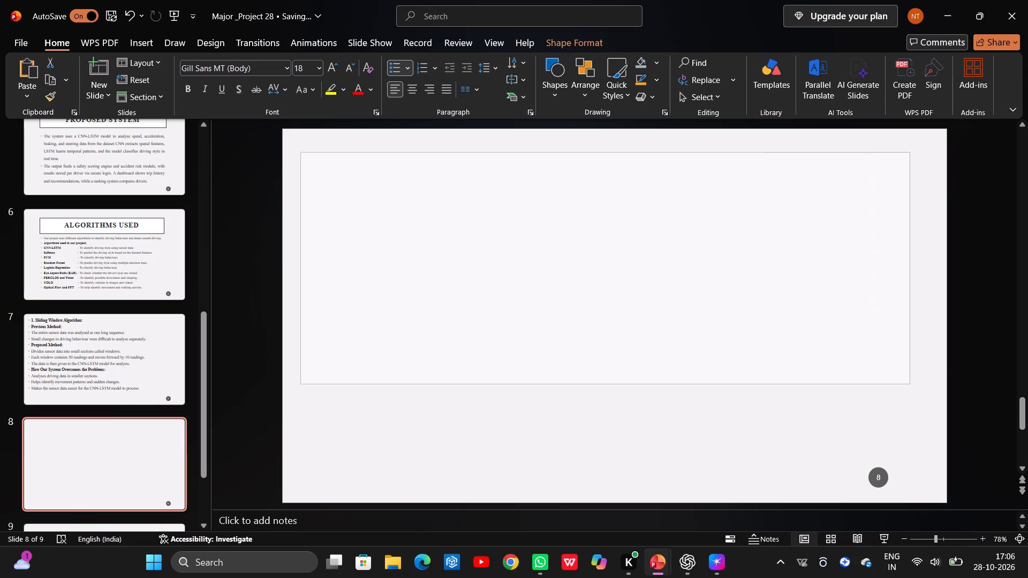
drag(919, 391, 895, 465)
drag(520, 192, 685, 564)
click(685, 564)
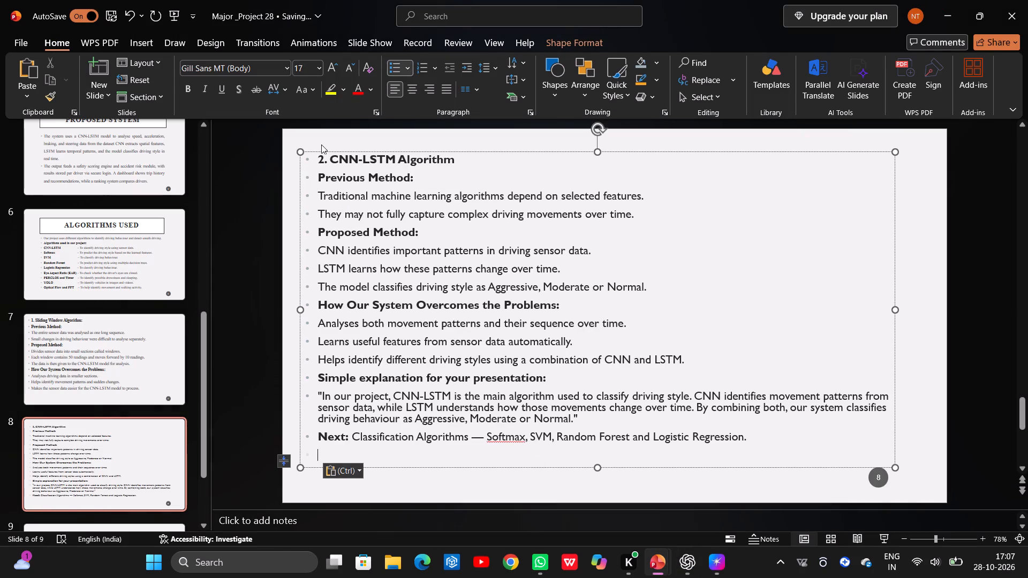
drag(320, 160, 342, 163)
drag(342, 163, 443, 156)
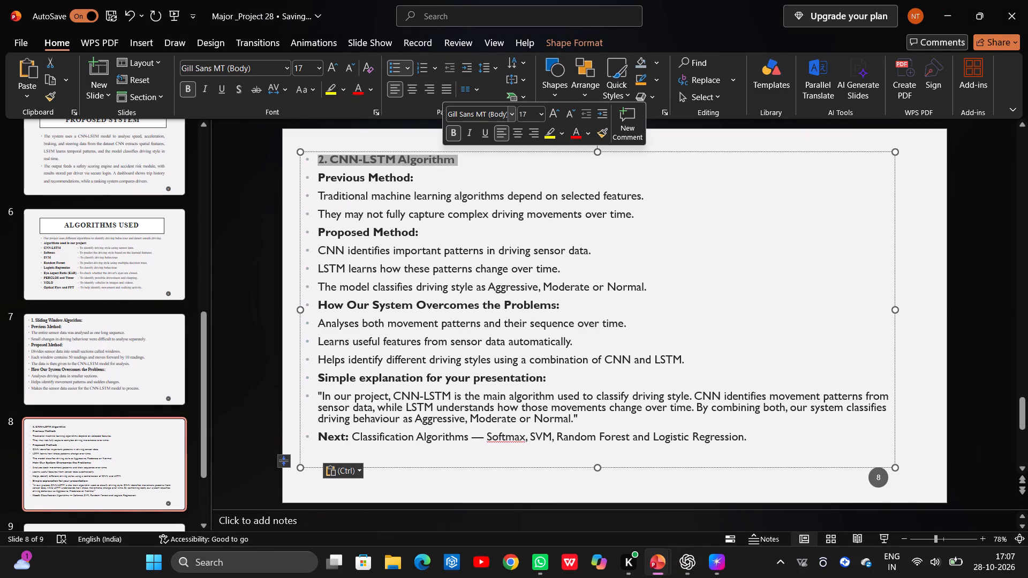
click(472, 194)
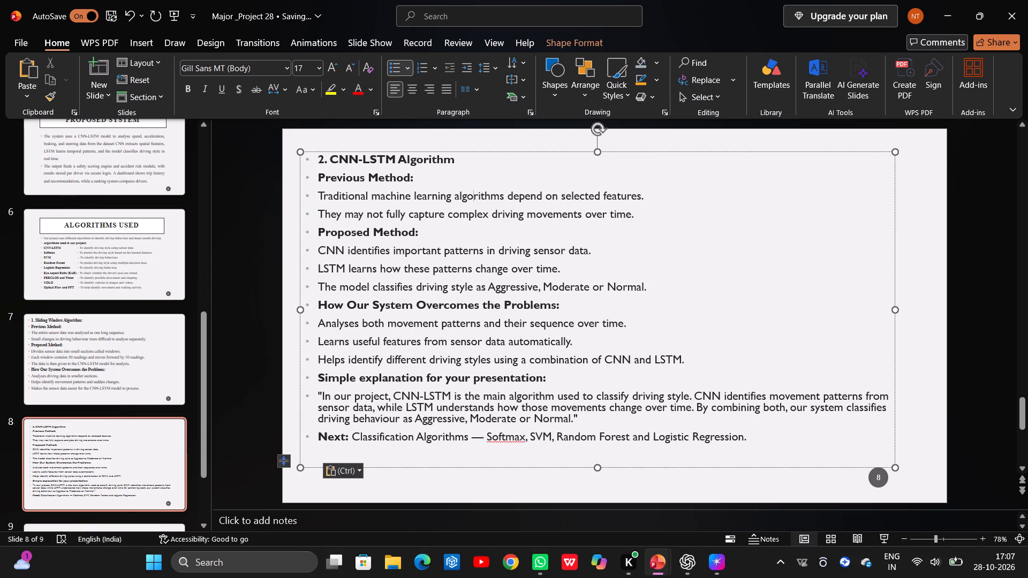
Set slide 8's text from the CNN-LSTM heading through the line ending "combination of CNN and LSTM" to Times New Roman.
drag(318, 162, 629, 435)
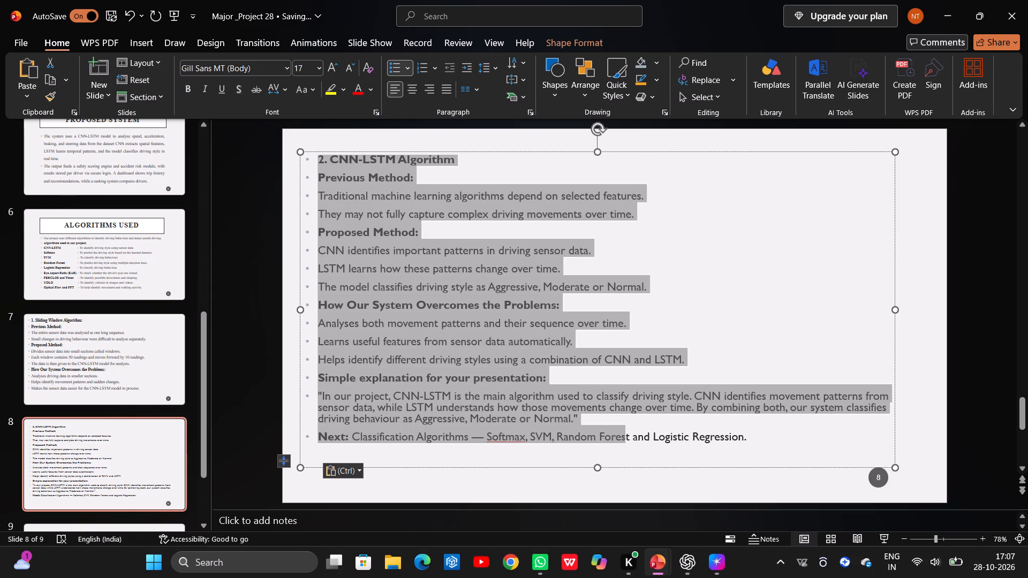
drag(629, 435, 685, 362)
scroll(632, 429, down, 1)
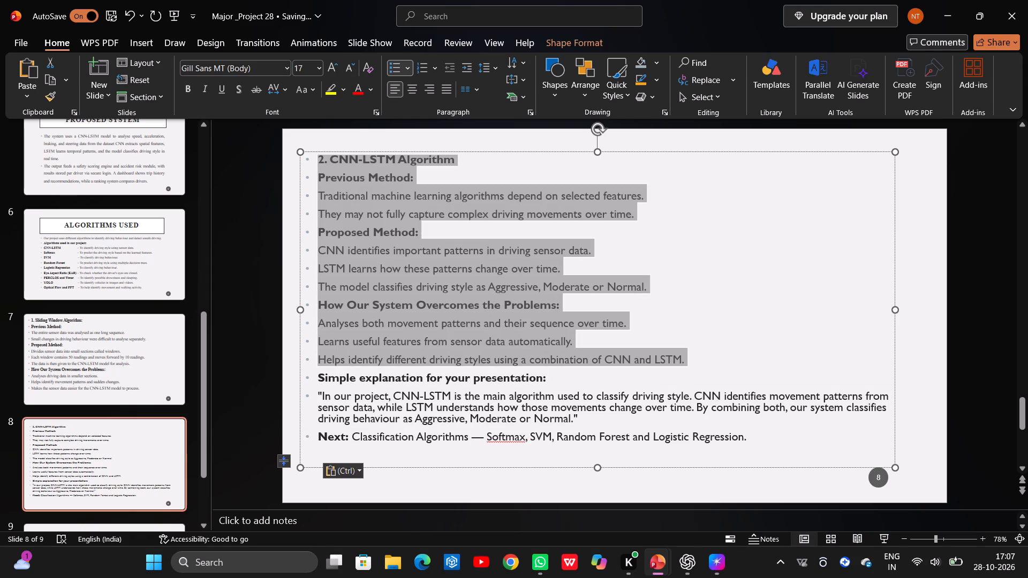
drag(685, 362, 686, 362)
click(754, 321)
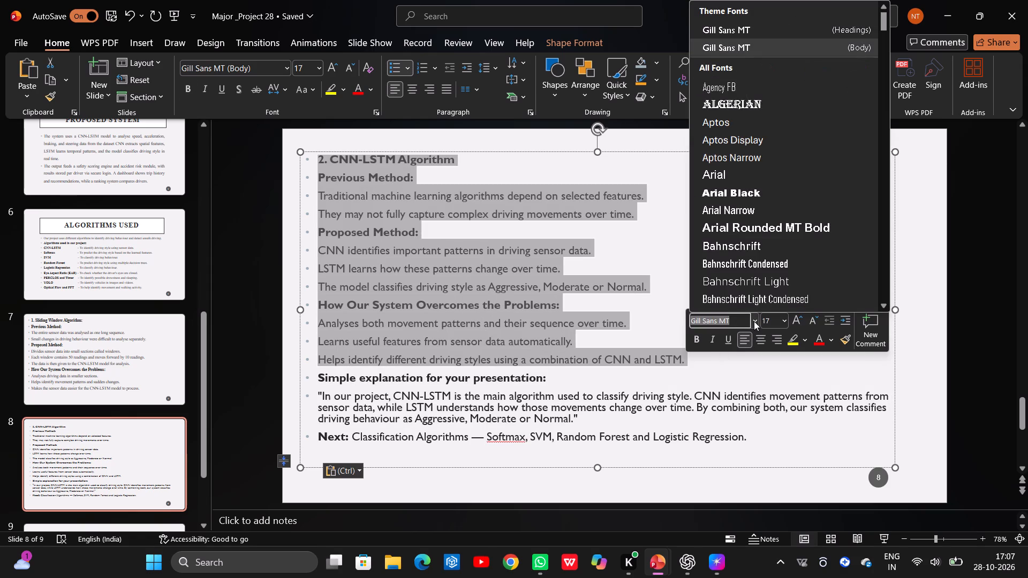
scroll(775, 215, down, 12)
scroll(775, 215, up, 7)
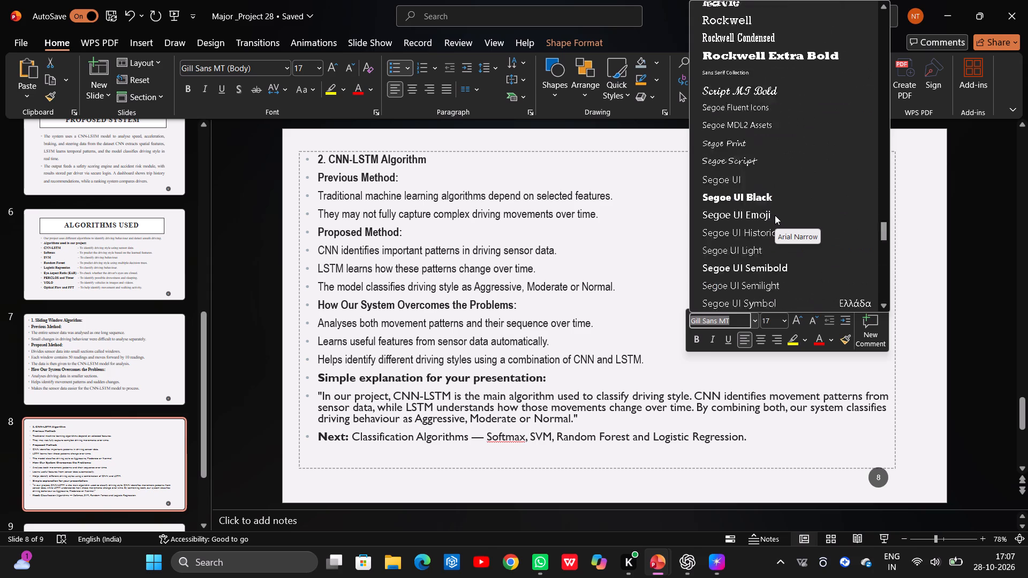
scroll(775, 215, up, 11)
scroll(775, 215, down, 12)
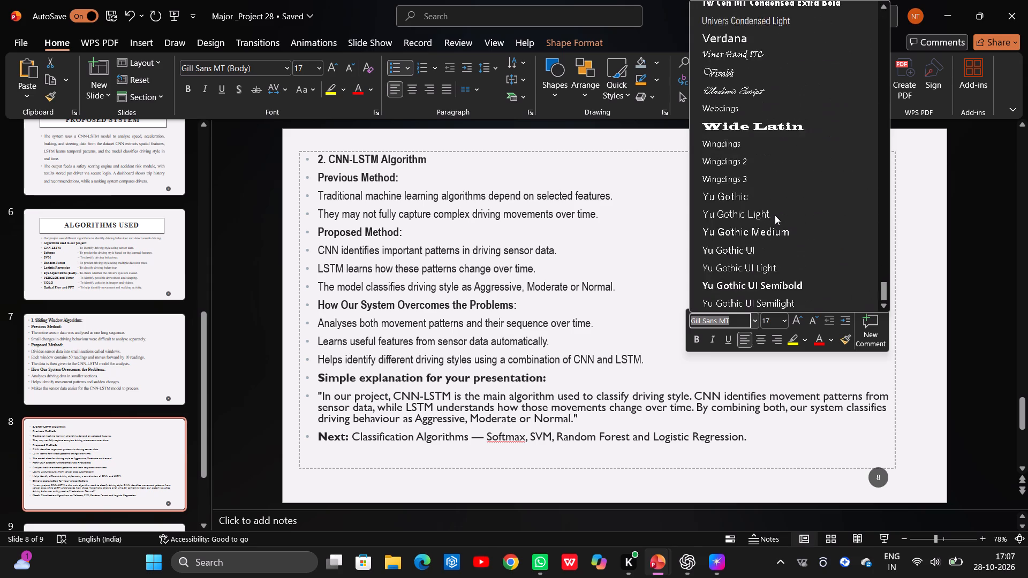
scroll(775, 215, down, 3)
scroll(775, 215, up, 2)
right_click(775, 215)
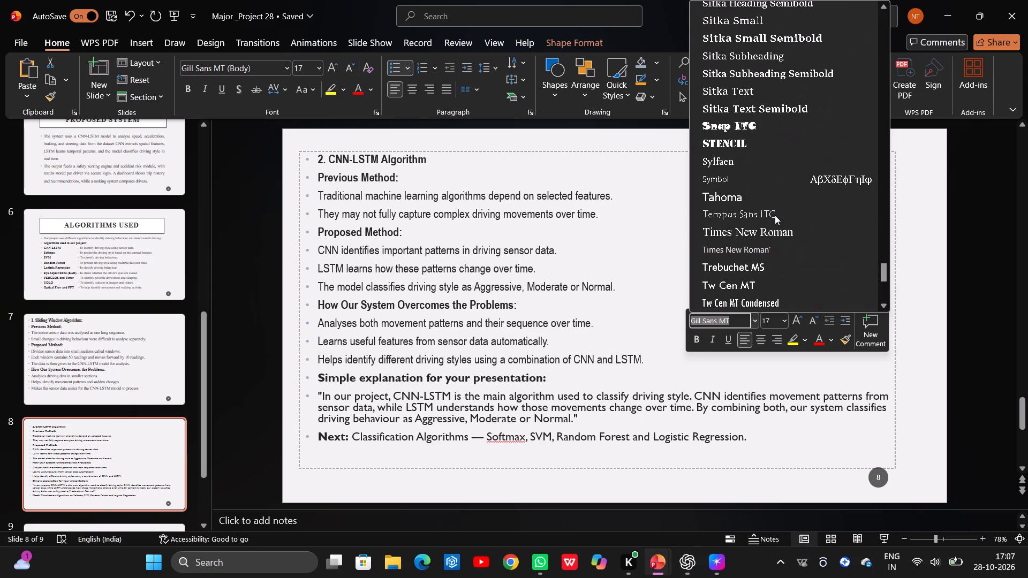
click(772, 232)
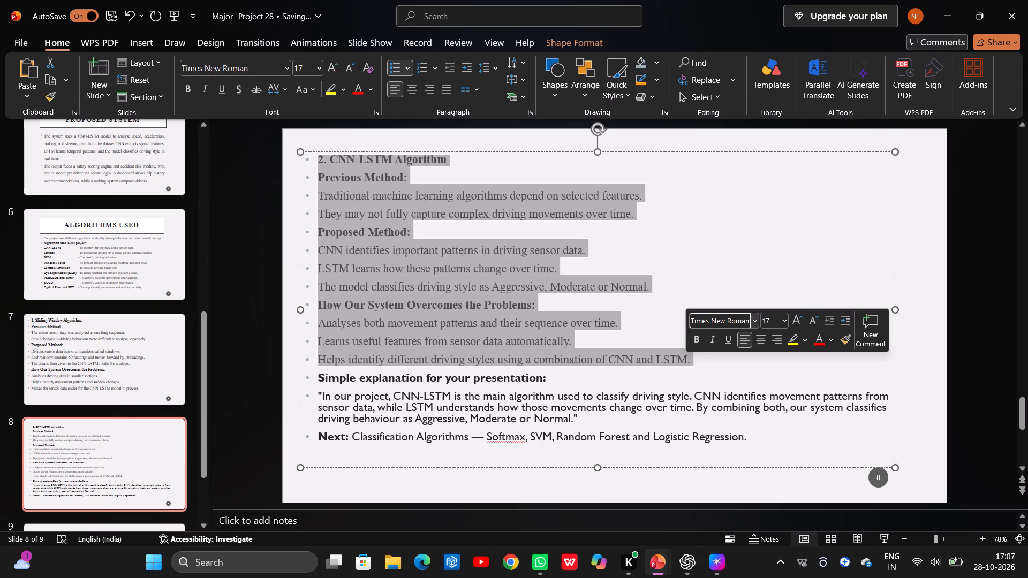
Set the font size of the selected CNN-LSTM text to 24.
click(783, 322)
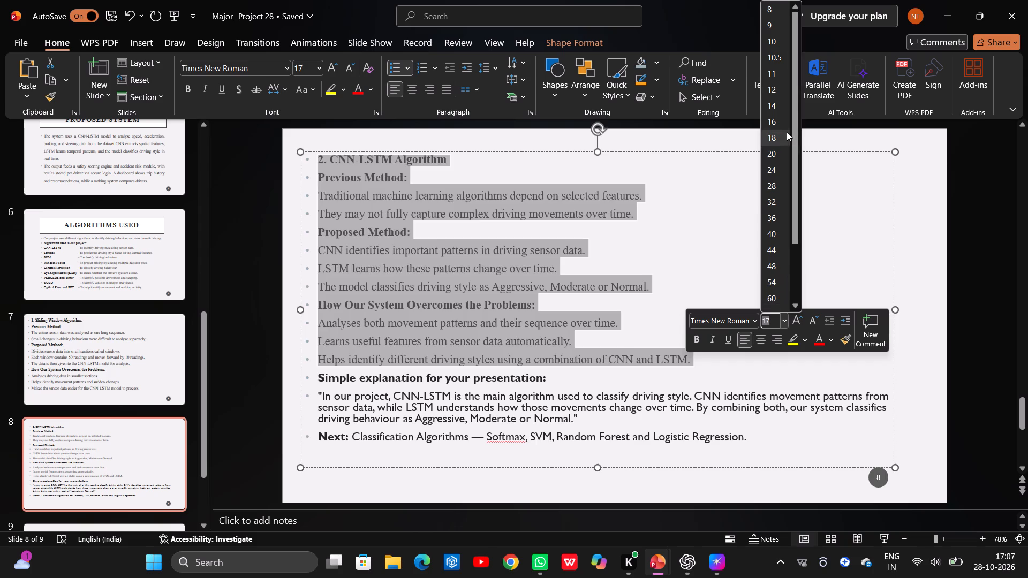
click(770, 169)
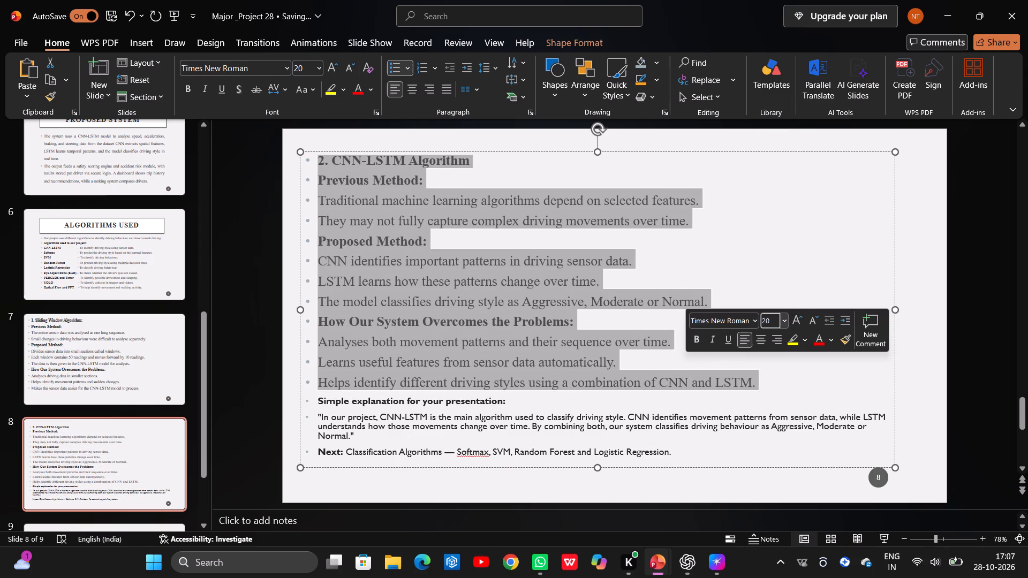
Delete the "Simple explanation for your presentation" heading, its quoted paragraph and the "Next" line from slide 8.
drag(317, 403, 653, 460)
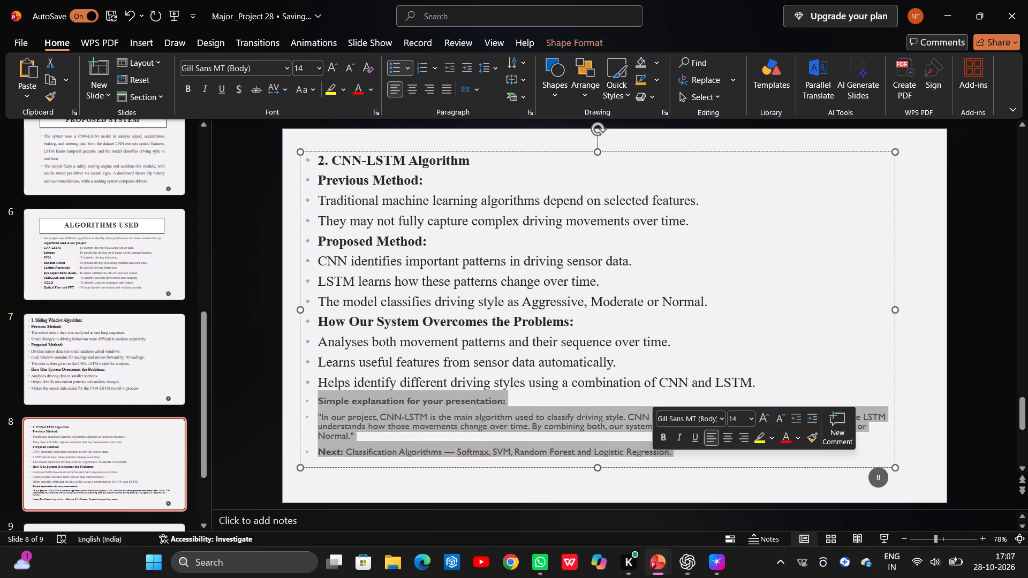
key(BackSpace)
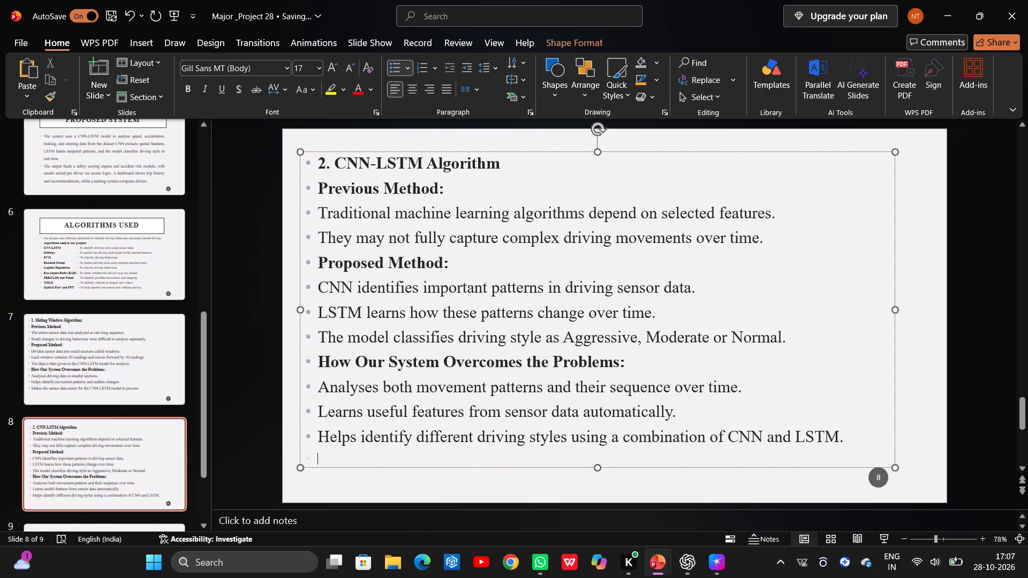
Check slide 7's heading style and add a matching colon after "2. CNN-LSTM Algorithm" on slide 8.
click(114, 349)
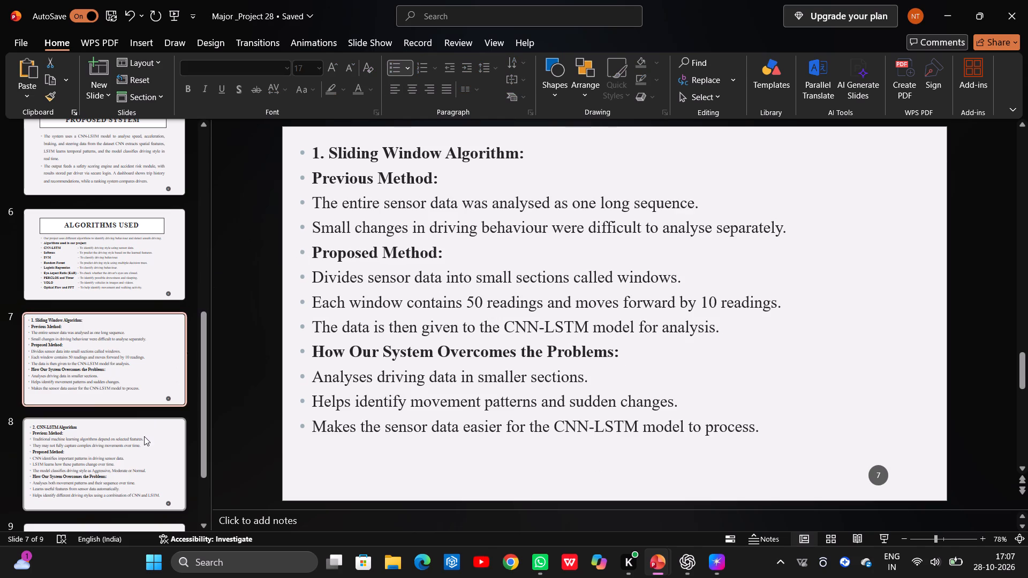
drag(144, 437, 162, 459)
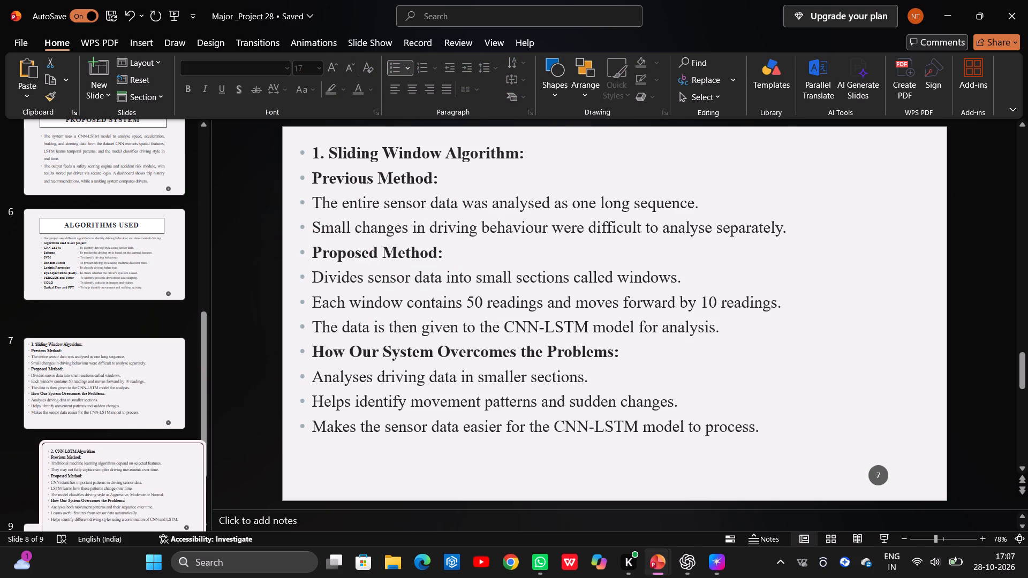
drag(162, 459, 153, 447)
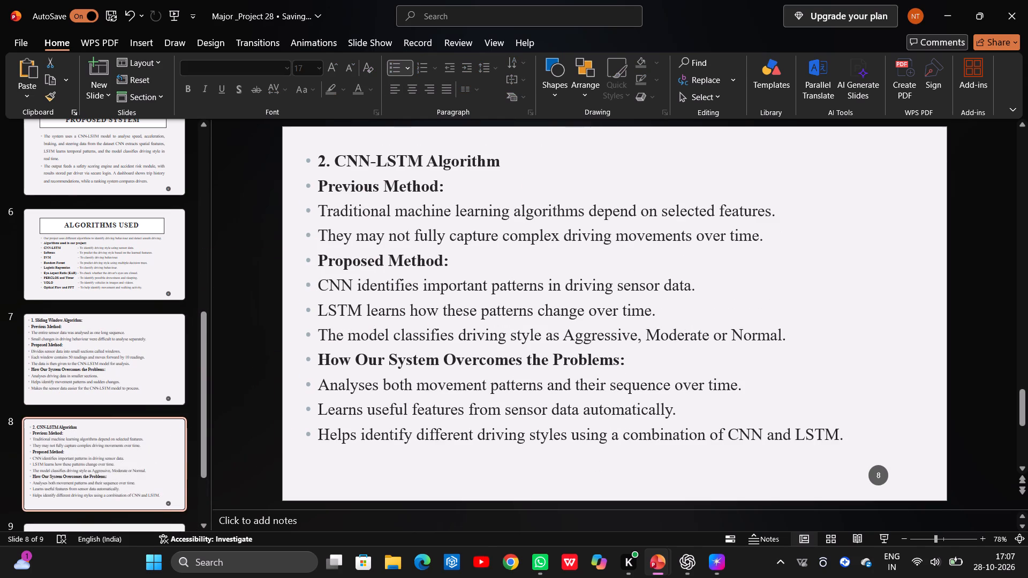
click(507, 163)
key(shift+colon)
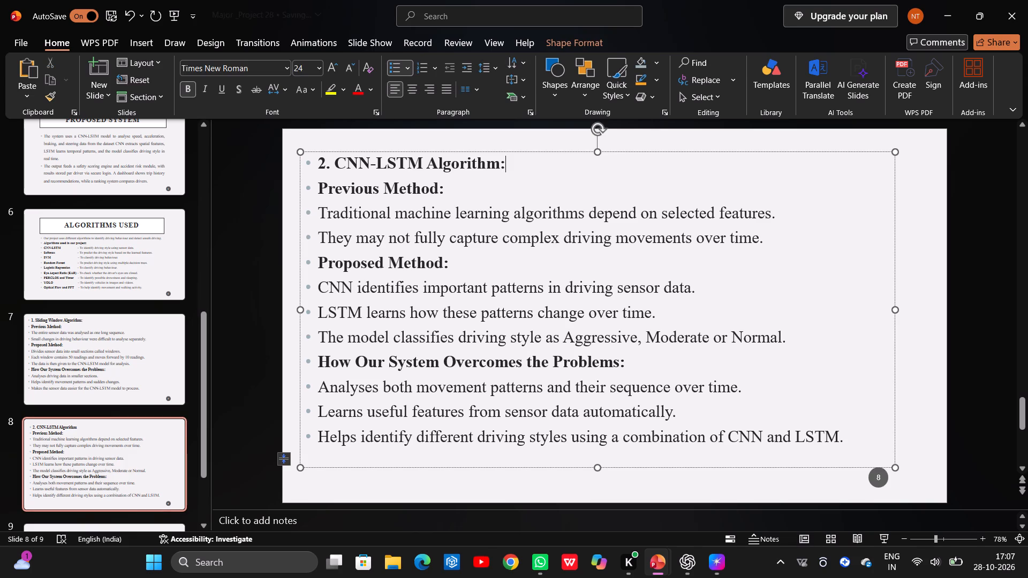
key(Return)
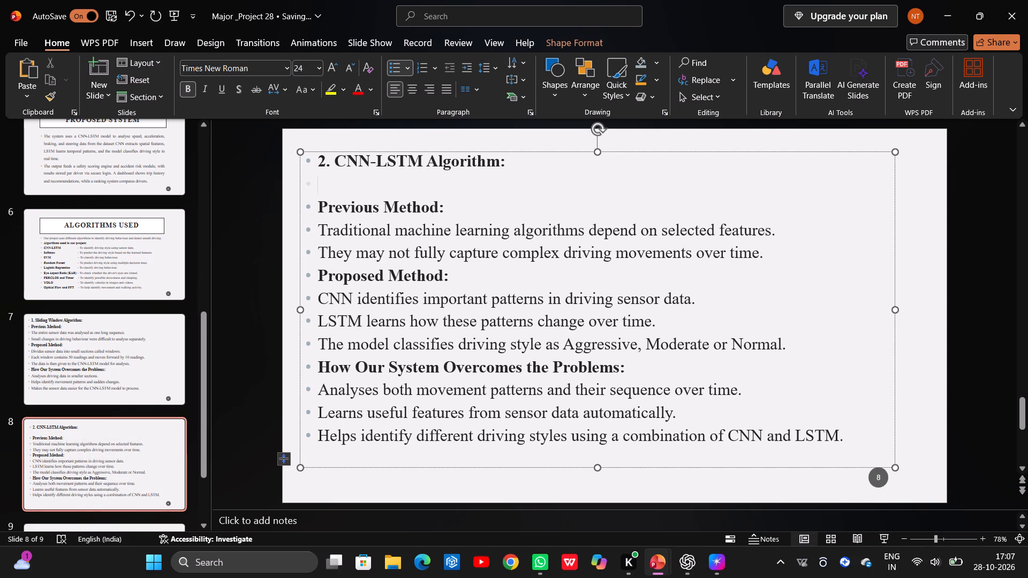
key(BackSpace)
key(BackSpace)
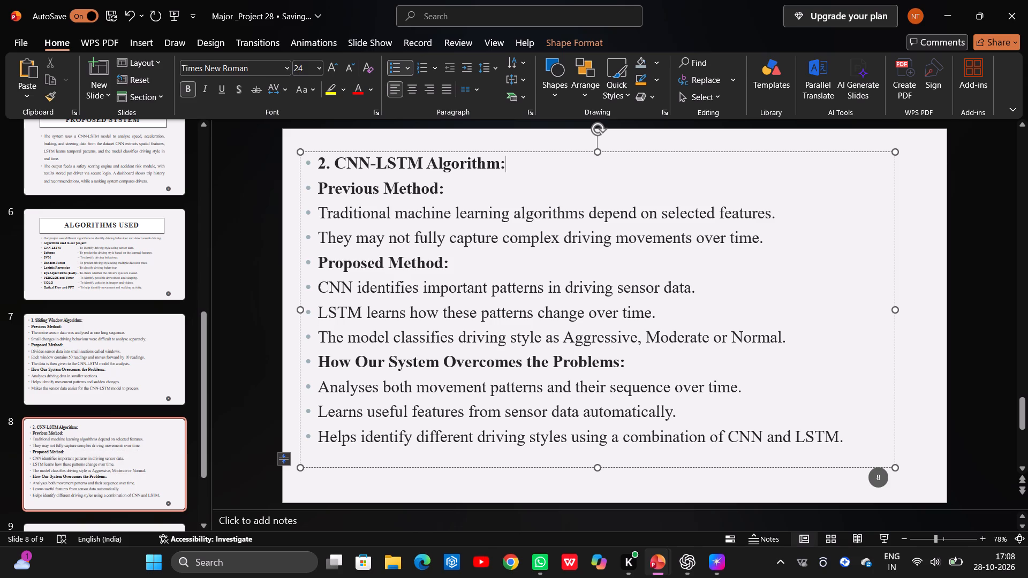
Insert a blank line between the last Previous Method point and the Proposed Method heading on slide 8.
click(489, 255)
click(776, 237)
key(Return)
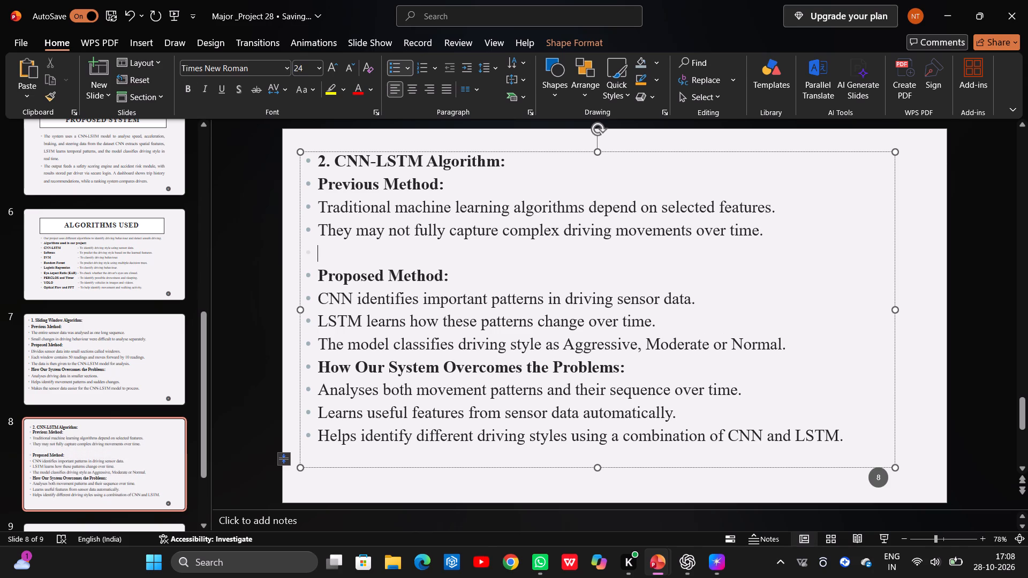
Insert a blank line between the last Proposed Method point and the "How Our System Overcomes the Problems" heading on slide 8.
click(803, 348)
key(Return)
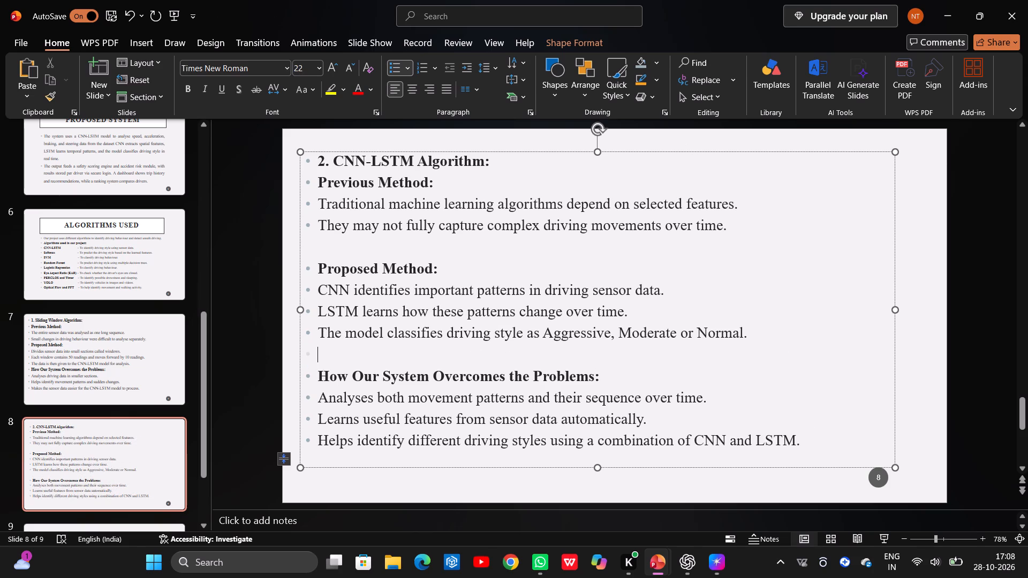
Compare the body text size and spacing of the algorithm slides 7 and 8.
drag(727, 223, 531, 197)
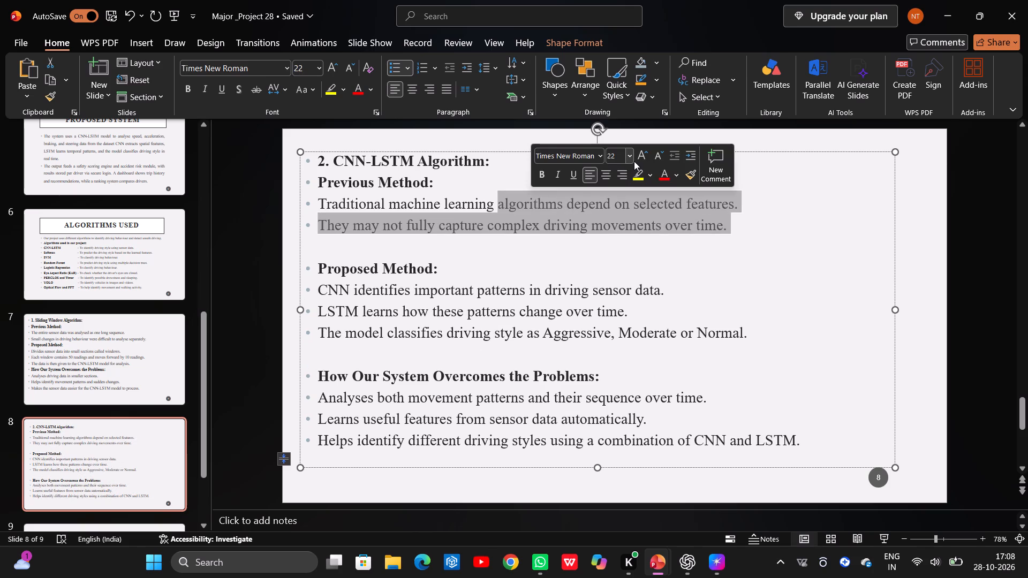
click(660, 275)
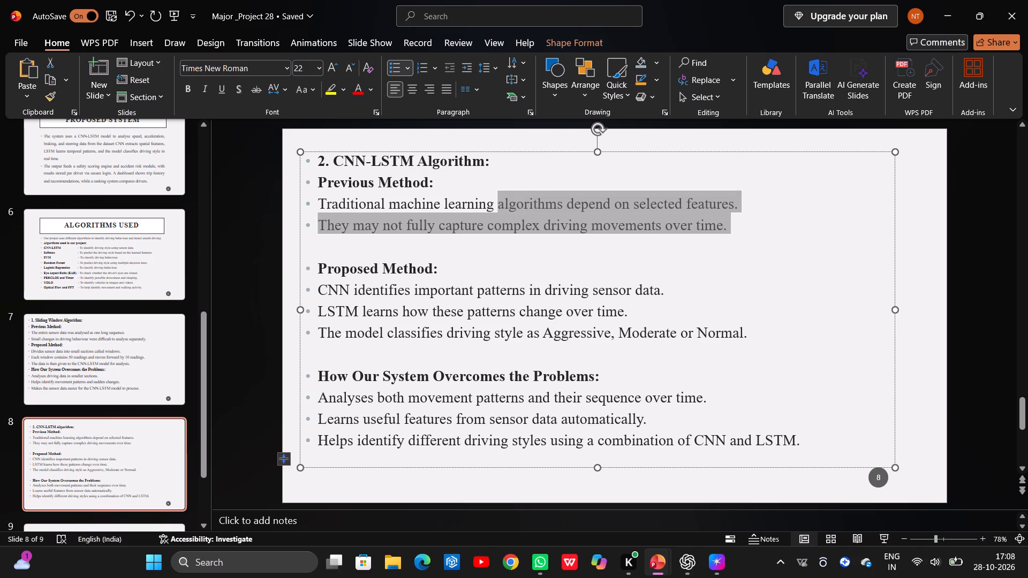
click(51, 144)
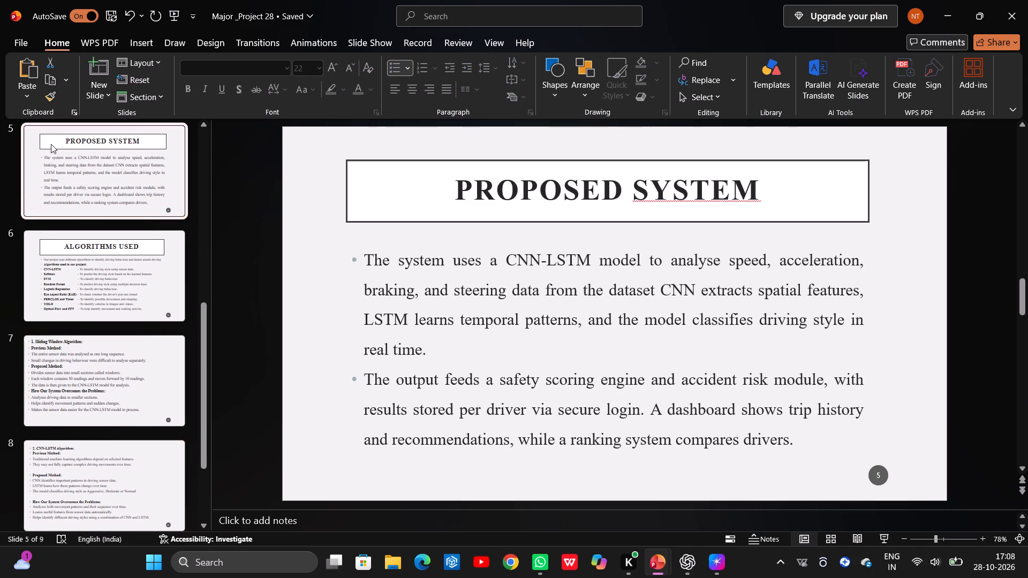
click(89, 280)
click(85, 378)
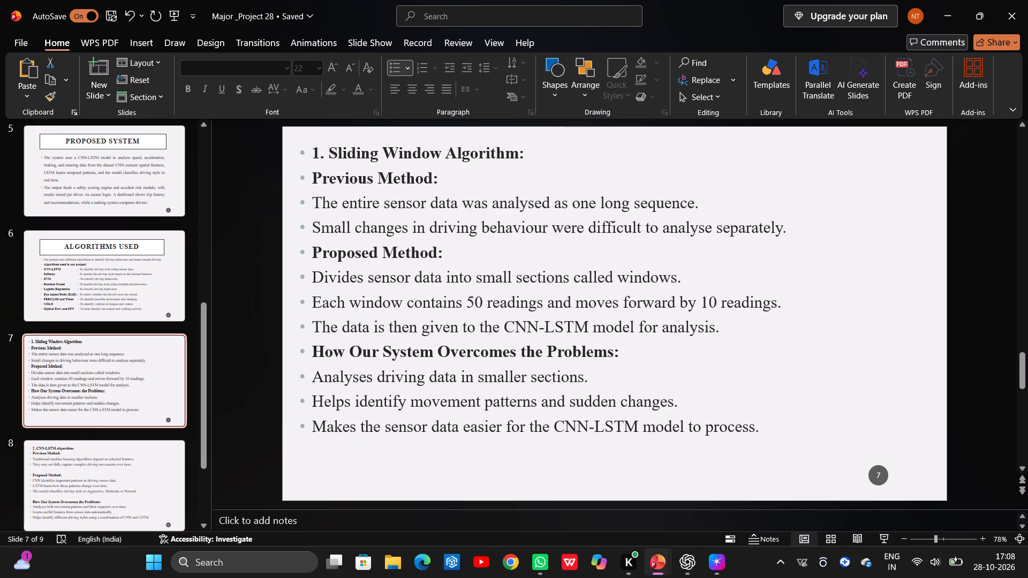
drag(311, 182, 694, 441)
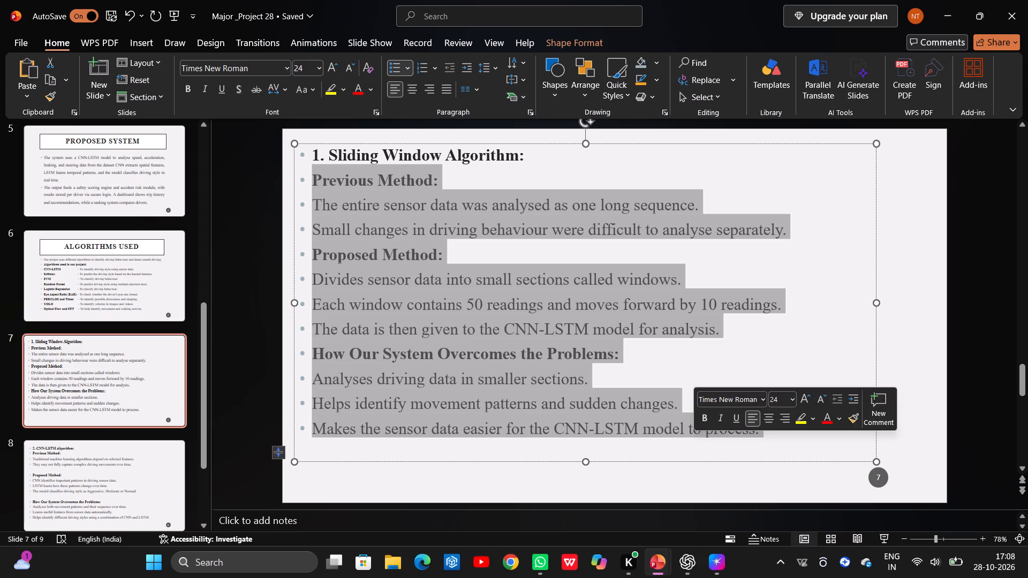
click(70, 486)
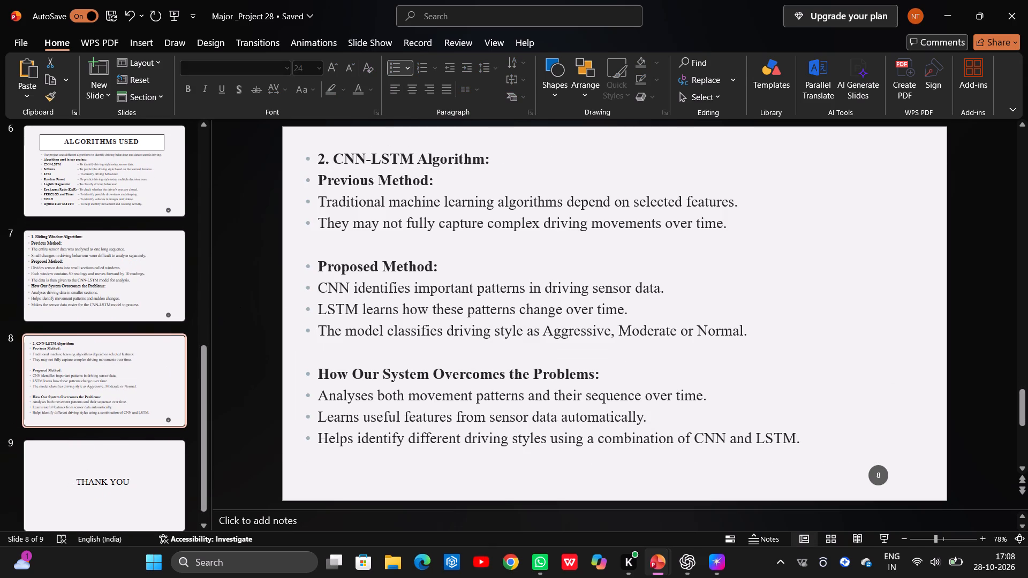
On slide 7, insert blank lines before the "Proposed Method" and "How Our System Overcomes the Problems" headings.
click(145, 278)
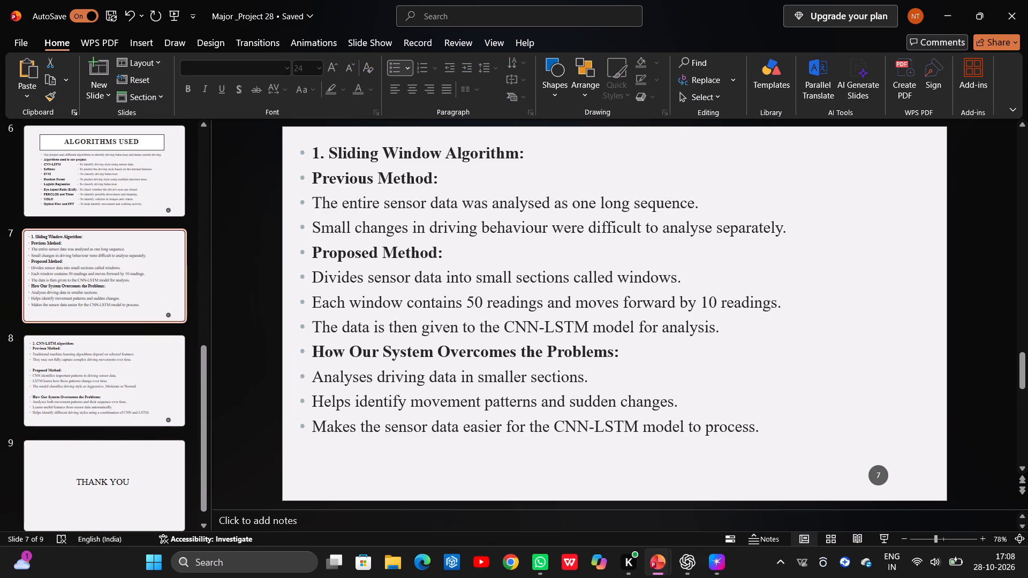
click(813, 223)
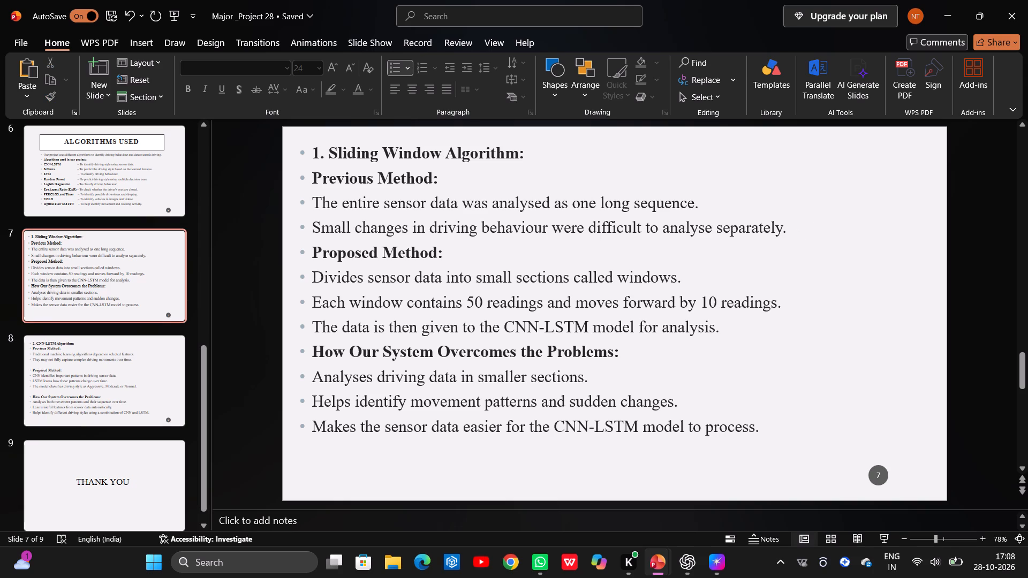
click(785, 228)
key(Return)
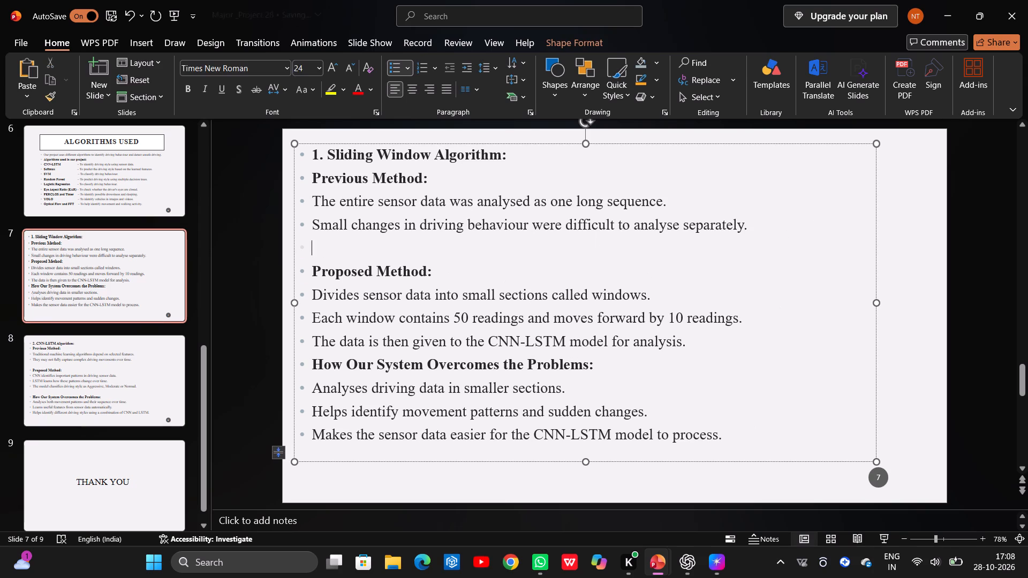
click(705, 332)
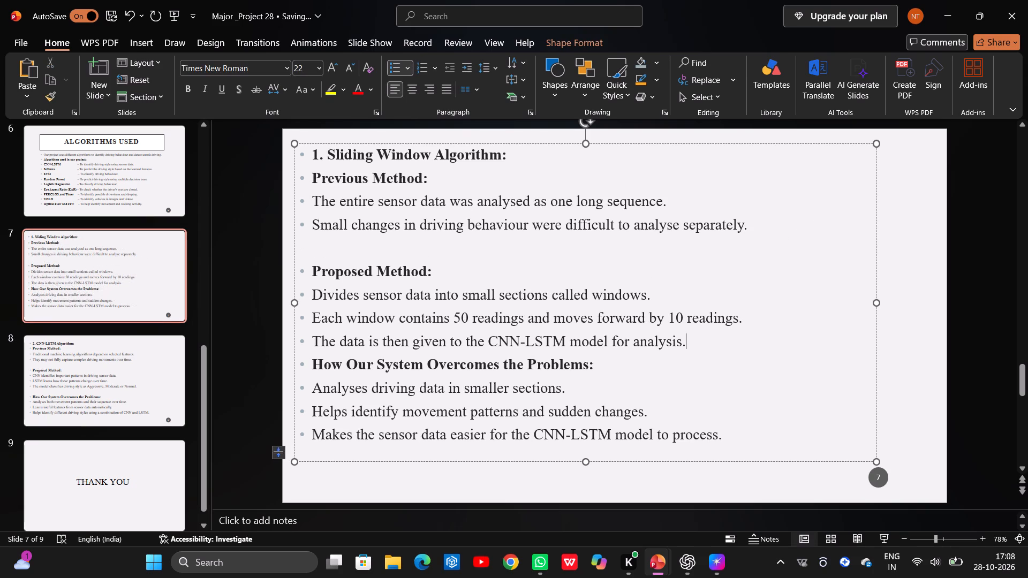
key(Return)
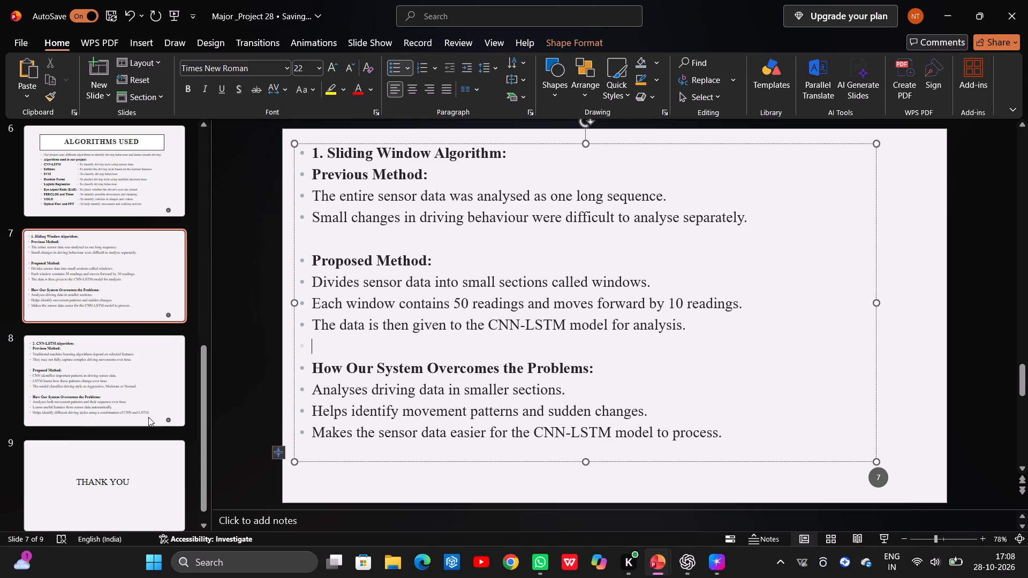
click(142, 391)
click(107, 93)
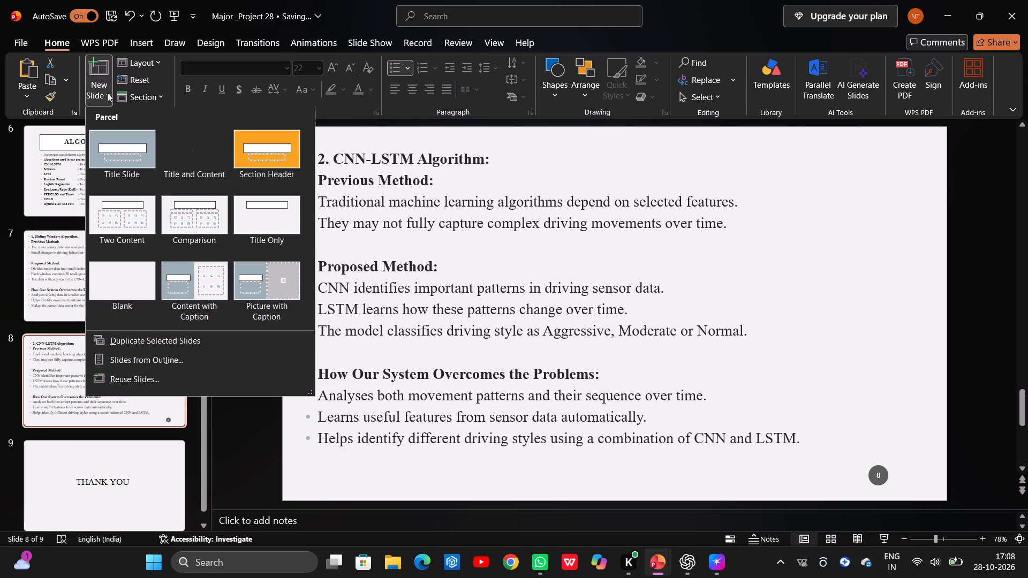
click(217, 153)
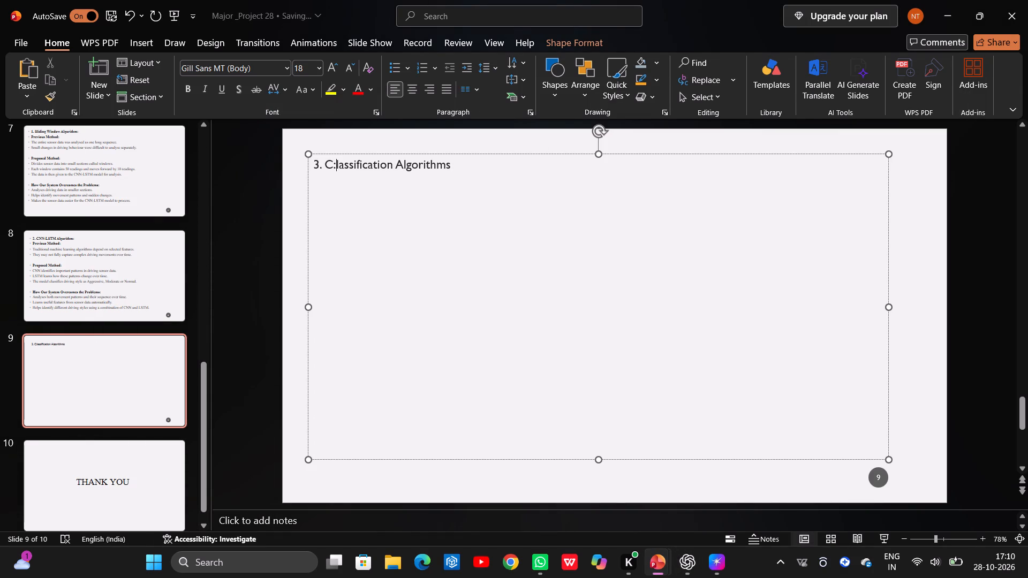
key(BackSpace)
key(Right)
key(Right)
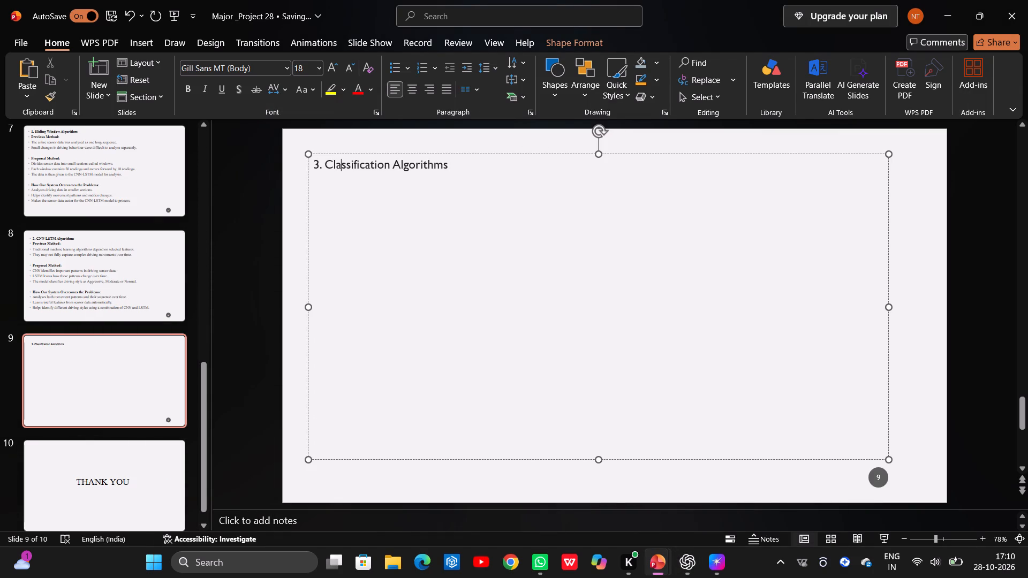
key(Right)
key(Right)
key(Right)
key(Right)
key(Right)
key(Right)
key(Right)
key(Right)
key(Right)
key(Right)
key(Right)
key(Right)
key(Right)
key(Right)
key(Right)
key(Right)
key(Right)
key(Right)
key(Right)
key(Right)
key(Right)
key(shift+colon)
Start a new line below slide 9's heading and paste the copied Classification Algorithms content.
key(Return)
key(ctrl+v)
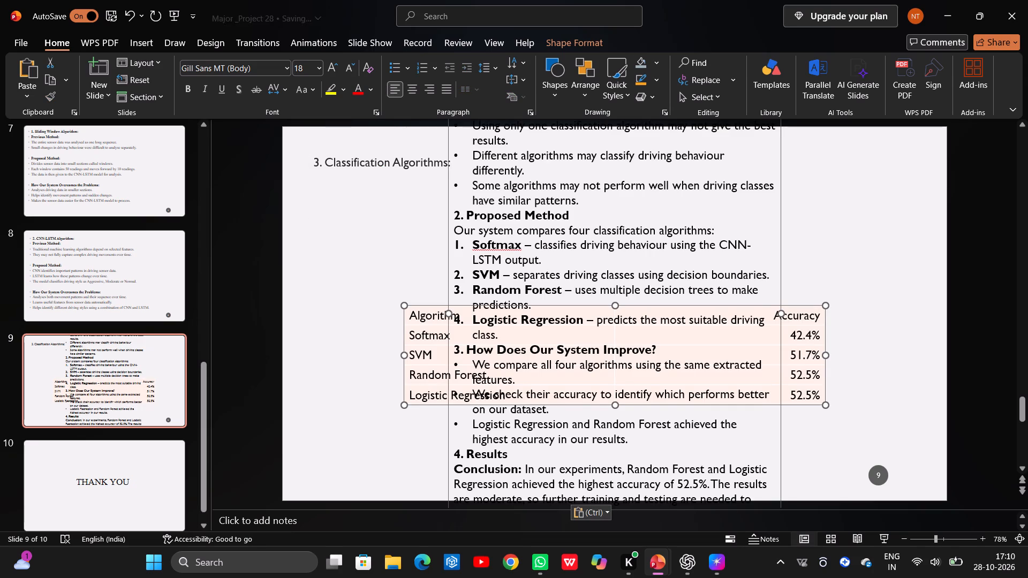
Resize slide 9's pasted text box so it starts just below the heading and spans most of the slide's width.
scroll(596, 214, up, 1)
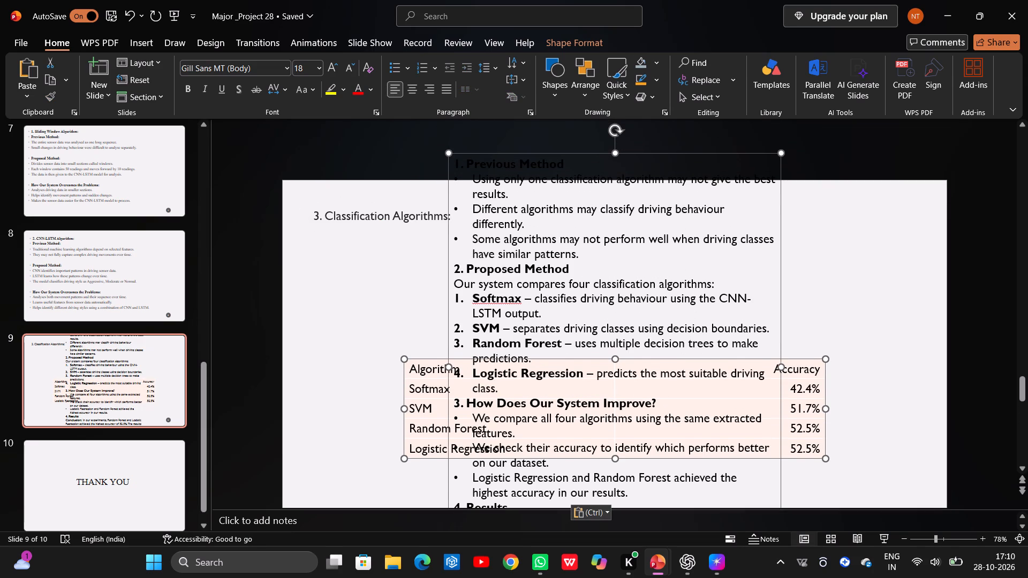
drag(784, 153, 718, 206)
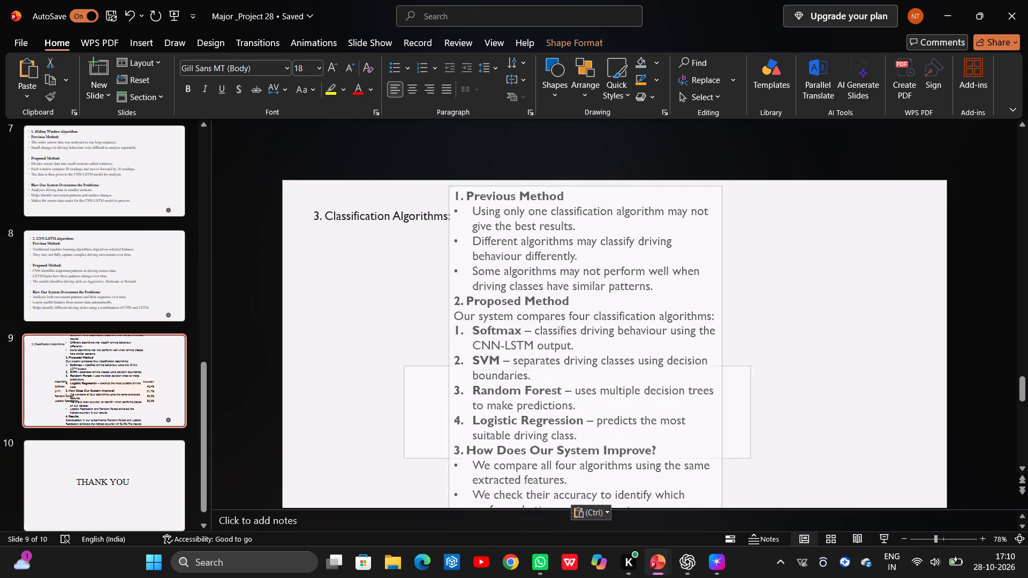
drag(718, 206, 718, 213)
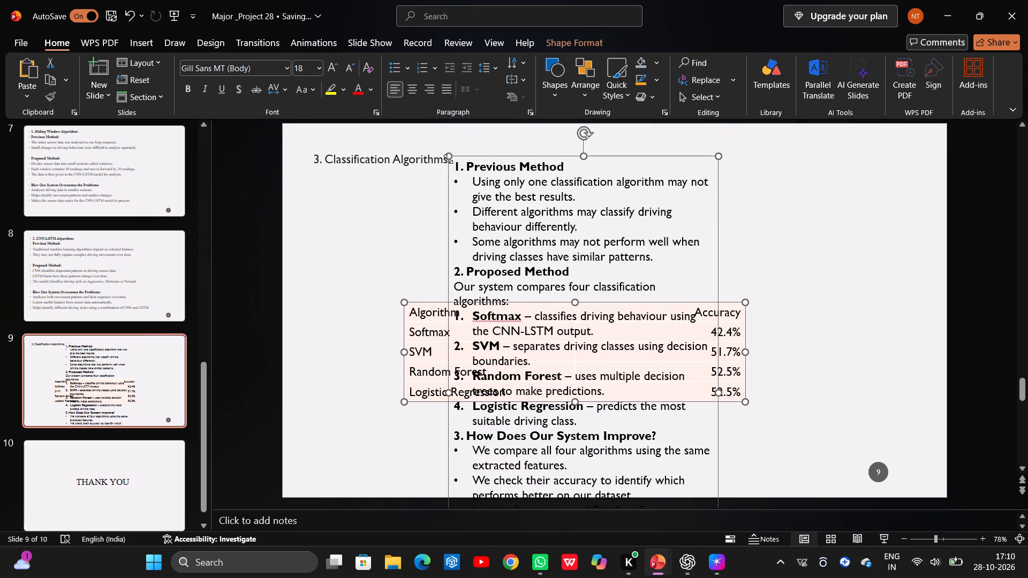
drag(448, 159, 323, 172)
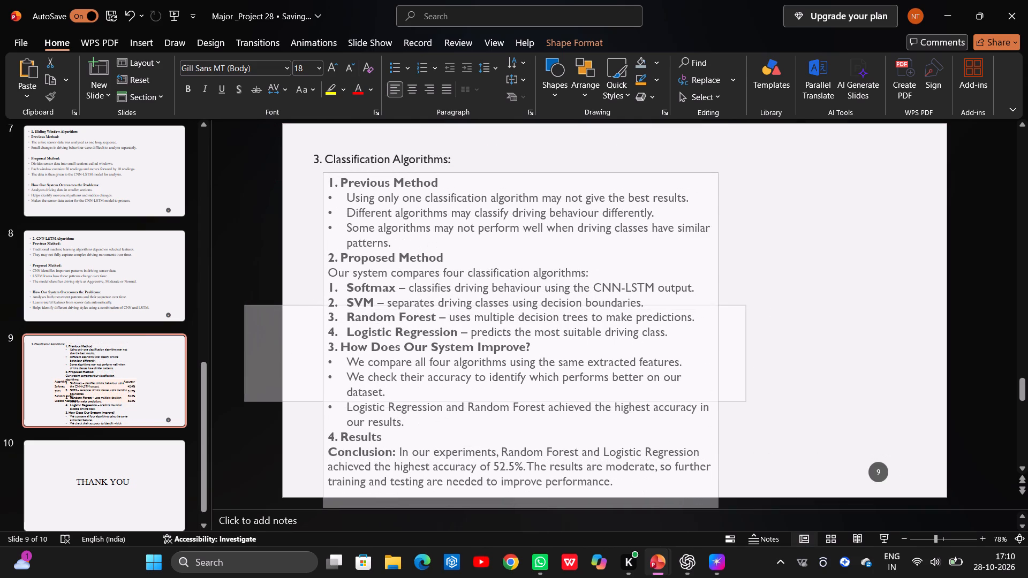
drag(323, 172, 313, 166)
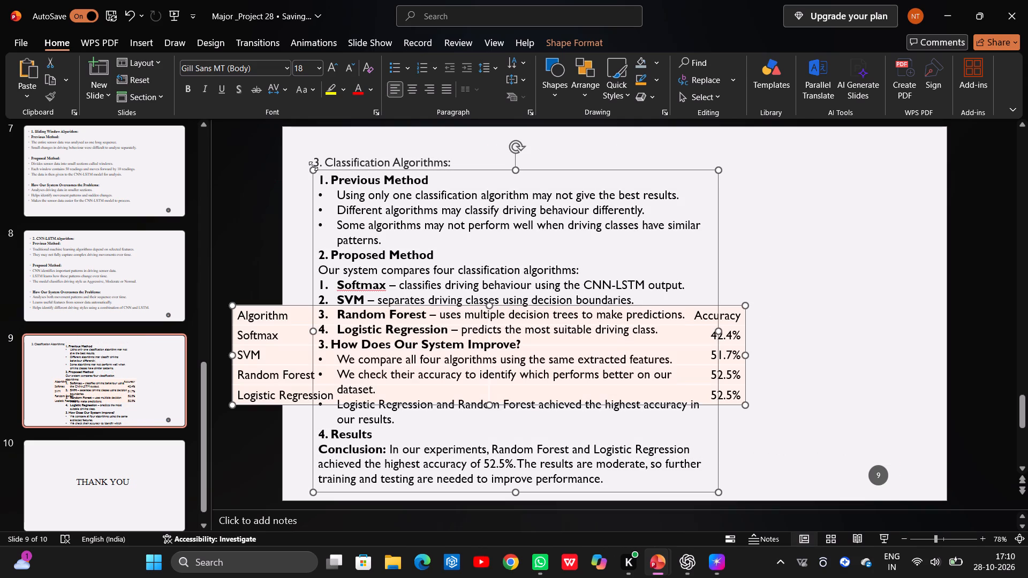
scroll(693, 340, down, 2)
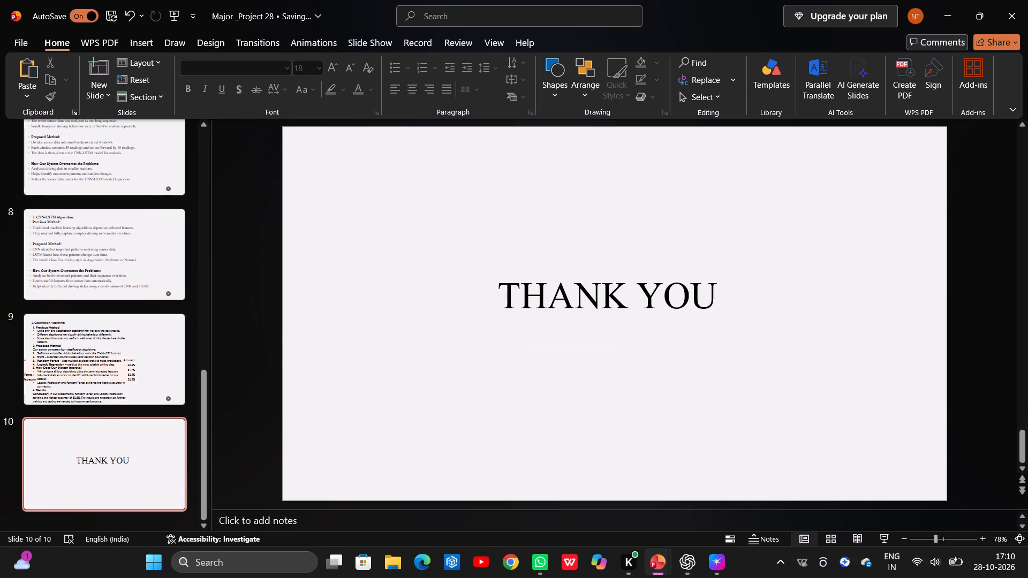
right_click(693, 340)
click(161, 358)
click(98, 368)
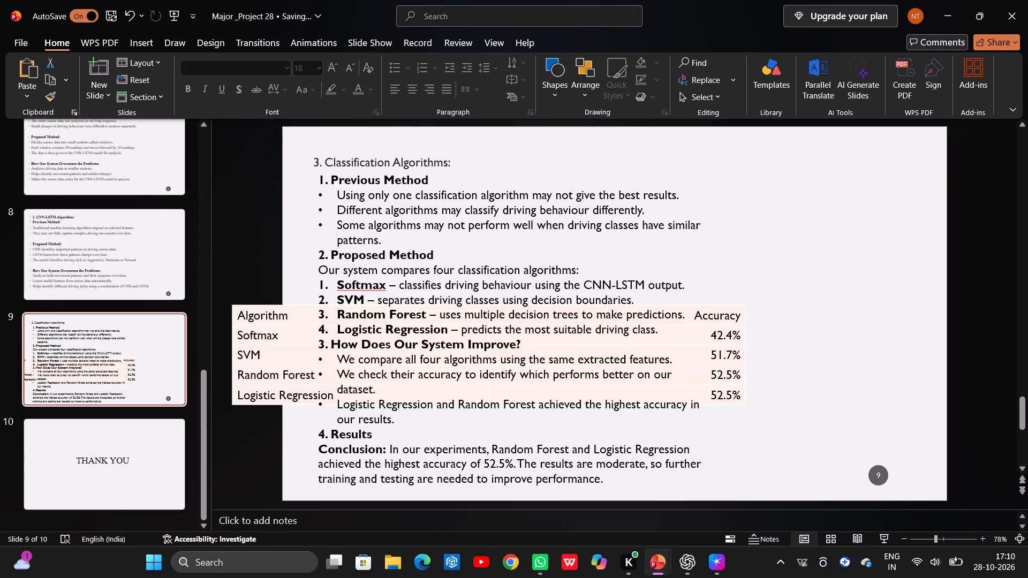
click(758, 482)
click(669, 429)
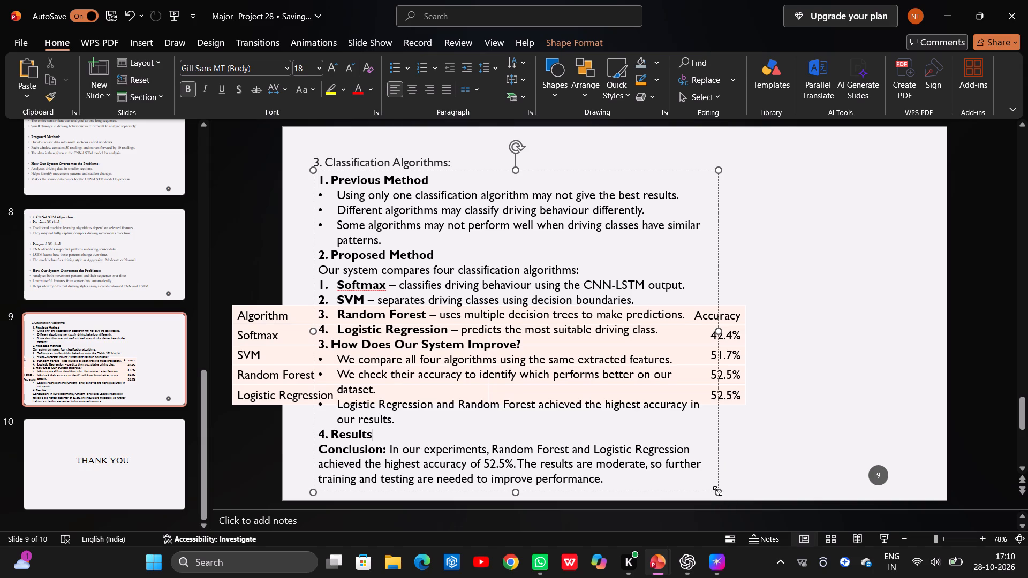
drag(717, 491, 885, 449)
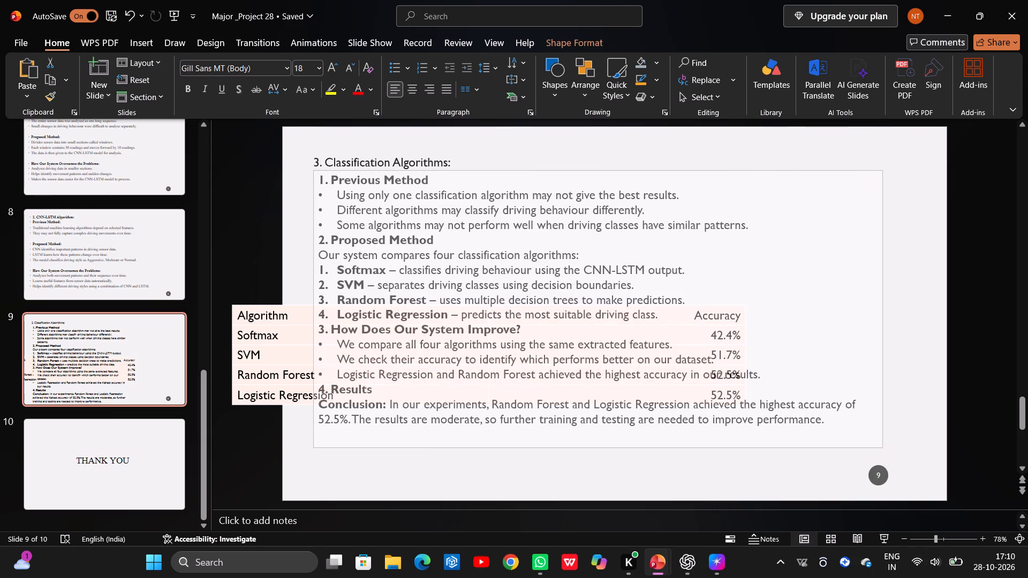
drag(885, 449, 891, 458)
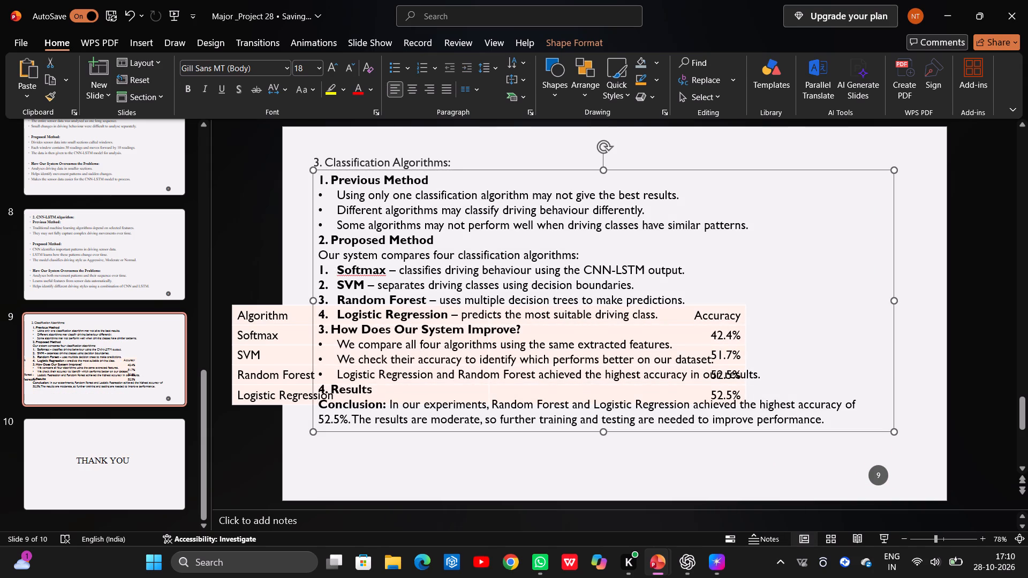
Cut the Algorithm and Accuracy table that overlaps the text on slide 9.
right_click(264, 362)
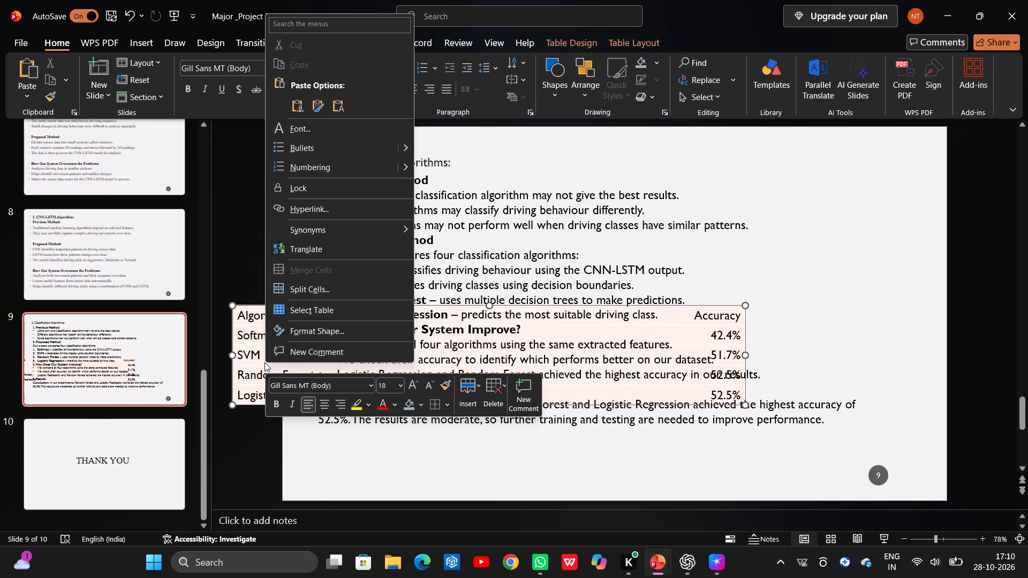
click(229, 353)
right_click(229, 353)
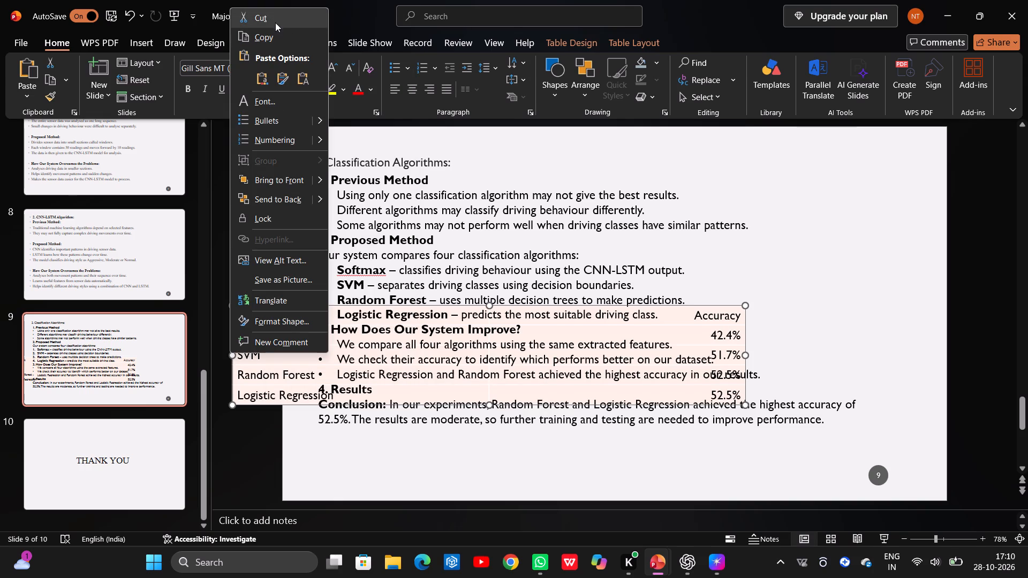
click(275, 20)
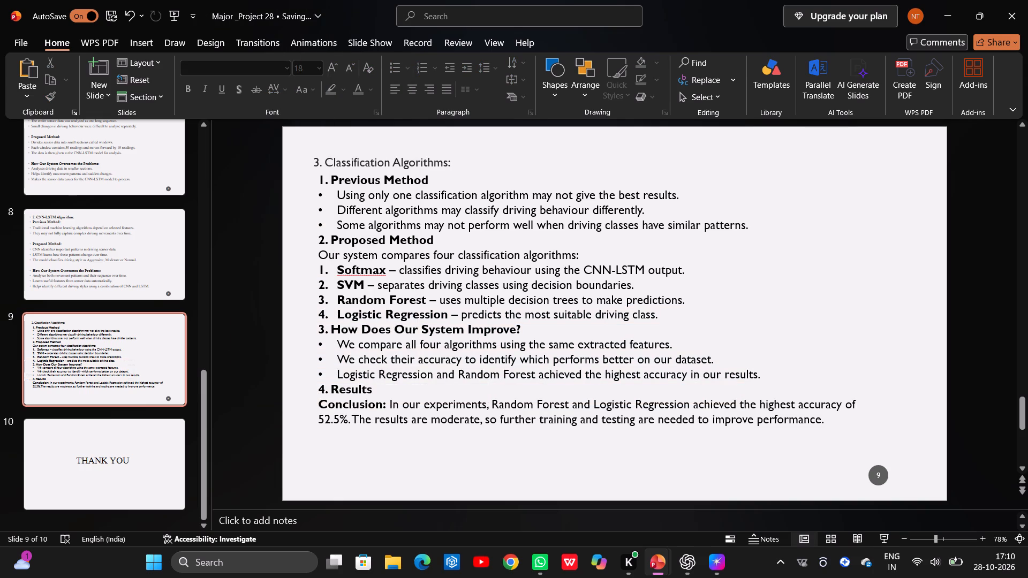
click(319, 391)
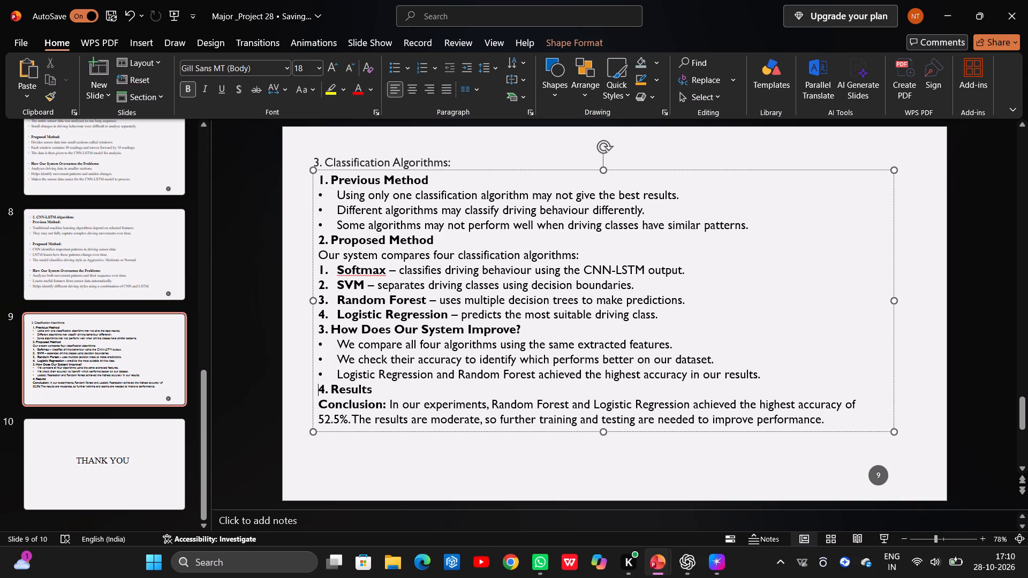
click(676, 248)
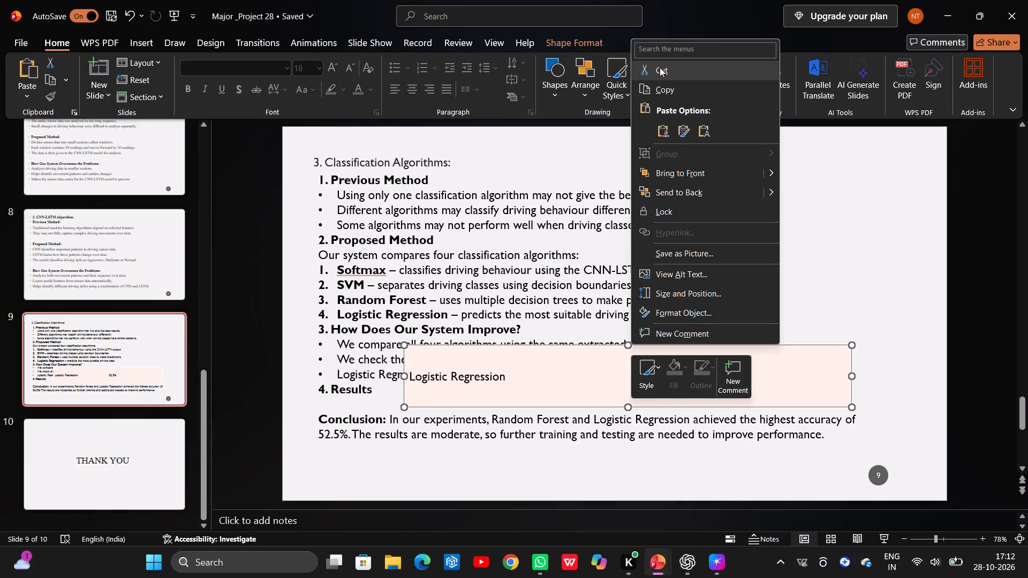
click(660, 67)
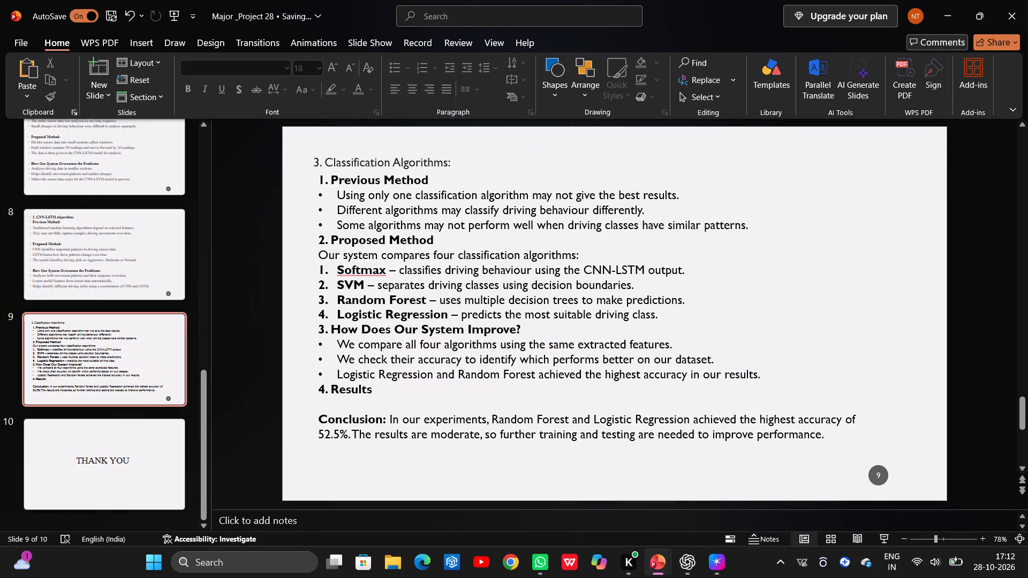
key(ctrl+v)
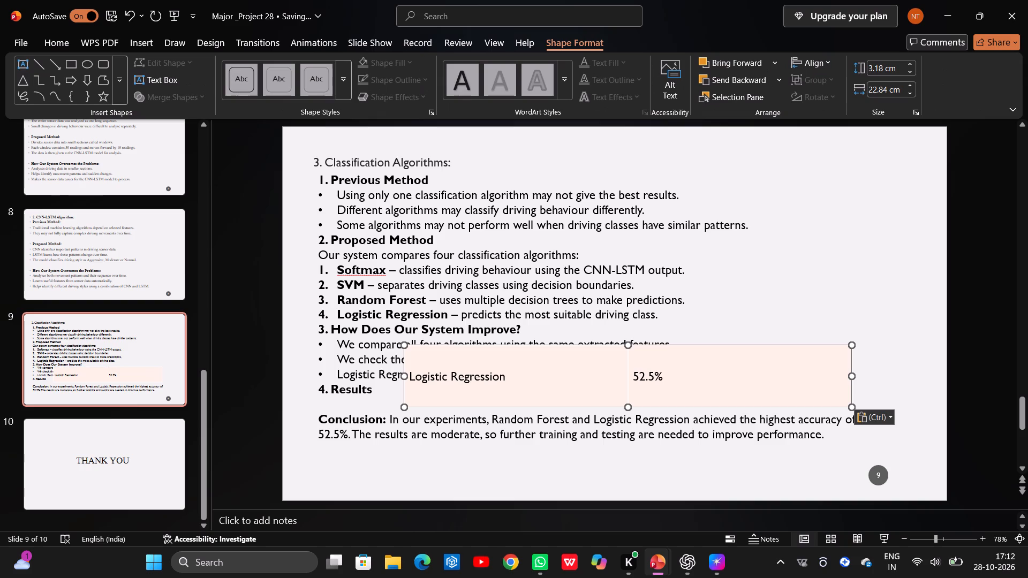
Undo the recent edits on slide 9 back to the full Algorithm and Accuracy table.
right_click(629, 348)
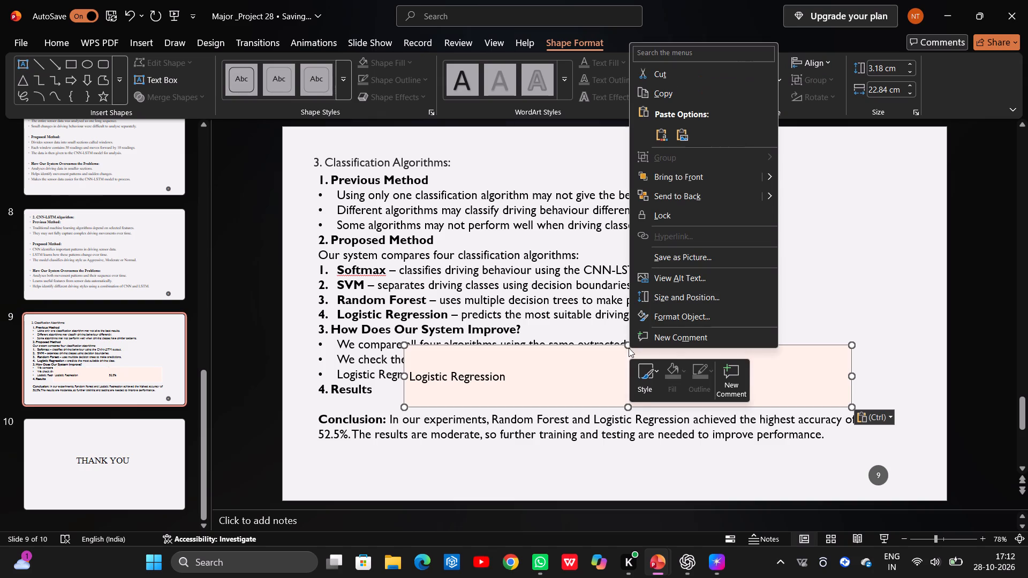
key(ctrl+z)
key(ctrl+z)
key(ctrl+z)
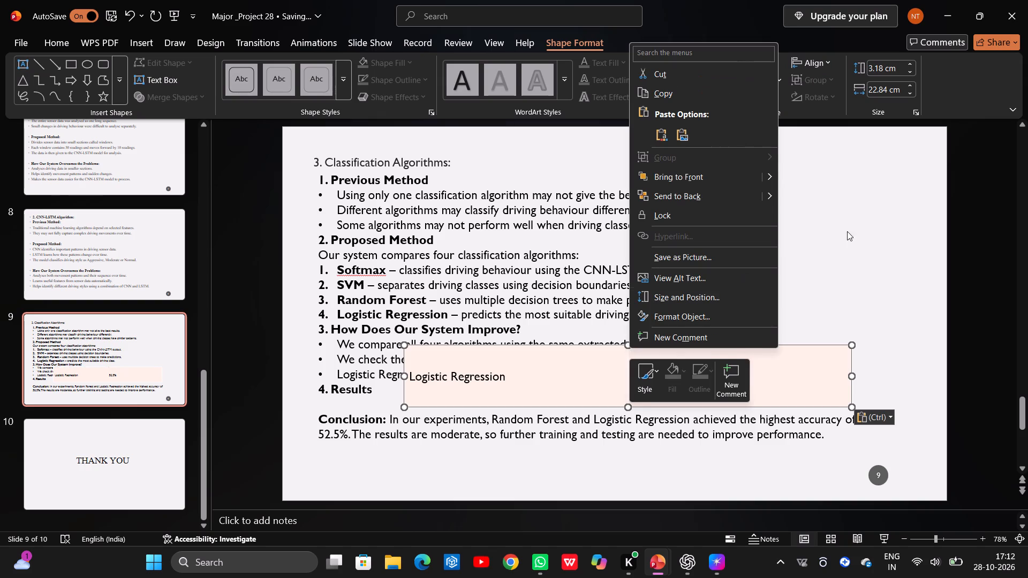
ctrl+click(847, 231)
key(ctrl+z)
key(ctrl+z)
key(ctrl+z)
key(ctrl+z)
key(ctrl+z)
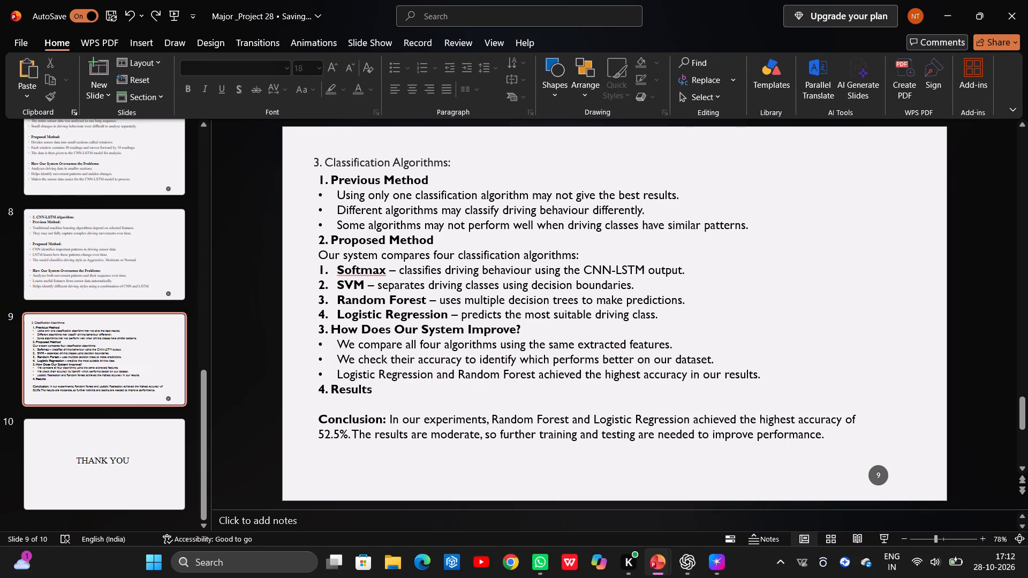
key(ctrl+z)
key(ctrl+z)
key(ctrl+z)
key(ctrl+z)
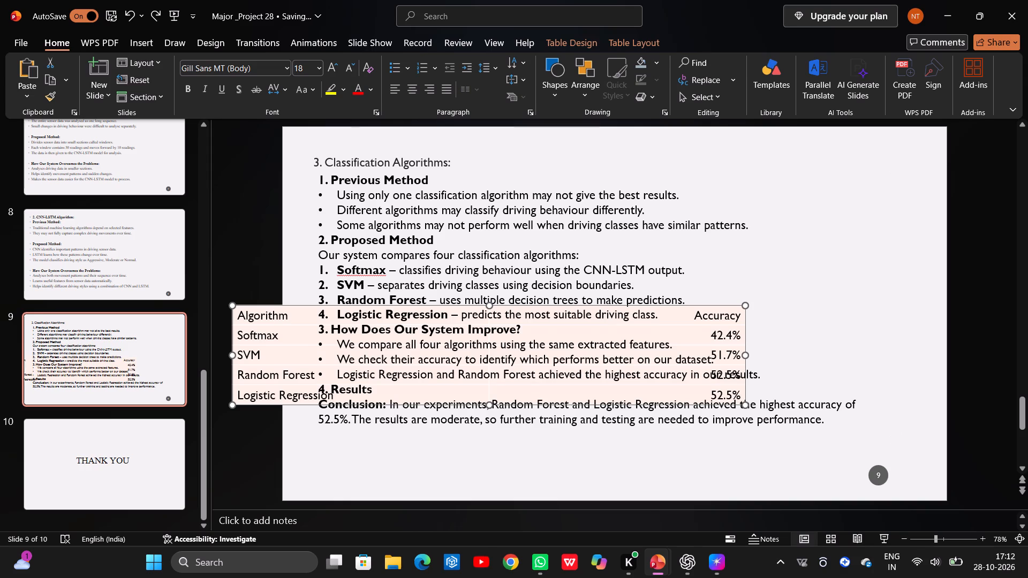
Narrow the full results table and move it aside, overhanging slide 9's right edge, to free the Results and Conclusion text.
drag(743, 306, 705, 340)
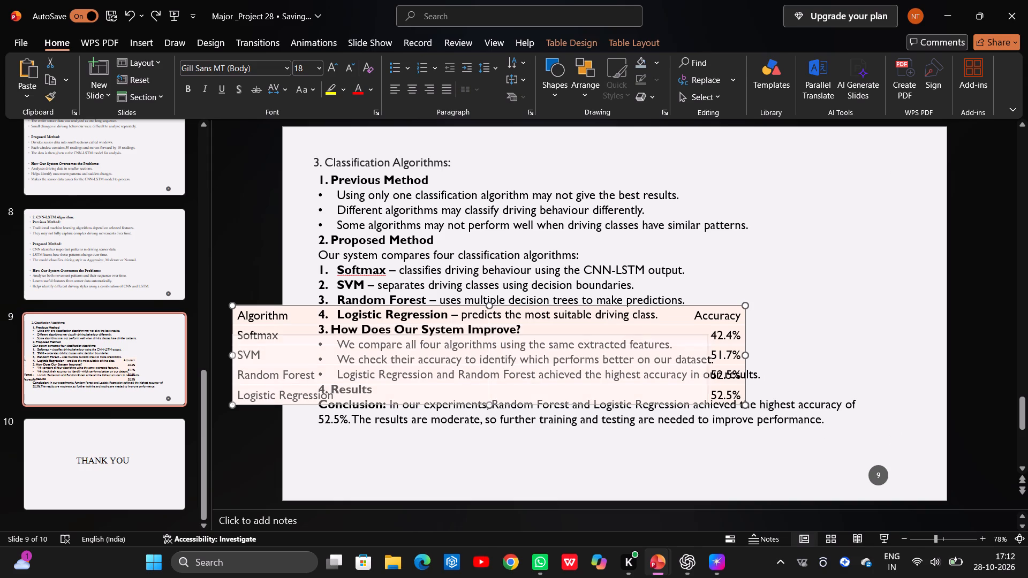
drag(705, 340, 664, 377)
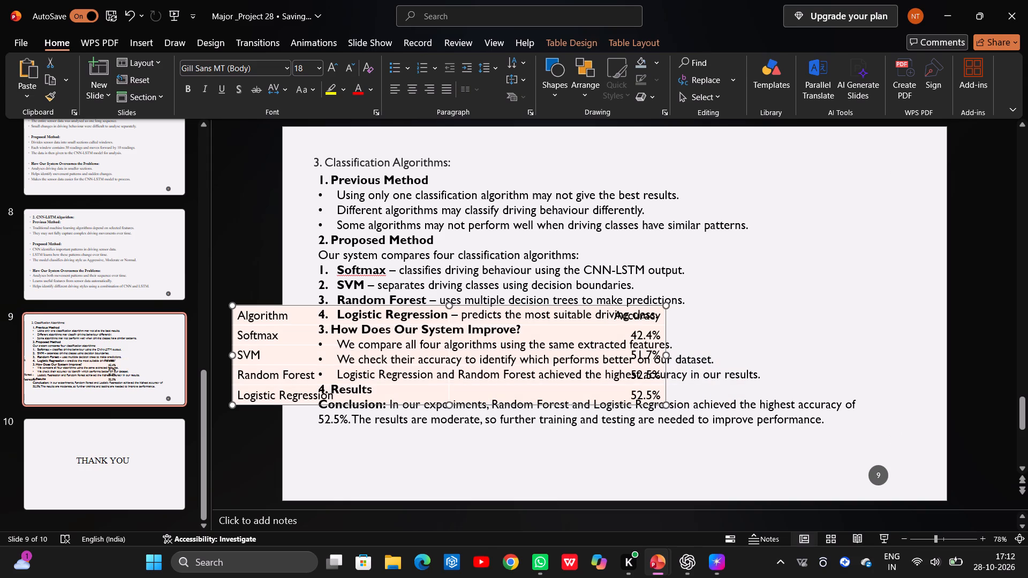
click(449, 306)
drag(449, 306, 480, 307)
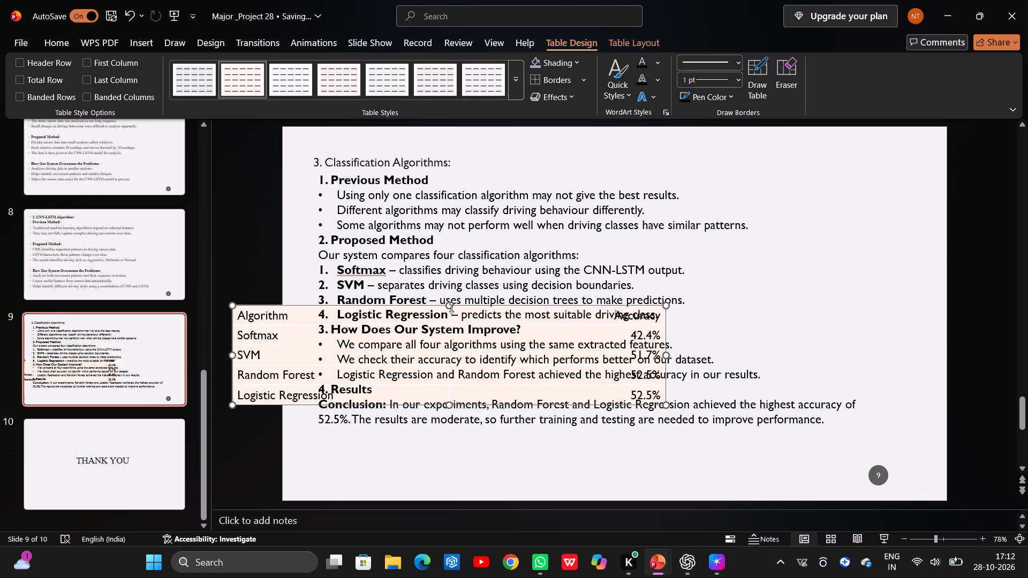
drag(454, 306, 559, 407)
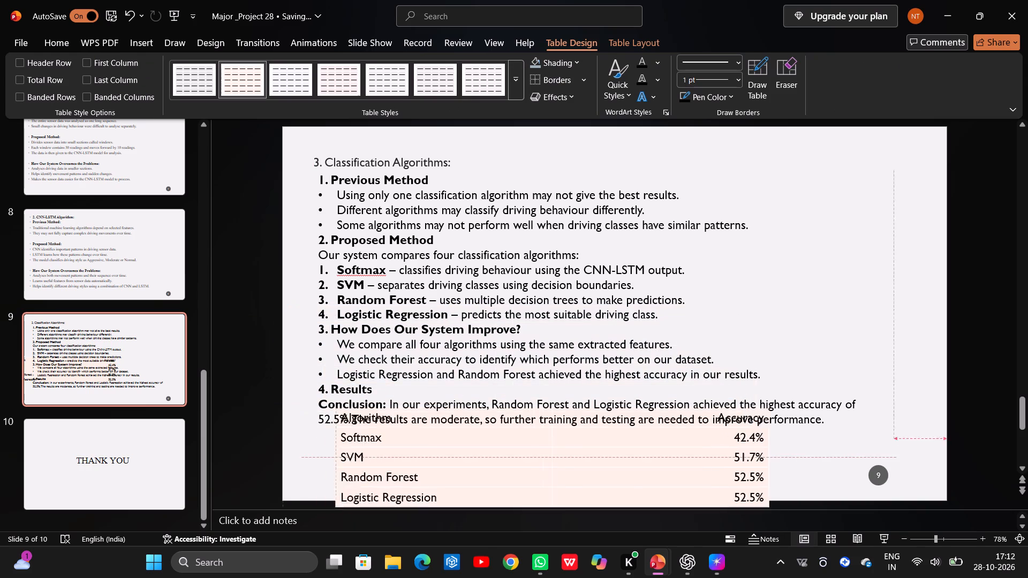
drag(559, 407, 836, 264)
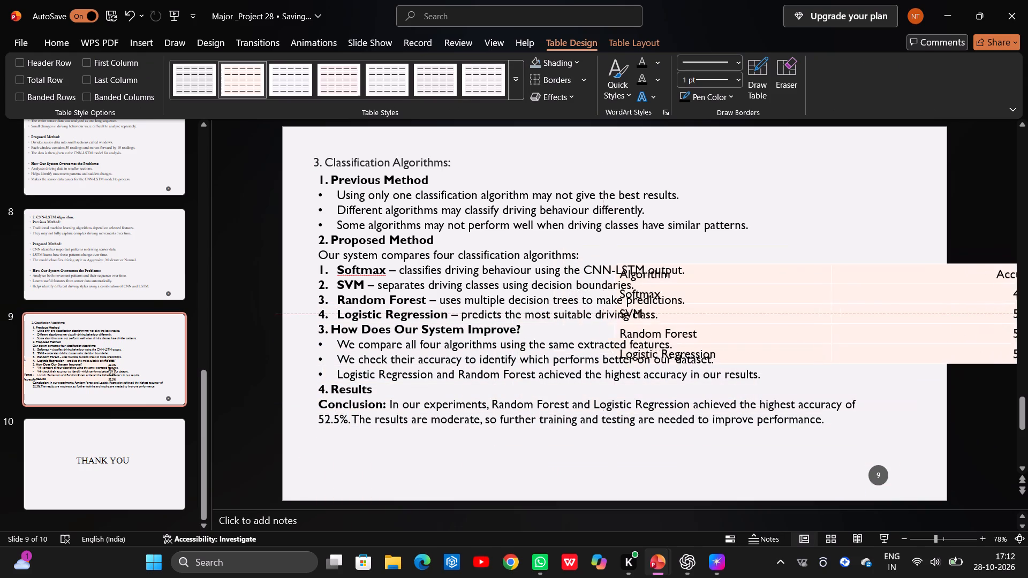
drag(836, 264, 950, 260)
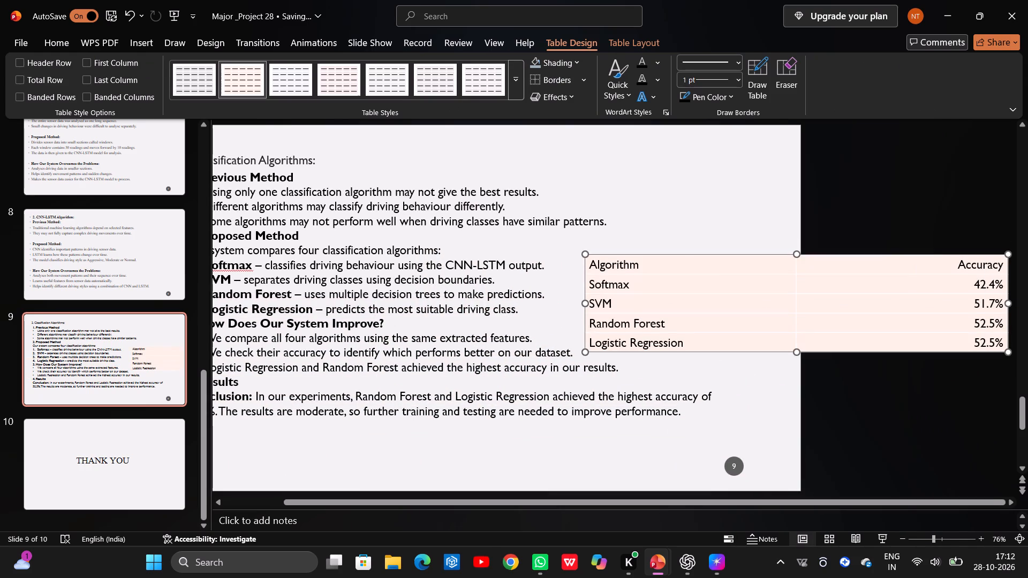
Widen slide 9's body text box to nearly reach the slide's right edge.
click(494, 396)
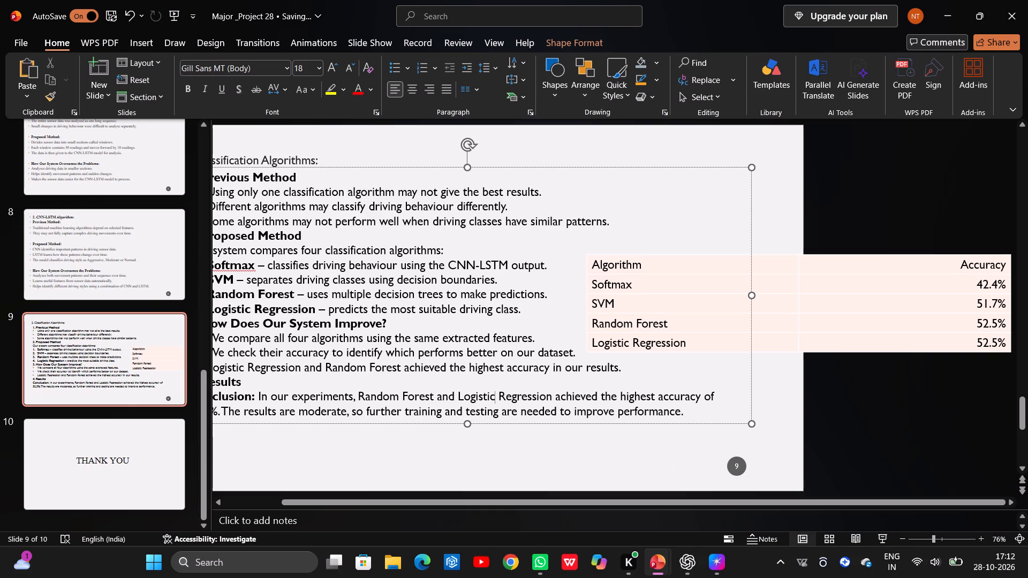
drag(751, 423, 791, 456)
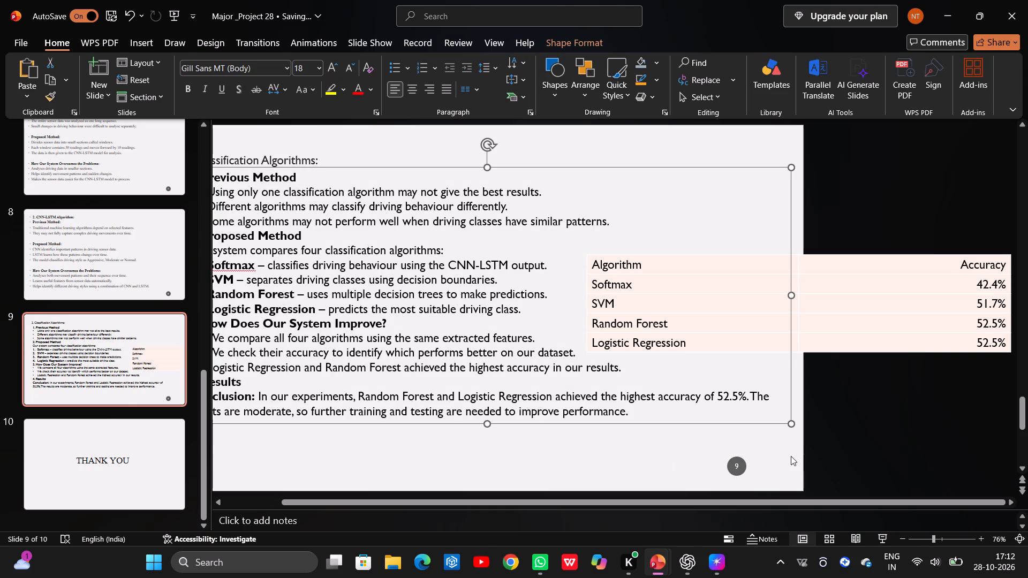
Insert ten blank lines between the "4. Results" heading and the Conclusion paragraph on slide 9.
click(264, 380)
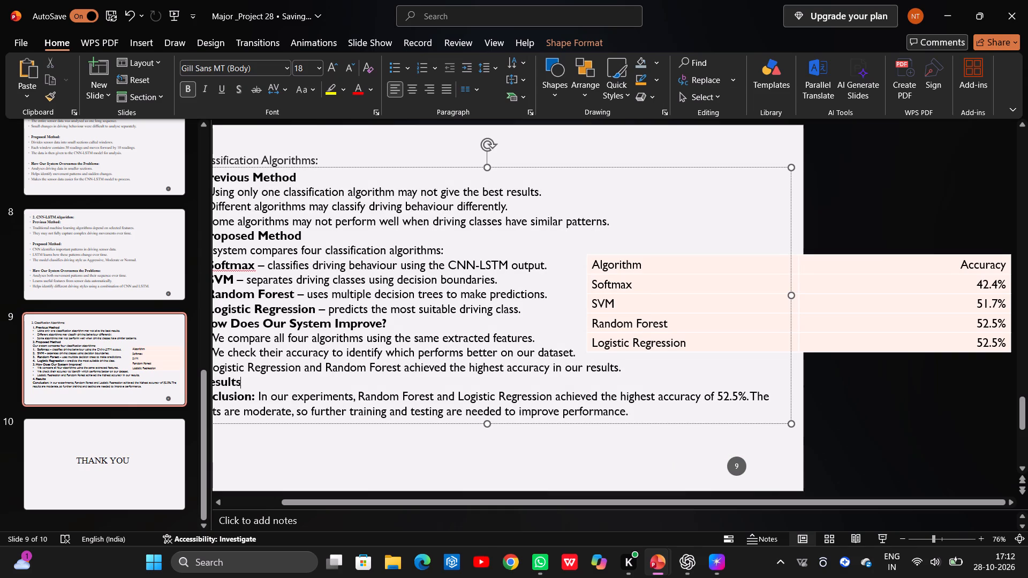
key(Return)
key(Return)
key(Return)
key(Return)
key(Return)
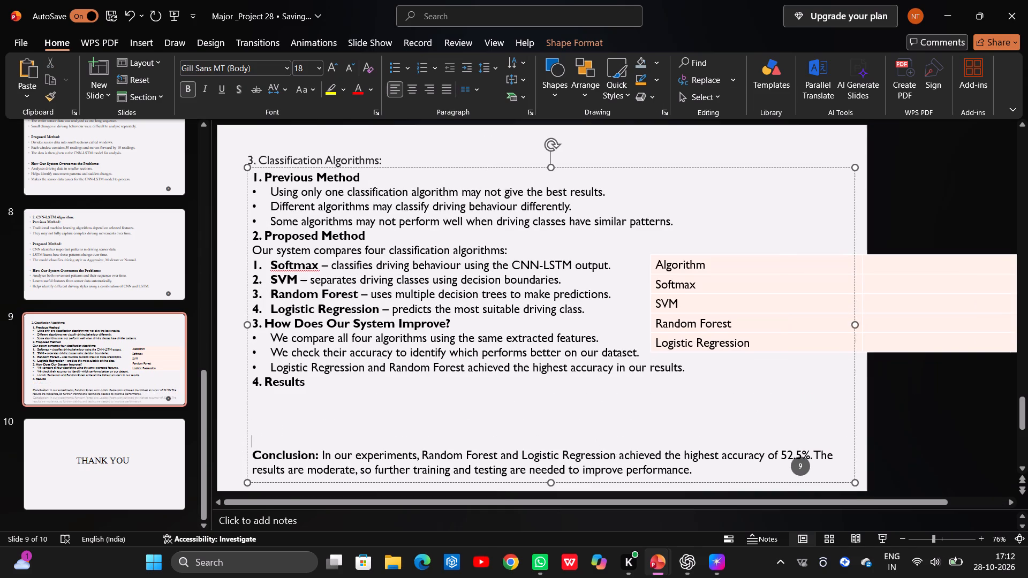
key(Return)
key(Return)
key(Return)
key(Return)
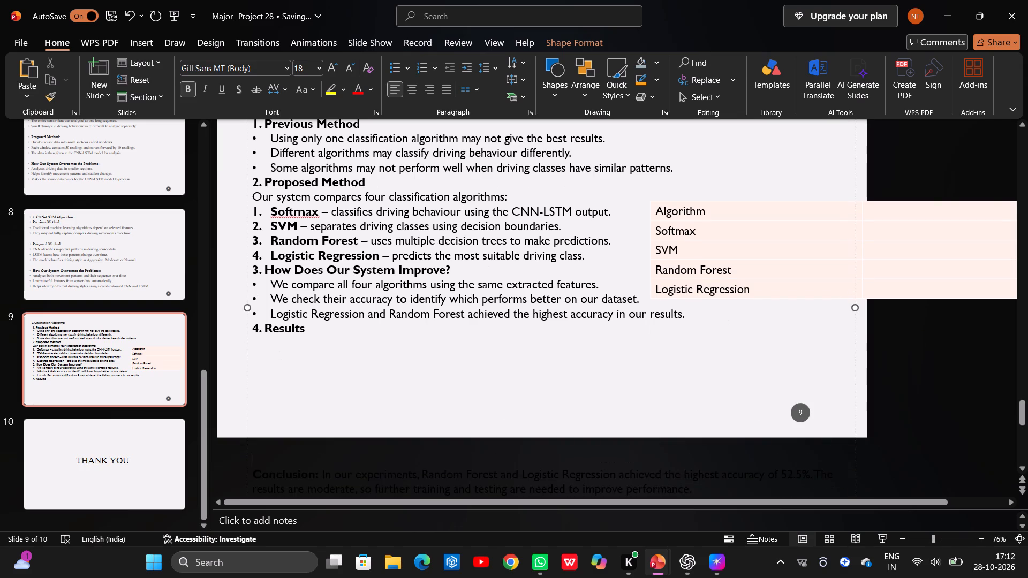
key(Return)
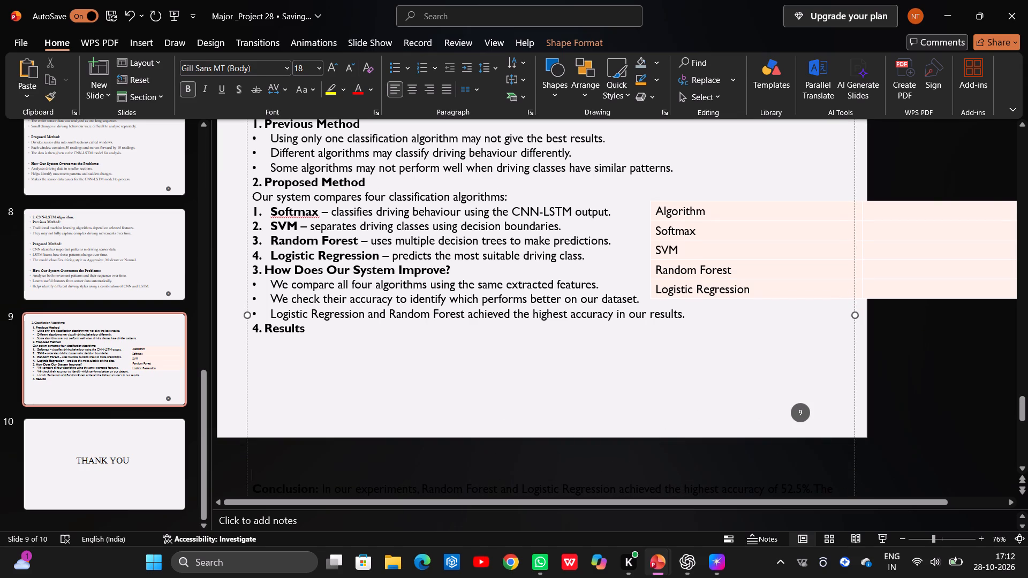
Move slide 9's body text box slightly down and to the left, leaving a gap below the Classification Algorithms heading.
click(783, 225)
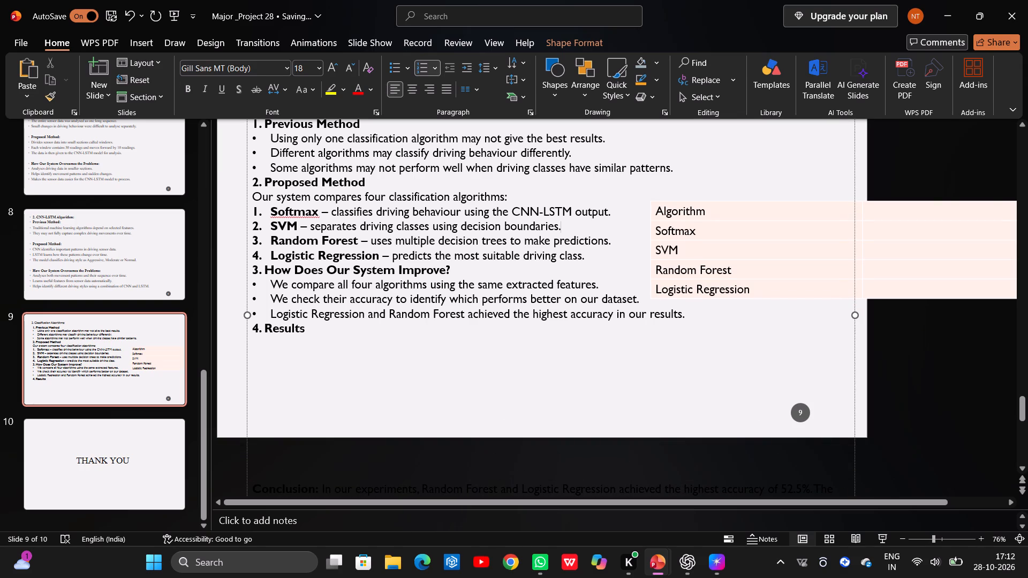
drag(841, 201, 761, 239)
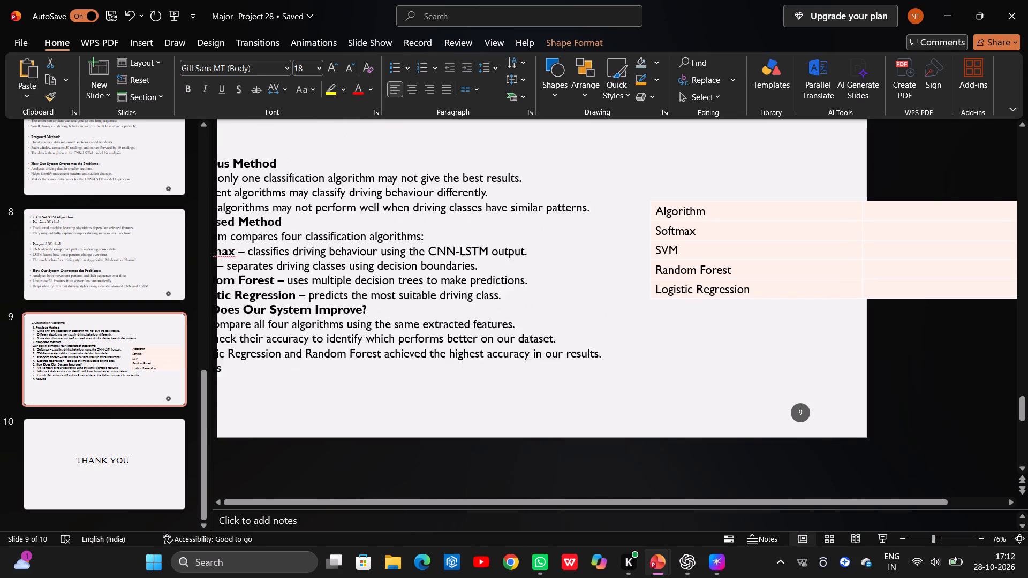
drag(761, 239, 838, 223)
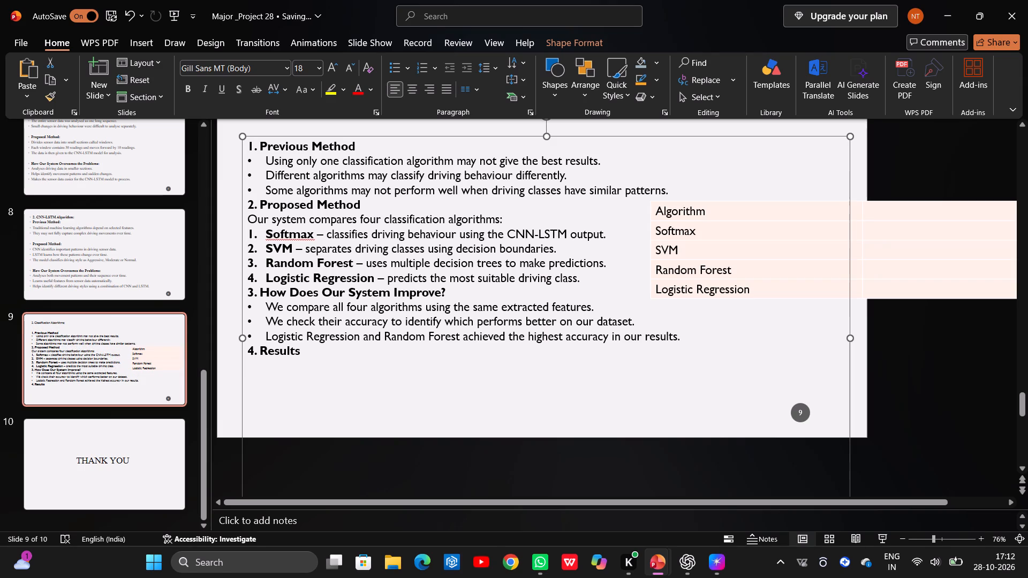
drag(843, 204, 811, 219)
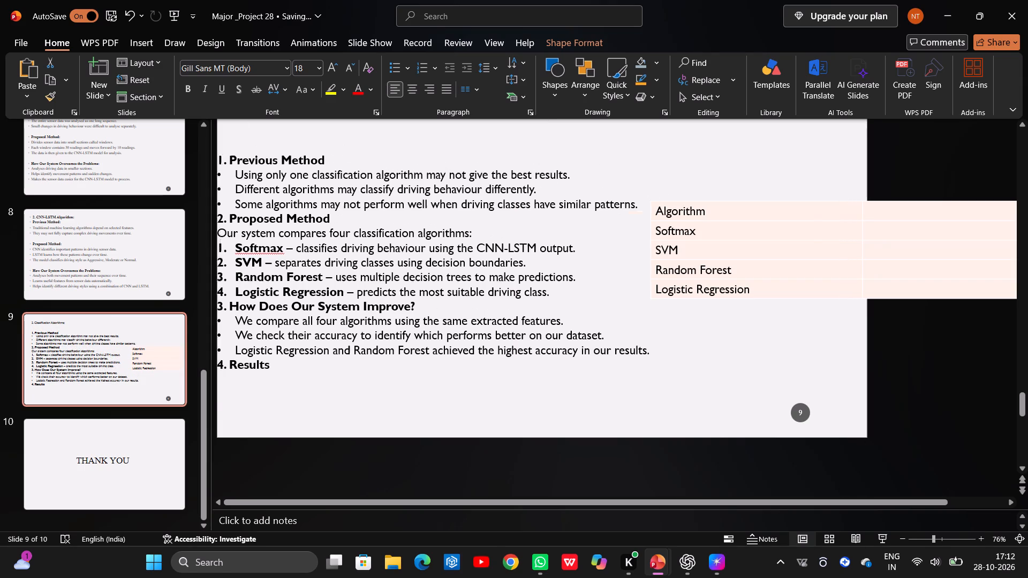
drag(811, 219, 838, 216)
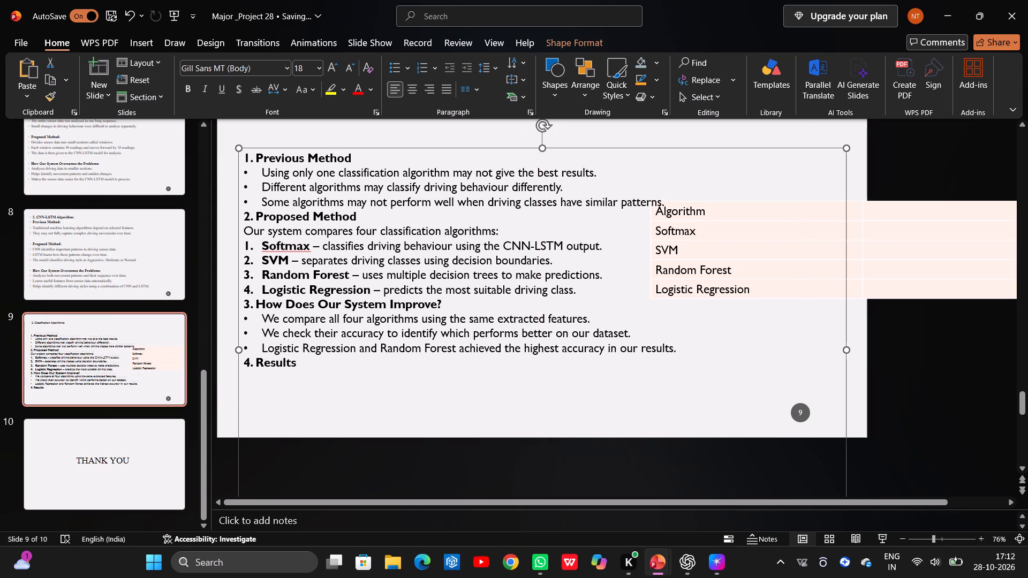
Move the Algorithm and Accuracy table directly beneath the "4. Results" heading, roughly aligned with the text's left edge.
drag(915, 201, 901, 216)
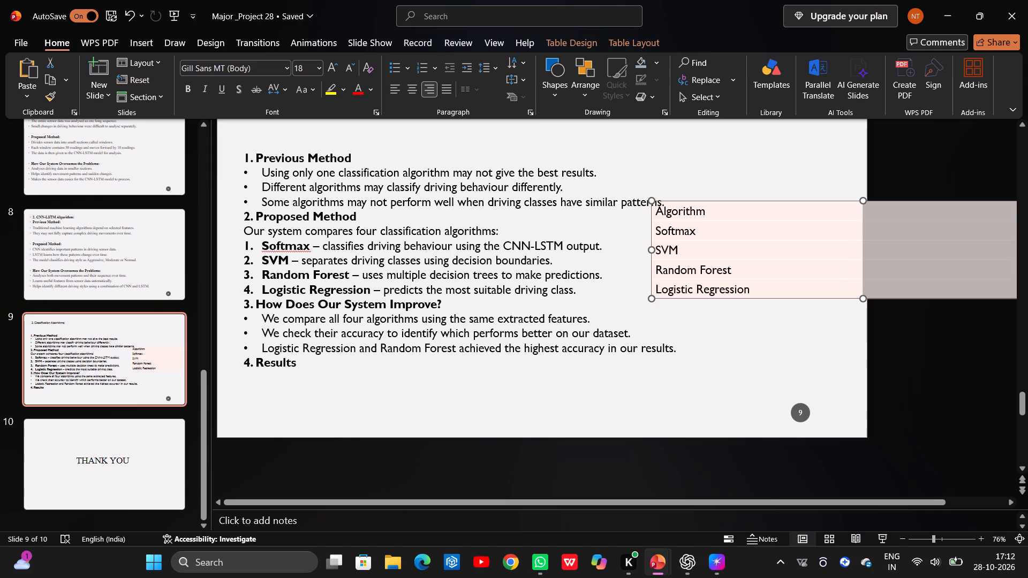
drag(901, 216, 902, 216)
drag(751, 201, 357, 385)
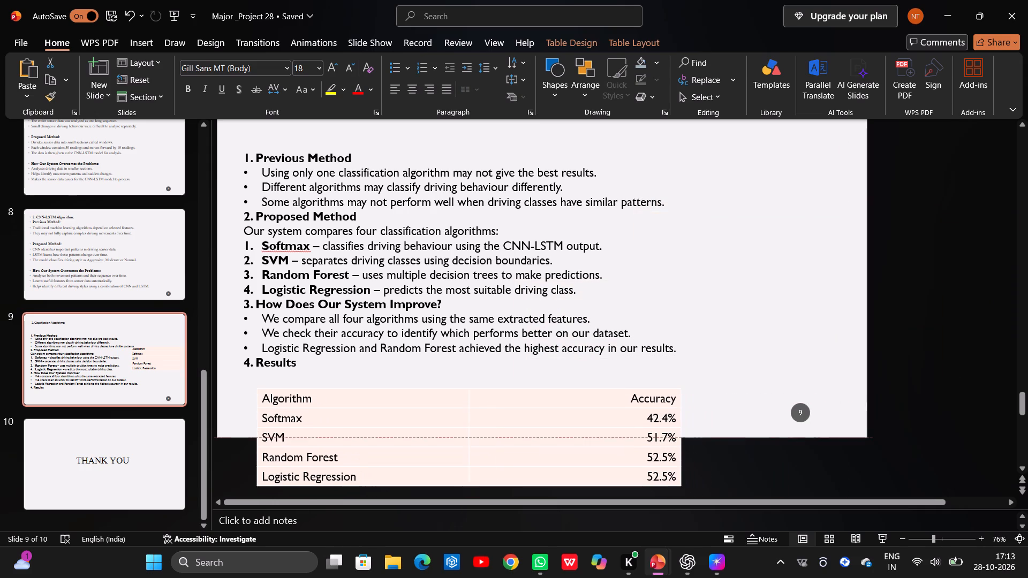
drag(357, 385, 353, 376)
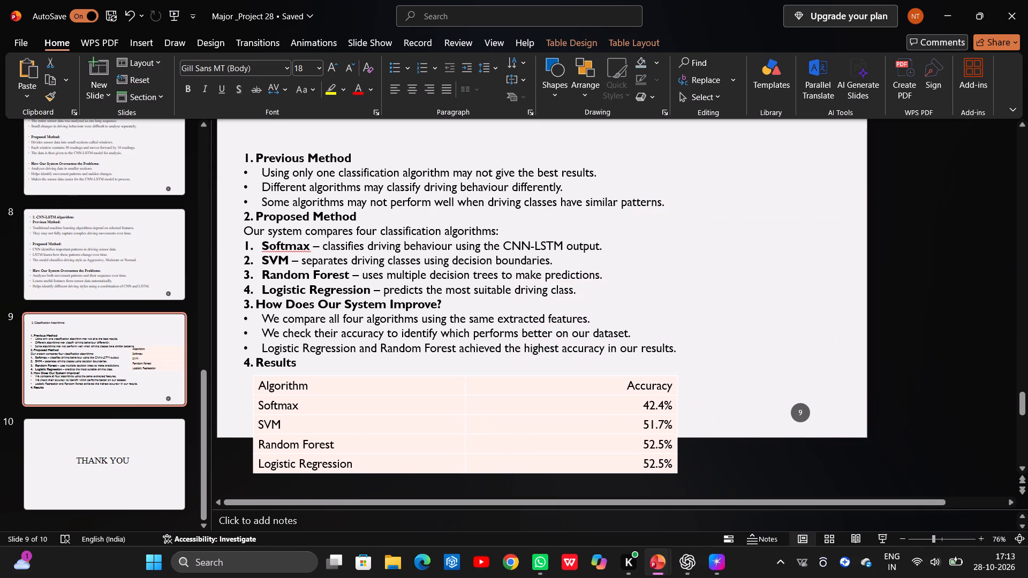
drag(353, 376, 358, 374)
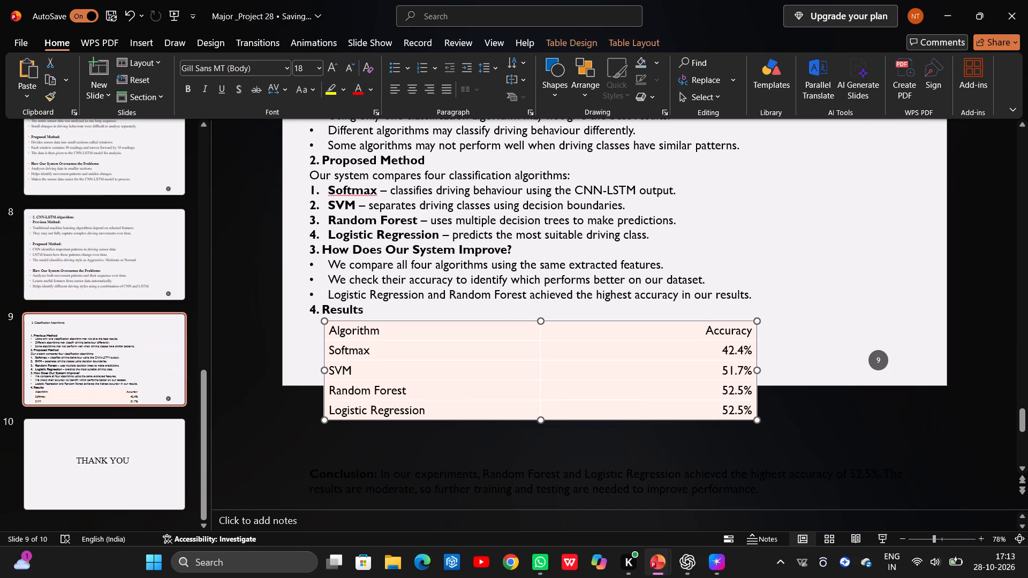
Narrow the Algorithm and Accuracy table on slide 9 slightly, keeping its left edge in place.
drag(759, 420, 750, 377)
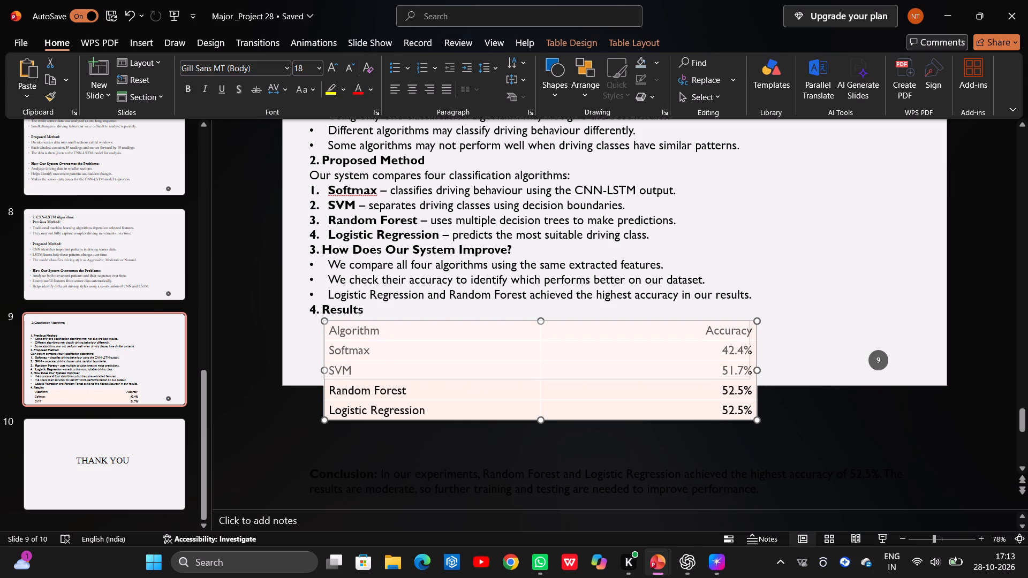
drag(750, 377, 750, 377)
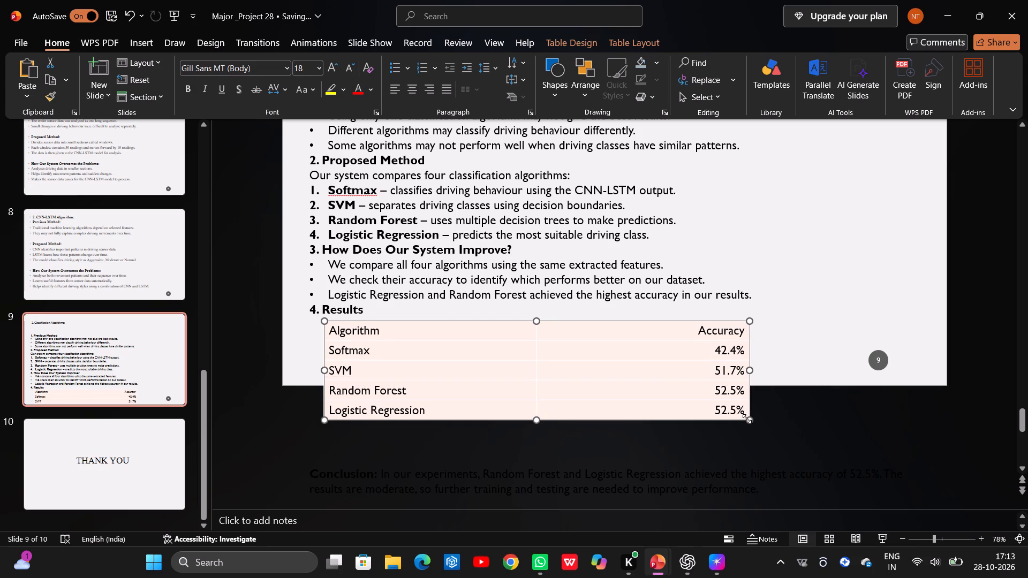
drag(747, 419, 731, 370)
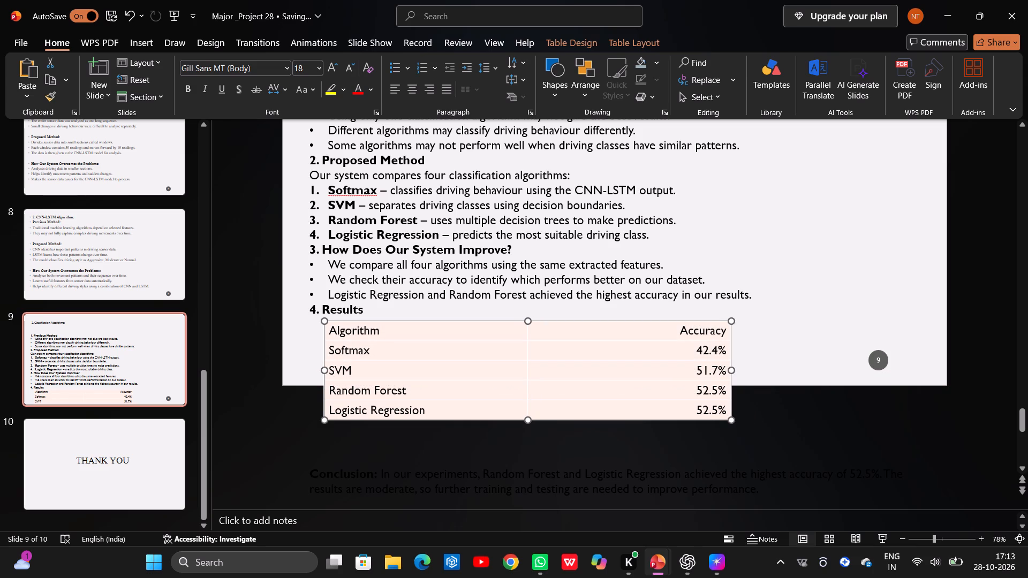
Delete the "4. Results" heading text from slide 9's body, leaving its line blank.
drag(311, 309, 357, 309)
key(BackSpace)
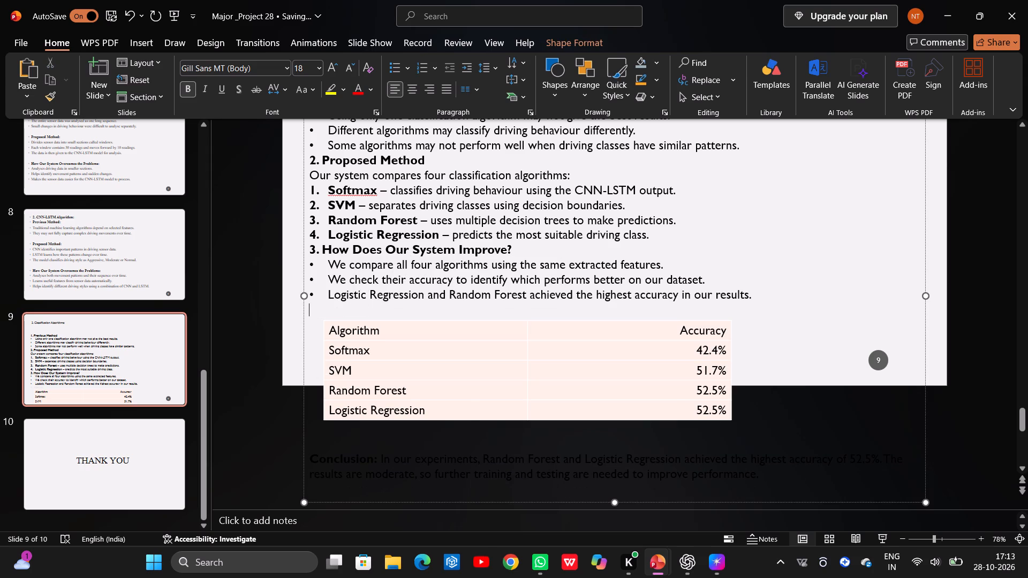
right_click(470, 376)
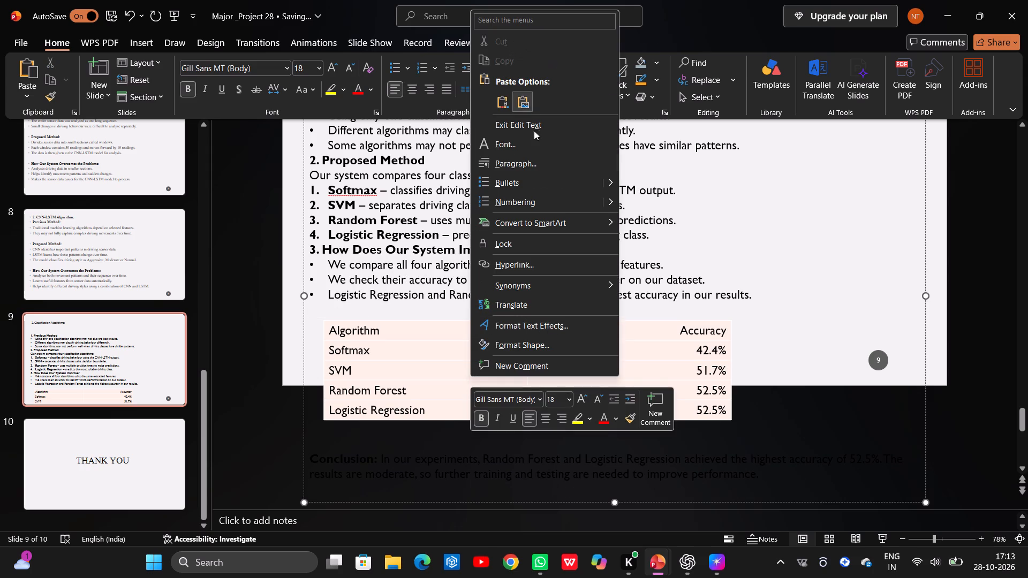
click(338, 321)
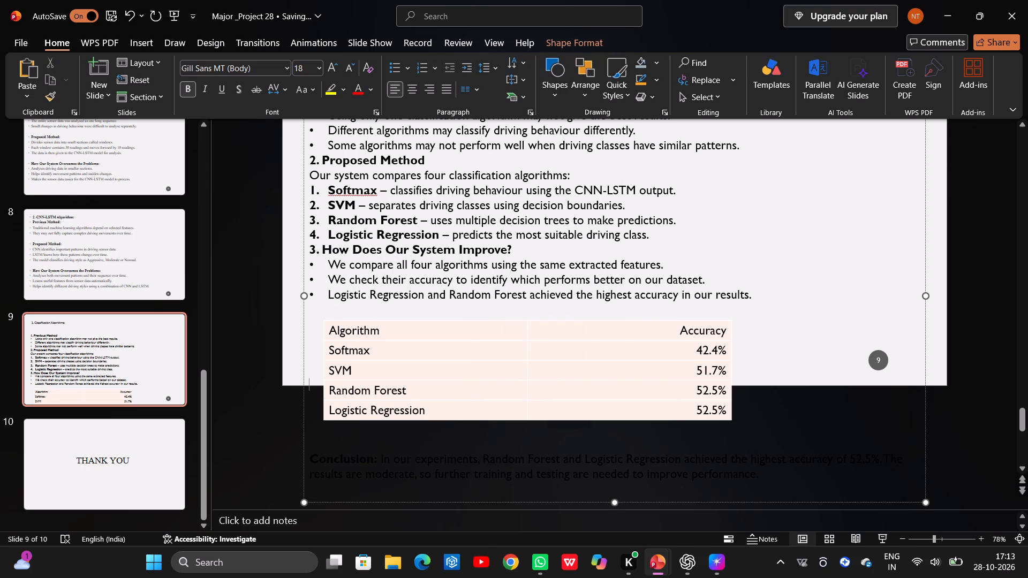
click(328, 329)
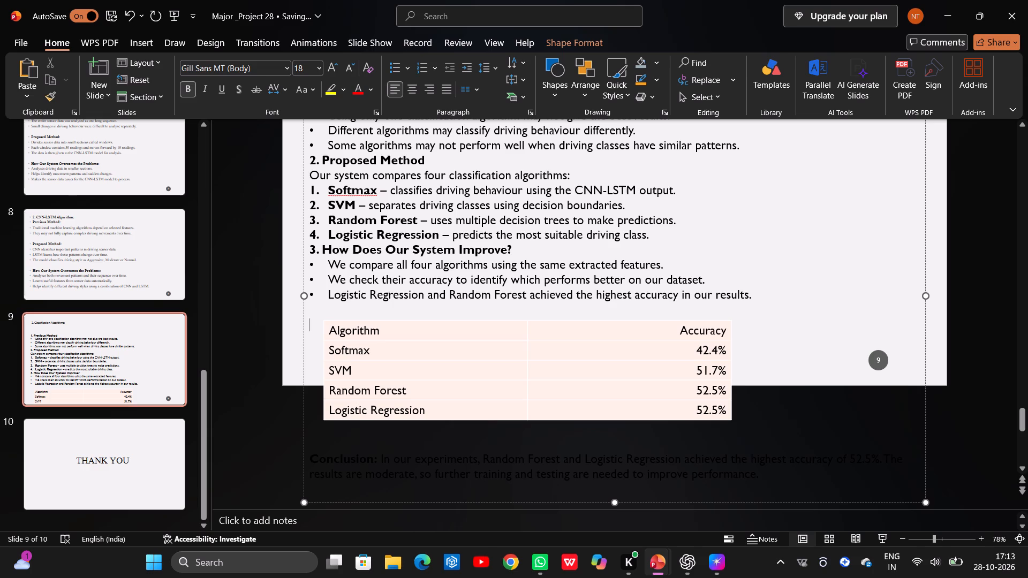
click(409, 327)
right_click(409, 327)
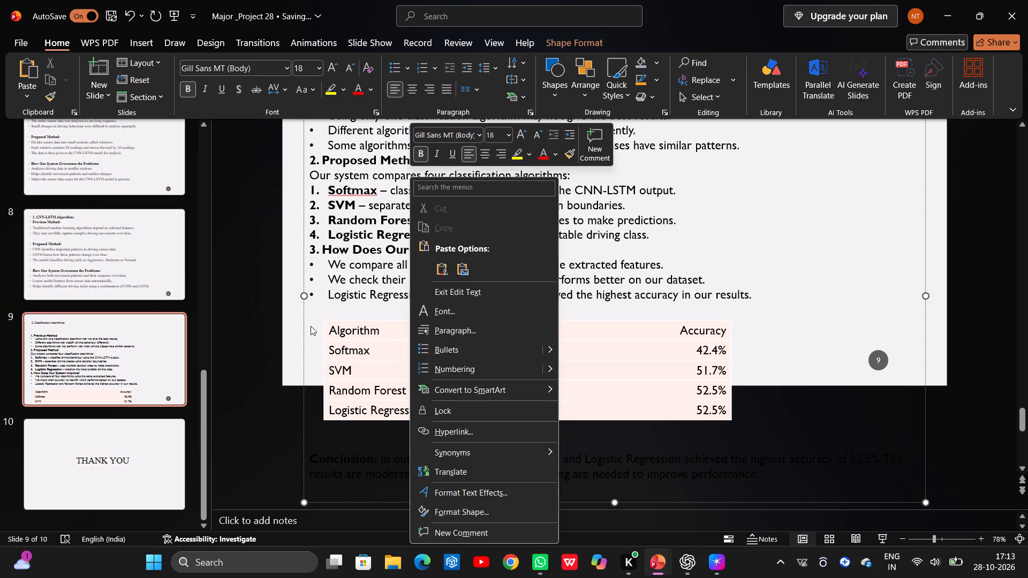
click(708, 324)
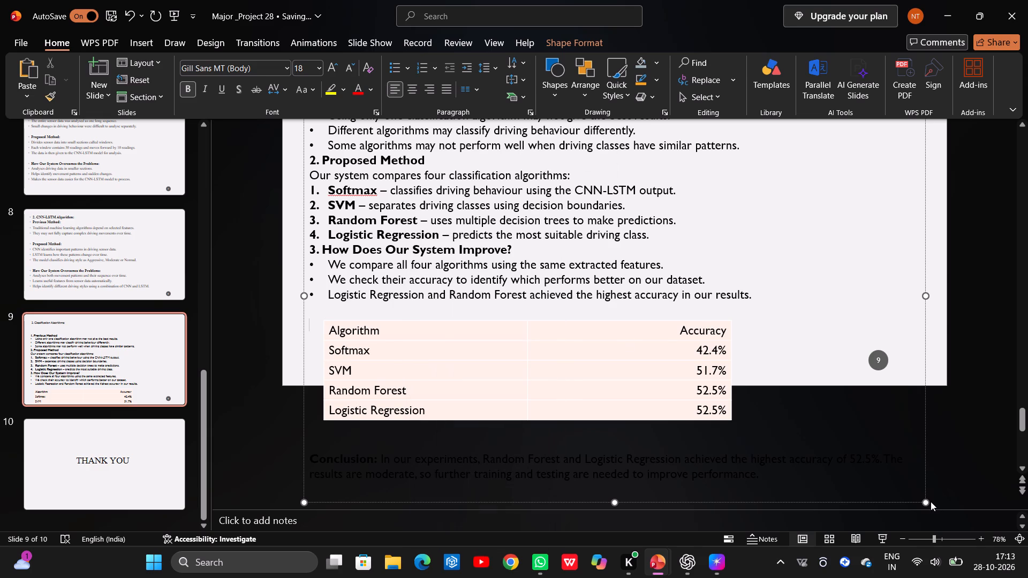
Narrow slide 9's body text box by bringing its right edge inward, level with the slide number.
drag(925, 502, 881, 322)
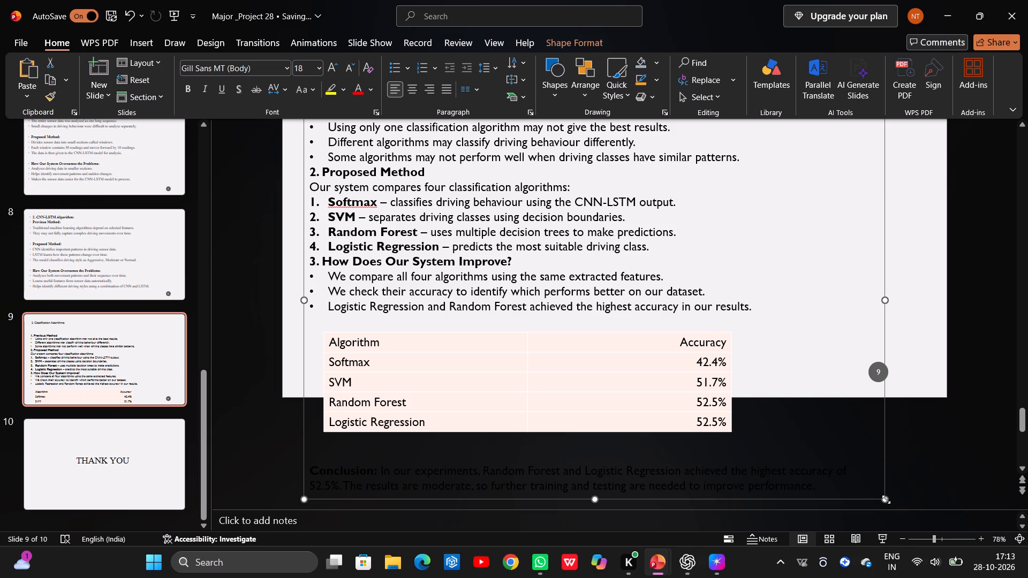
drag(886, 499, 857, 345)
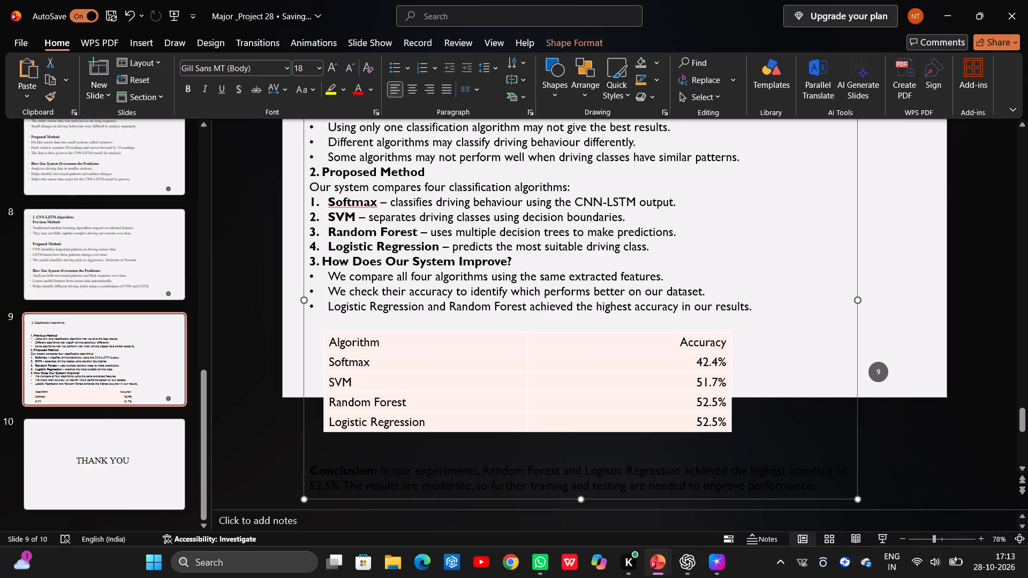
Delete the whole Conclusion paragraph below the results table from slide 9's body text.
drag(311, 471, 749, 505)
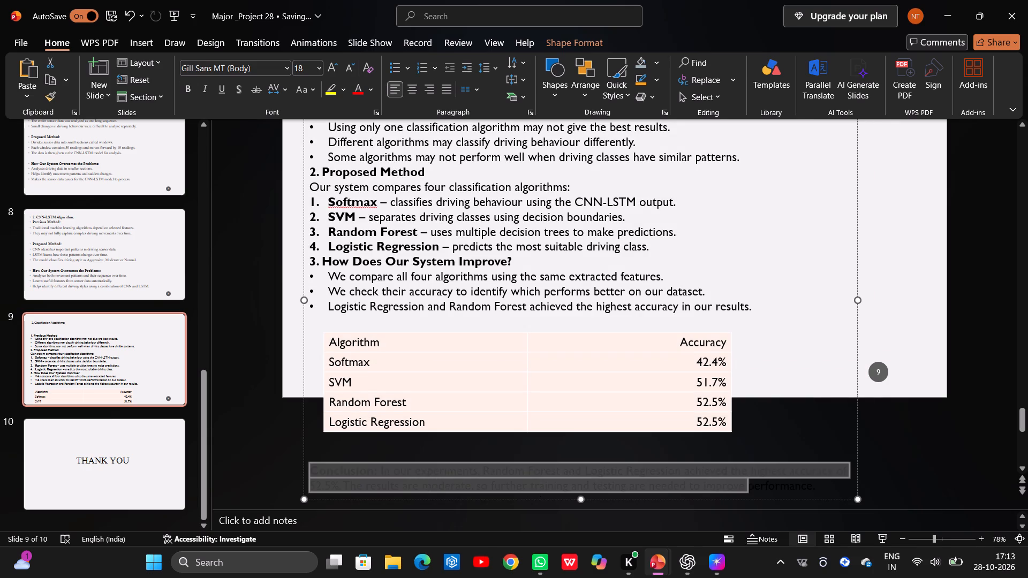
drag(749, 505, 758, 502)
key(BackSpace)
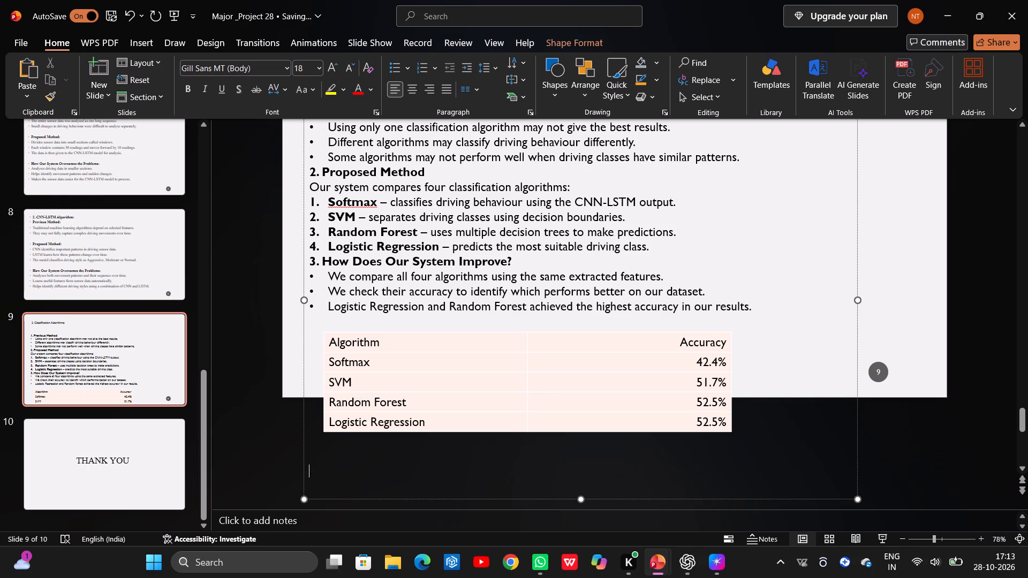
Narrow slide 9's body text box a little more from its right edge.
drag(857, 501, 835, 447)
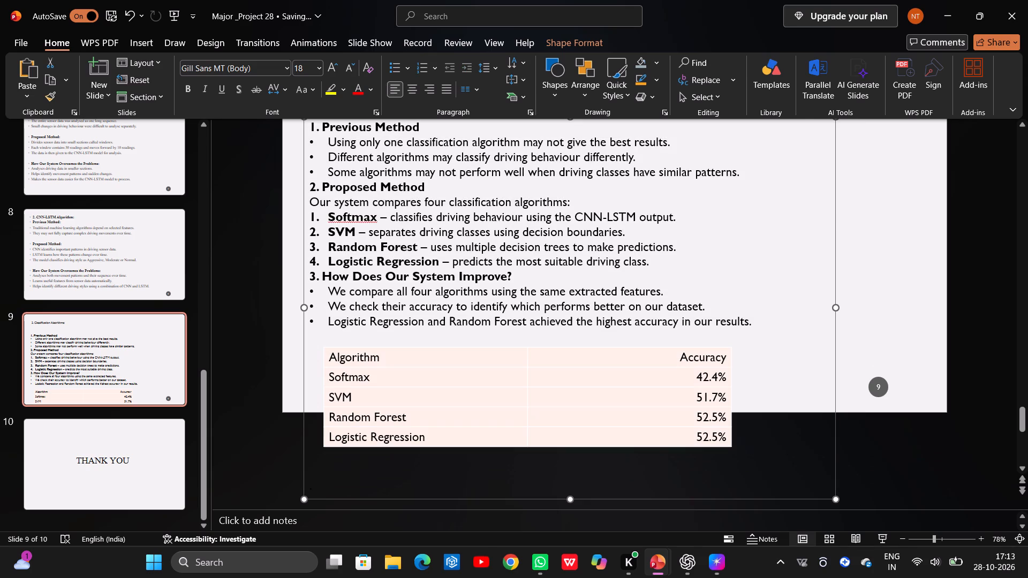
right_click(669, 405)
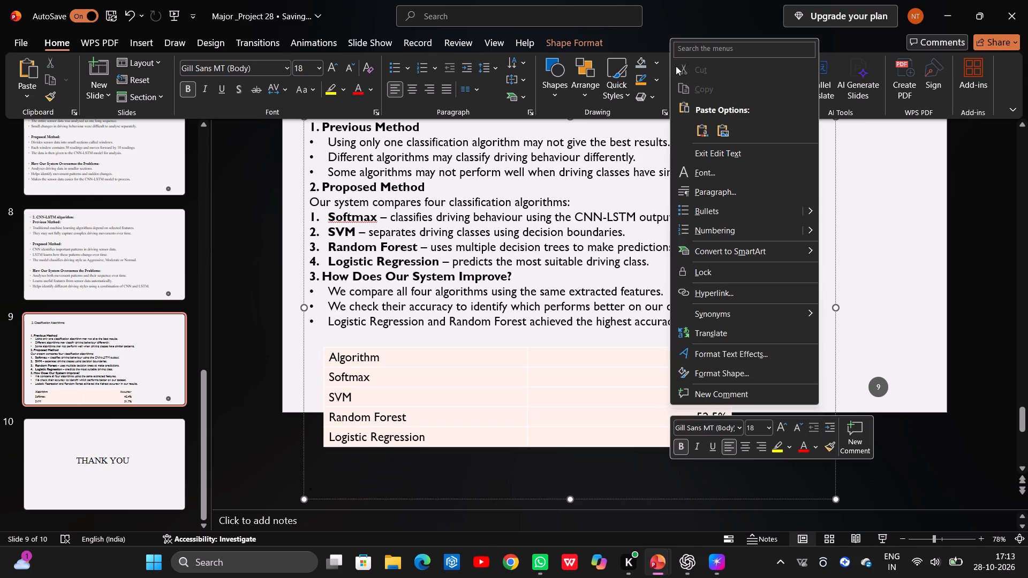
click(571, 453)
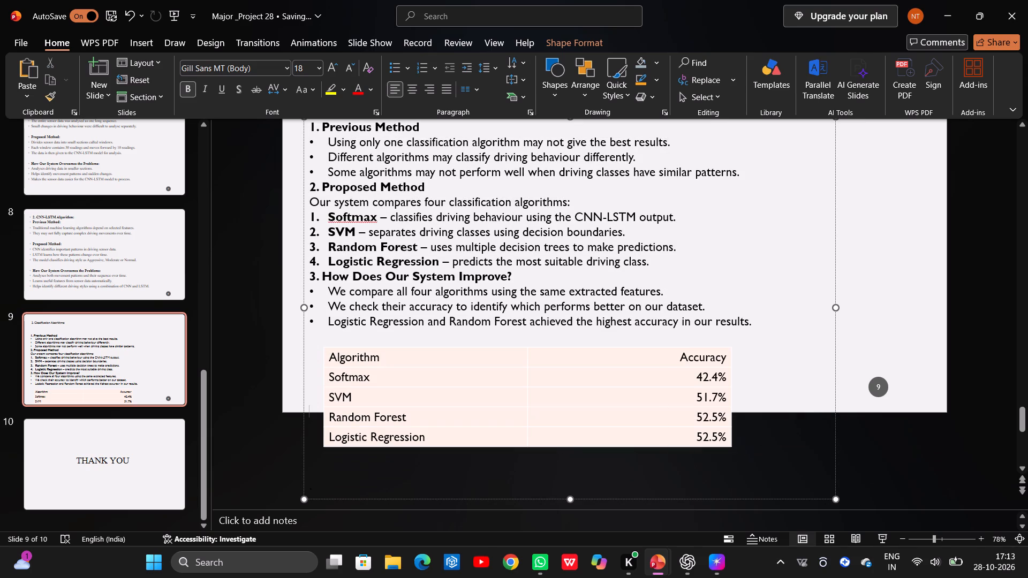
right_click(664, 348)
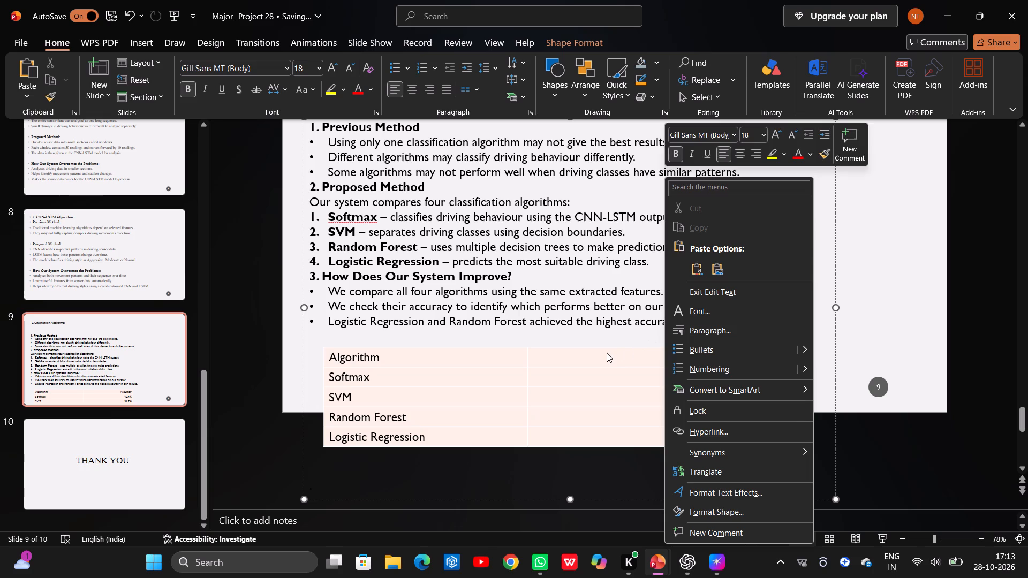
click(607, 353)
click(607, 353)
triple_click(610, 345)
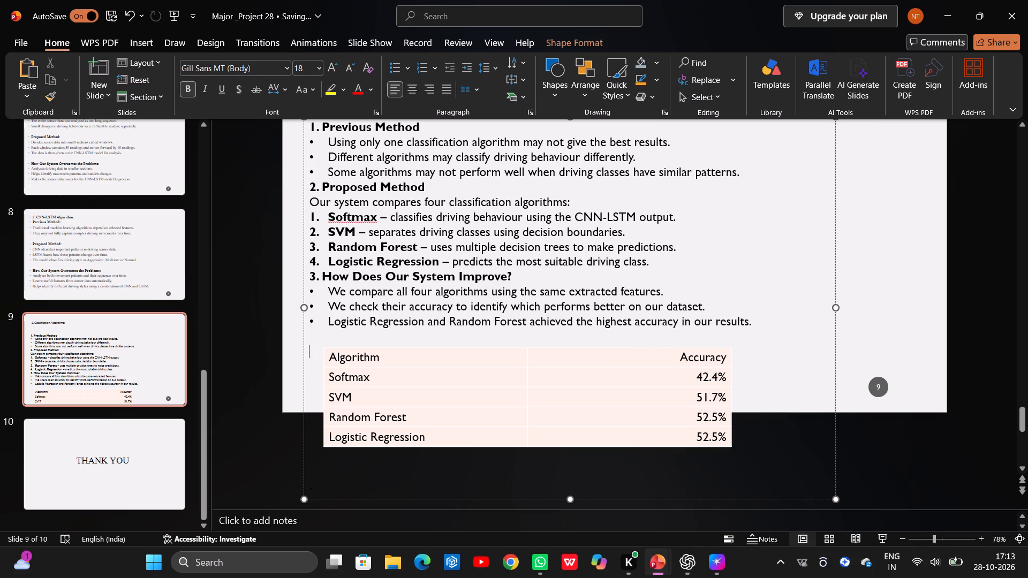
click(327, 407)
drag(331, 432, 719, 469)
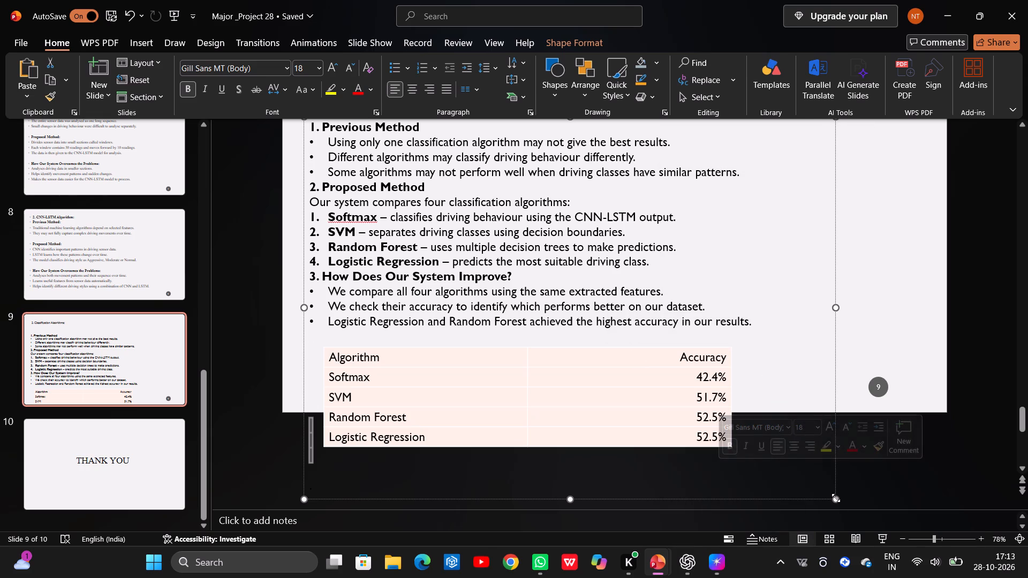
Narrow slide 9's body text box to about half of the slide's width.
drag(836, 498, 633, 284)
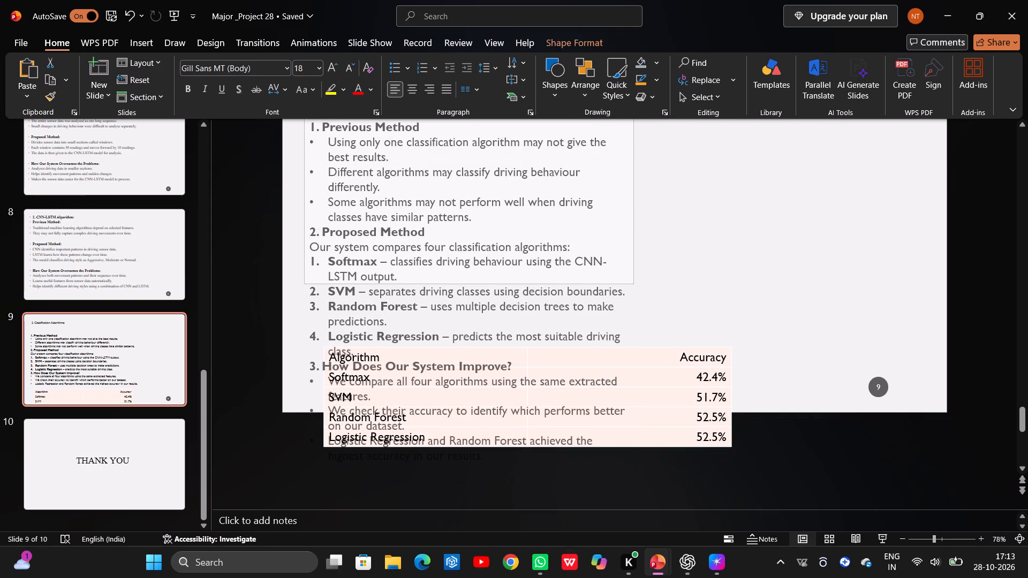
Remove the Algorithm and Accuracy table from slide 9.
click(696, 372)
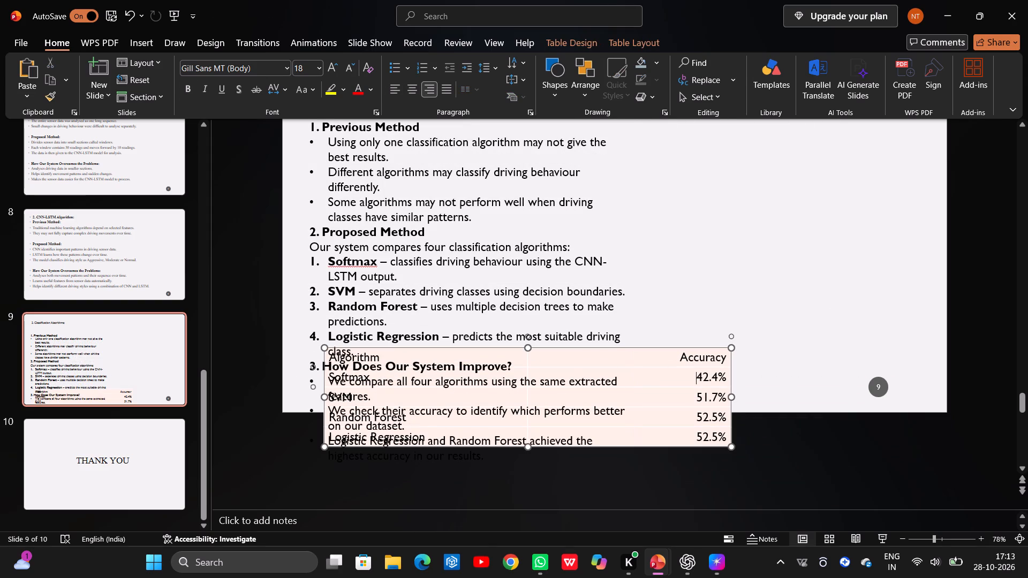
right_click(723, 347)
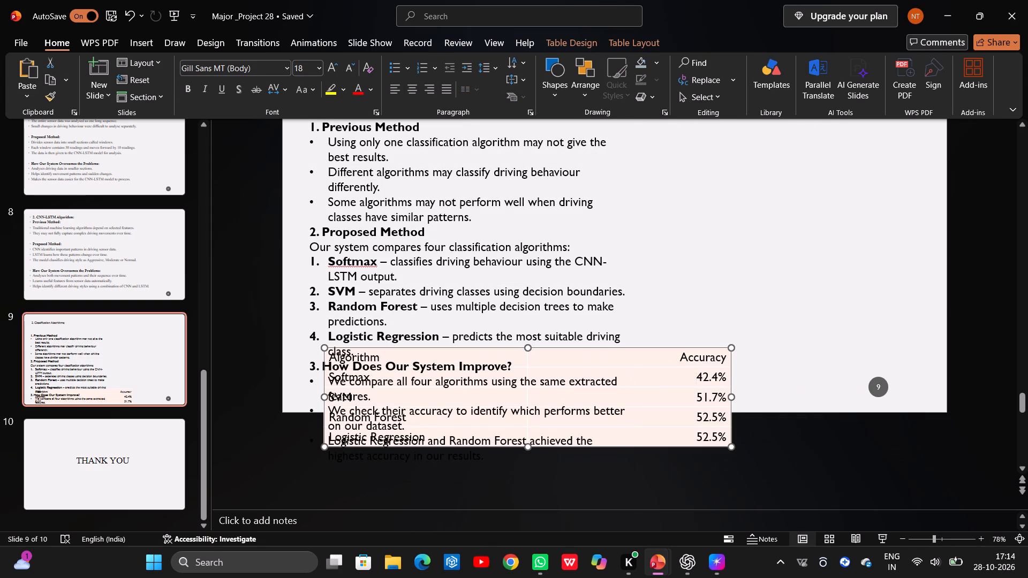
click(758, 19)
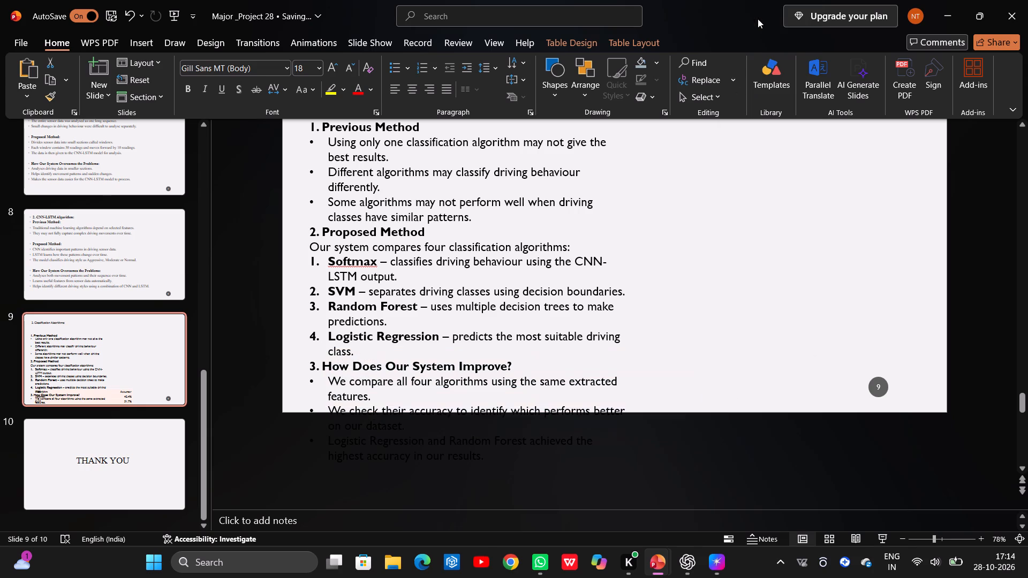
Raise the top edge of slide 9's body text box to just beneath the Classification Algorithms heading.
scroll(580, 241, up, 1)
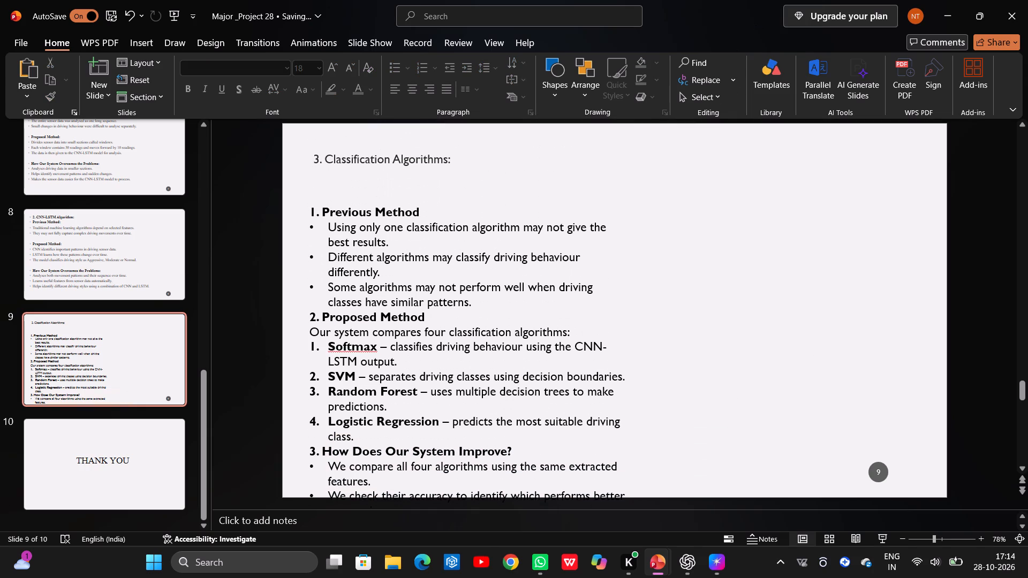
scroll(580, 241, up, 1)
click(450, 261)
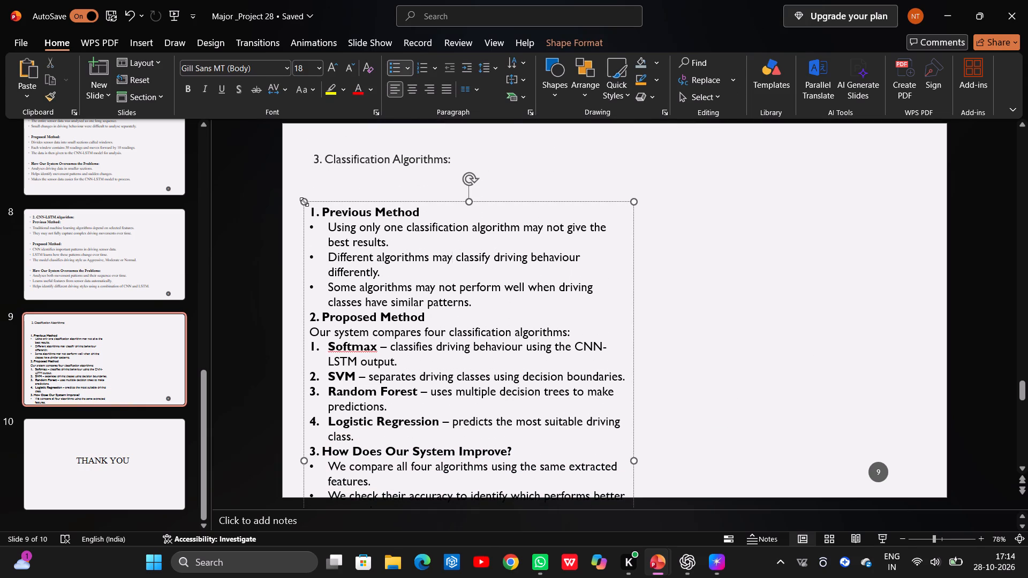
drag(304, 202, 313, 157)
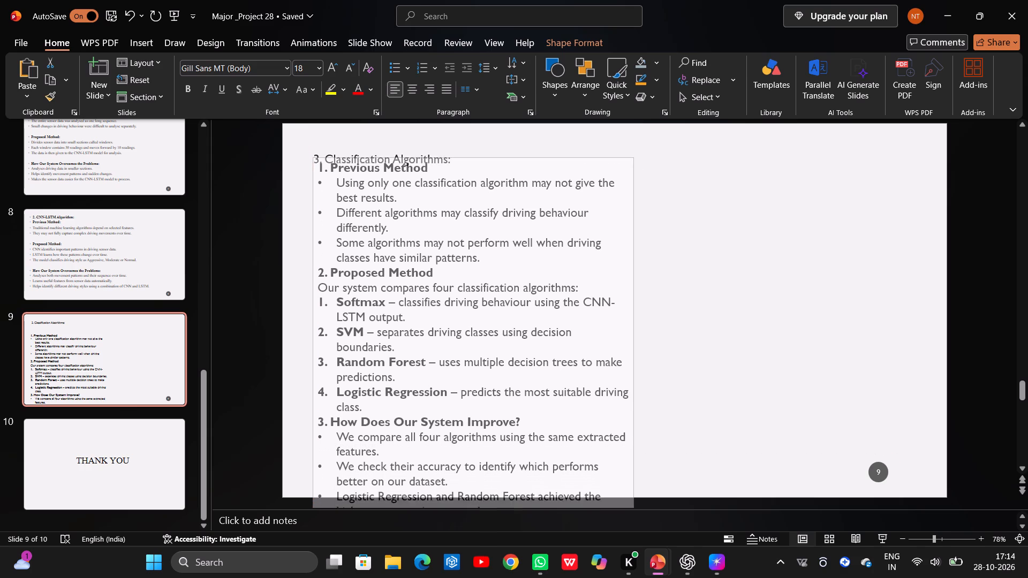
drag(313, 157, 307, 165)
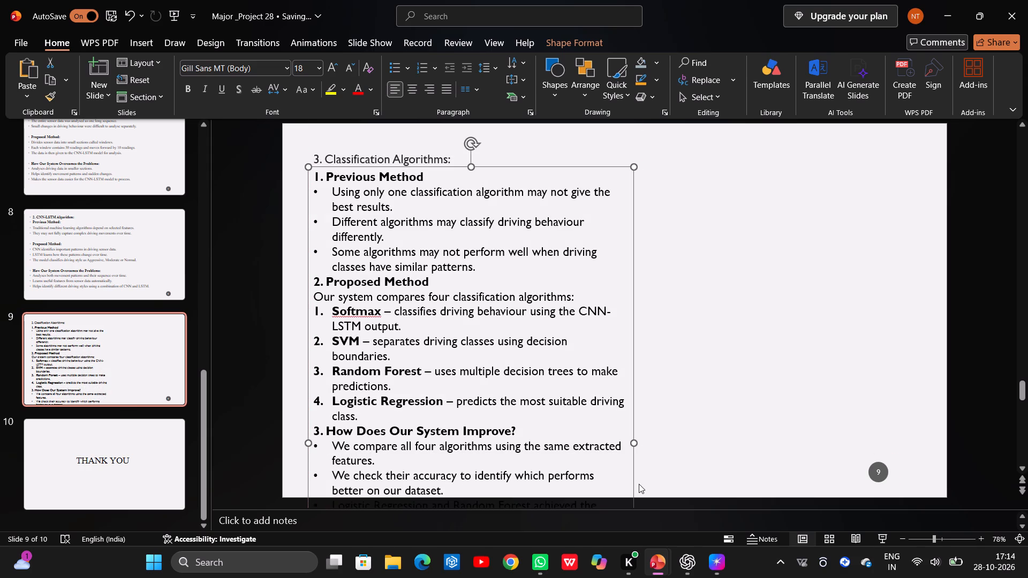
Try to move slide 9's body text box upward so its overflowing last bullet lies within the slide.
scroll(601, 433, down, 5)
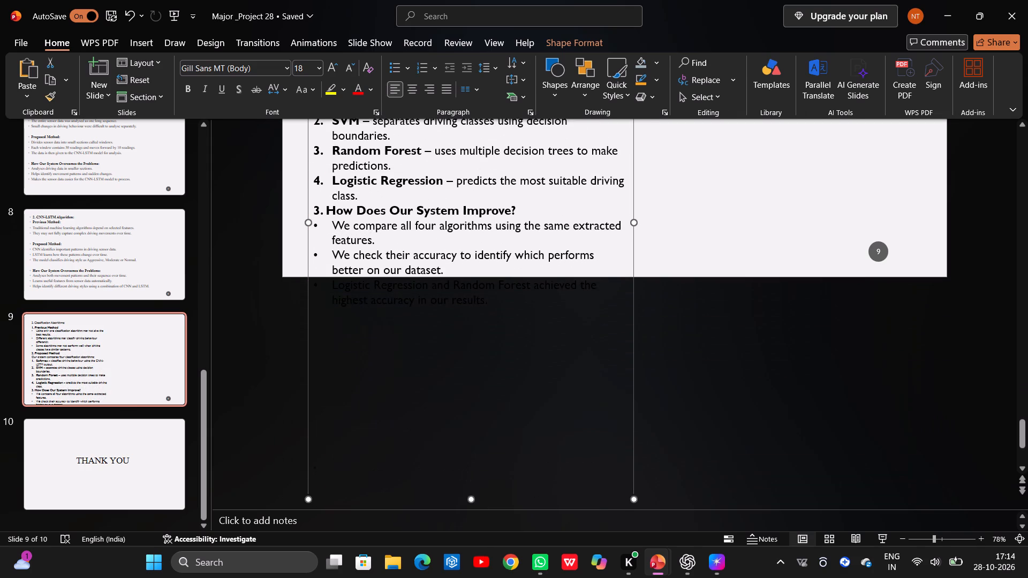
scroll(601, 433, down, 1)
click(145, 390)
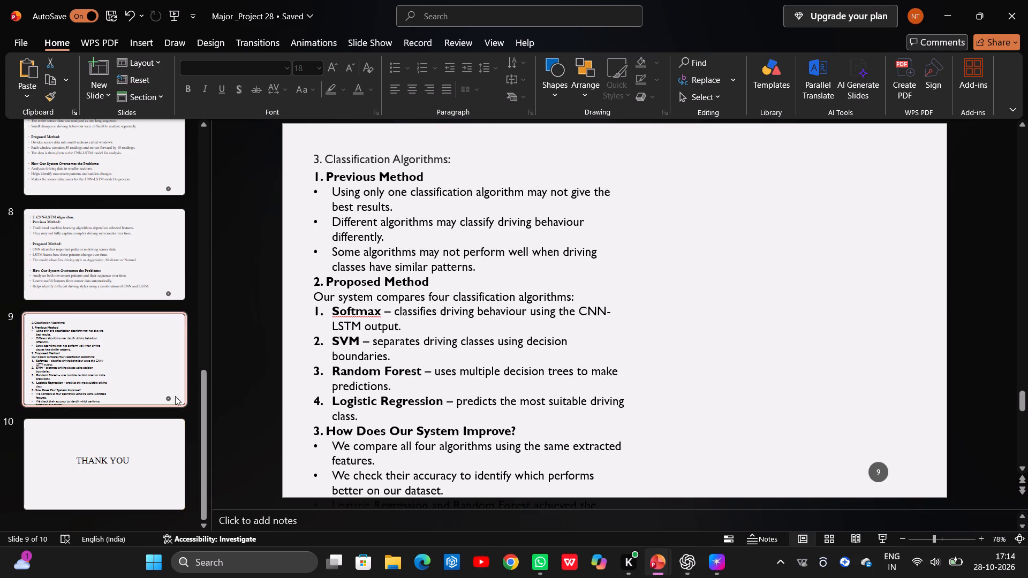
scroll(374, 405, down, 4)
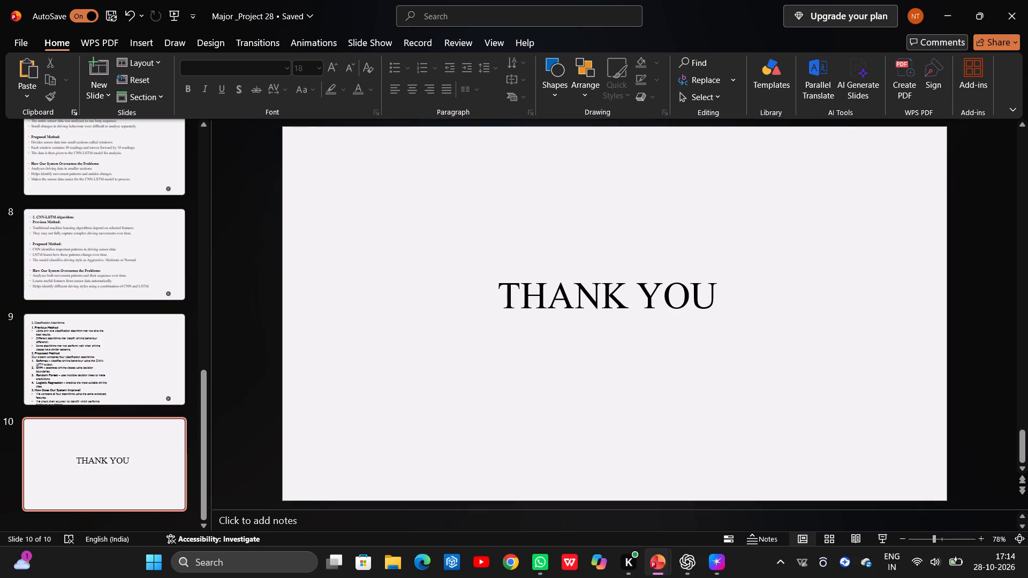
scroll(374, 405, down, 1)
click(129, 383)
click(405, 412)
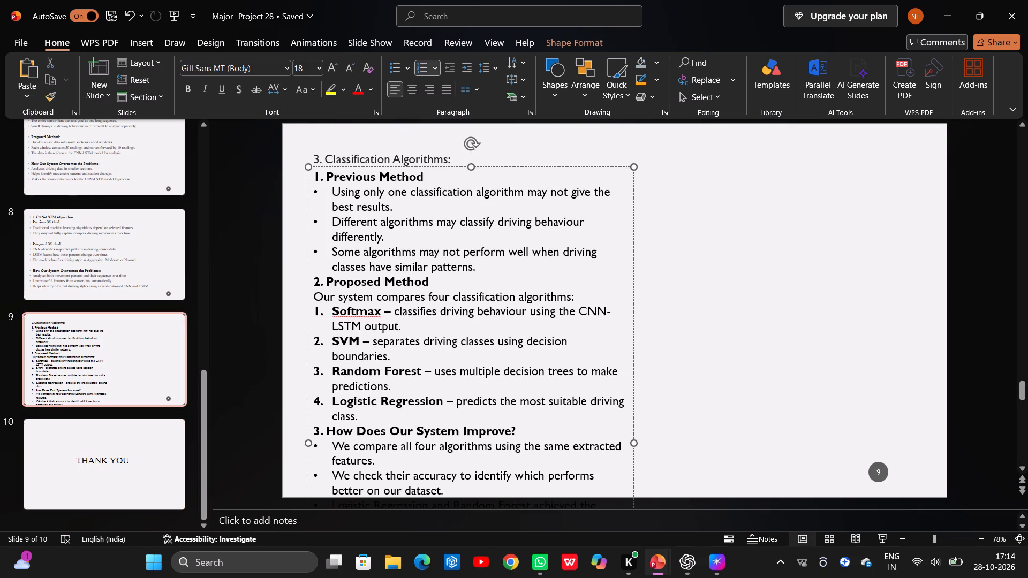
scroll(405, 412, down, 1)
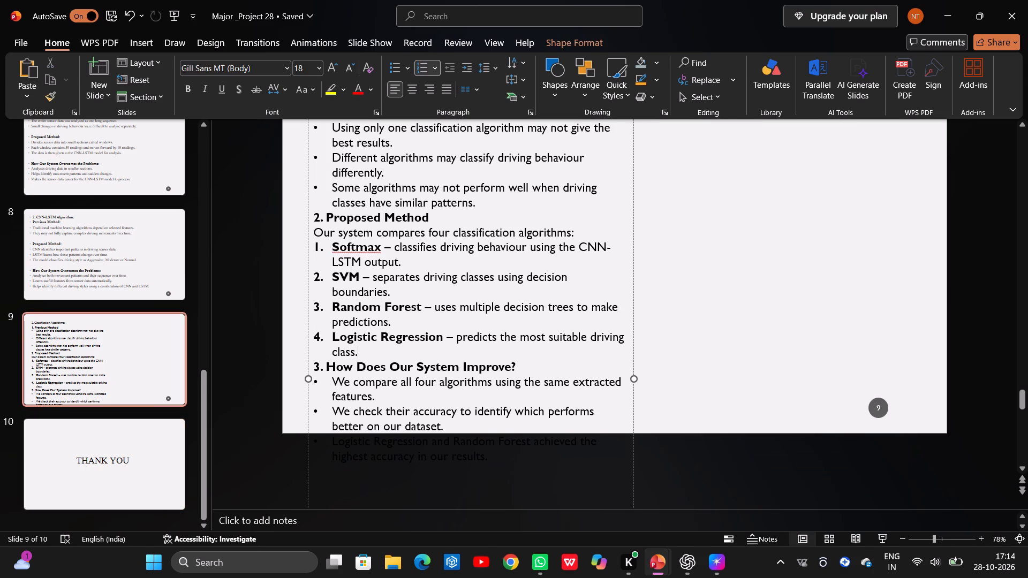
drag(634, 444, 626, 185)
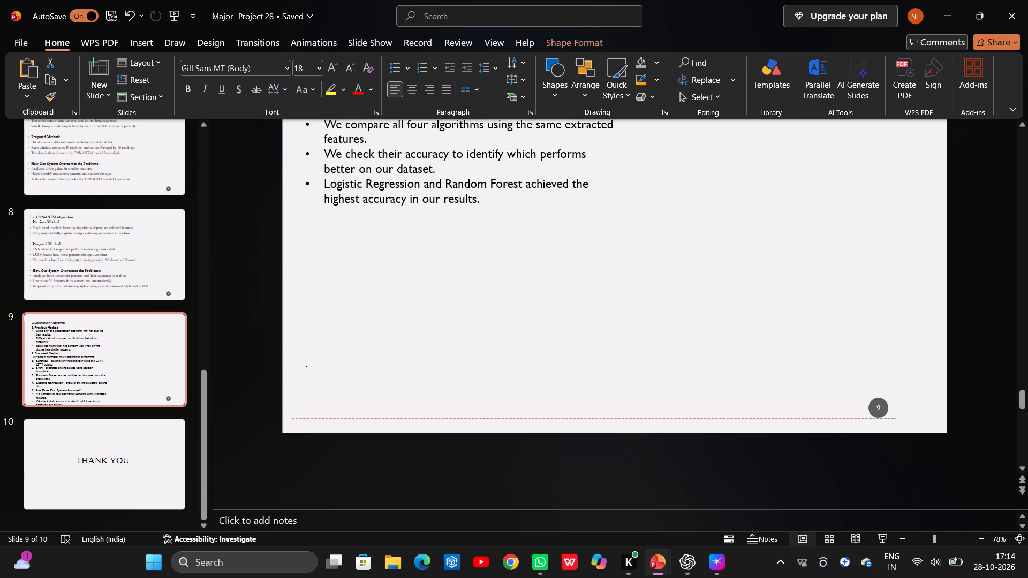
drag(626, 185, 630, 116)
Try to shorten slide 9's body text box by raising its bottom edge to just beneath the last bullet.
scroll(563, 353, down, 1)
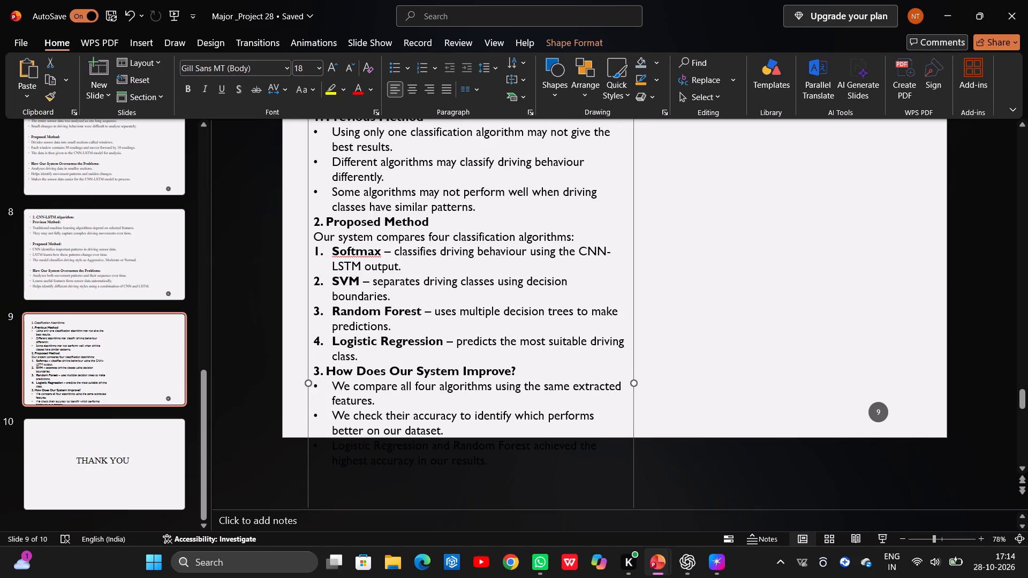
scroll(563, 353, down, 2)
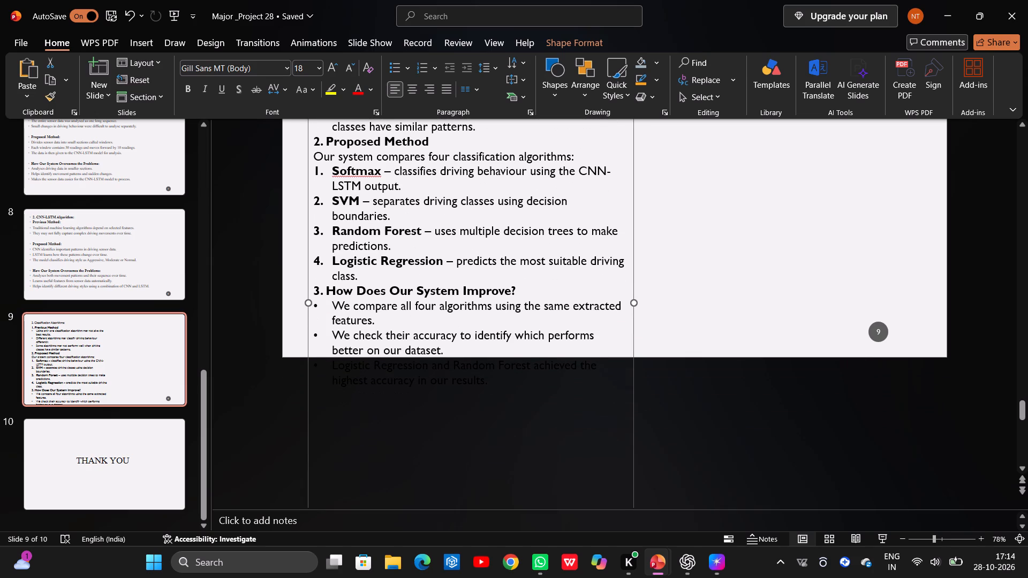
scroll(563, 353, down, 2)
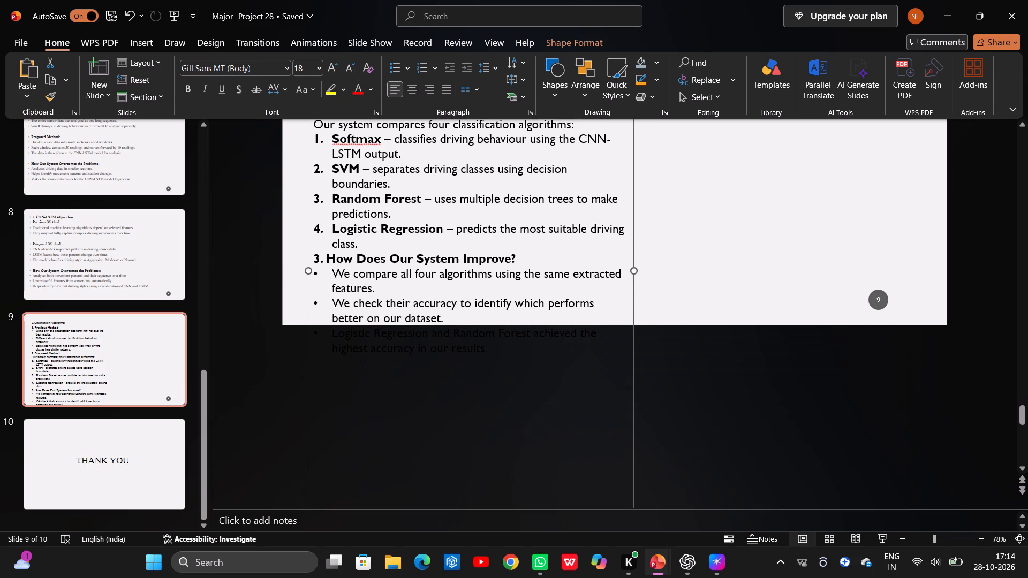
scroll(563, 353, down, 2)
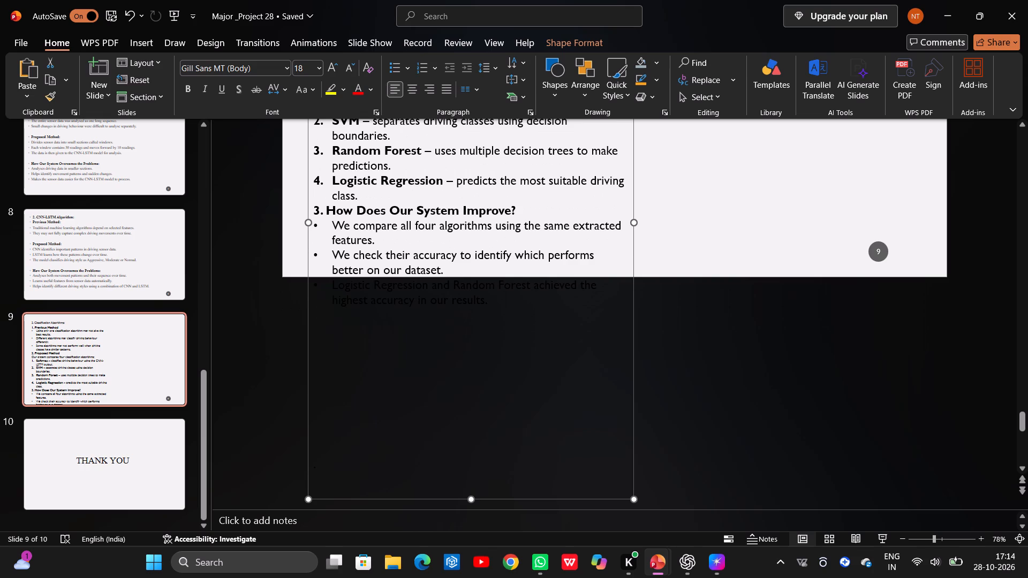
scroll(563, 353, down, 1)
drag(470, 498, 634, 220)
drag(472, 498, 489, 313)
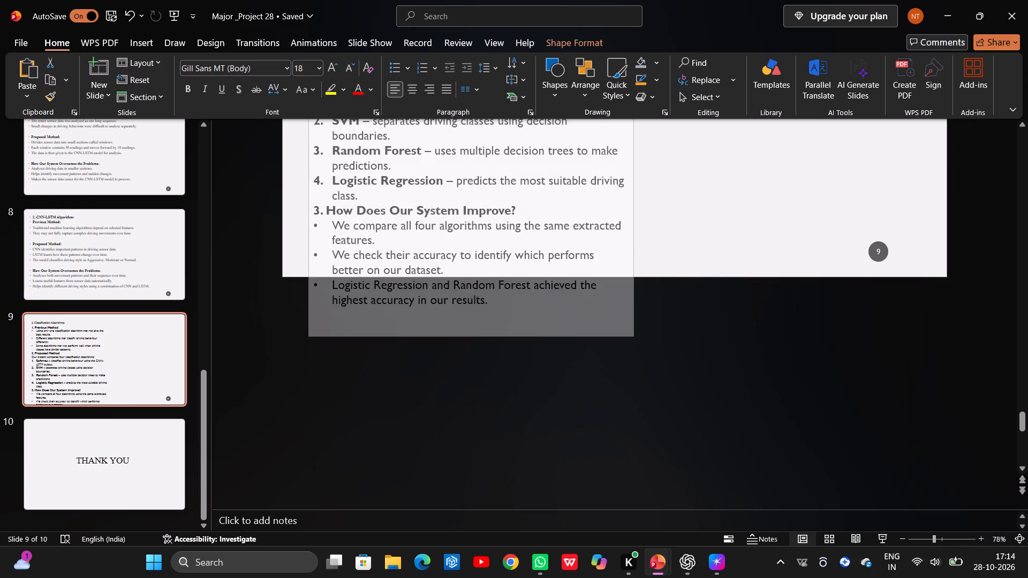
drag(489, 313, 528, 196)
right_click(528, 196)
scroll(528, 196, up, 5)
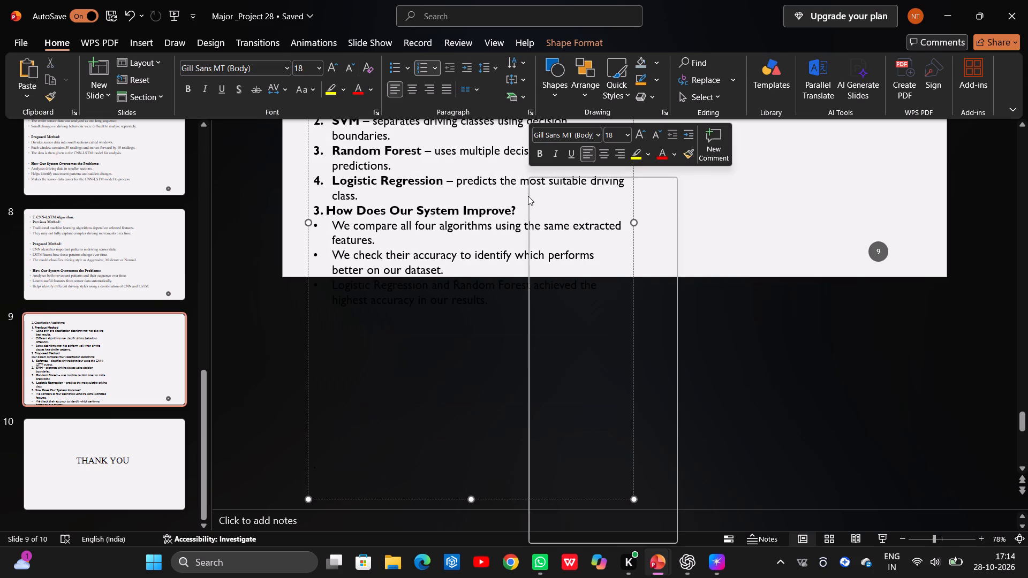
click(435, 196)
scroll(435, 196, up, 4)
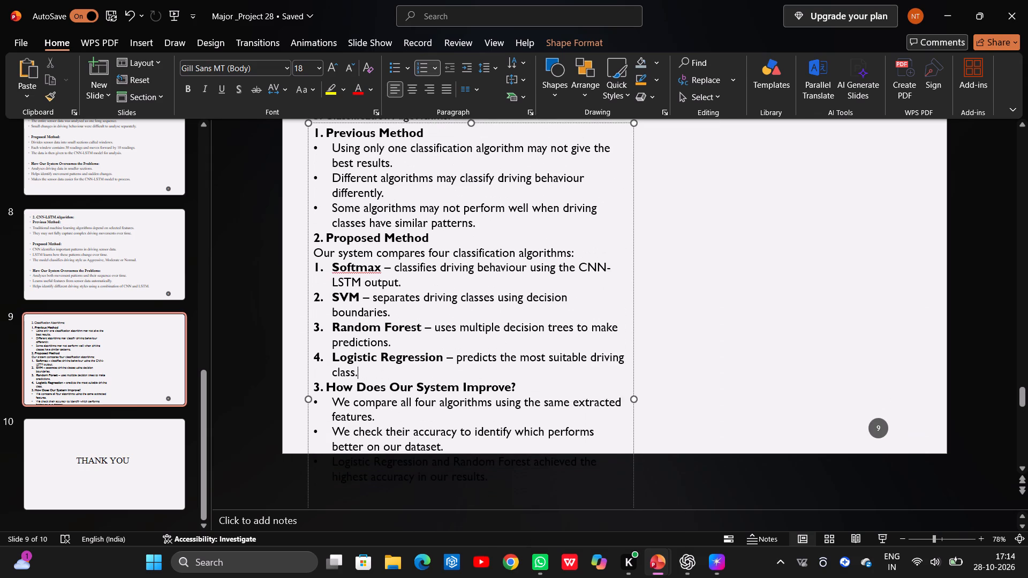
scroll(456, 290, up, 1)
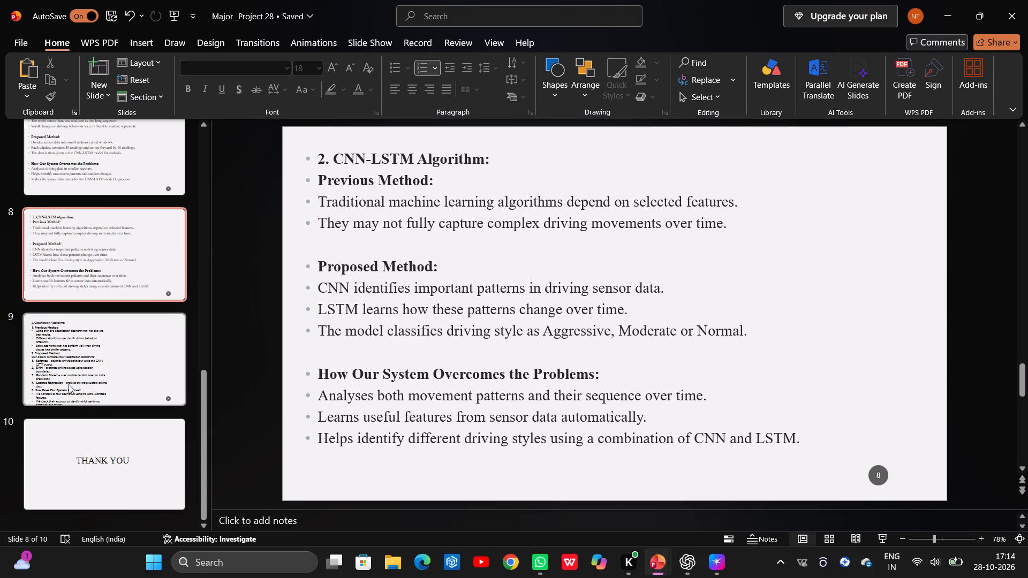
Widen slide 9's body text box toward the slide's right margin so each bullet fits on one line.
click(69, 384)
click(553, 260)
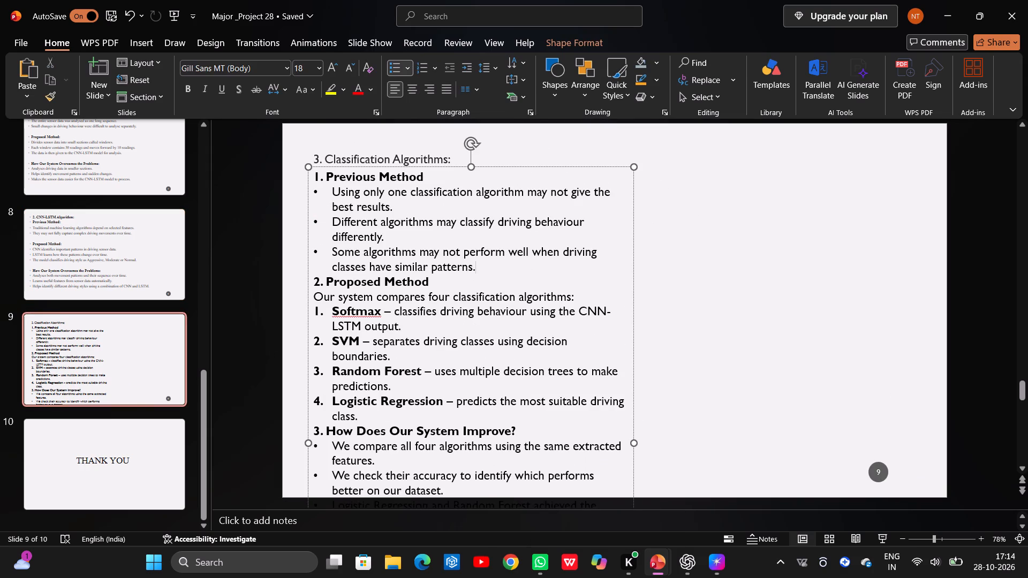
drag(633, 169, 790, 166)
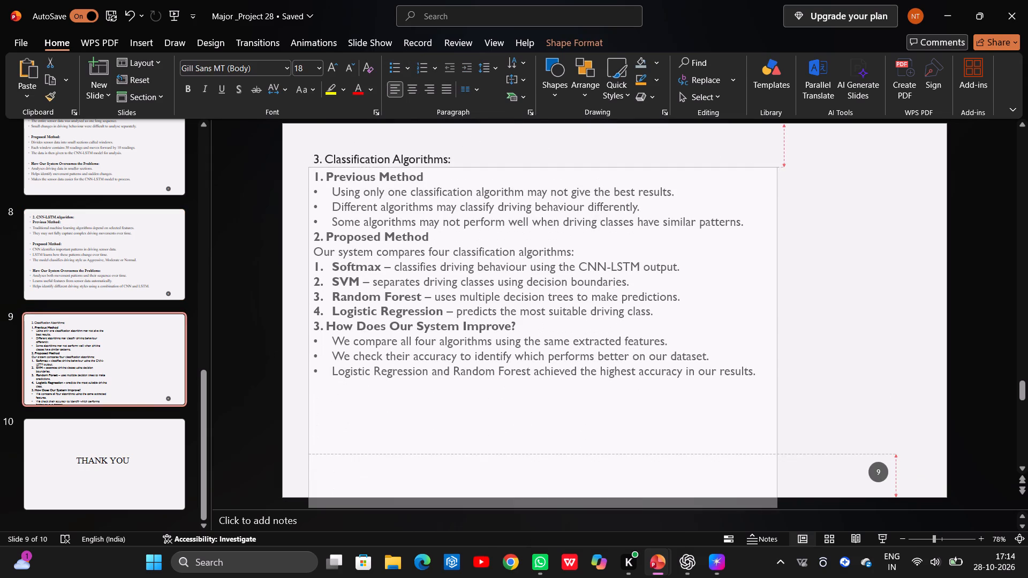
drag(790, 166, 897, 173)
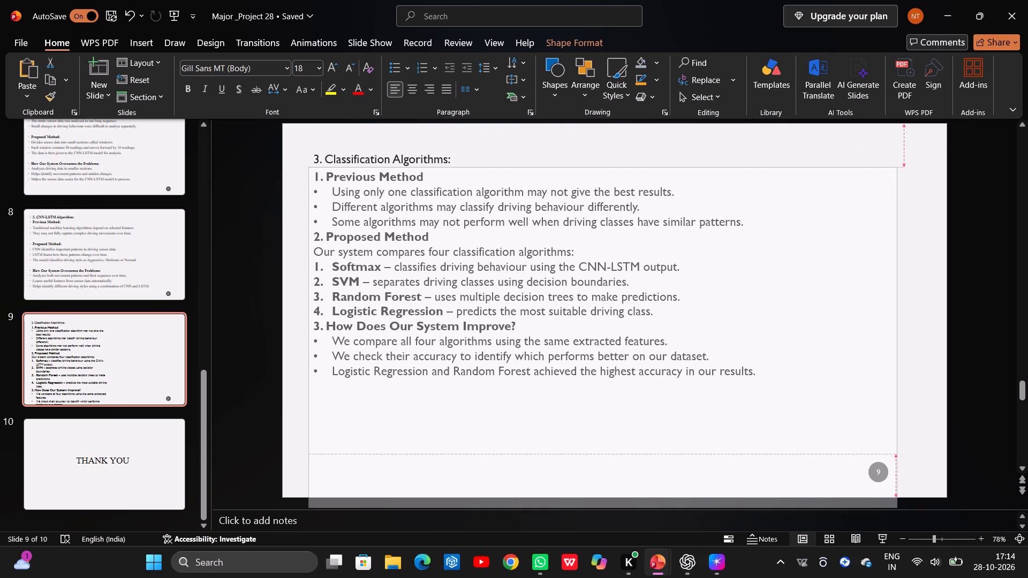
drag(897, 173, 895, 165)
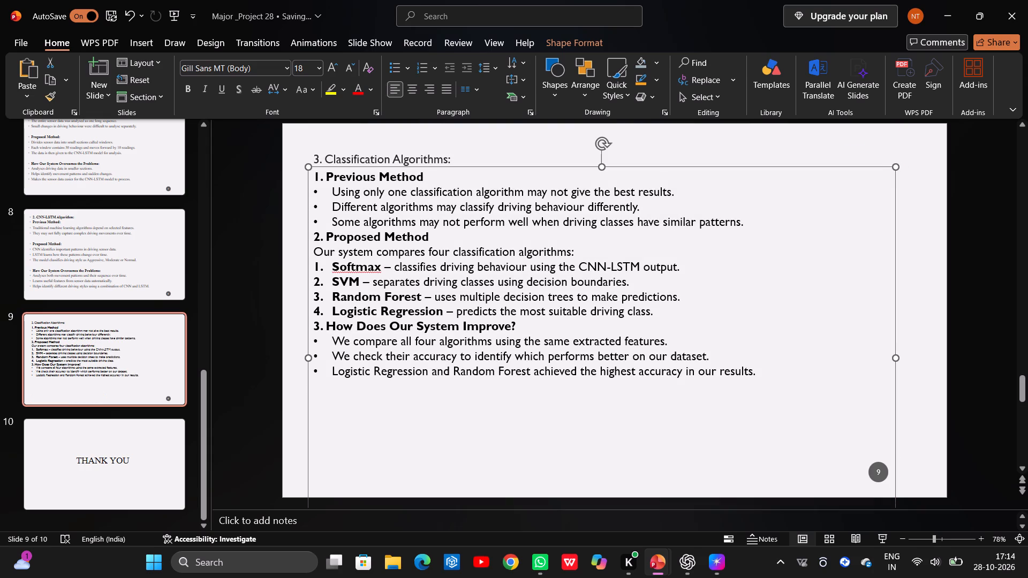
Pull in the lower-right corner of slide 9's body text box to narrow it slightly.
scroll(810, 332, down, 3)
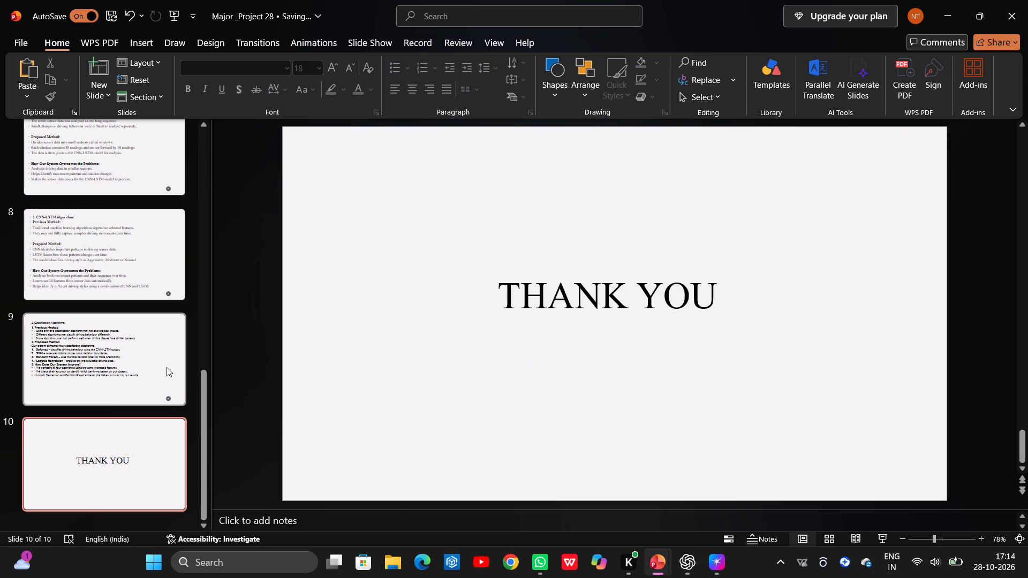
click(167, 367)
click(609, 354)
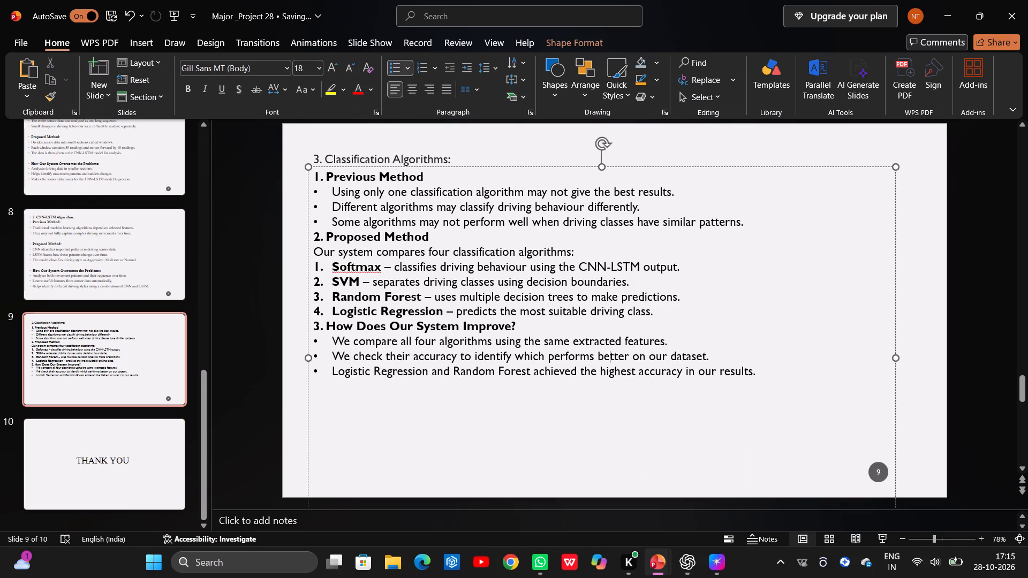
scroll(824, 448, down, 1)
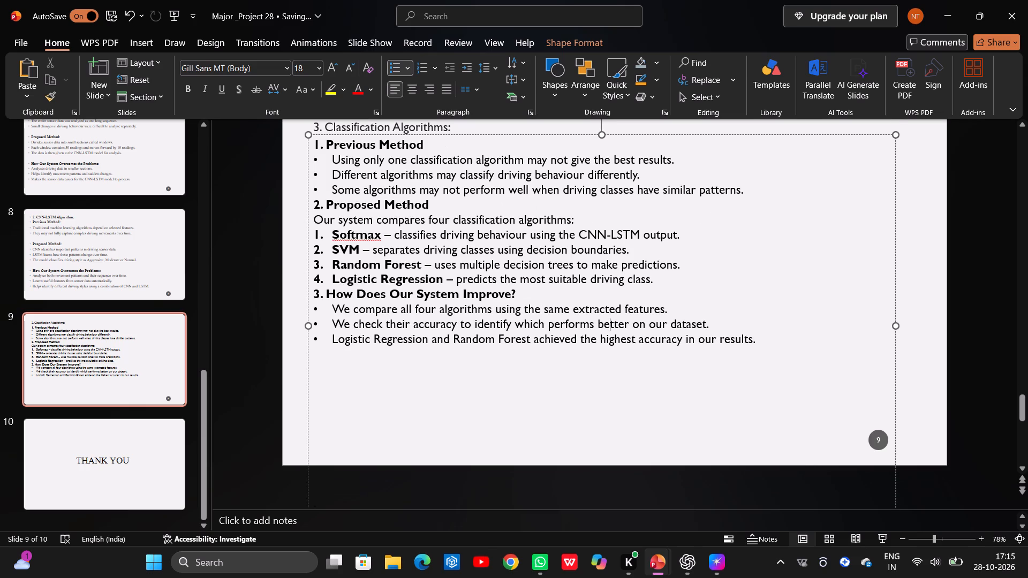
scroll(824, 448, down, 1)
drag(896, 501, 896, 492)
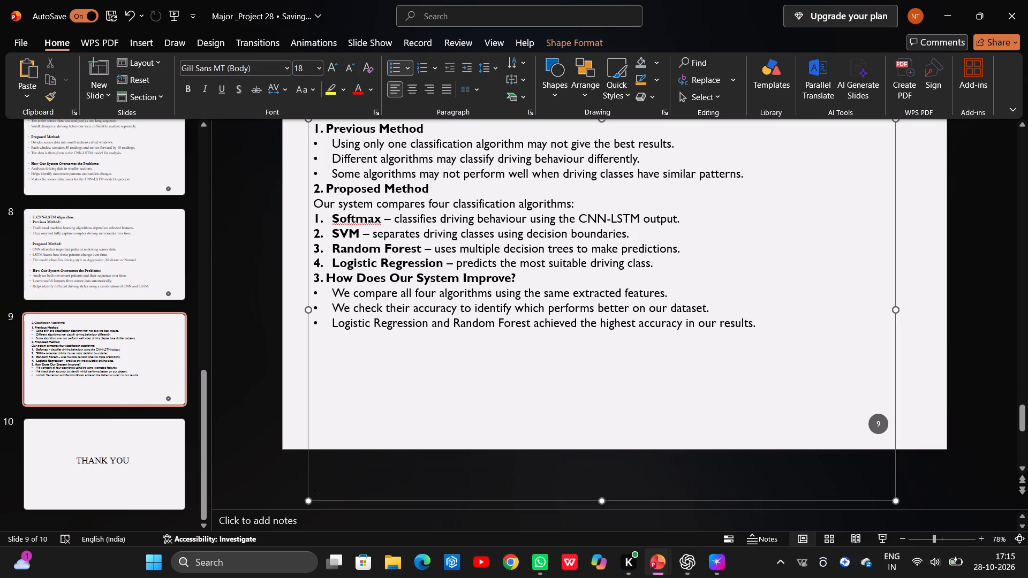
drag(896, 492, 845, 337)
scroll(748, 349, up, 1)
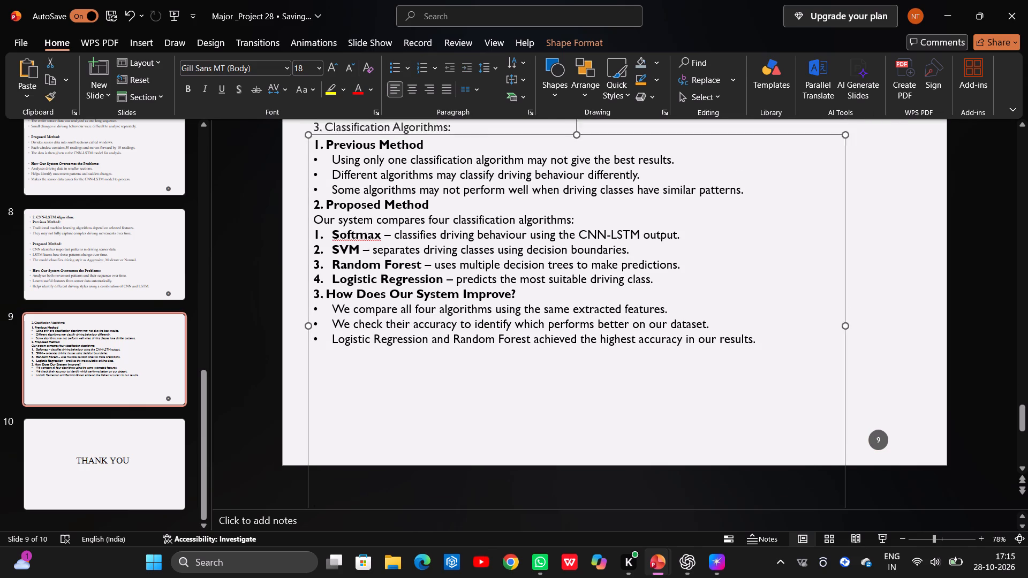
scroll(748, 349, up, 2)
click(120, 474)
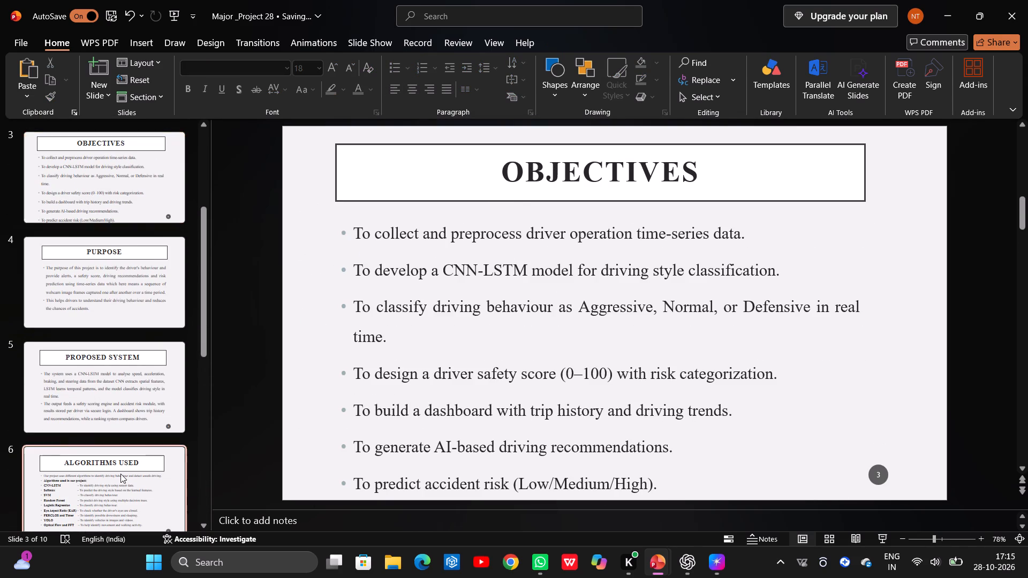
scroll(120, 474, down, 4)
click(110, 345)
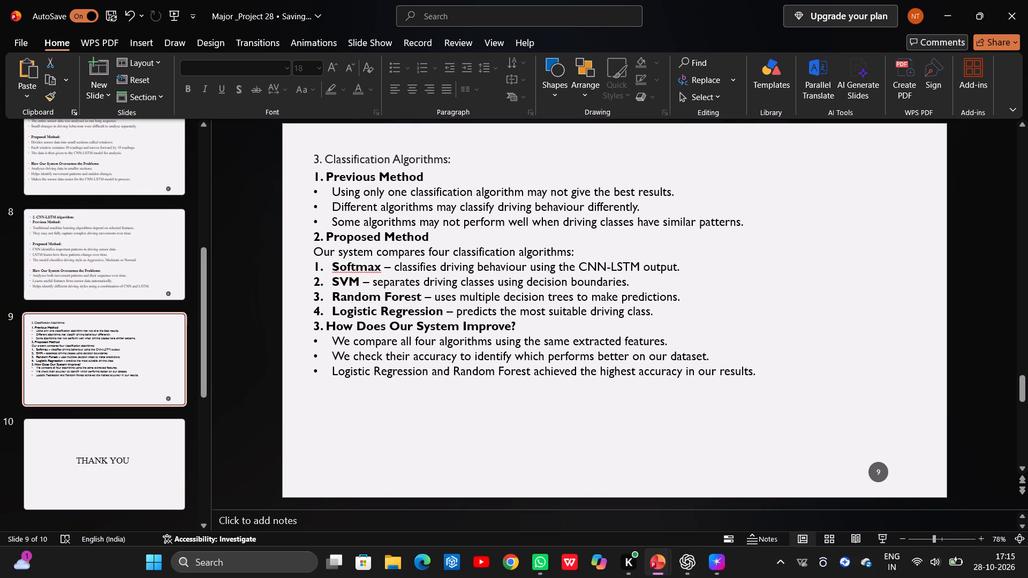
drag(315, 157, 336, 159)
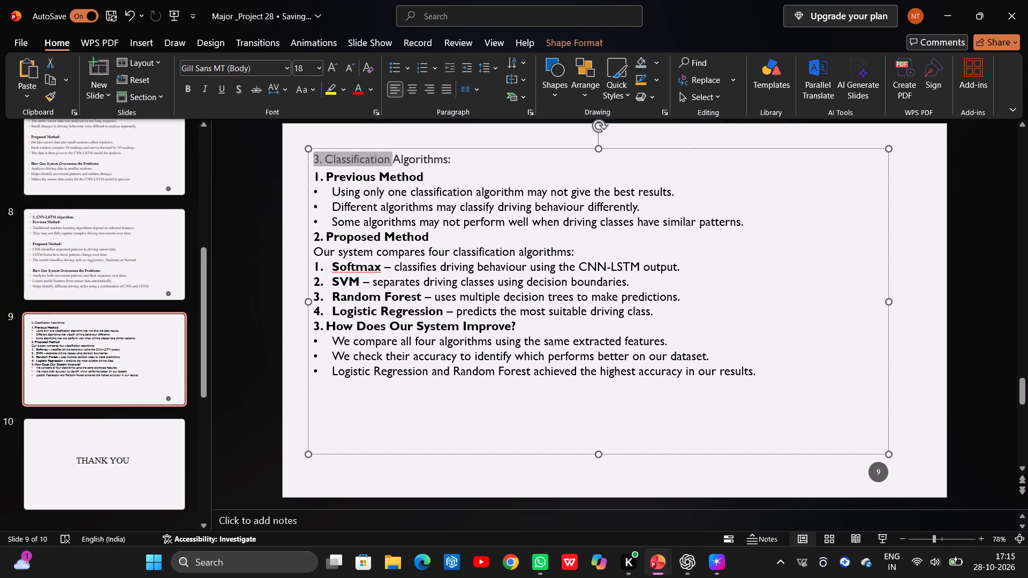
drag(336, 159, 616, 394)
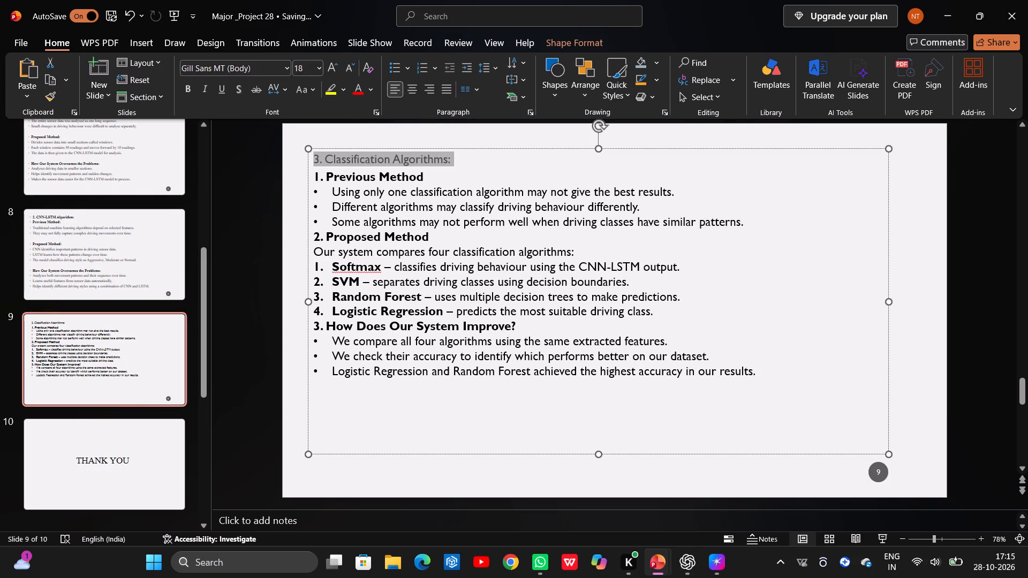
drag(616, 394, 776, 369)
scroll(623, 397, right, 1)
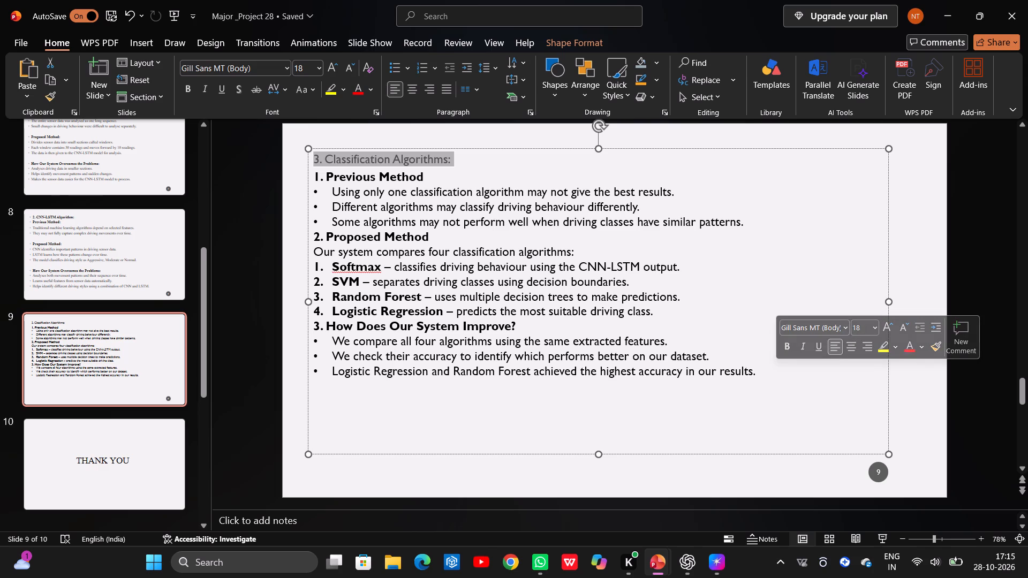
click(759, 370)
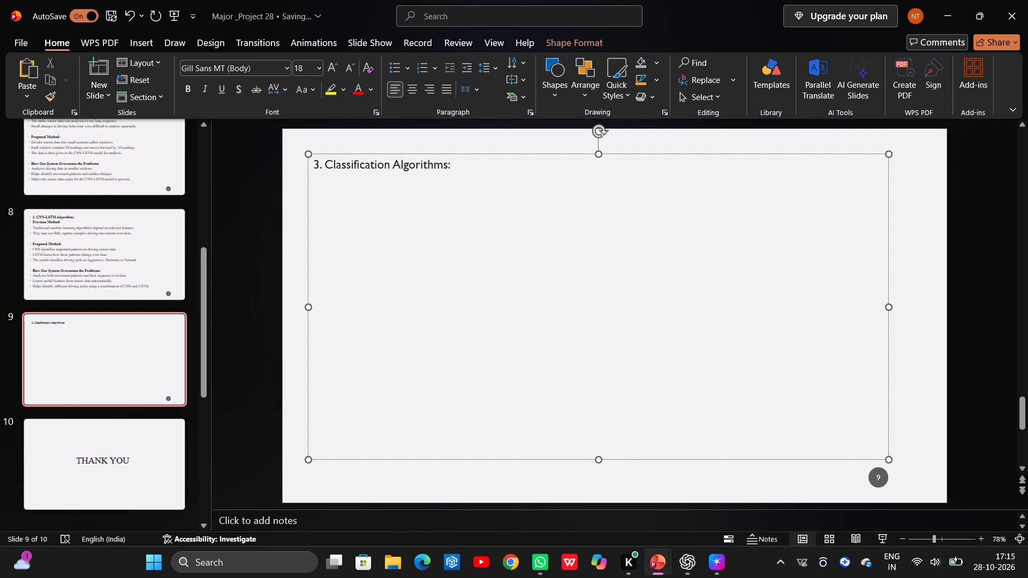
key(ctrl+v)
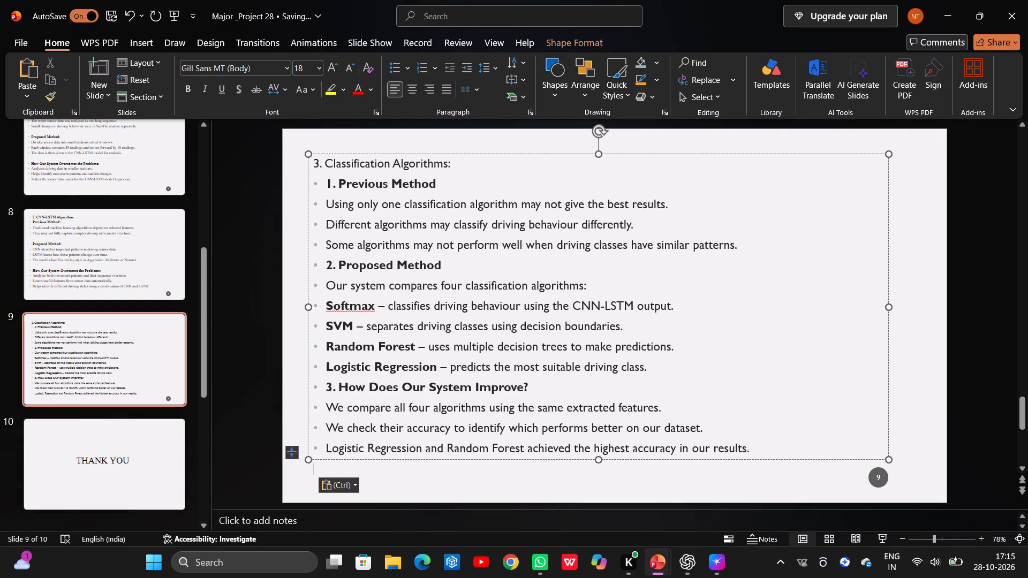
Change the font of slide 9's heading and body text to Times New Roman'.
drag(316, 164, 717, 438)
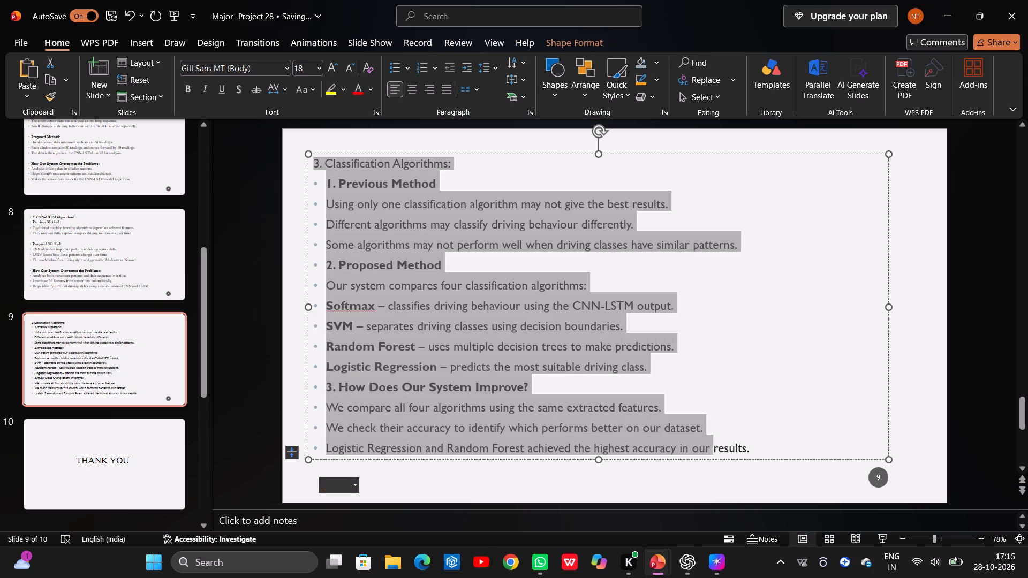
drag(717, 438, 729, 441)
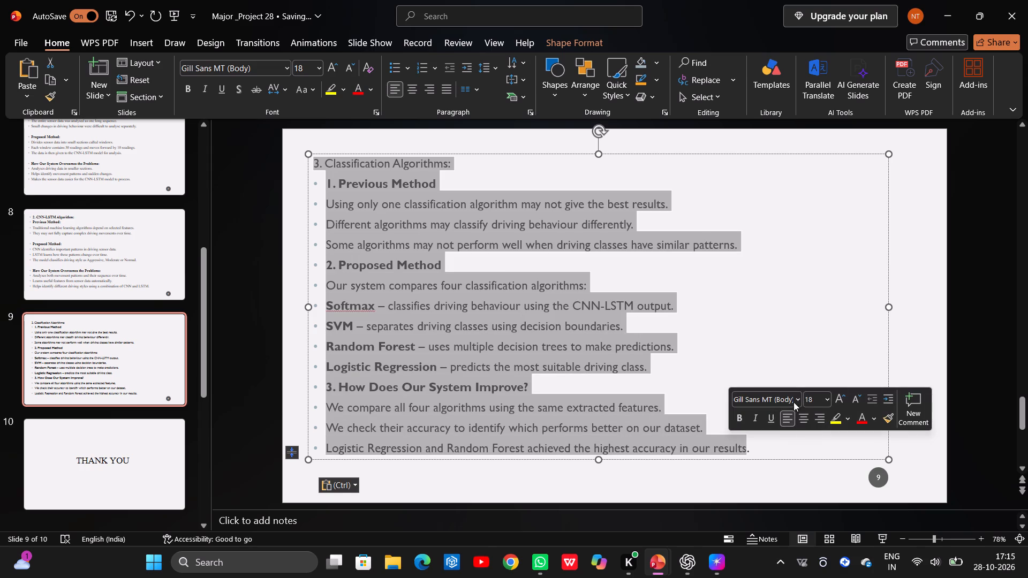
click(799, 400)
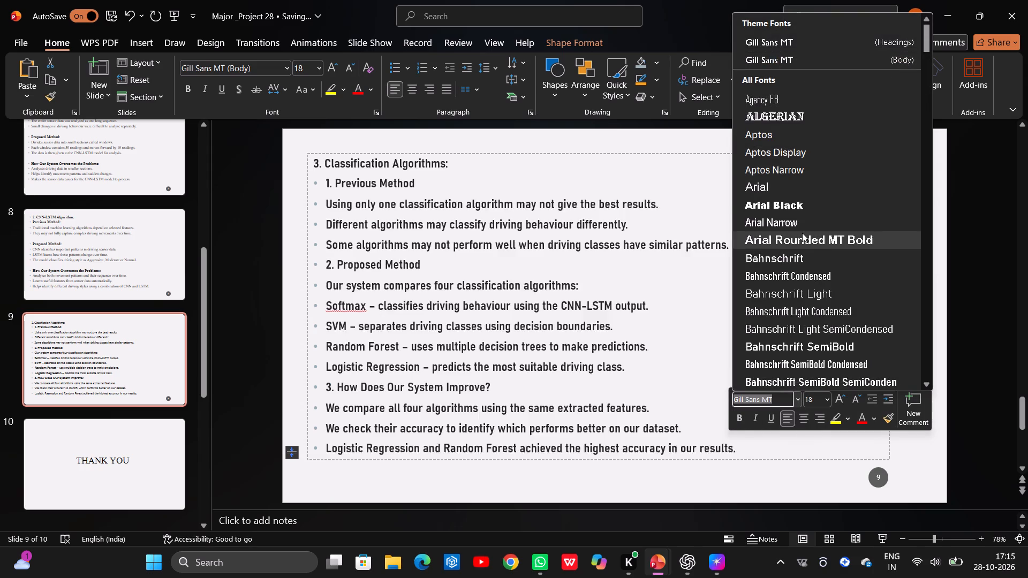
scroll(802, 233, down, 7)
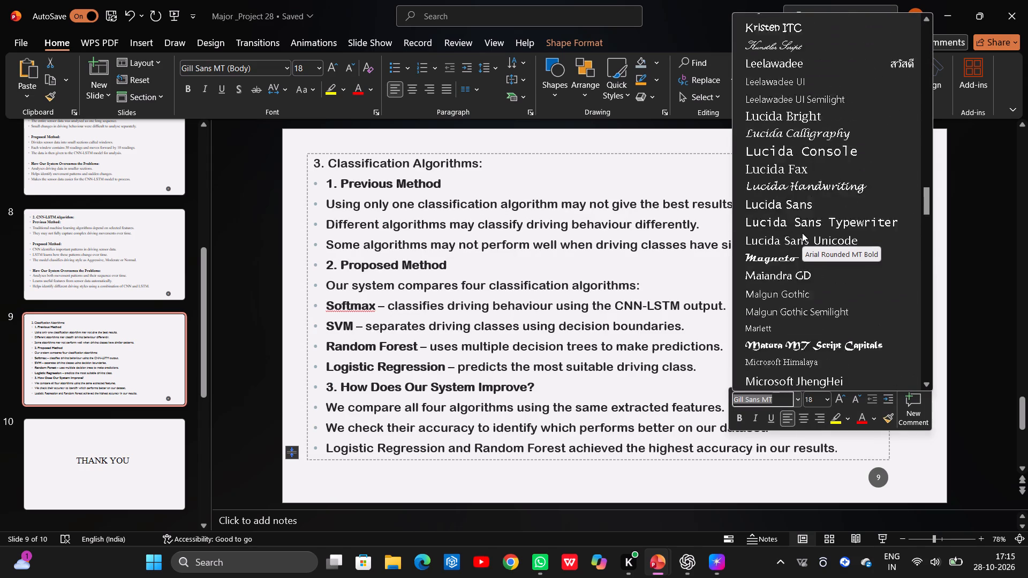
scroll(802, 233, down, 4)
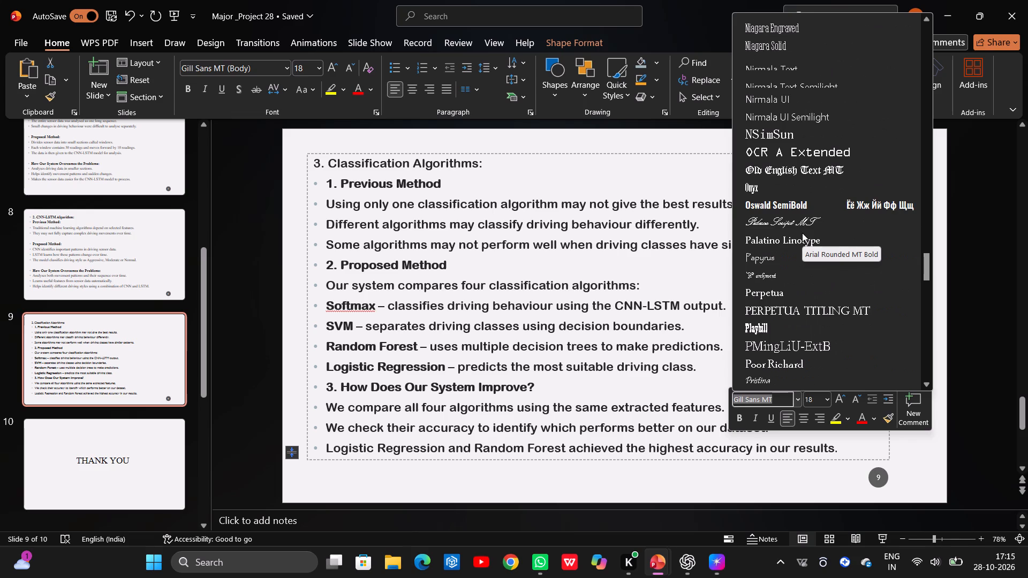
scroll(802, 233, down, 2)
ctrl+scroll(802, 233, up, 1)
ctrl+scroll(802, 233, down, 3)
scroll(802, 233, down, 1)
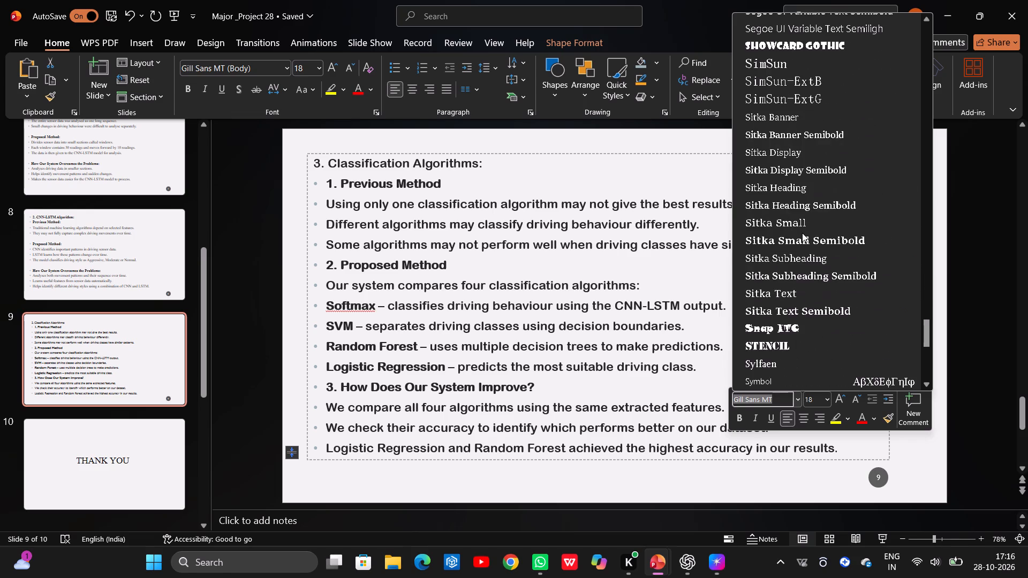
ctrl+scroll(802, 233, down, 2)
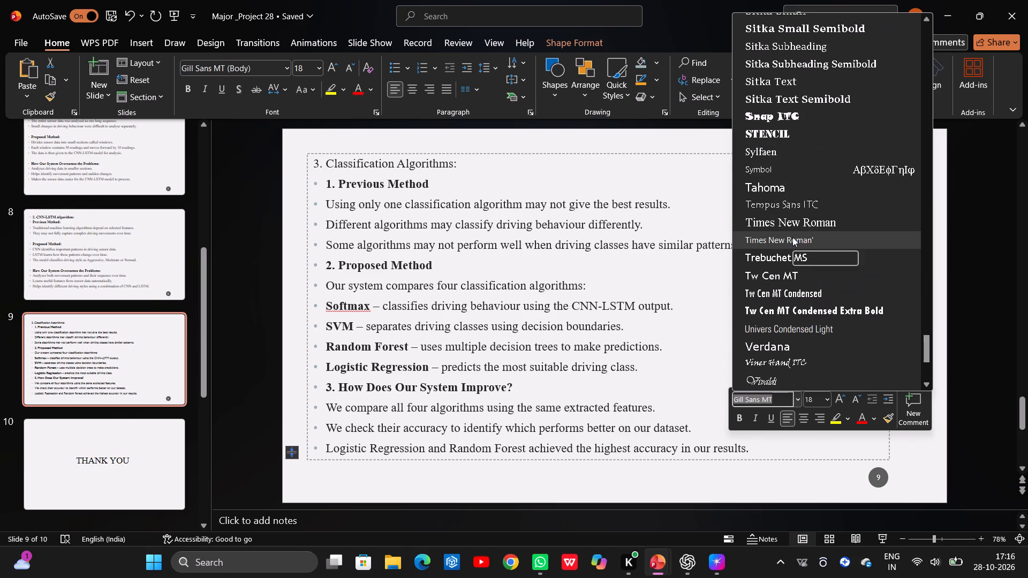
click(792, 237)
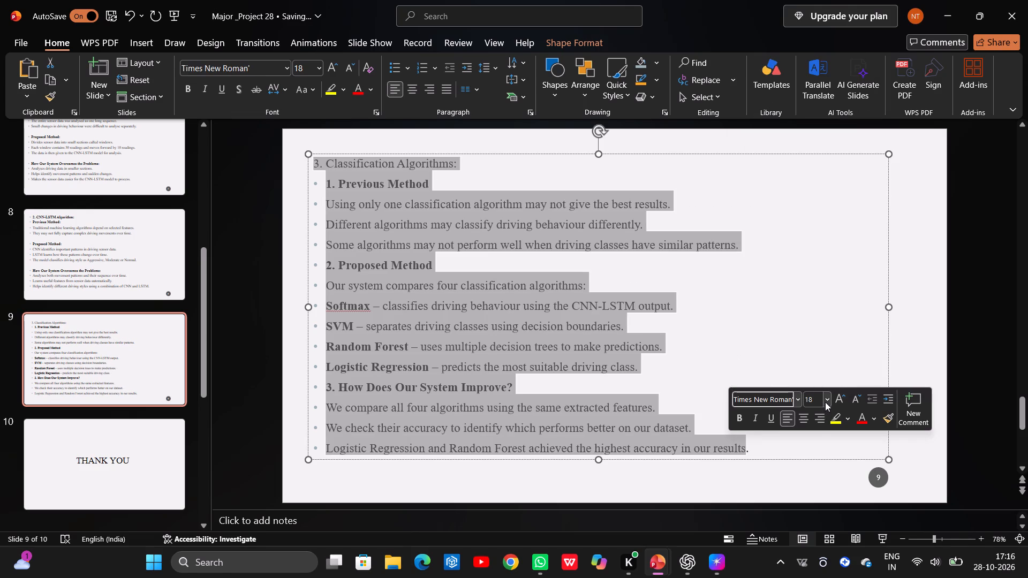
Set the font size of slide 9's selected heading and body text to 24.
click(826, 400)
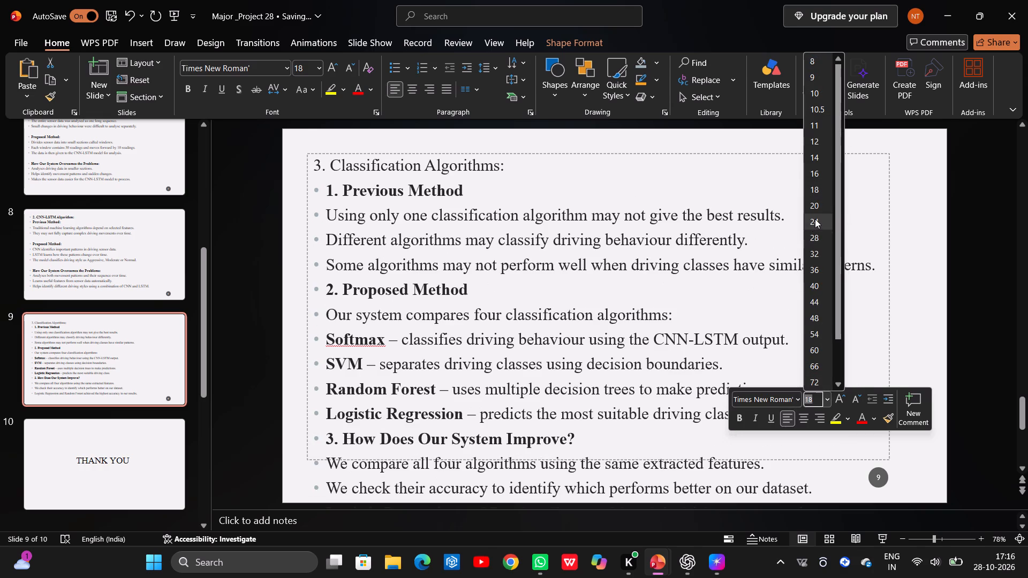
click(815, 219)
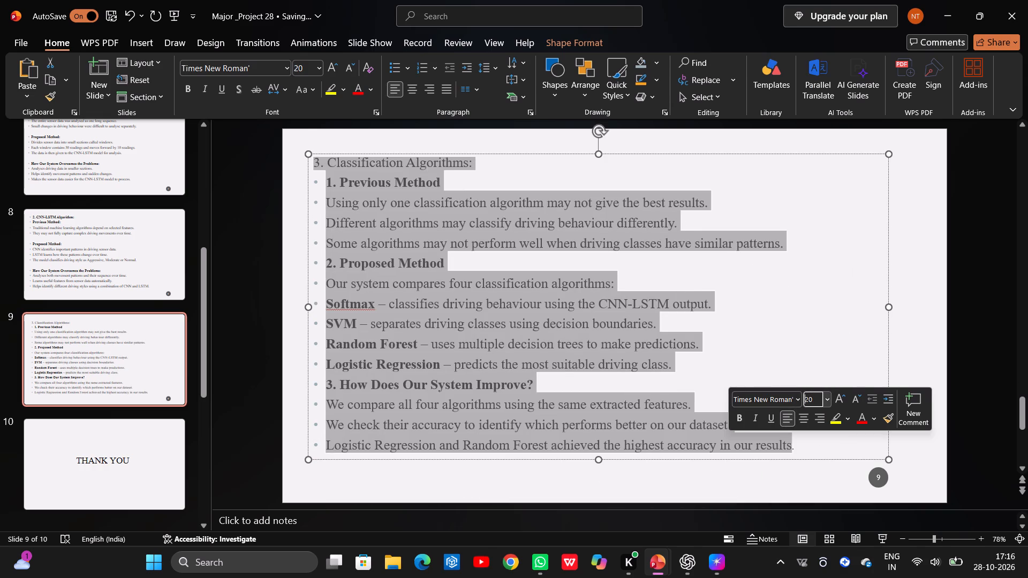
click(826, 399)
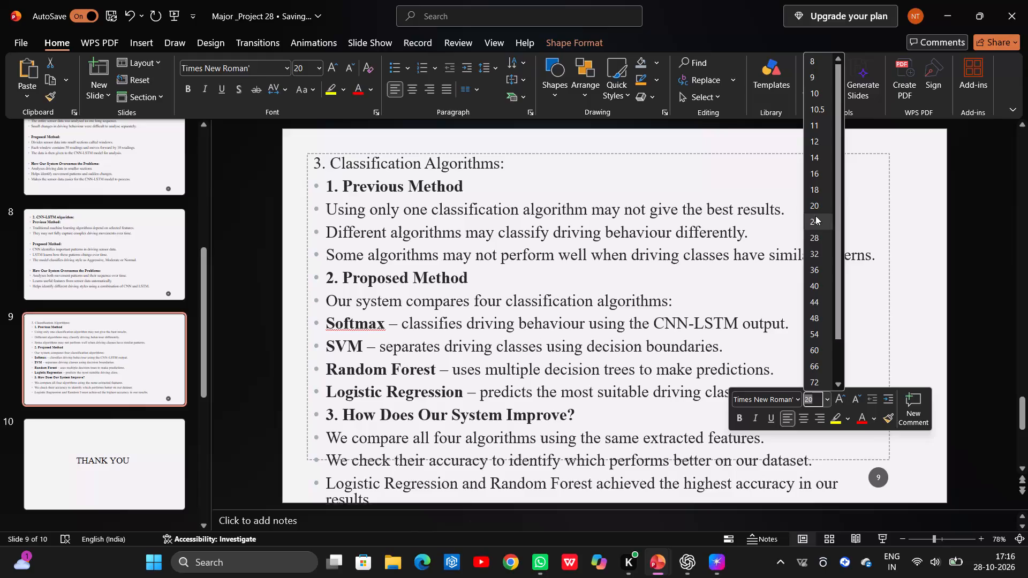
click(815, 216)
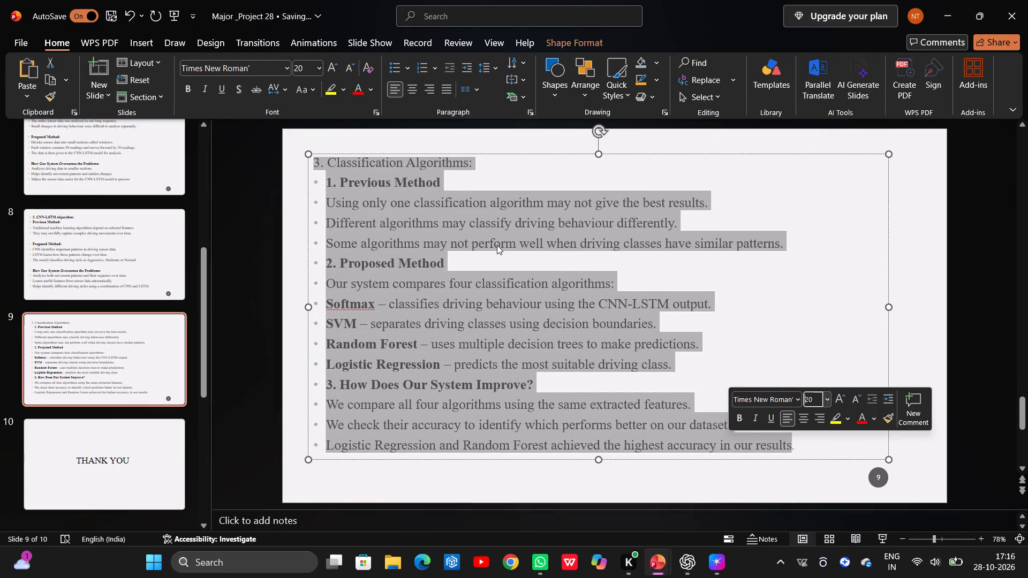
Insert a blank line before the Proposed Method heading and another before the How Does Our System Improve? heading on slide 9.
click(497, 245)
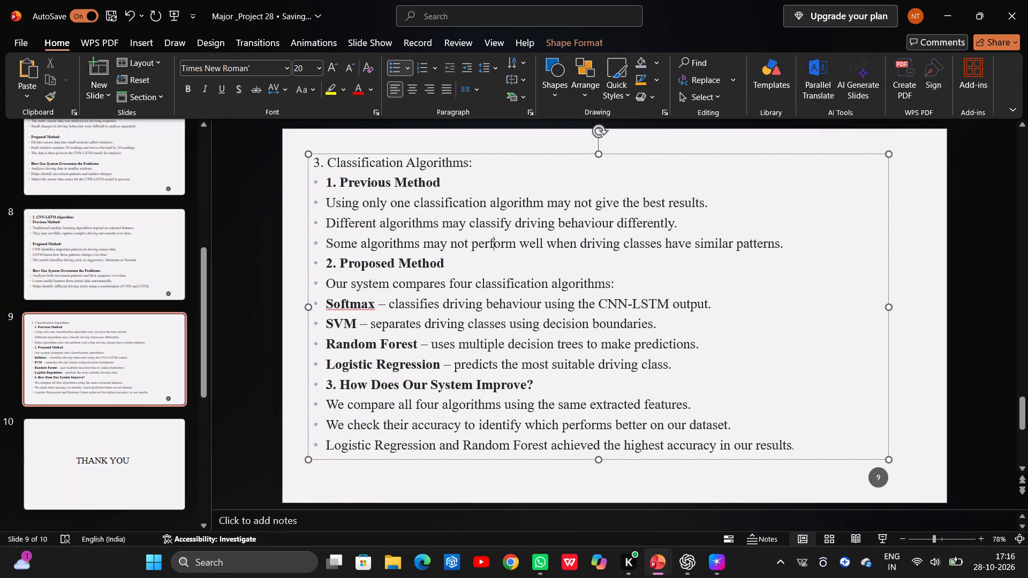
click(810, 245)
key(Return)
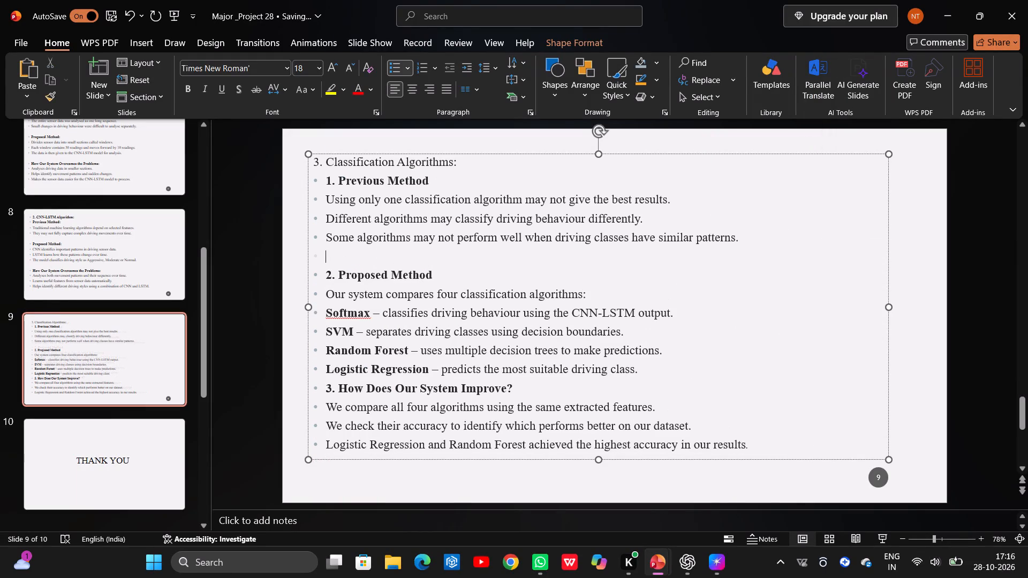
click(652, 365)
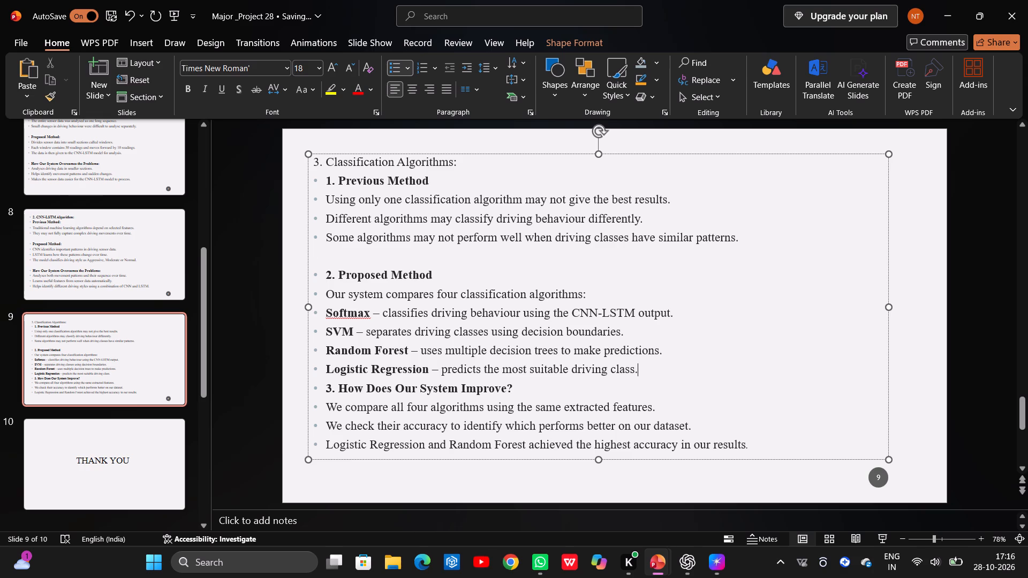
key(Return)
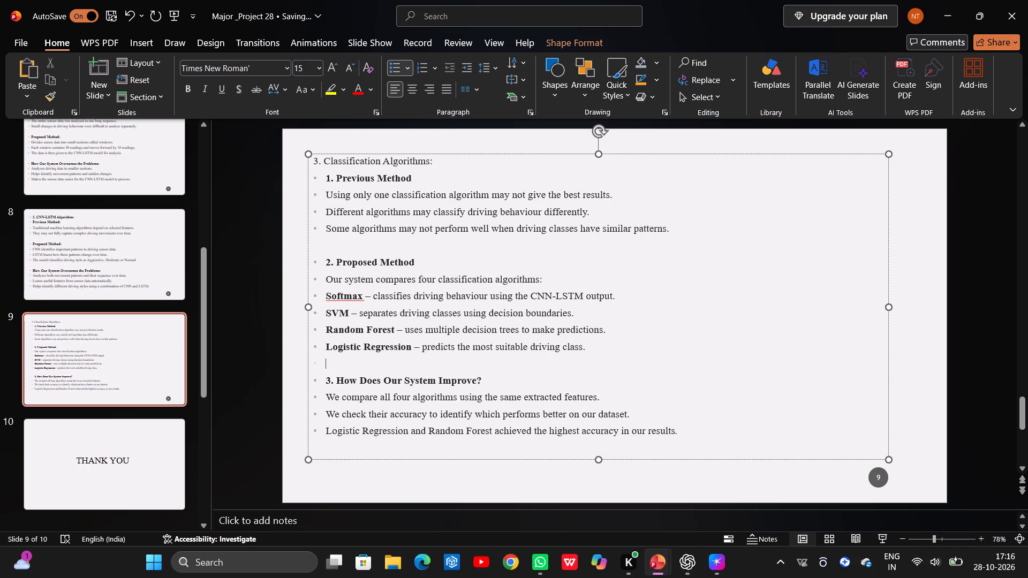
Copy the How Does Our System Improve? heading and its three bullets from slide 9.
drag(324, 381, 684, 437)
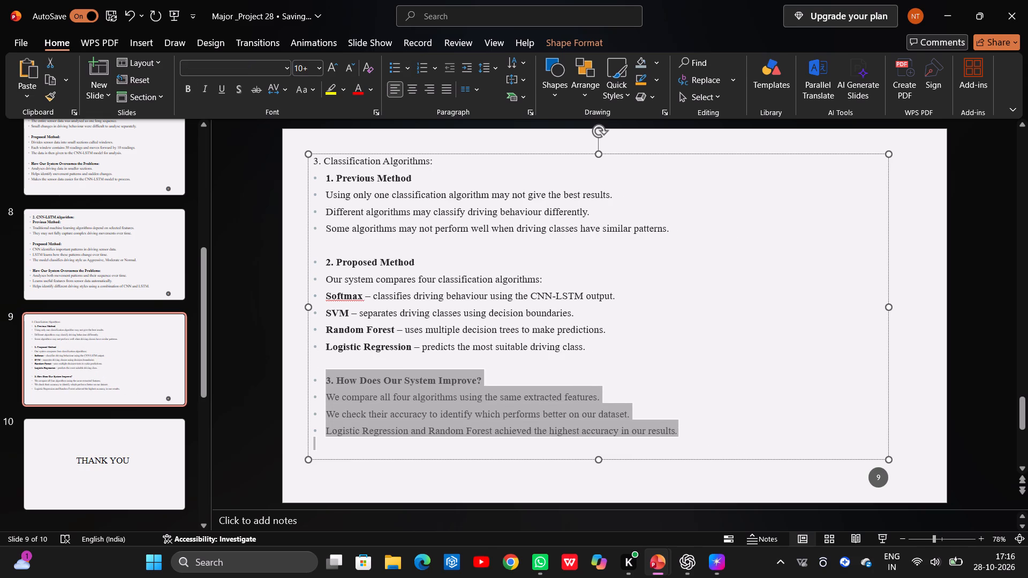
drag(684, 437, 678, 428)
key(ctrl+c)
Add a Title and Content slide after slide 9 and cut its title placeholder.
click(105, 92)
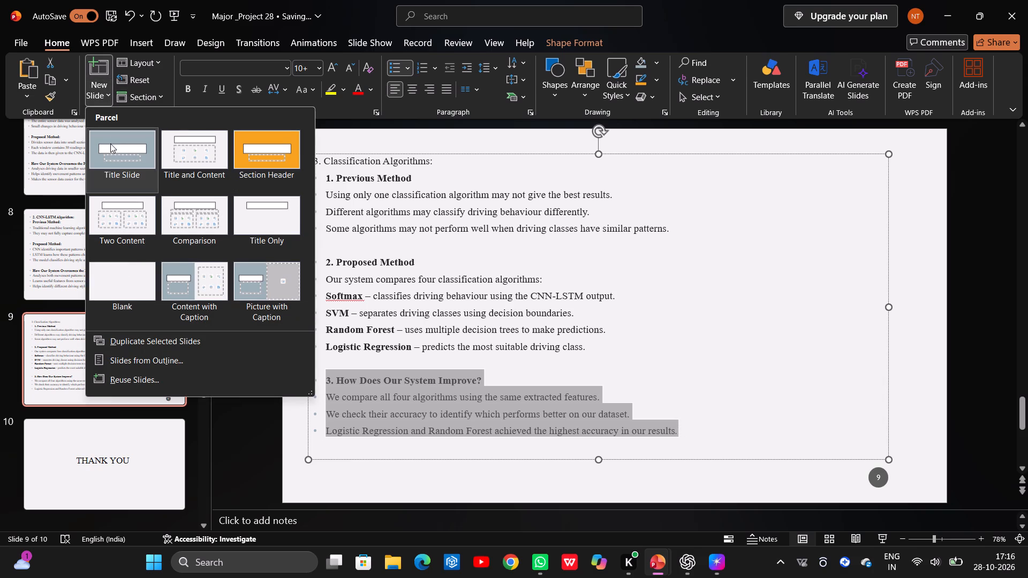
click(182, 142)
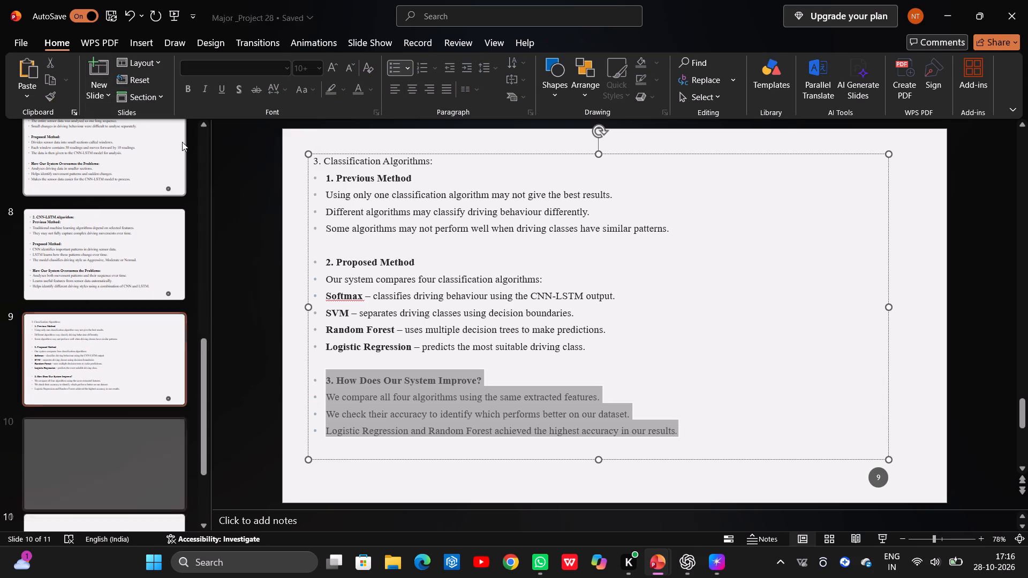
right_click(581, 178)
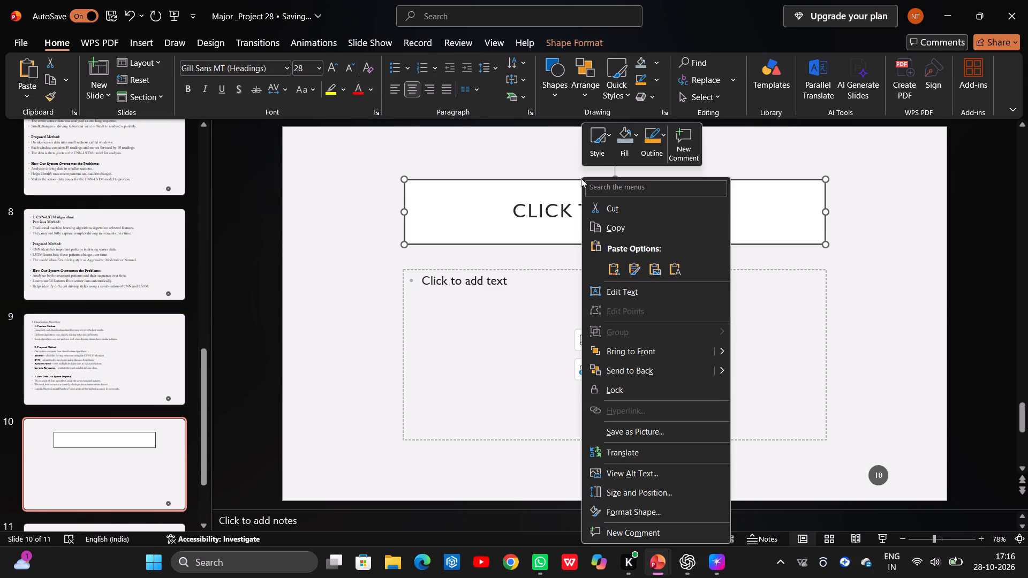
click(611, 214)
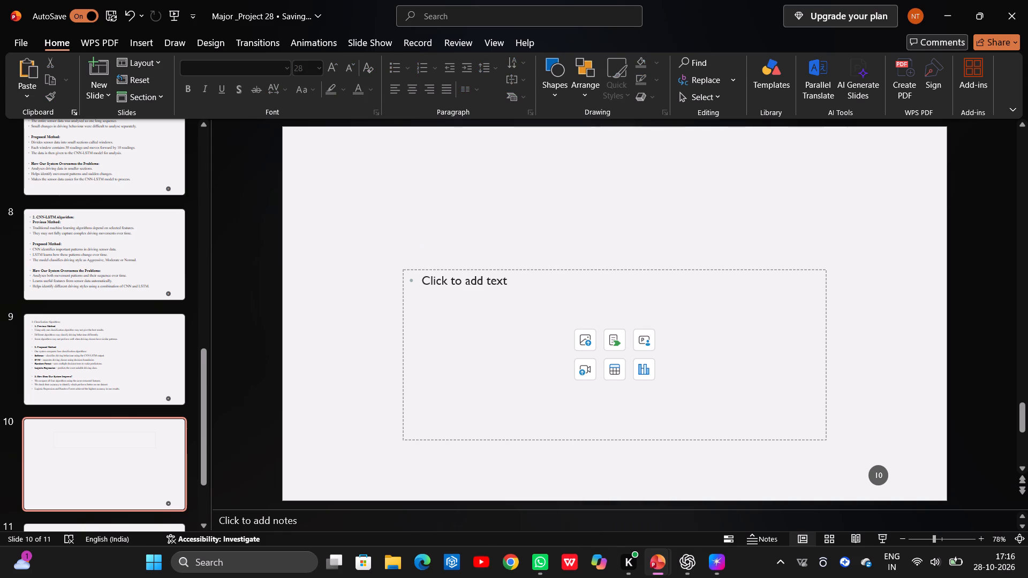
Enlarge slide 10's content placeholder from its upper-left and lower-right corners to fill most of the slide above the page number.
click(405, 270)
click(405, 270)
drag(405, 270, 319, 154)
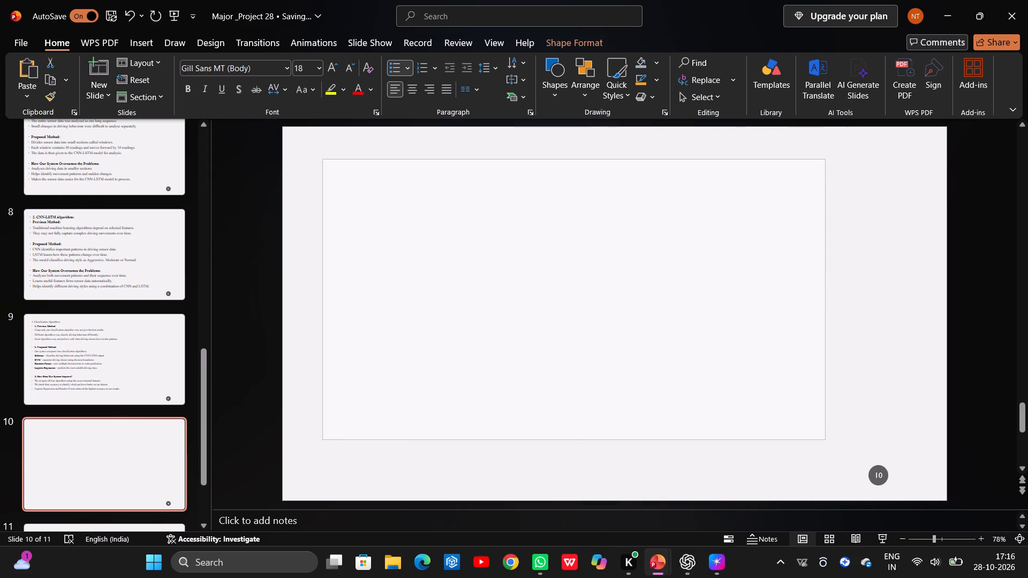
drag(319, 154, 315, 149)
drag(823, 440, 873, 458)
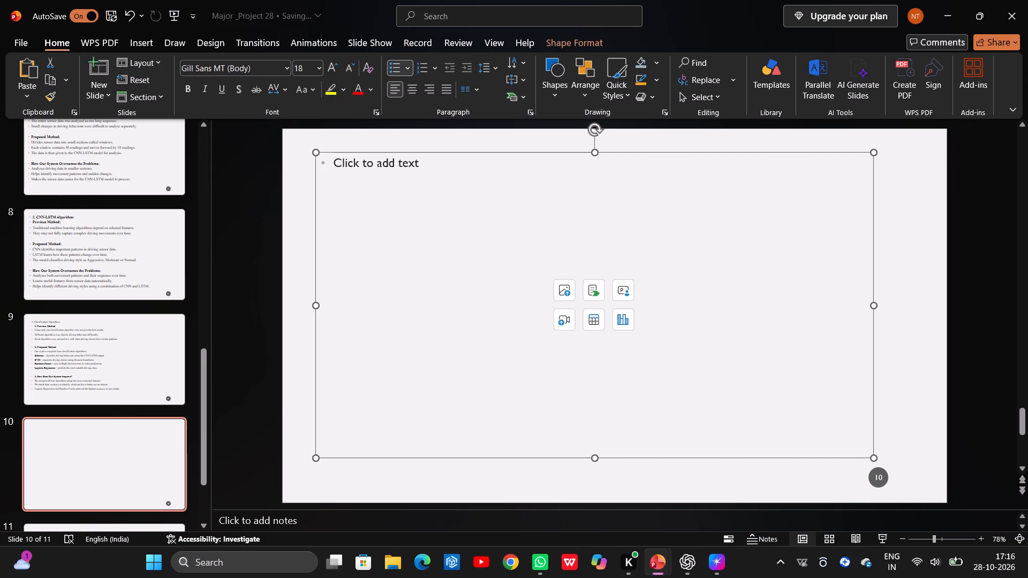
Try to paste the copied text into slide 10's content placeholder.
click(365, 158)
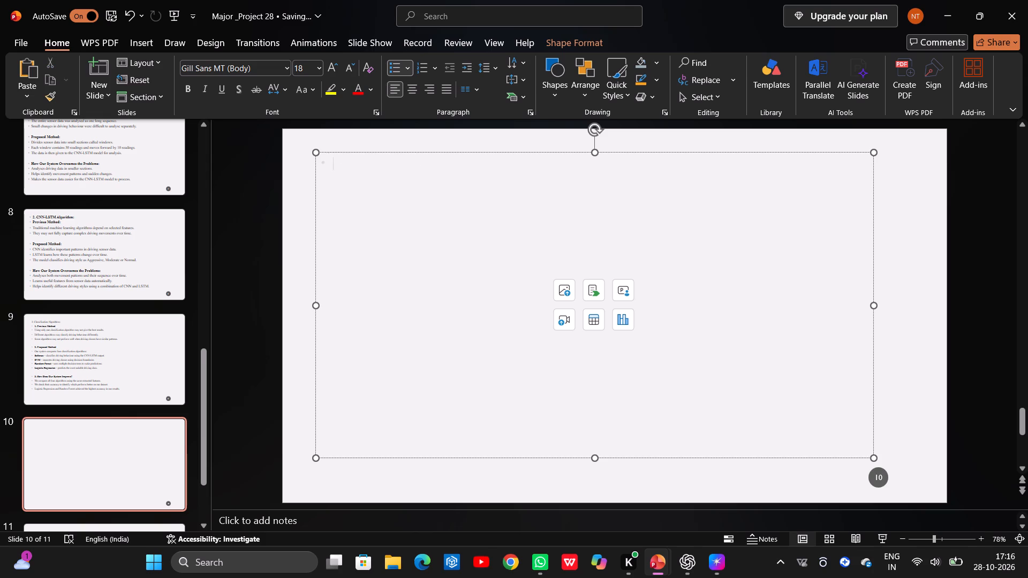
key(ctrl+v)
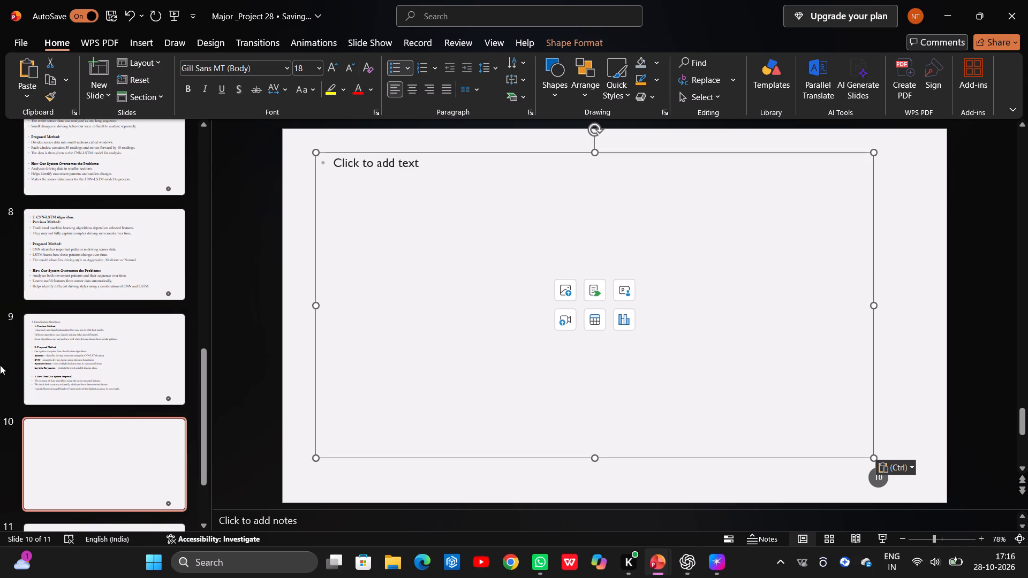
Copy the 3. How Does Our System Improve? heading and its three bullets from slide 9 into slide 10's content placeholder.
click(89, 371)
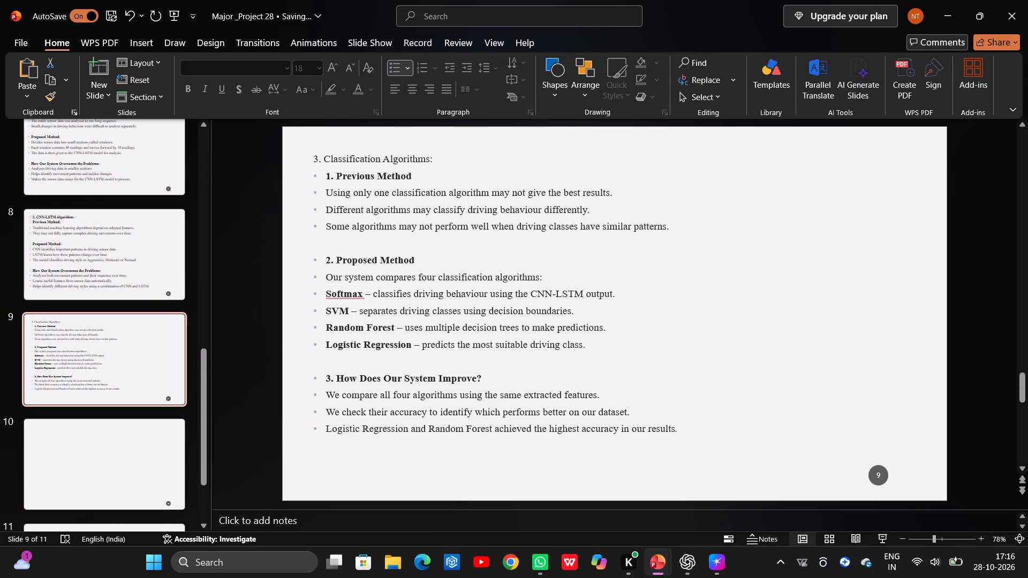
drag(329, 380, 616, 430)
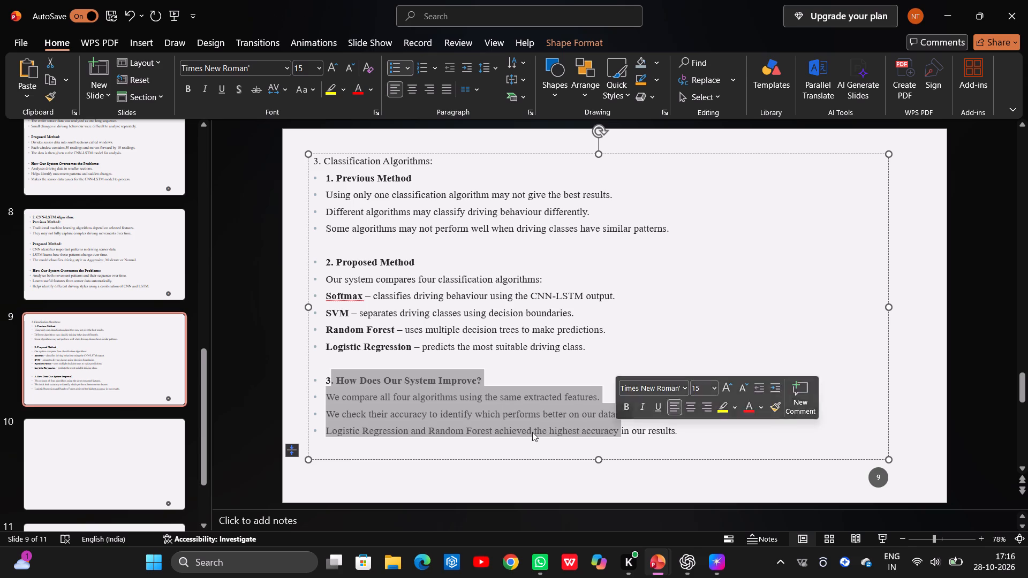
click(325, 379)
drag(325, 379, 362, 389)
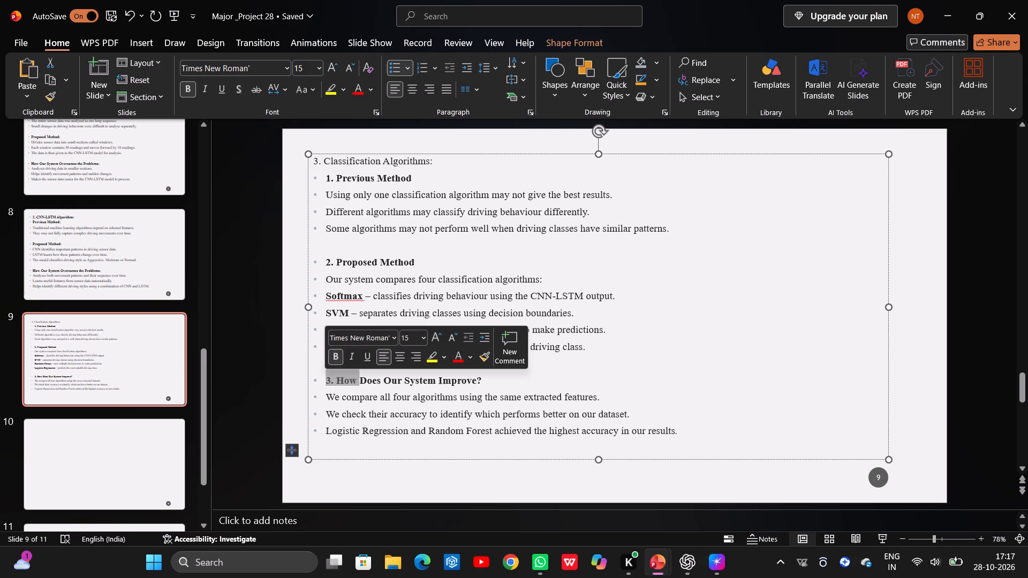
drag(362, 389, 670, 440)
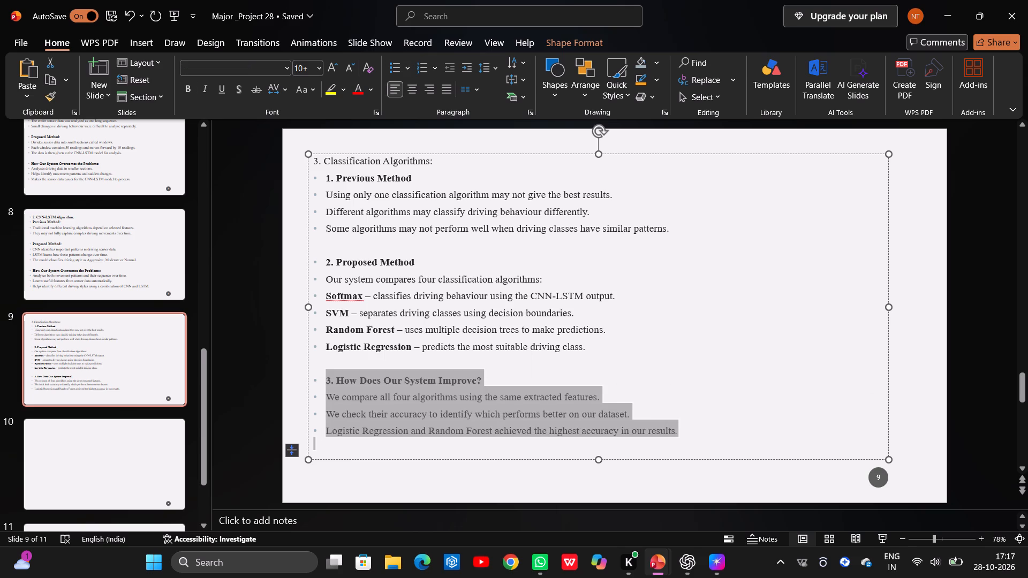
key(ctrl+c)
click(149, 470)
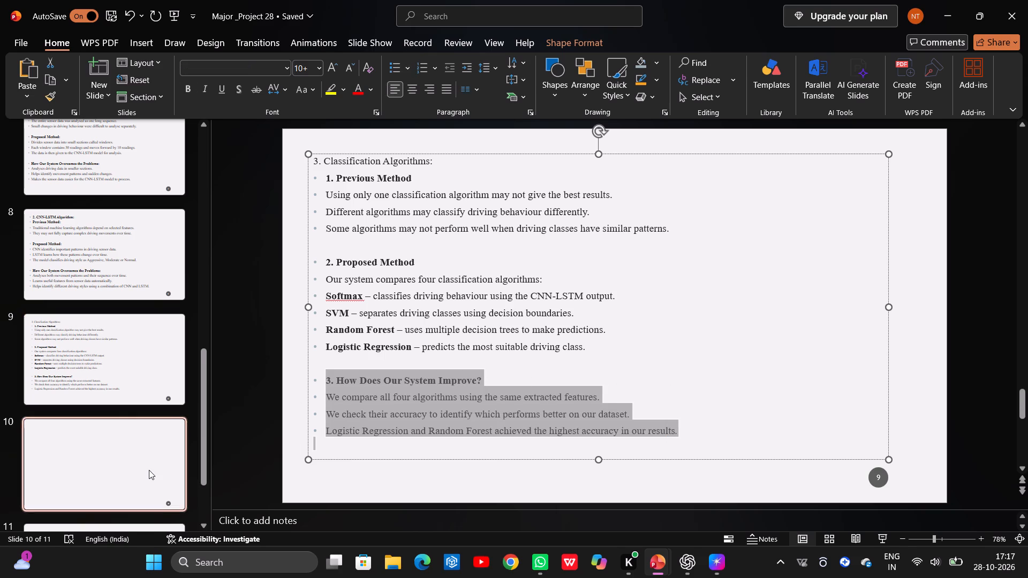
click(342, 161)
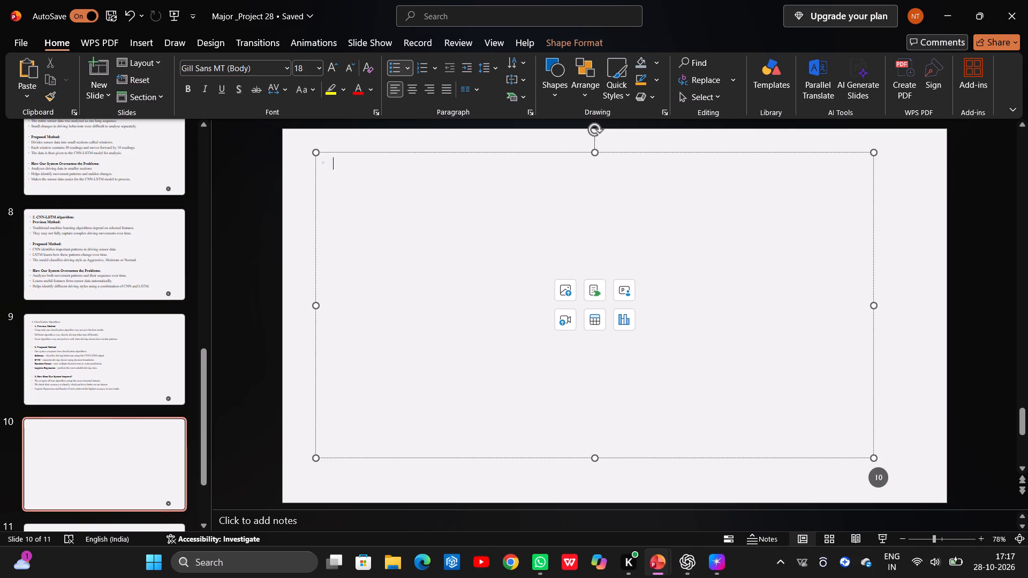
key(ctrl+v)
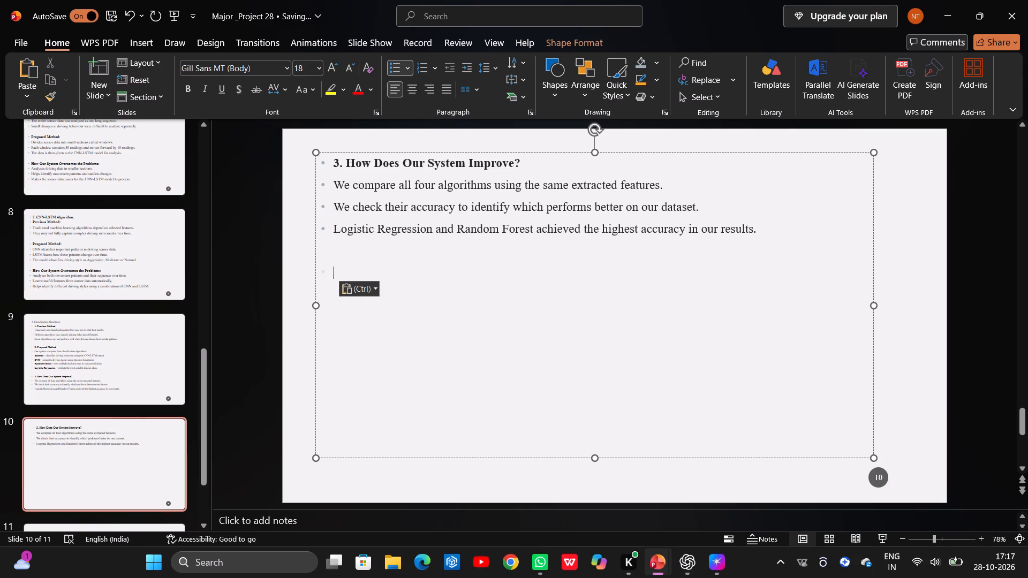
Delete the 3. How Does Our System Improve? heading and its three bullets from slide 9.
click(102, 356)
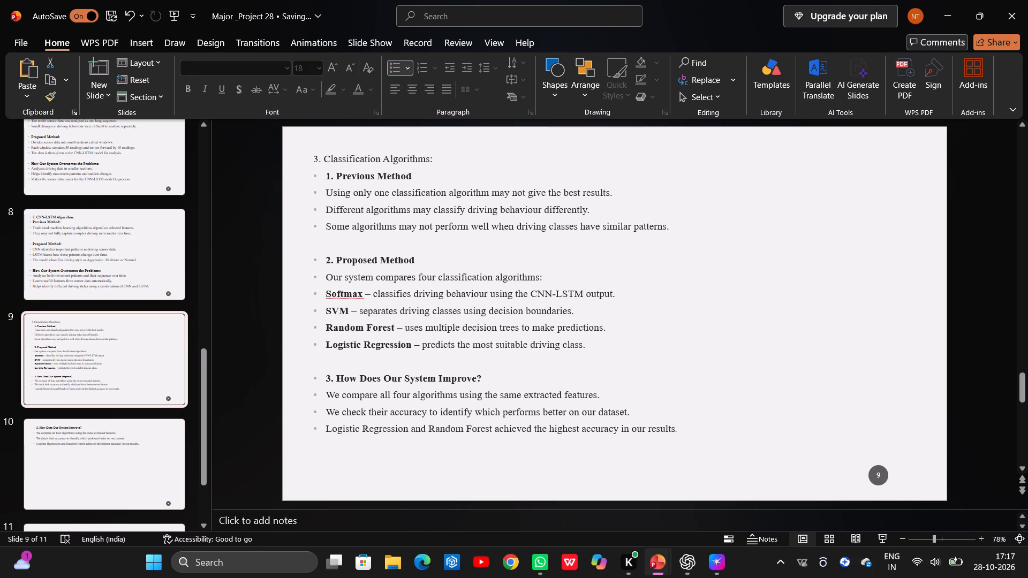
drag(325, 381, 643, 427)
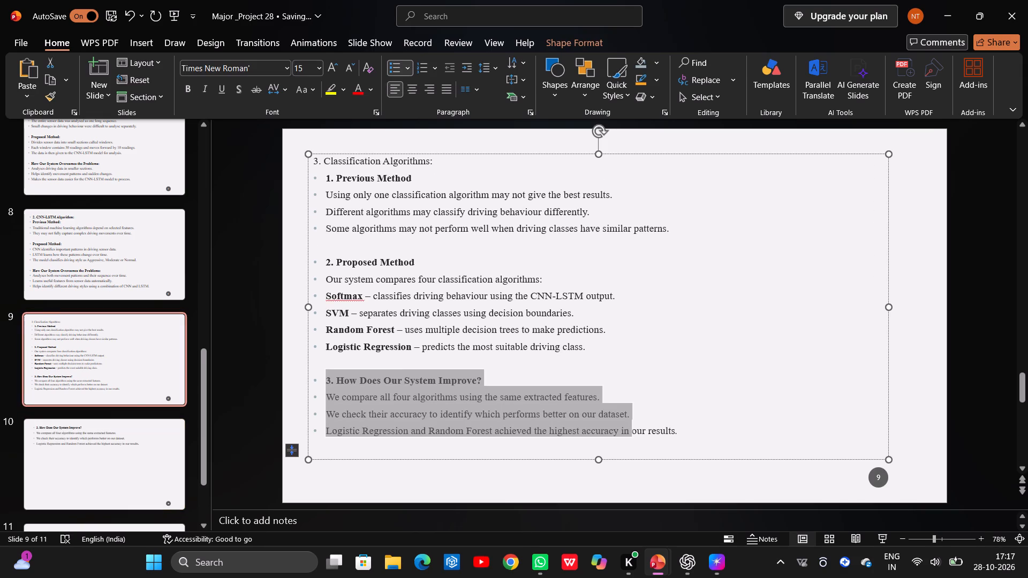
drag(643, 427, 720, 426)
key(BackSpace)
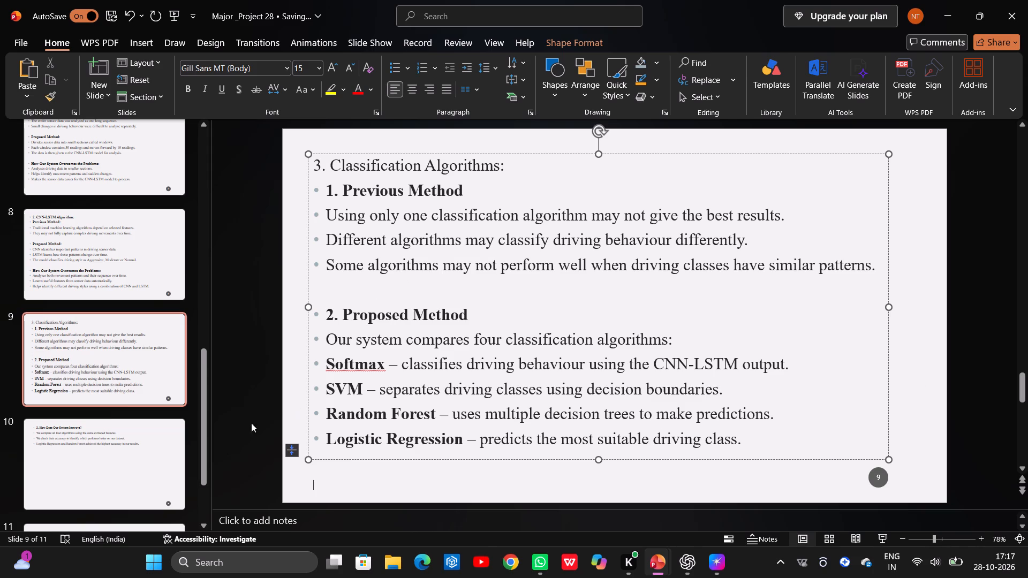
click(140, 467)
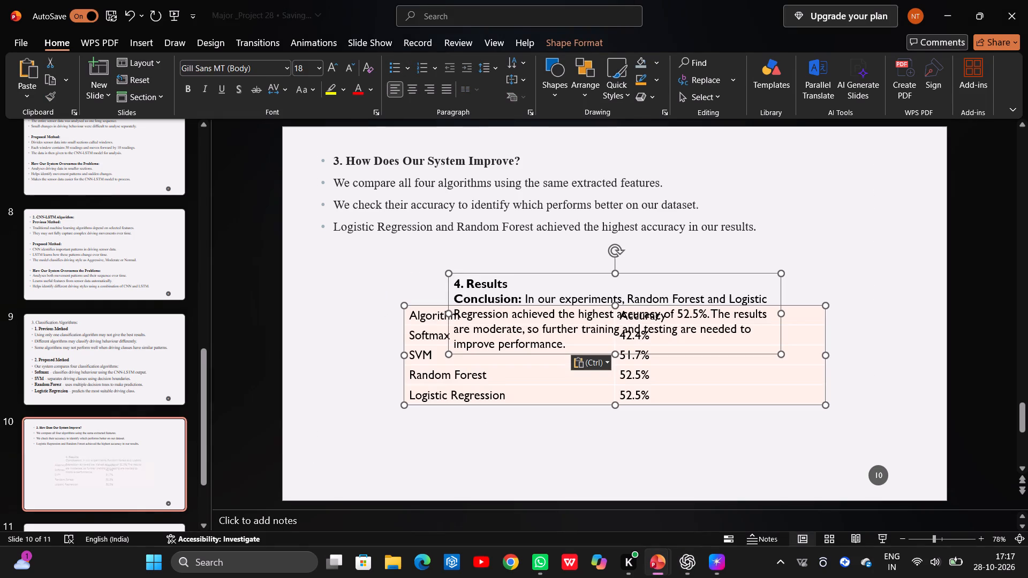
Enlarge the pasted results text box and table together to about the slide's width and position them from the third bullet downward.
drag(451, 276, 388, 259)
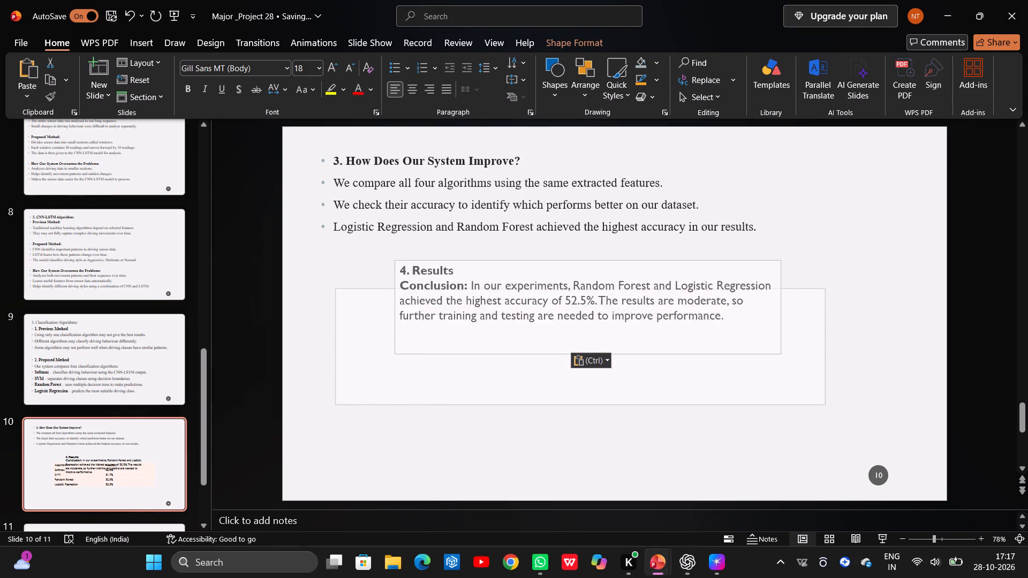
drag(388, 259, 382, 313)
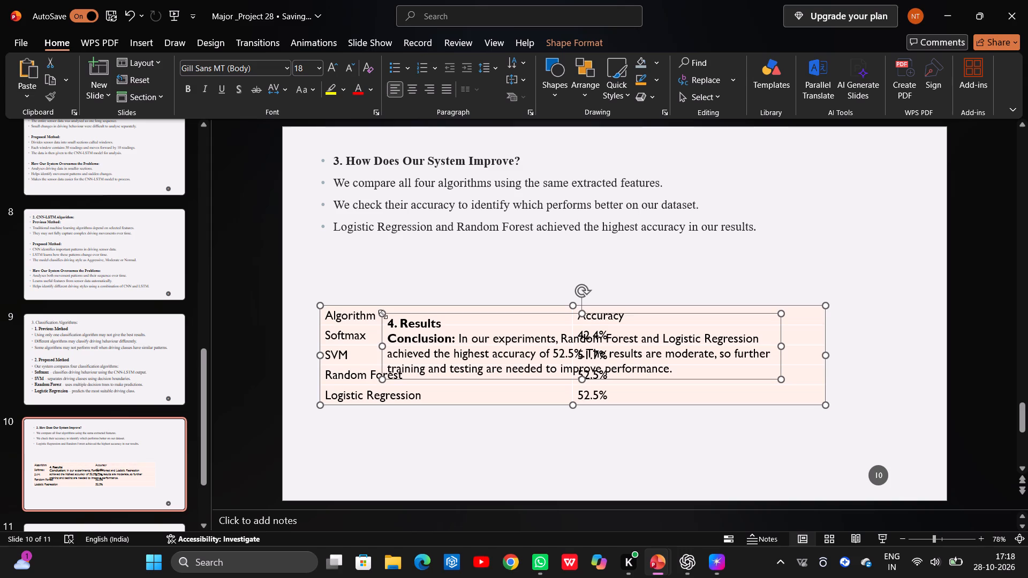
drag(382, 314, 322, 258)
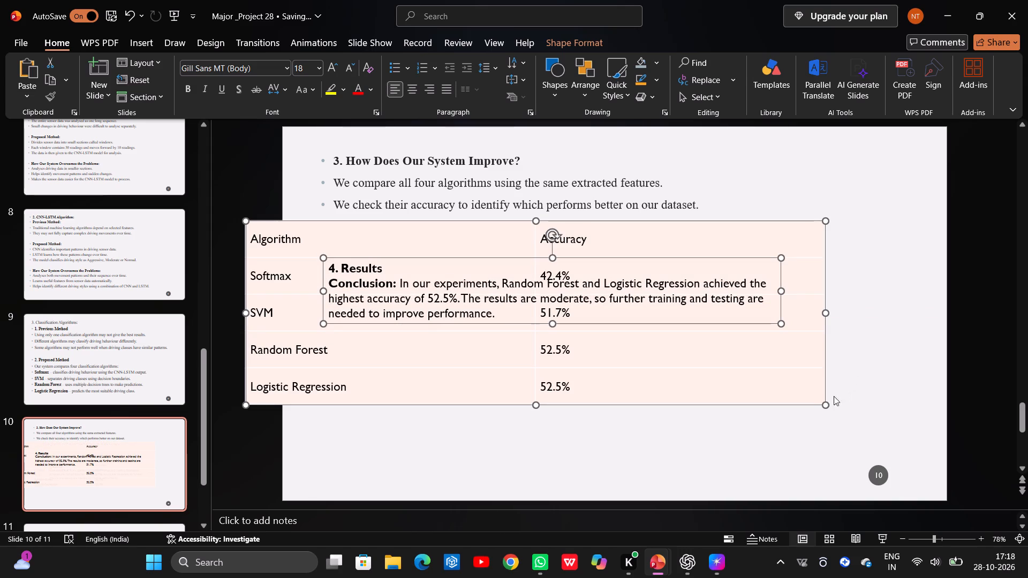
drag(825, 406, 636, 267)
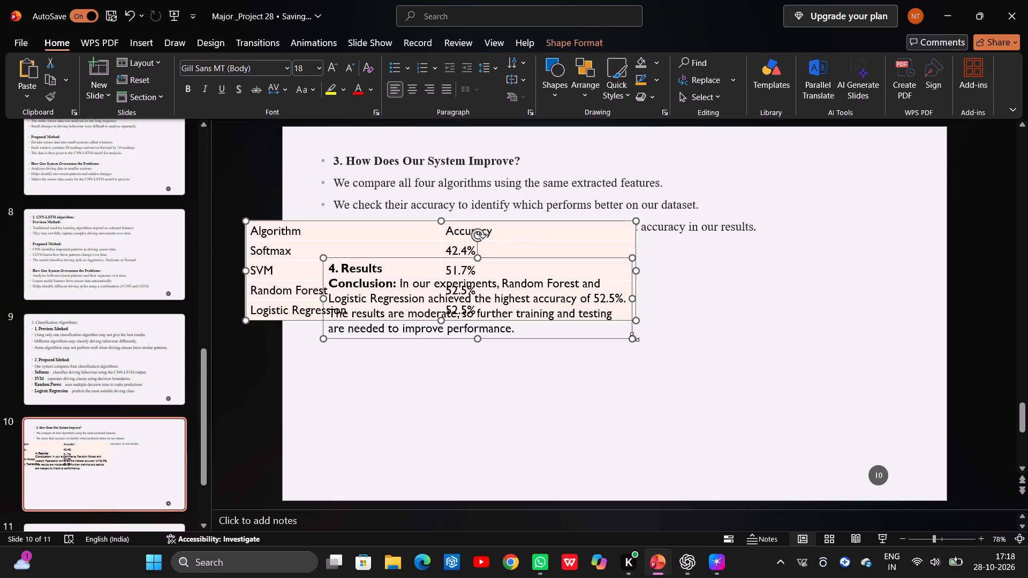
drag(634, 337, 832, 403)
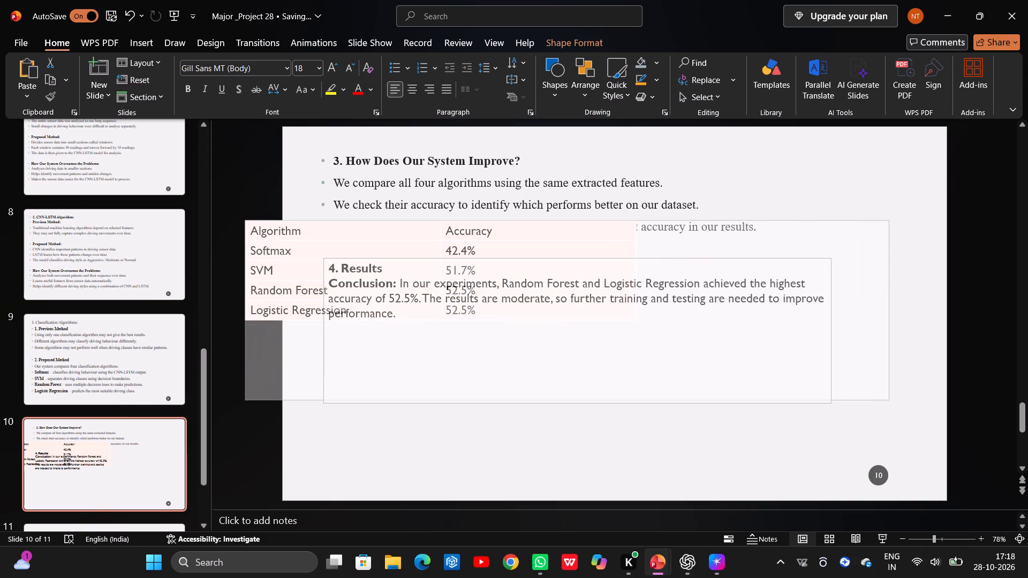
drag(832, 403, 850, 413)
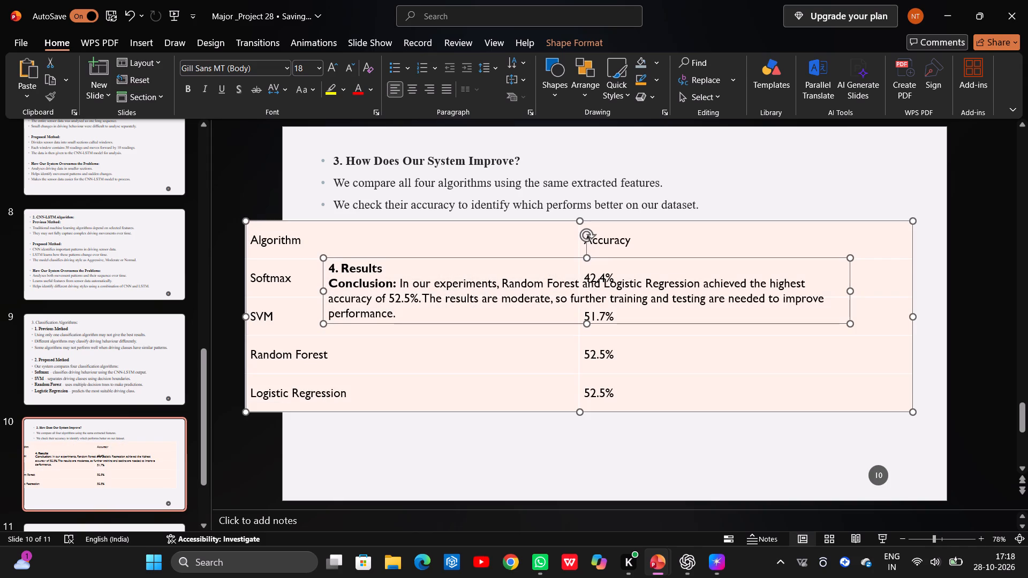
drag(831, 237, 839, 276)
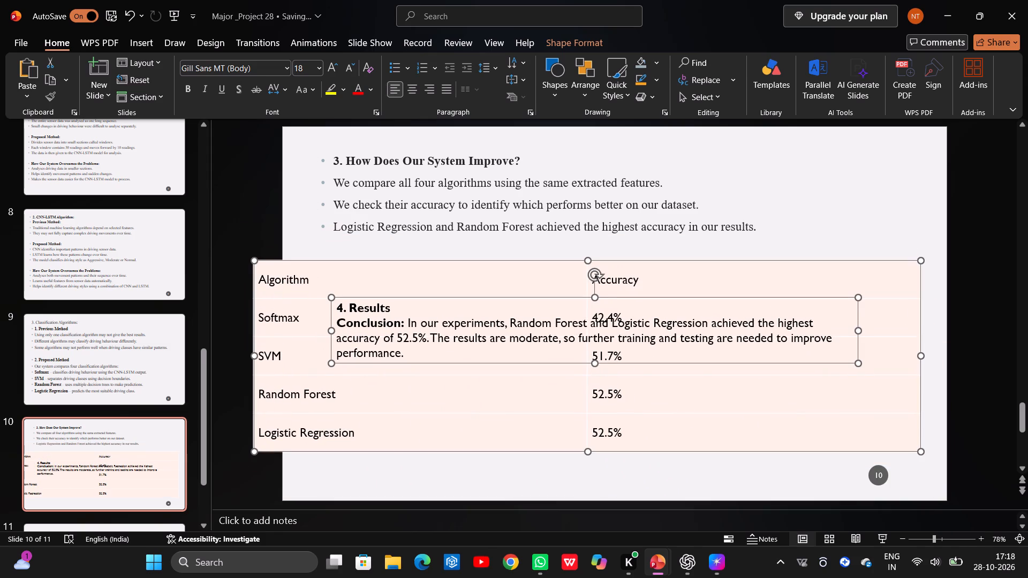
drag(660, 364, 663, 329)
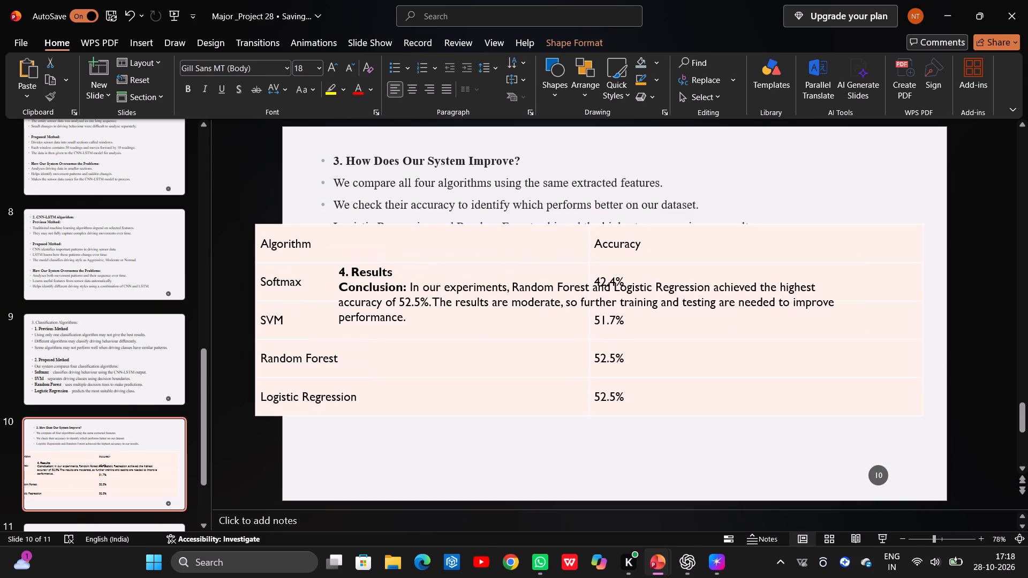
drag(663, 329, 664, 330)
Cut the 4. Results and Conclusion text box from slide 10, keeping the accuracy table.
right_click(418, 291)
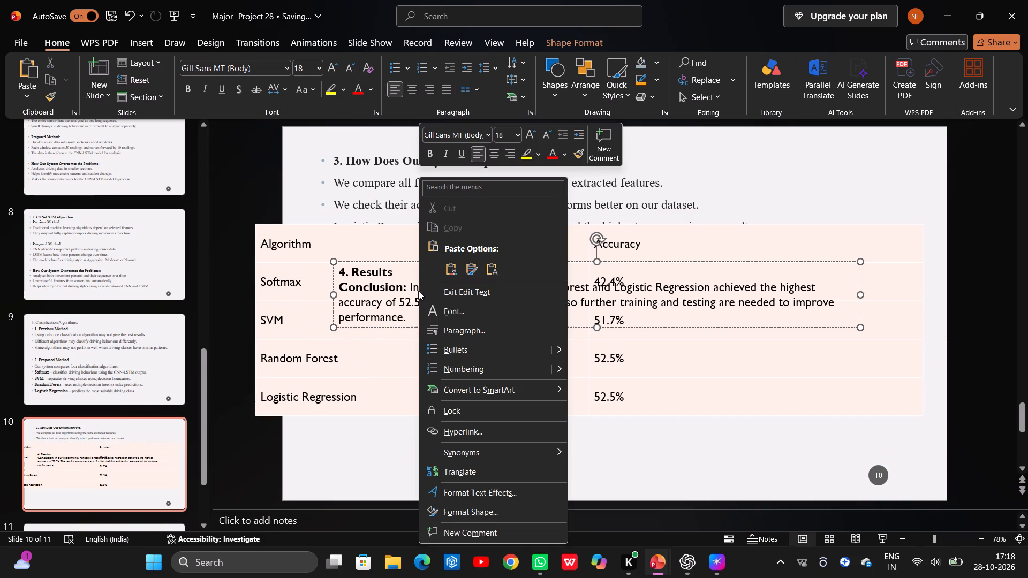
click(333, 261)
right_click(333, 261)
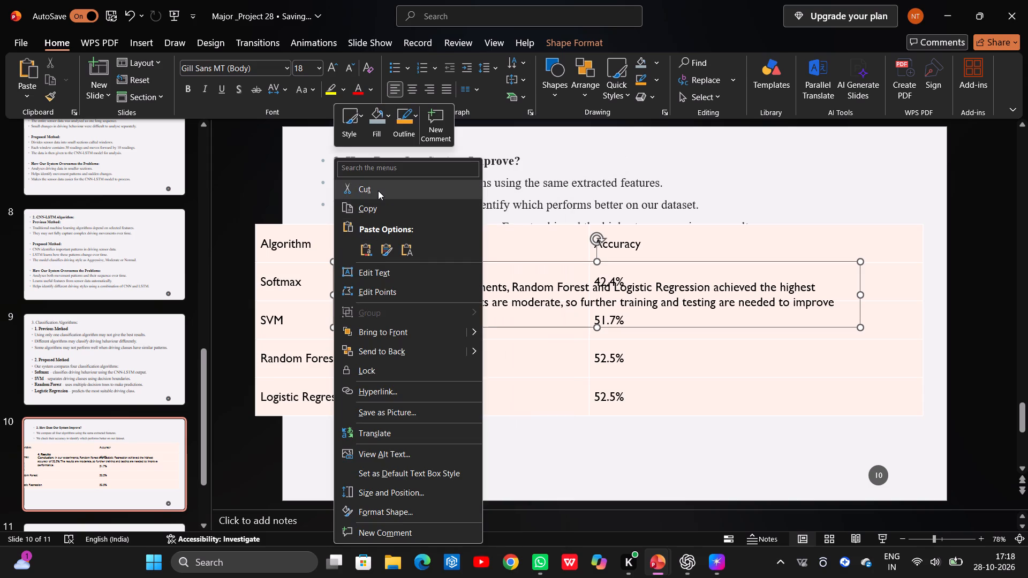
click(378, 191)
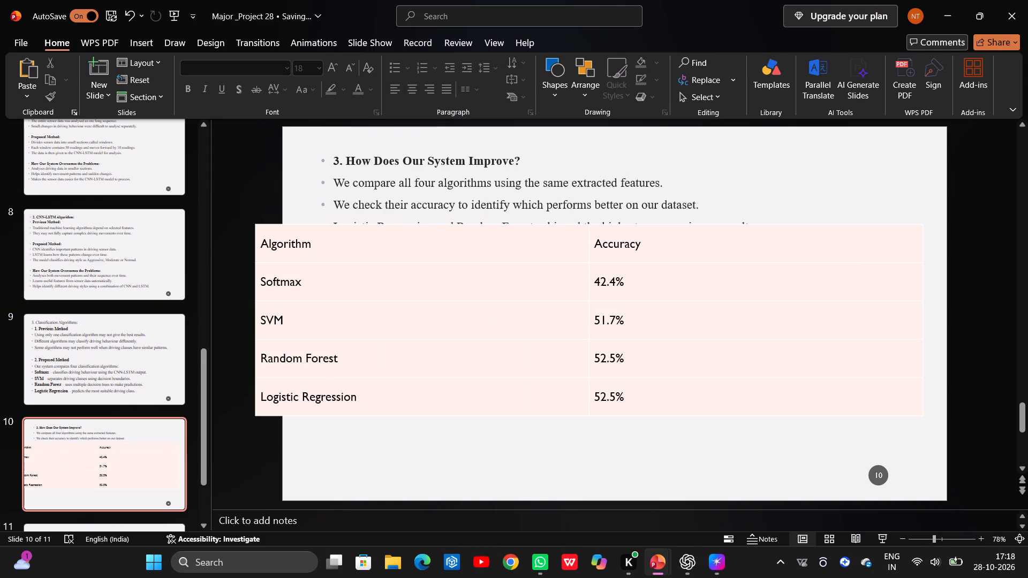
Shrink the accuracy table on slide 10 so it fits within the text area, just below the last improvement bullet.
drag(288, 236, 294, 235)
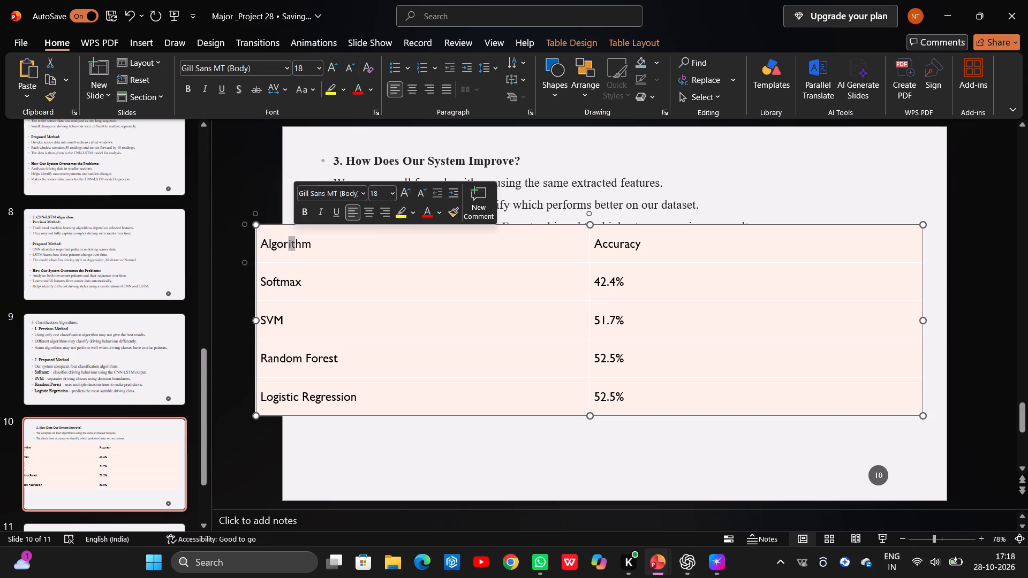
drag(256, 226, 337, 275)
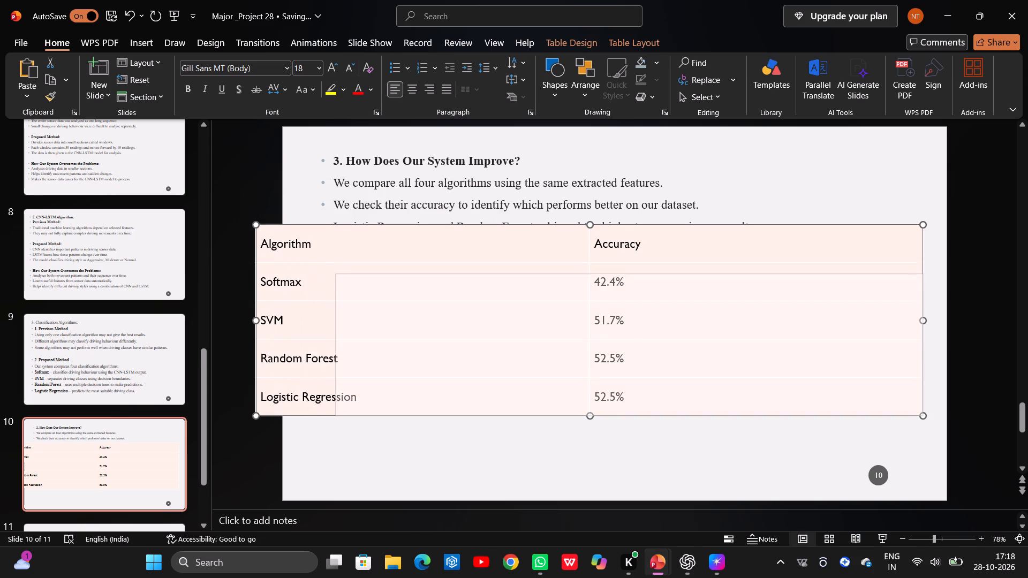
drag(337, 275, 344, 279)
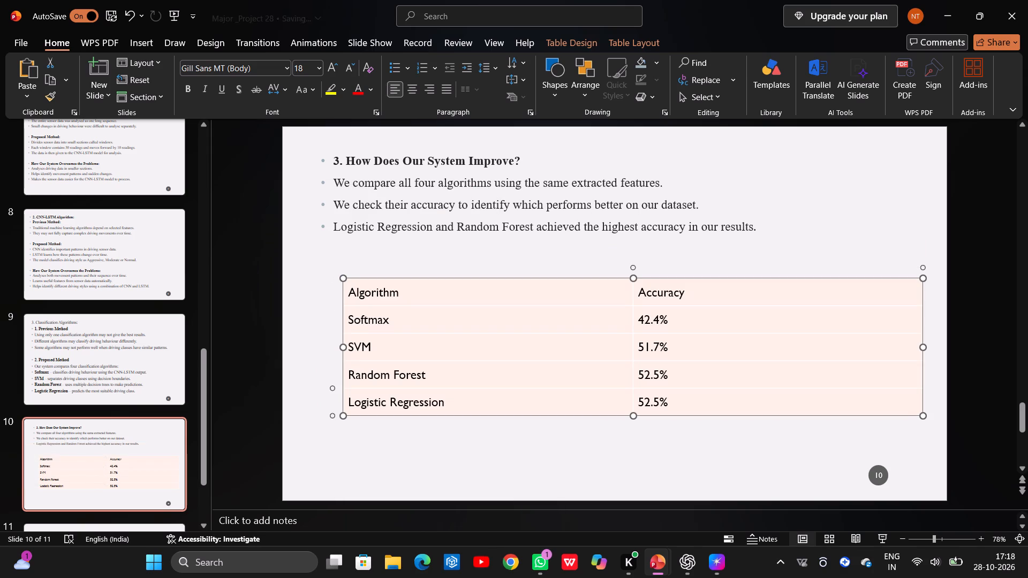
drag(925, 415, 820, 377)
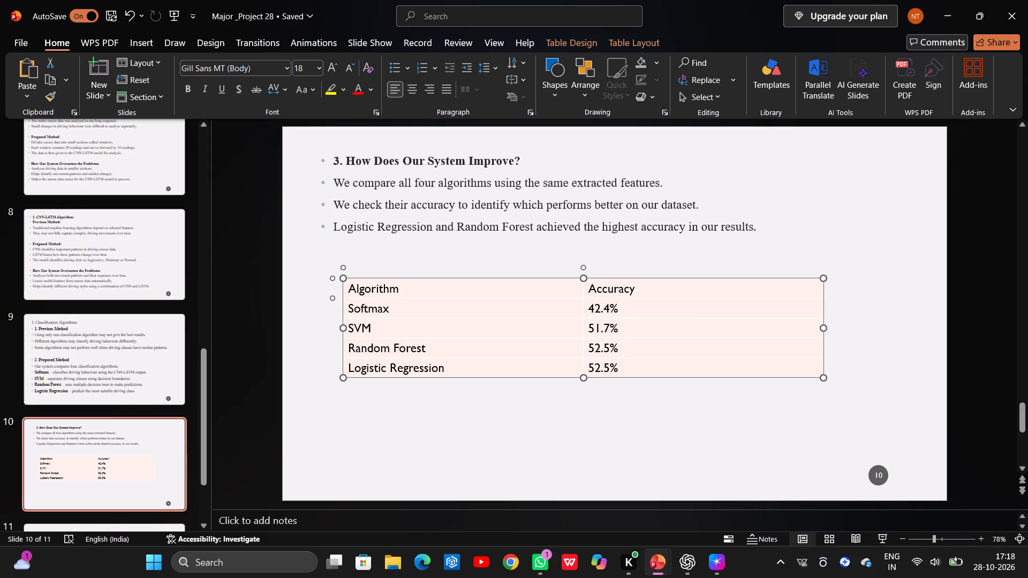
drag(343, 277, 330, 259)
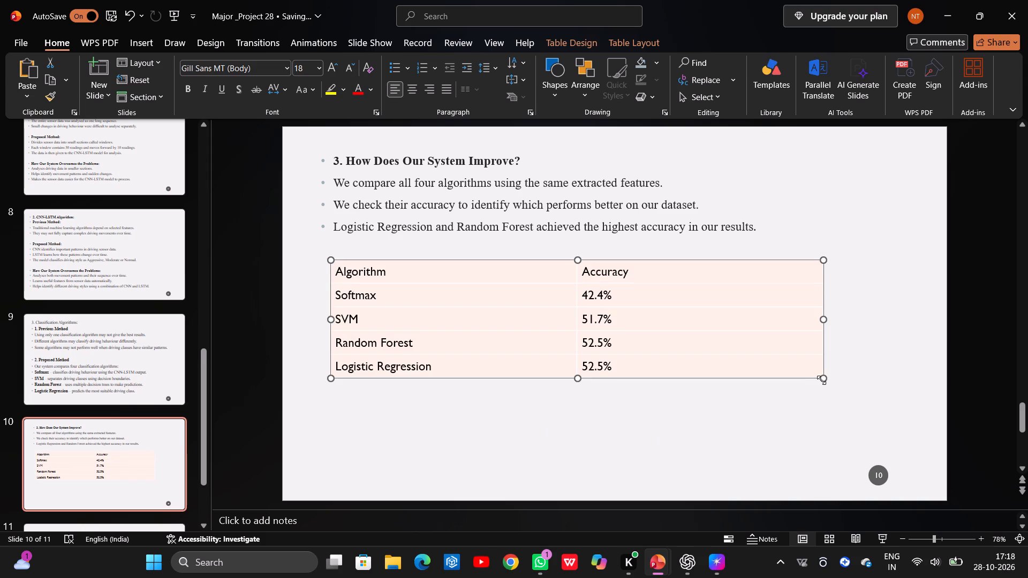
drag(821, 380, 787, 362)
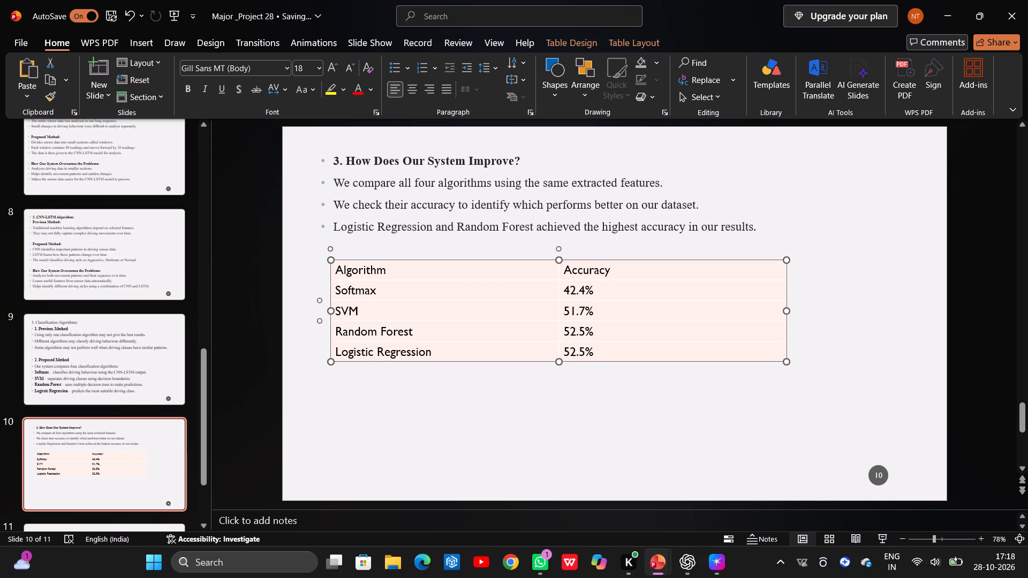
drag(562, 263, 556, 270)
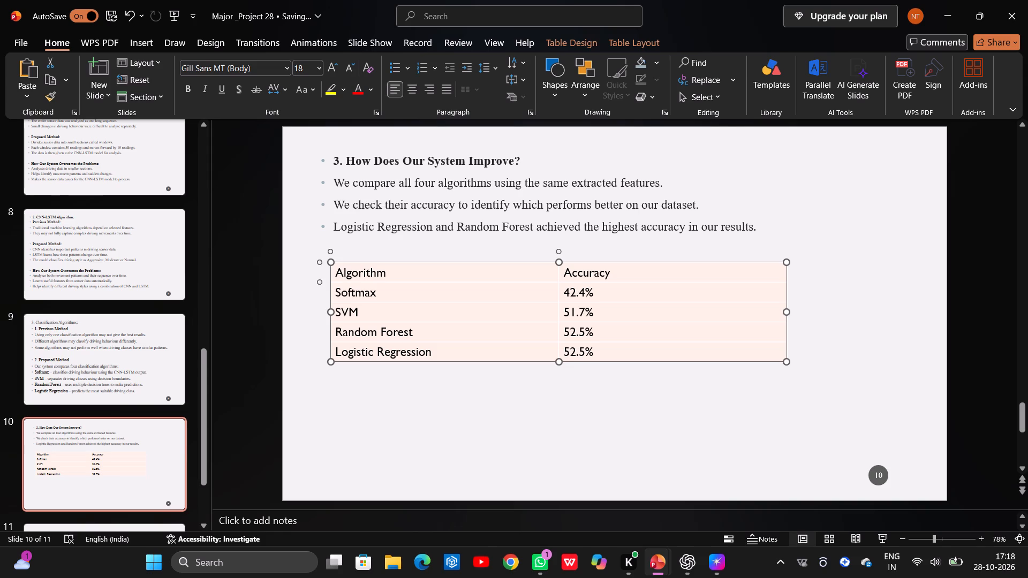
click(390, 234)
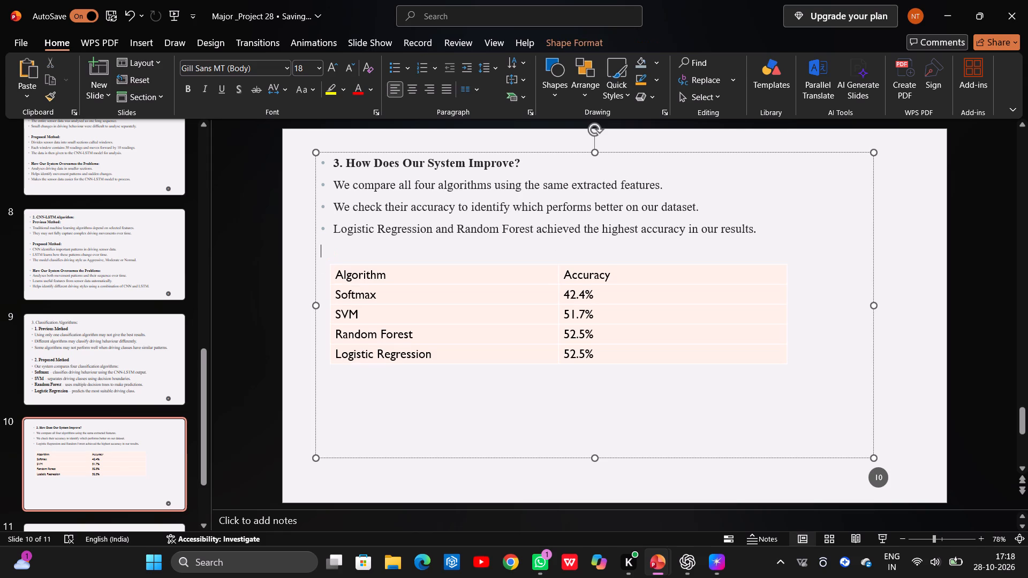
key(Return)
click(778, 231)
key(Return)
key(Return)
click(571, 267)
drag(564, 262, 563, 264)
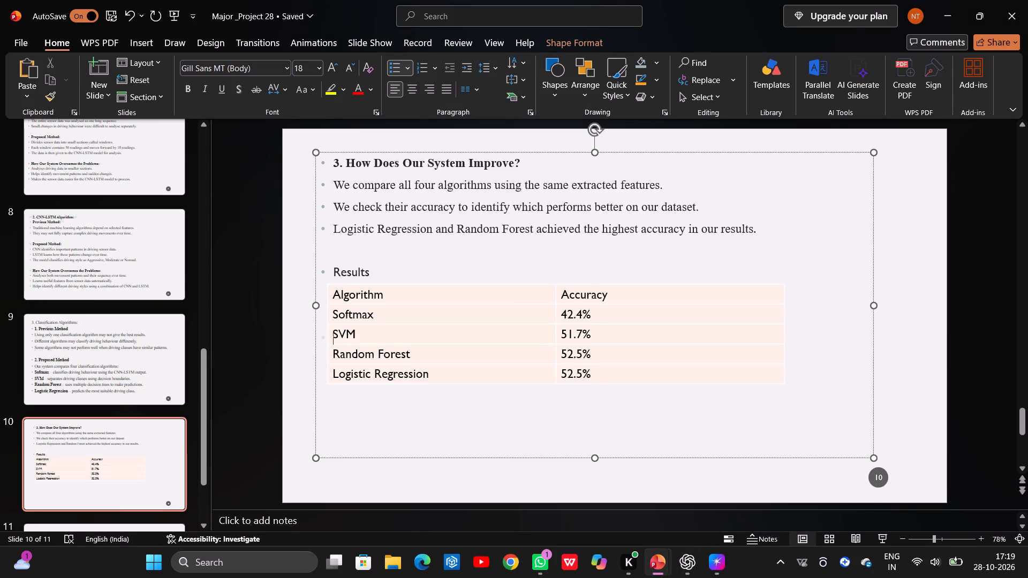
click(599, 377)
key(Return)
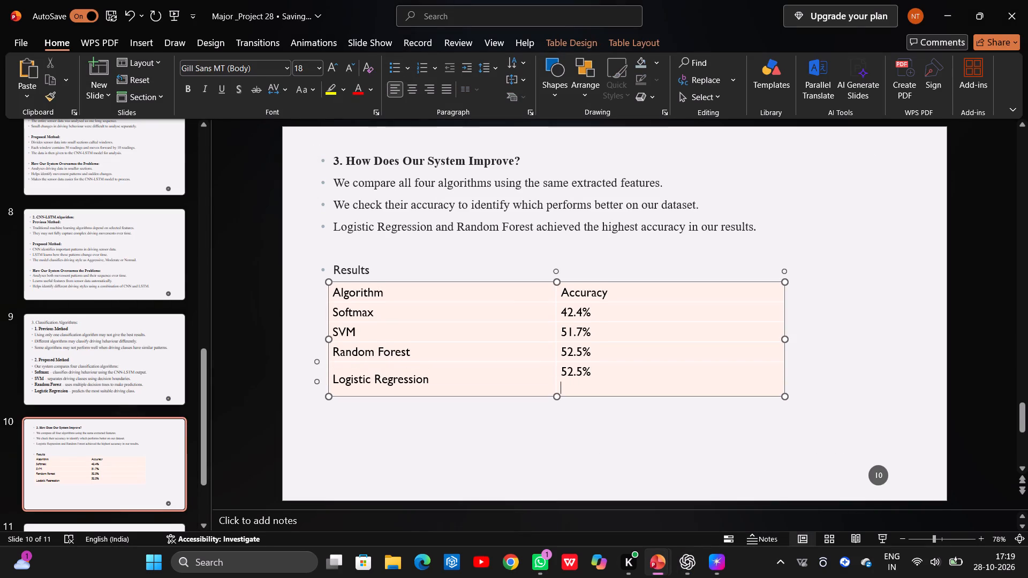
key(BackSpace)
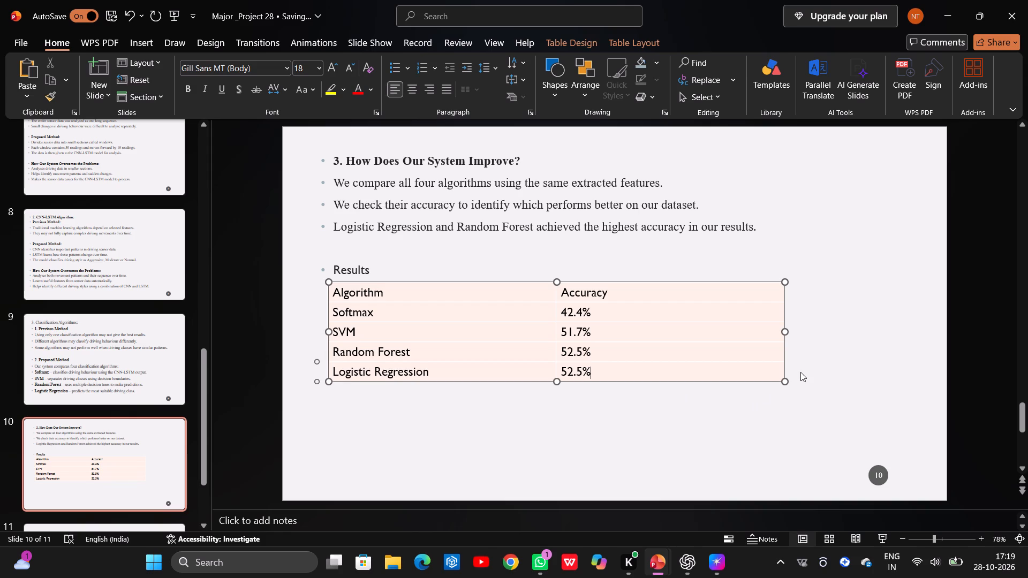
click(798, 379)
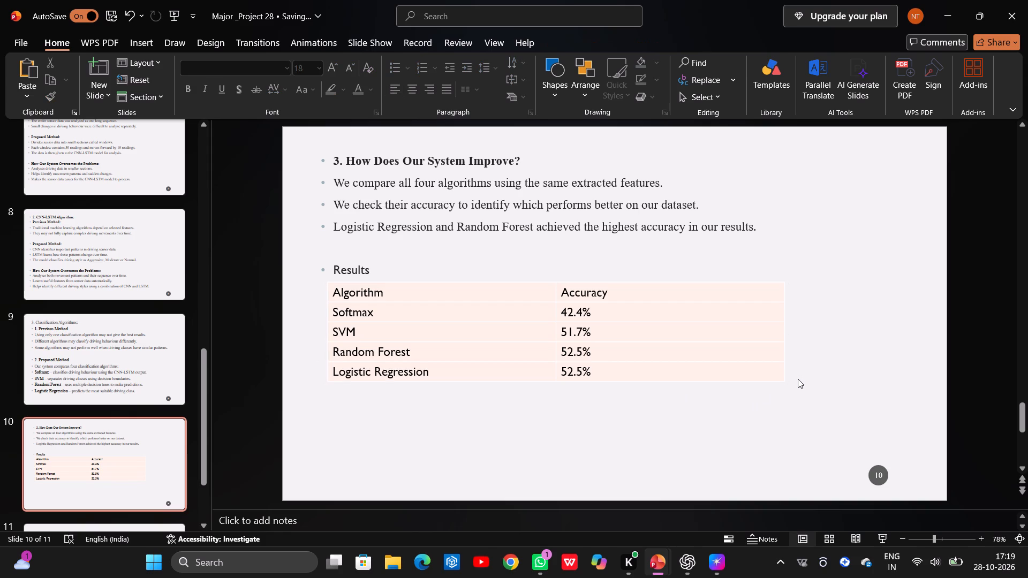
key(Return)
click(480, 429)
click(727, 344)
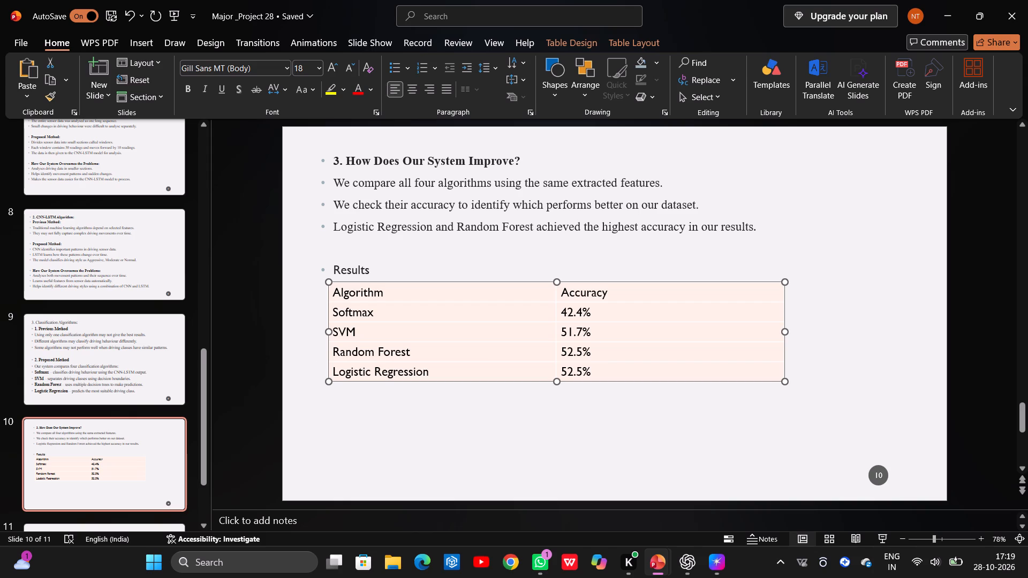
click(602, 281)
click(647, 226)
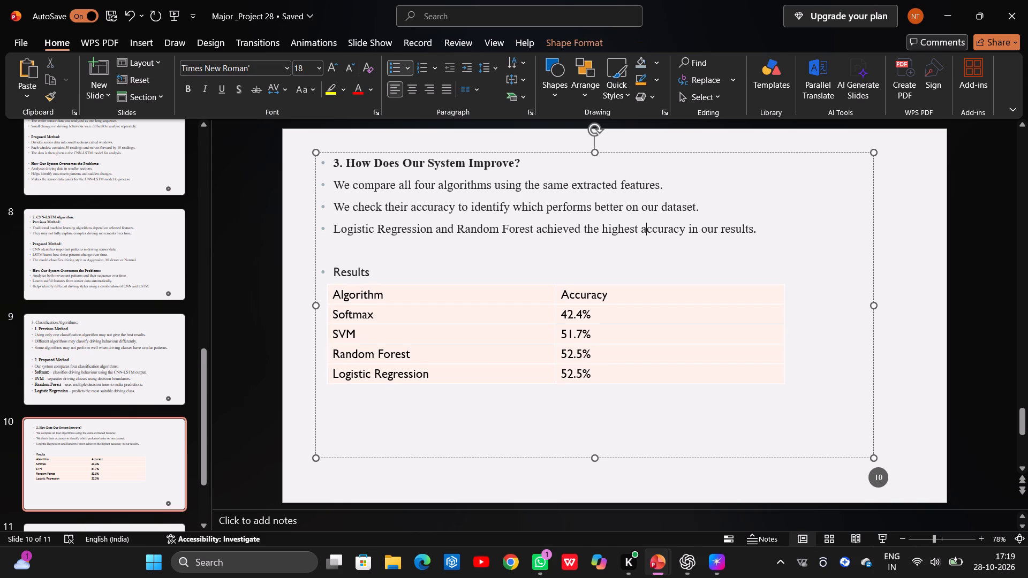
Enter the placeholder text cccc on the empty bullet line of the text box behind the accuracy table.
click(338, 420)
click(336, 407)
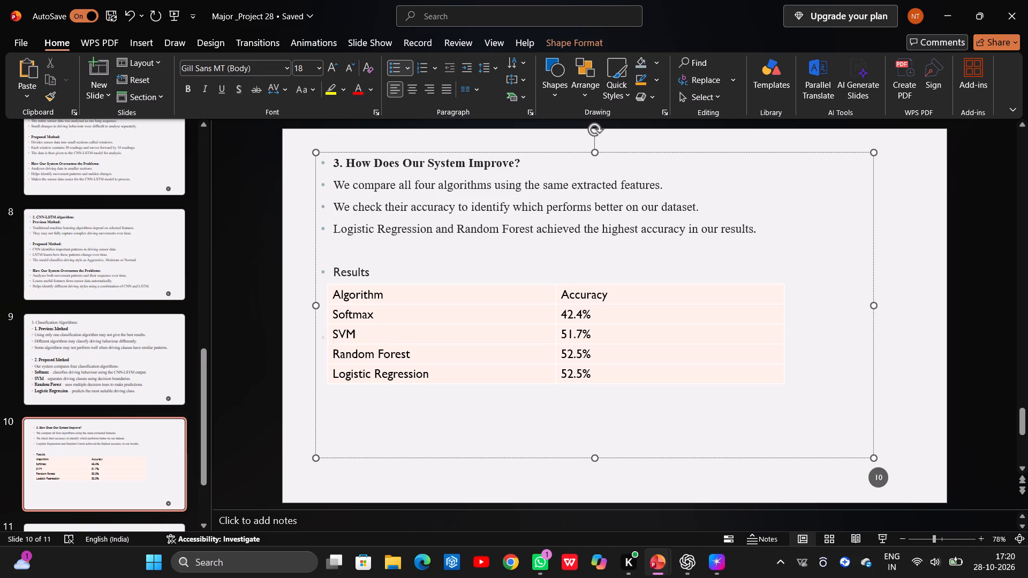
click(349, 409)
key(c)
text(ccc)
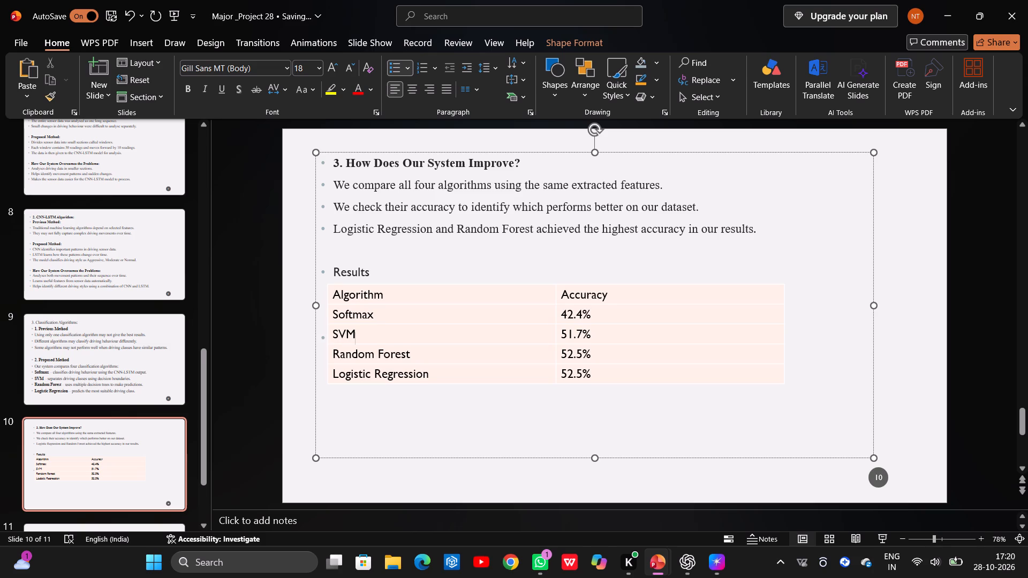
Narrow the accuracy table so its right edge lines up with the end of the longest bullet line above.
click(786, 379)
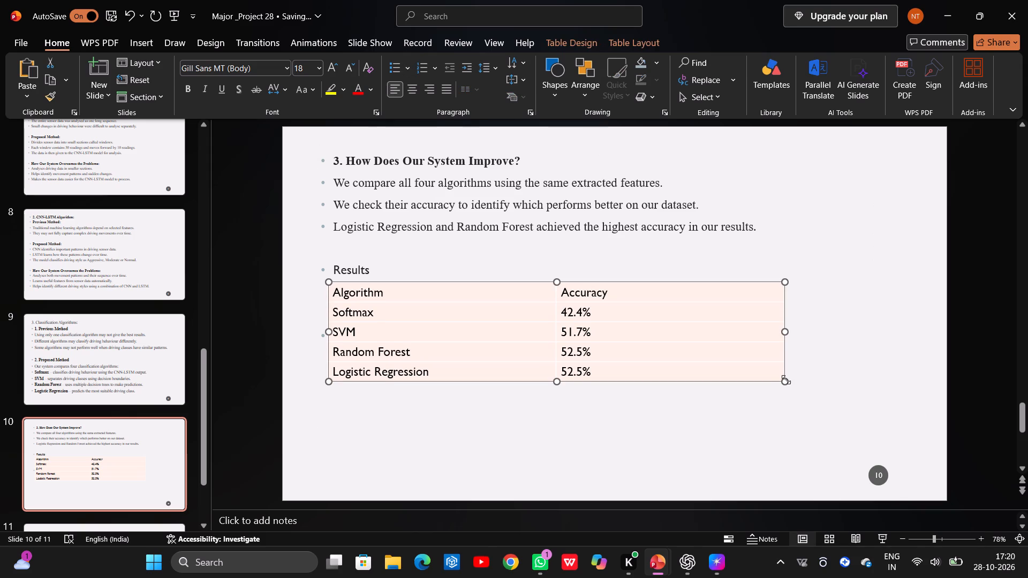
drag(785, 379, 755, 308)
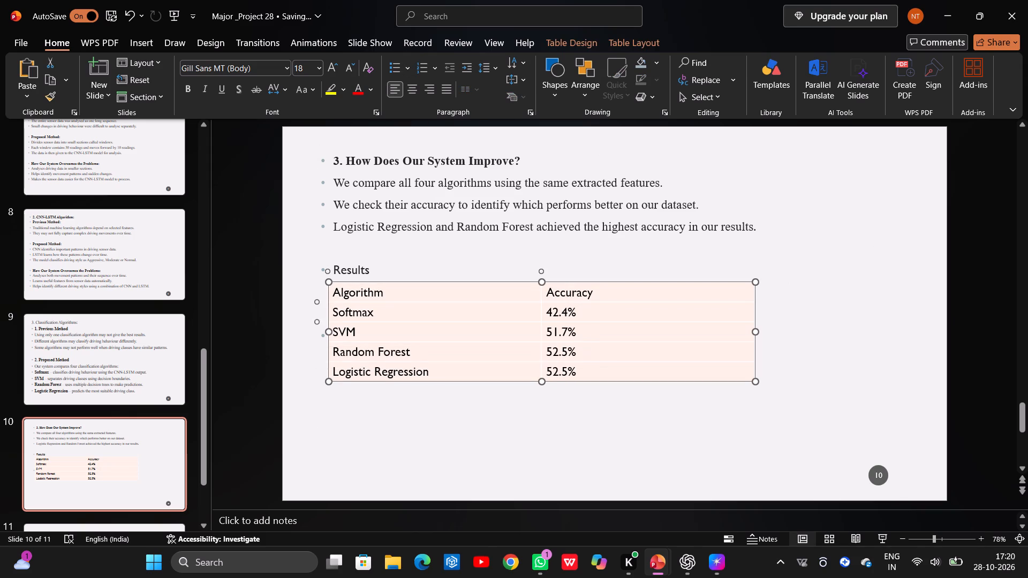
click(362, 411)
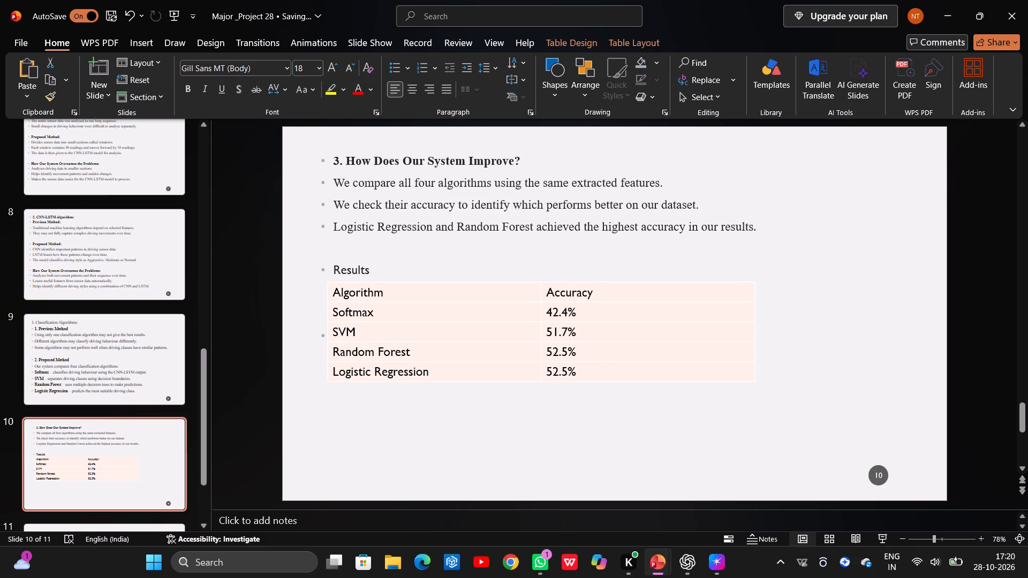
click(450, 427)
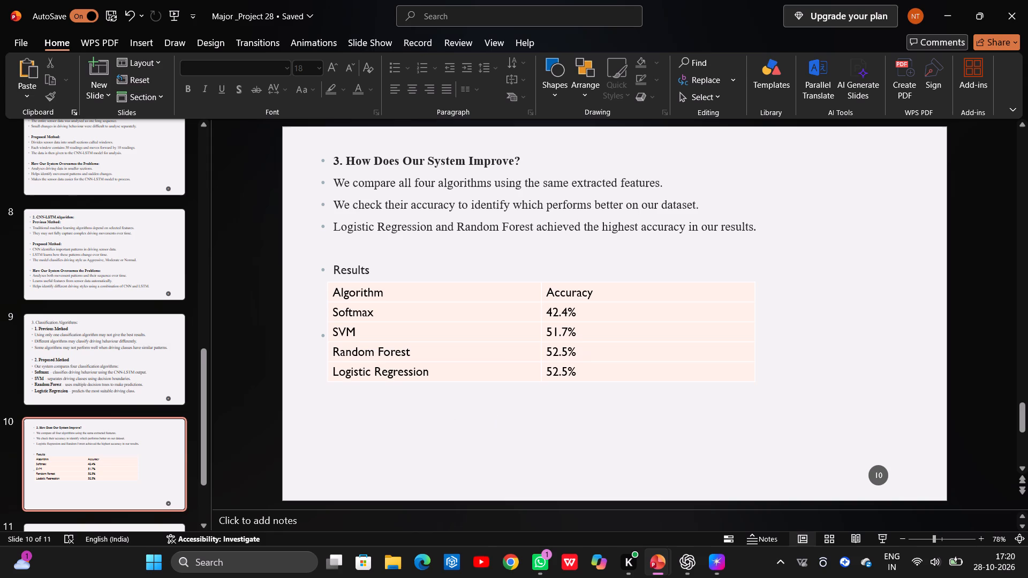
Paste the copied Conclusion paragraph onto the last bullet line of the text box behind the accuracy table.
drag(333, 161, 441, 292)
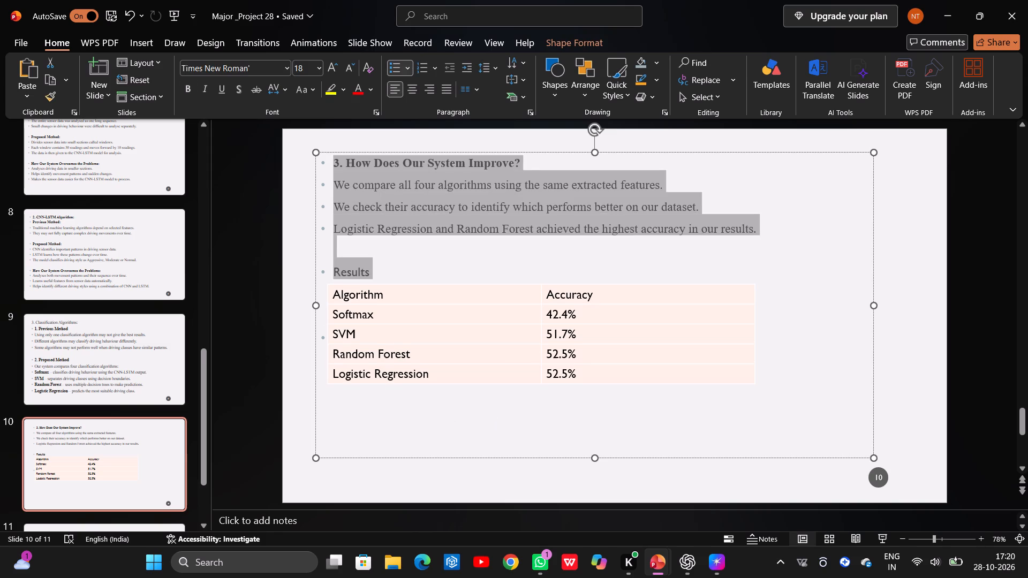
drag(441, 292, 574, 396)
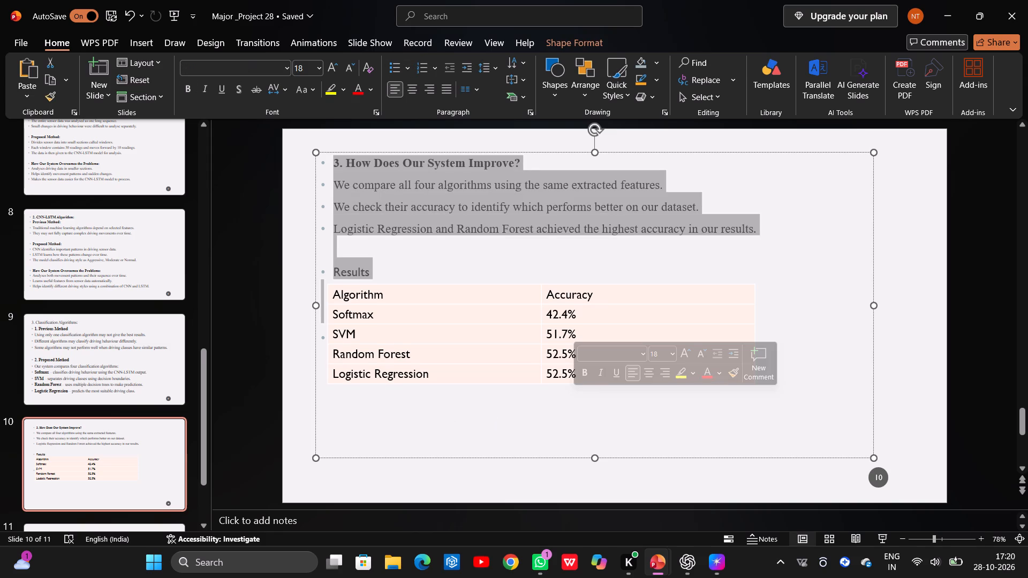
click(418, 412)
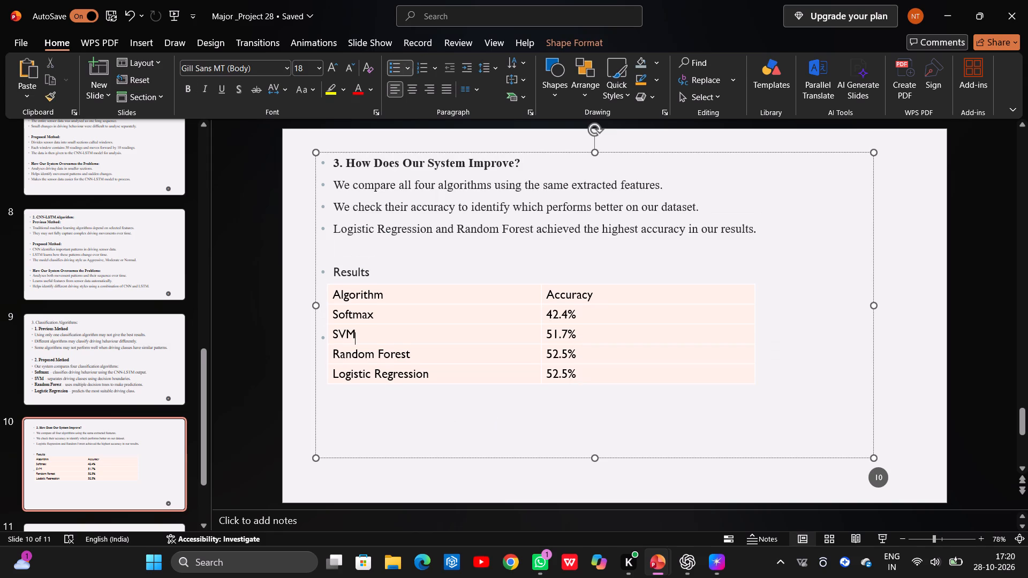
click(678, 379)
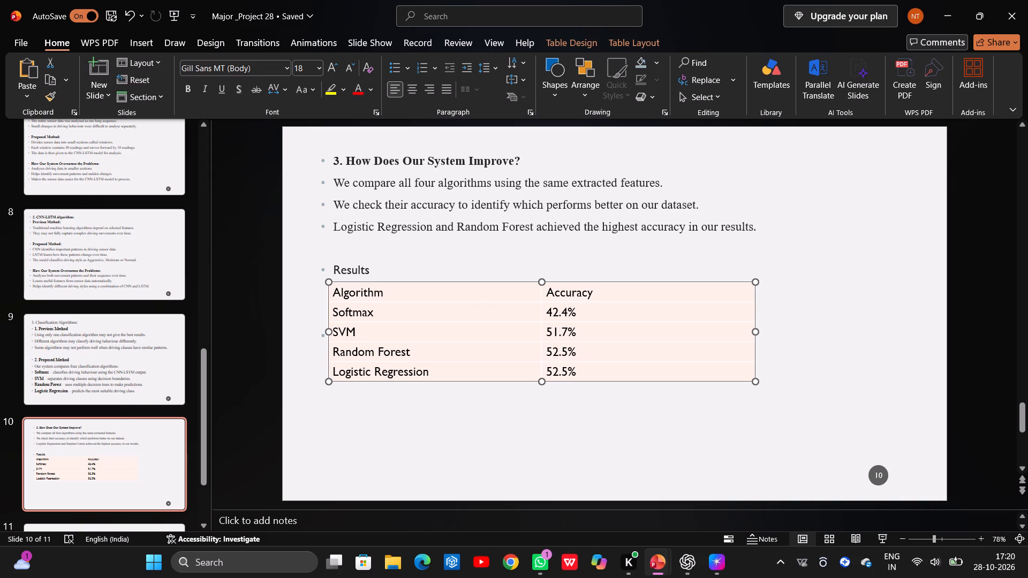
click(590, 223)
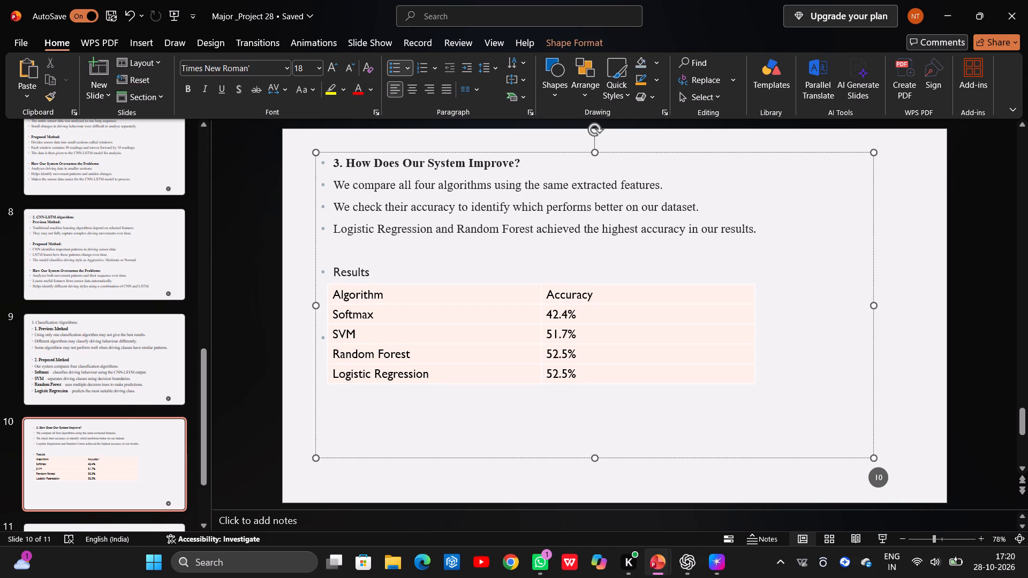
click(357, 406)
key(ctrl+v)
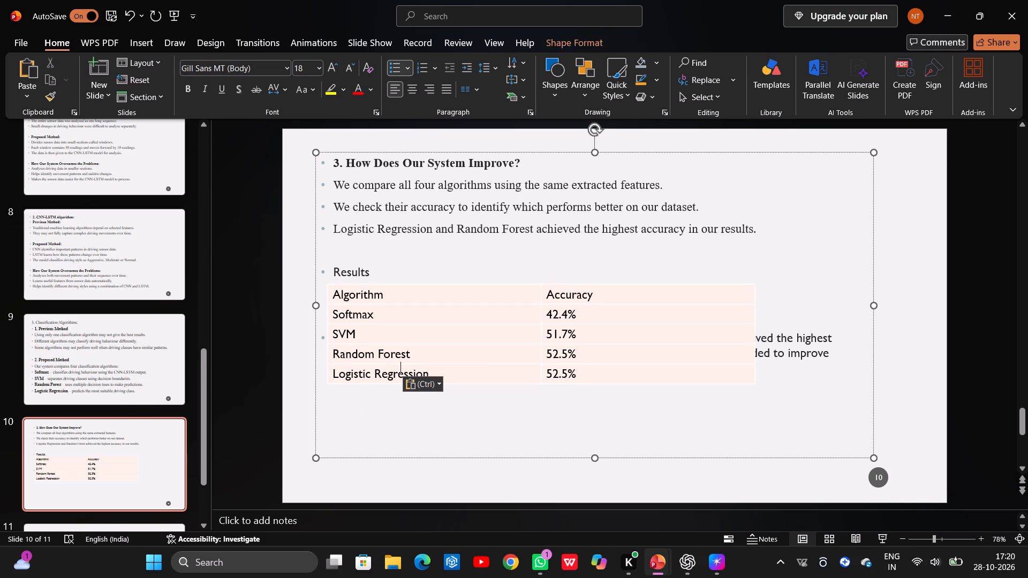
Move the accuracy table up over the bullets to uncover the pasted Conclusion paragraph.
drag(585, 356, 586, 316)
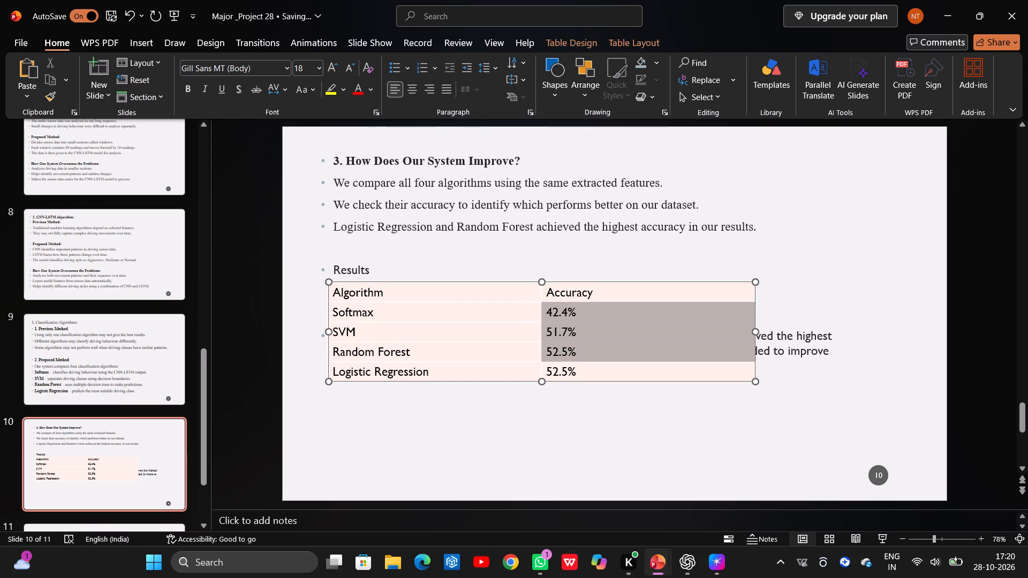
drag(586, 316, 549, 290)
click(485, 324)
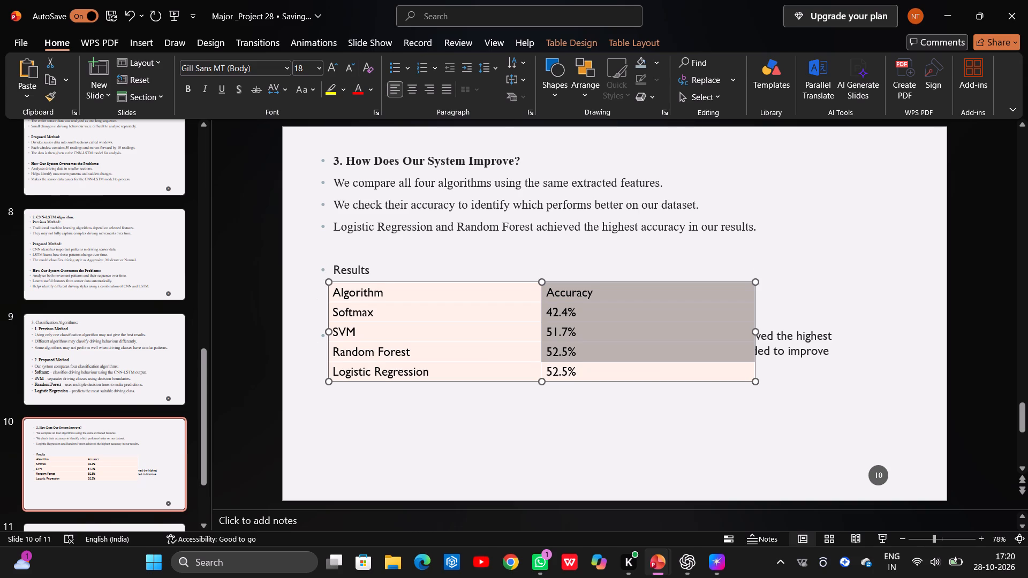
drag(515, 283, 520, 202)
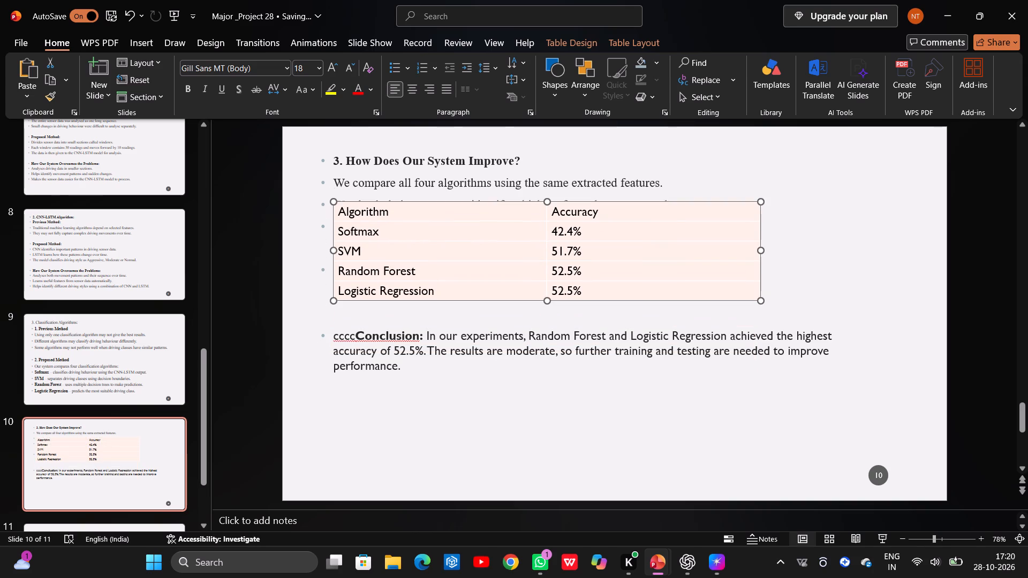
Delete the placeholder text cccc in front of the word Conclusion.
click(352, 336)
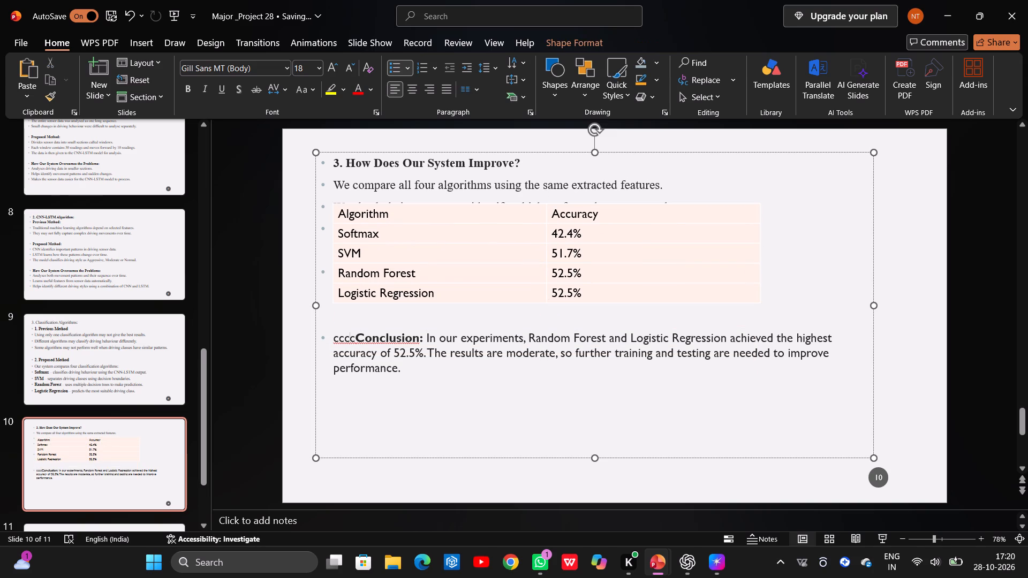
click(356, 340)
key(BackSpace)
key(BackSpace)
key(BackSpace)
key(BackSpace)
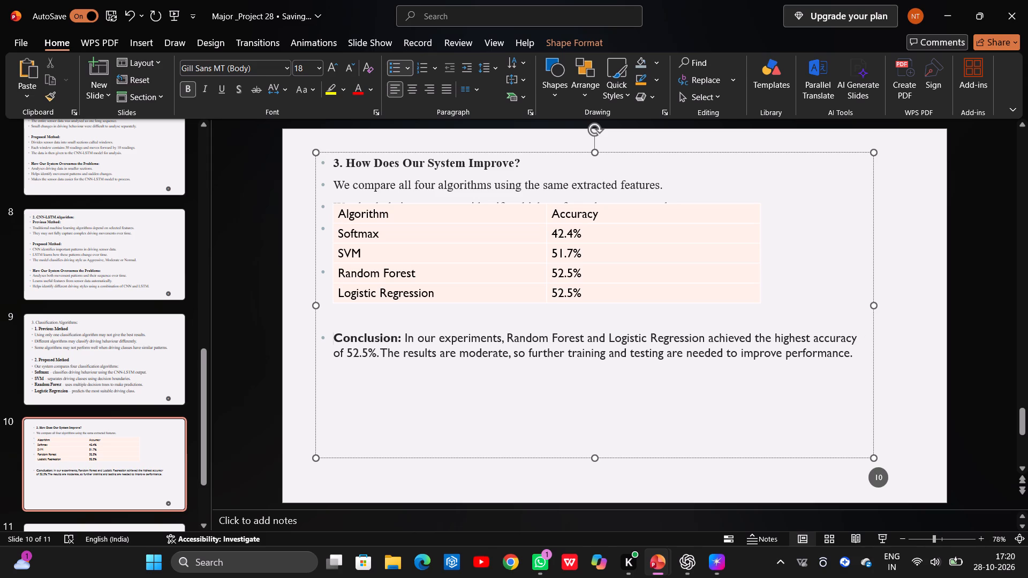
Move the accuracy table up clear of the Results line and add four blank lines above the Conclusion bullet.
click(632, 213)
drag(638, 201, 672, 132)
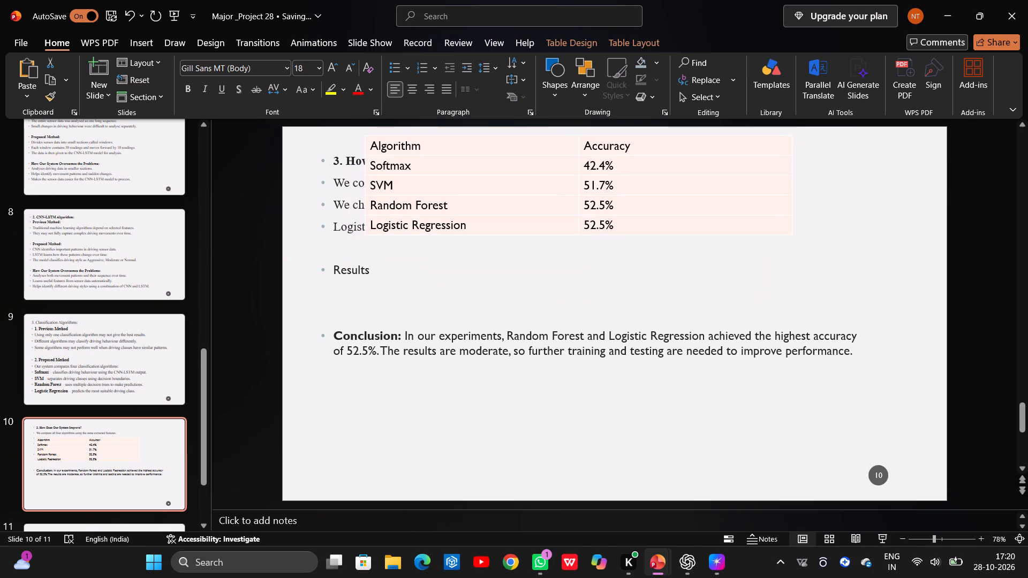
drag(672, 132, 672, 131)
click(385, 305)
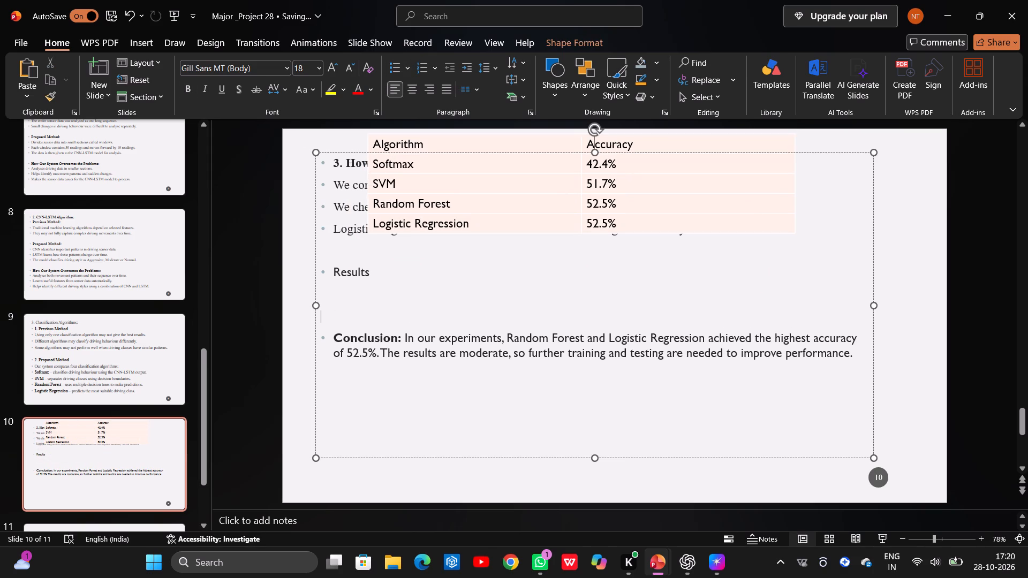
key(Return)
key(Return)
key(Return)
key(Return)
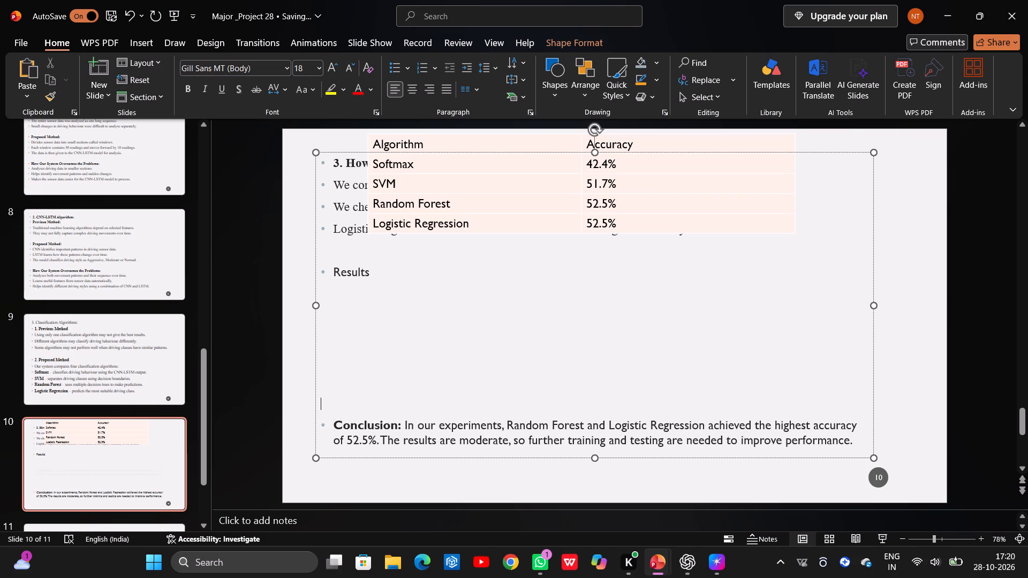
Move the accuracy table down into the blank space between the Results line and the Conclusion paragraph.
drag(509, 182, 505, 195)
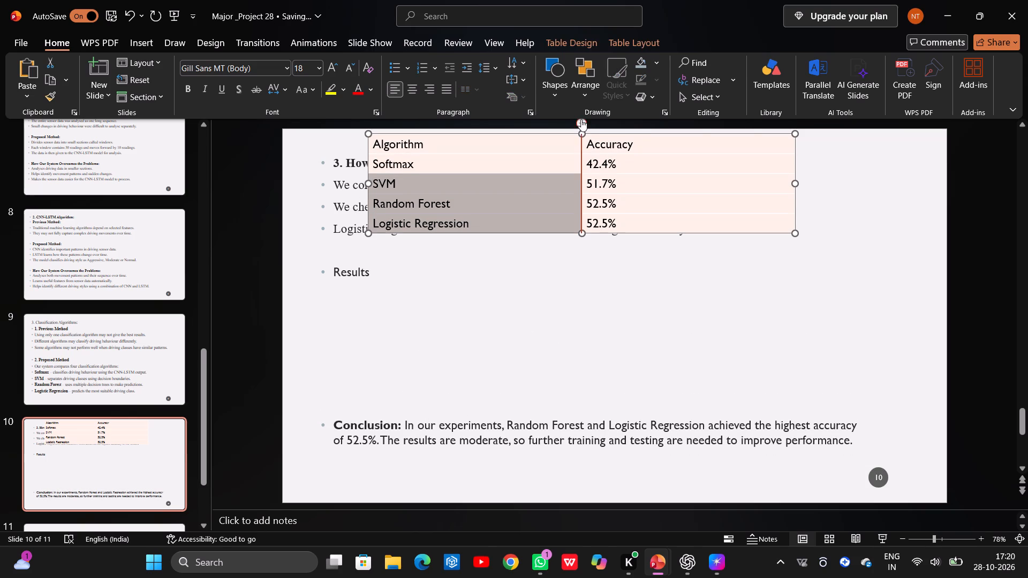
click(581, 132)
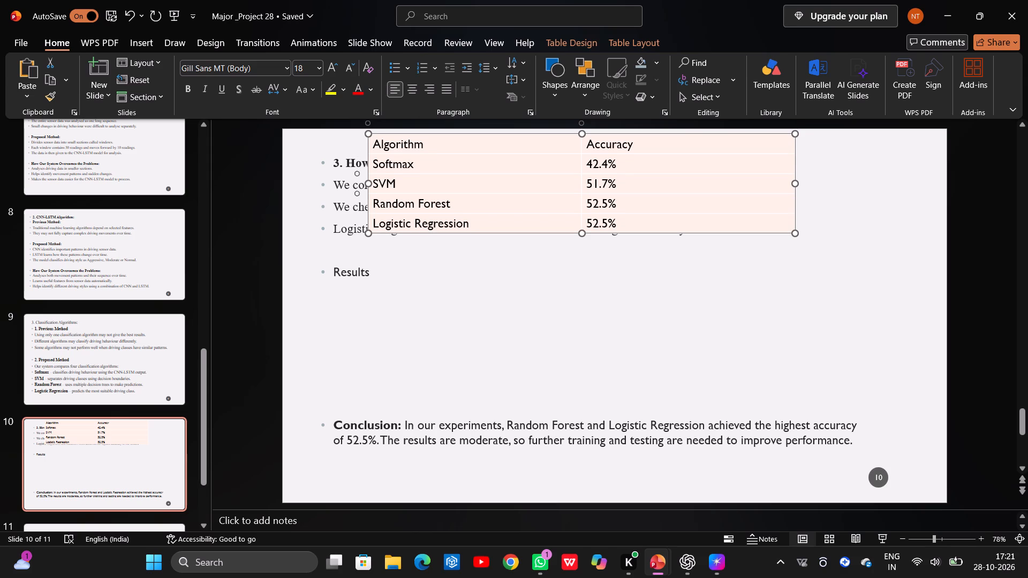
drag(368, 204, 345, 308)
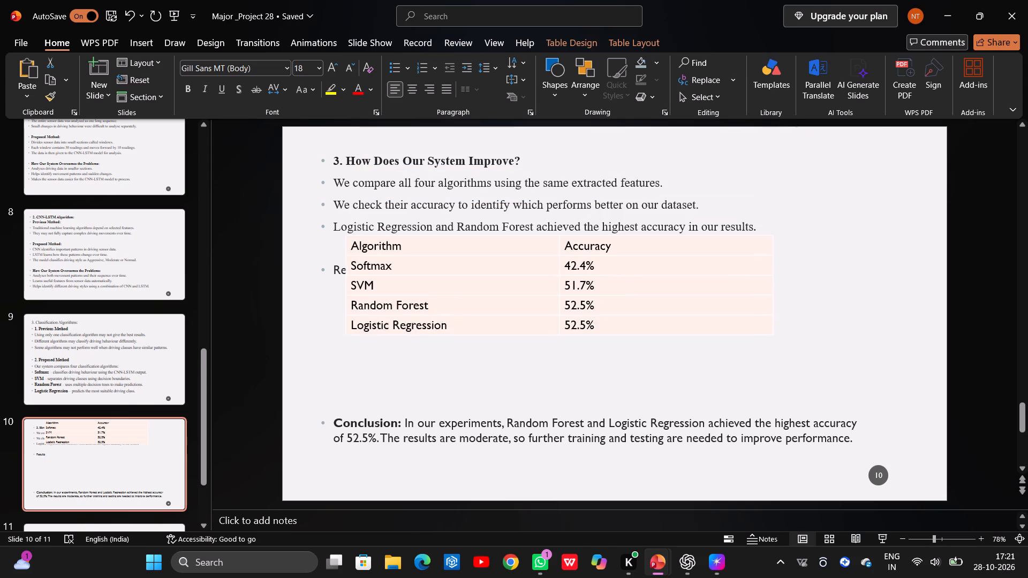
drag(345, 308, 325, 365)
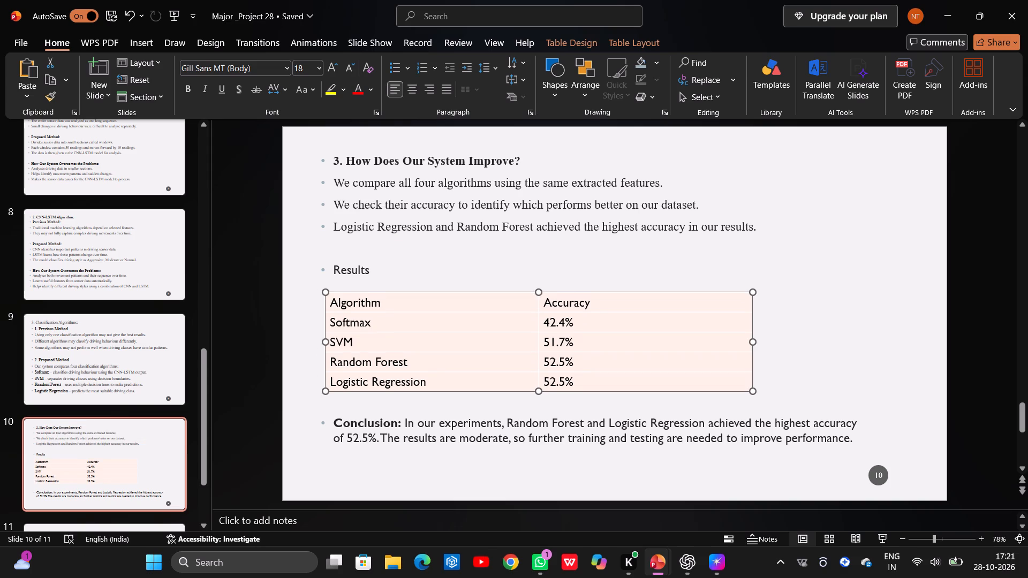
Set the font of the Results line and the Conclusion paragraph to Times New Roman.
drag(334, 269, 752, 454)
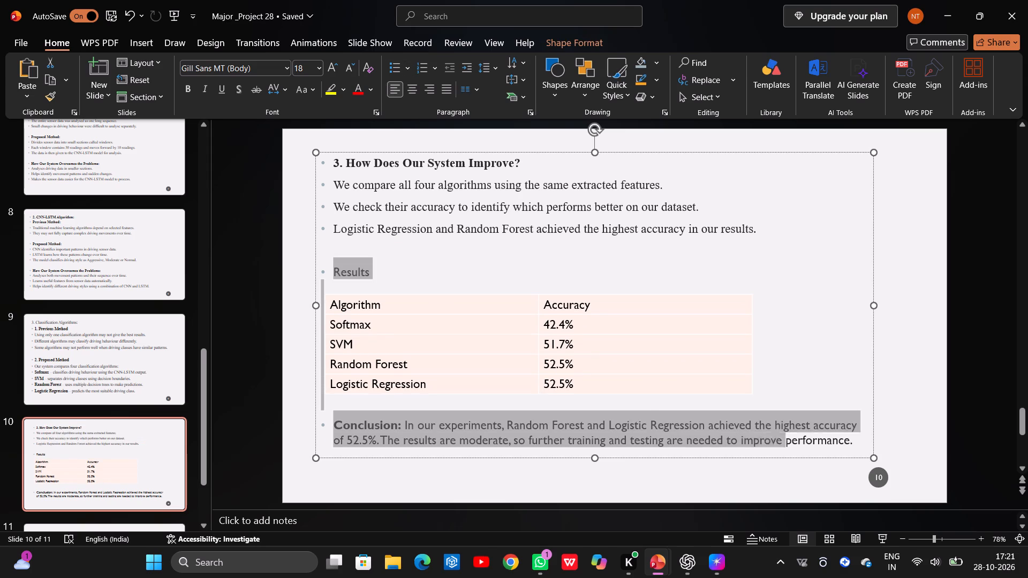
drag(752, 454, 755, 454)
click(736, 346)
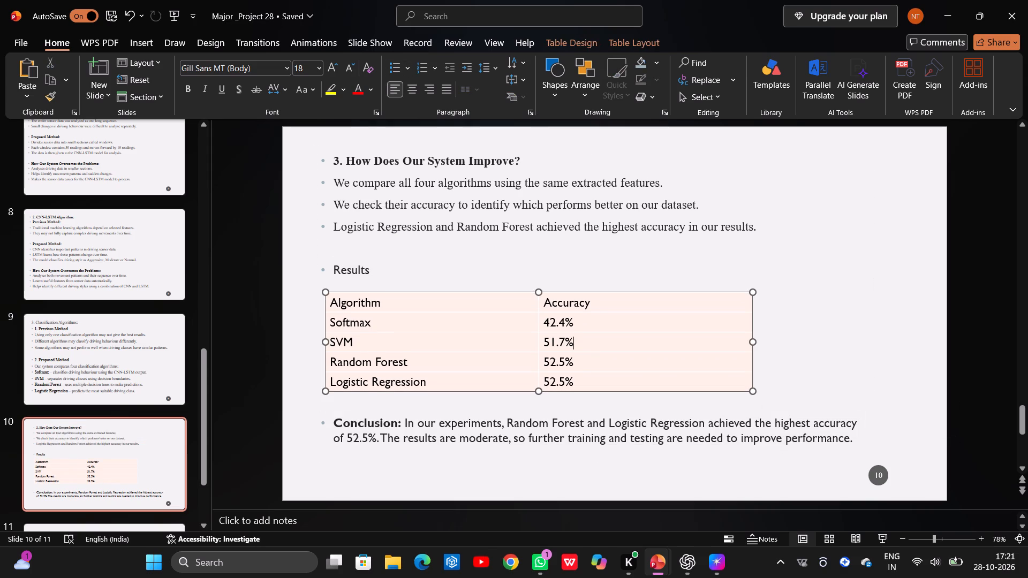
drag(332, 269, 372, 295)
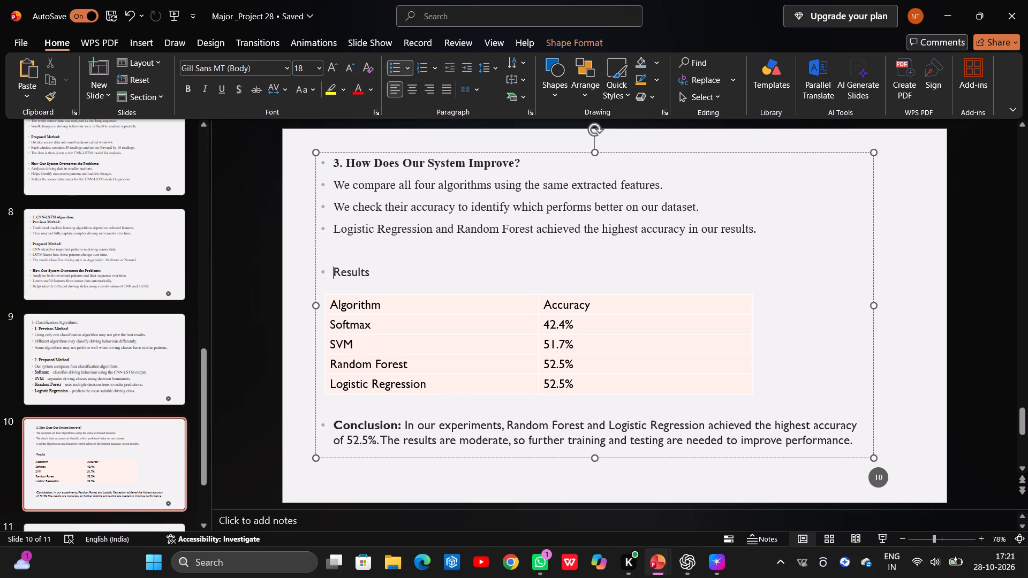
drag(372, 295, 858, 475)
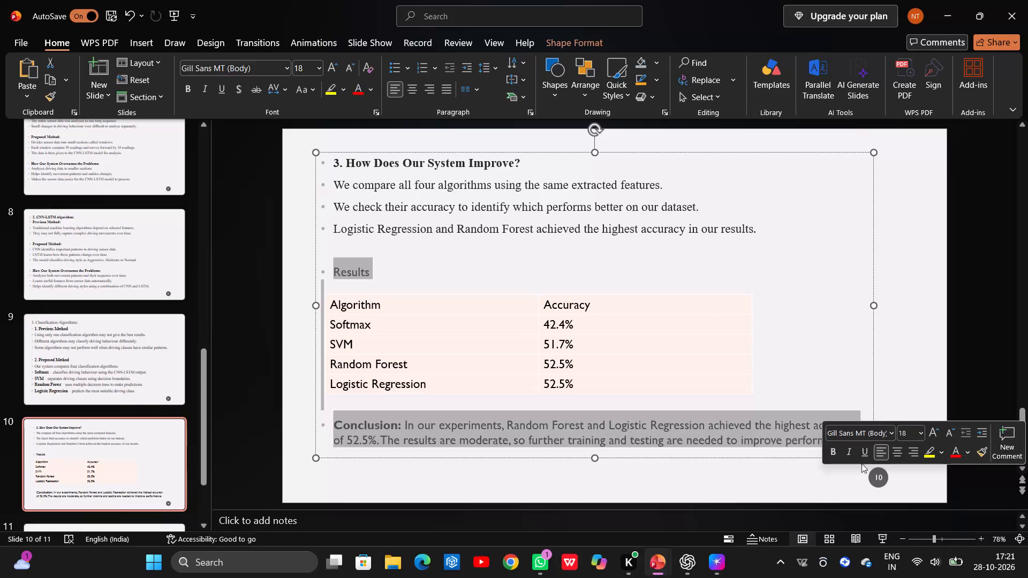
click(888, 433)
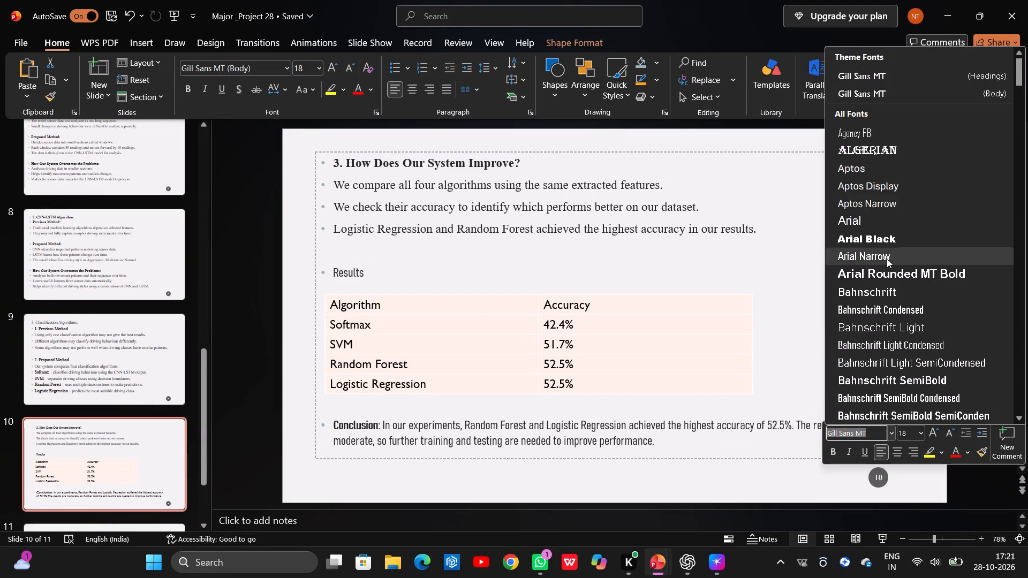
scroll(887, 258, down, 15)
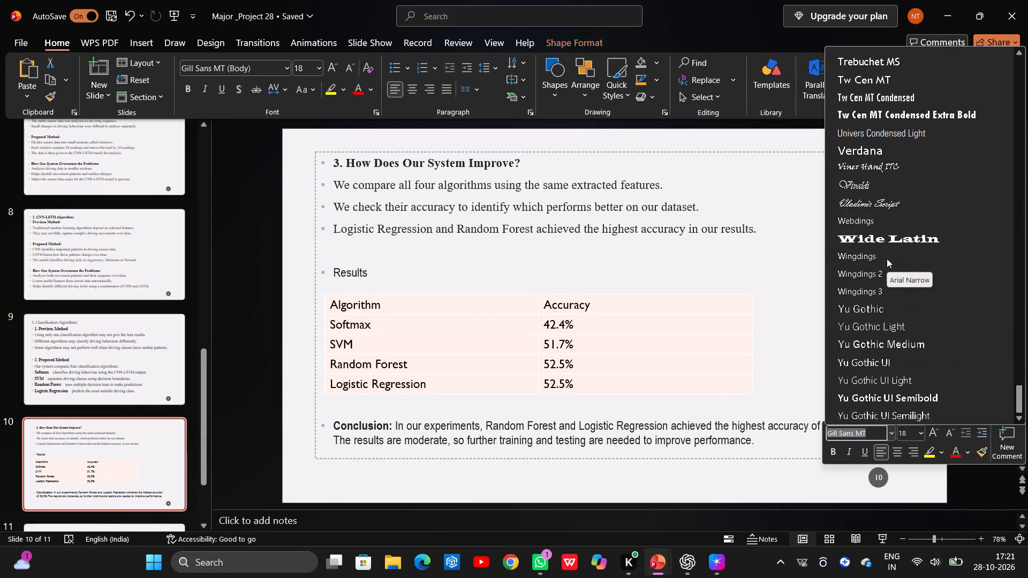
scroll(887, 258, down, 8)
scroll(887, 258, up, 1)
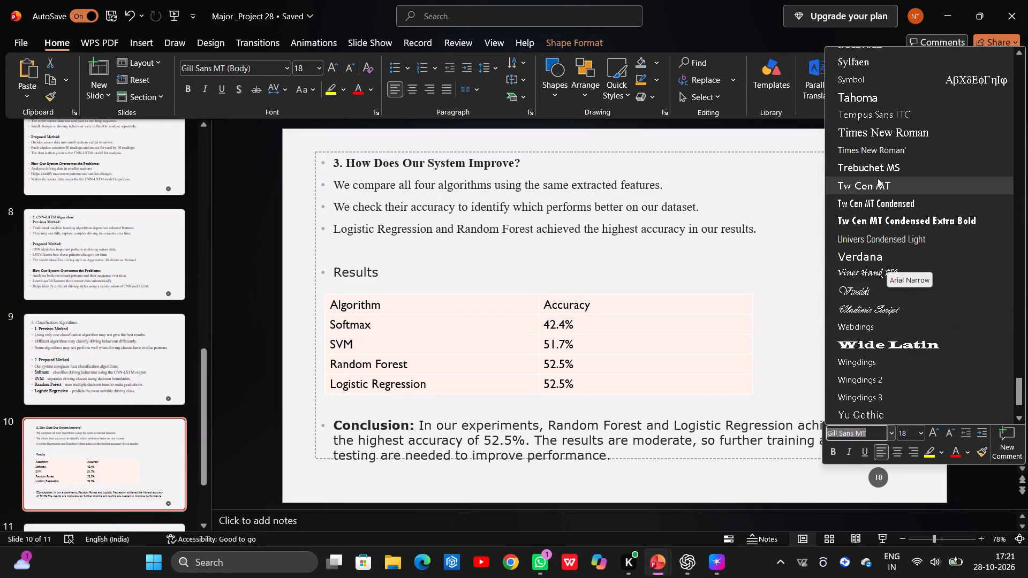
click(885, 130)
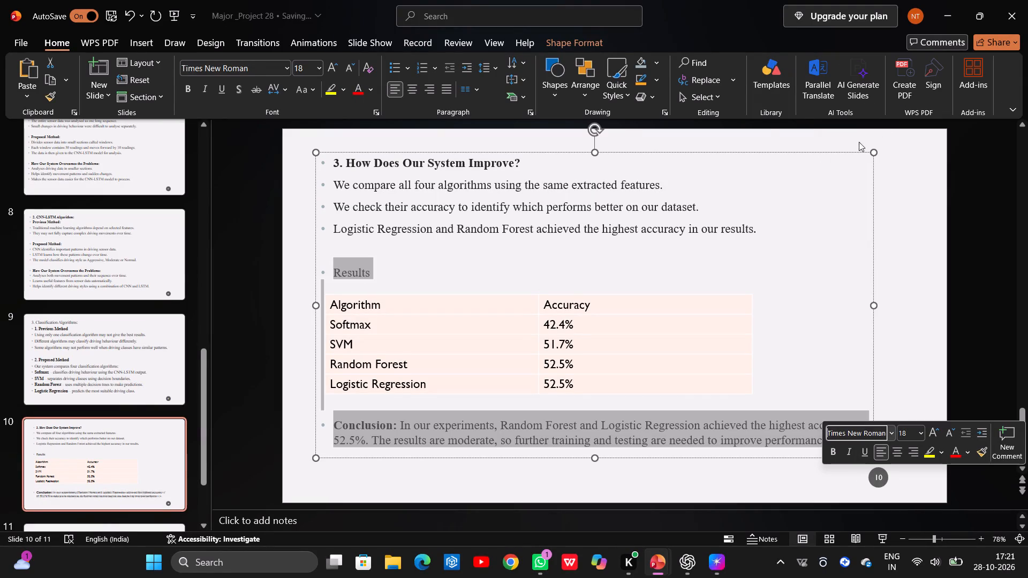
Set the font of all text in the accuracy table to Times New Roman'.
click(545, 316)
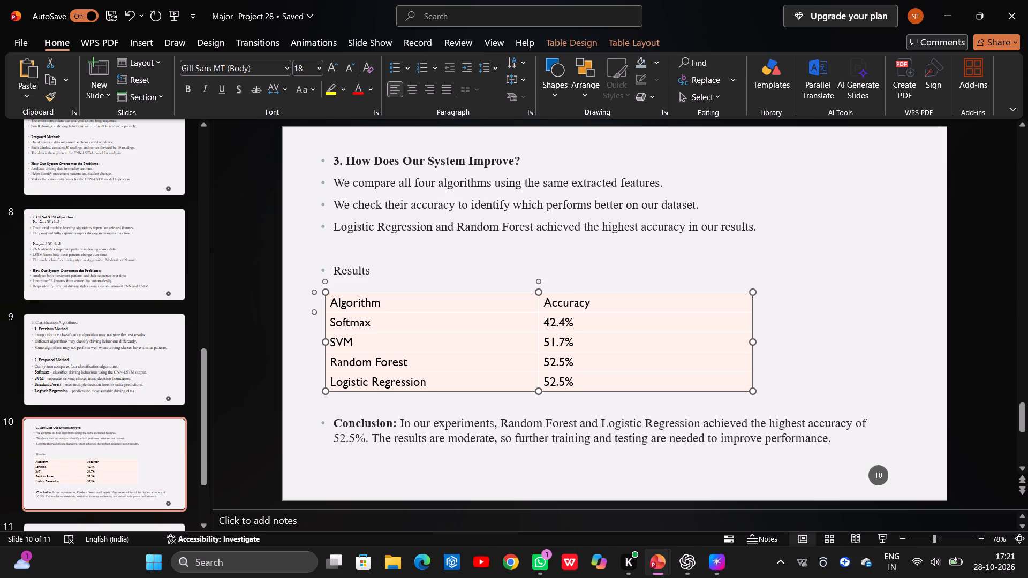
drag(332, 305, 327, 308)
drag(327, 308, 326, 308)
click(347, 305)
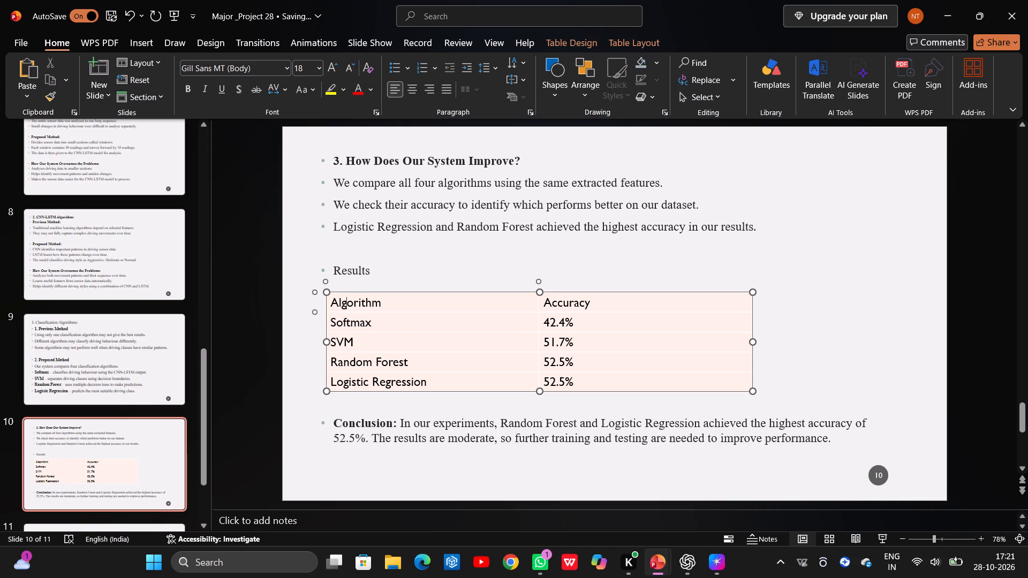
drag(337, 305, 528, 370)
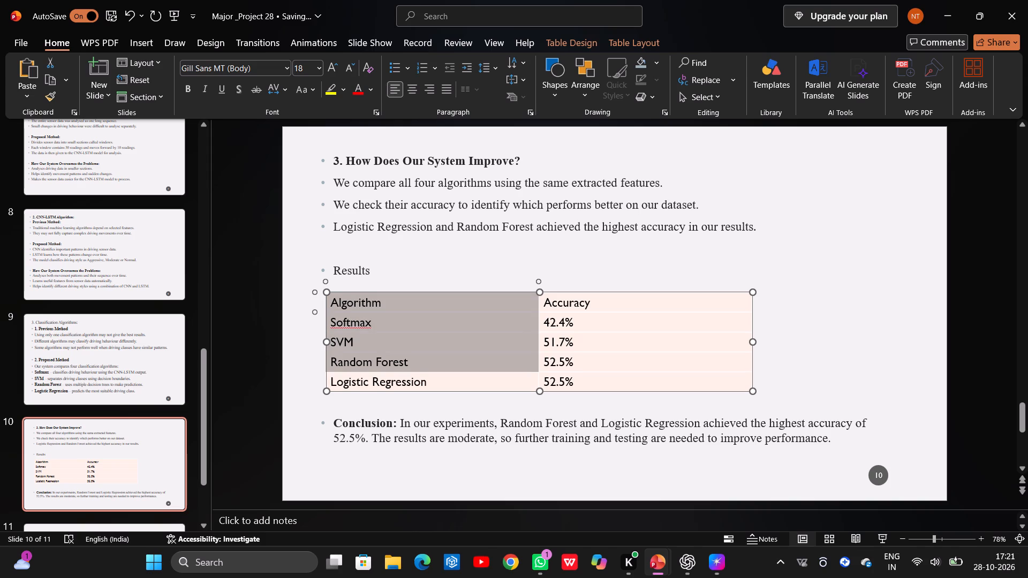
drag(528, 370, 585, 381)
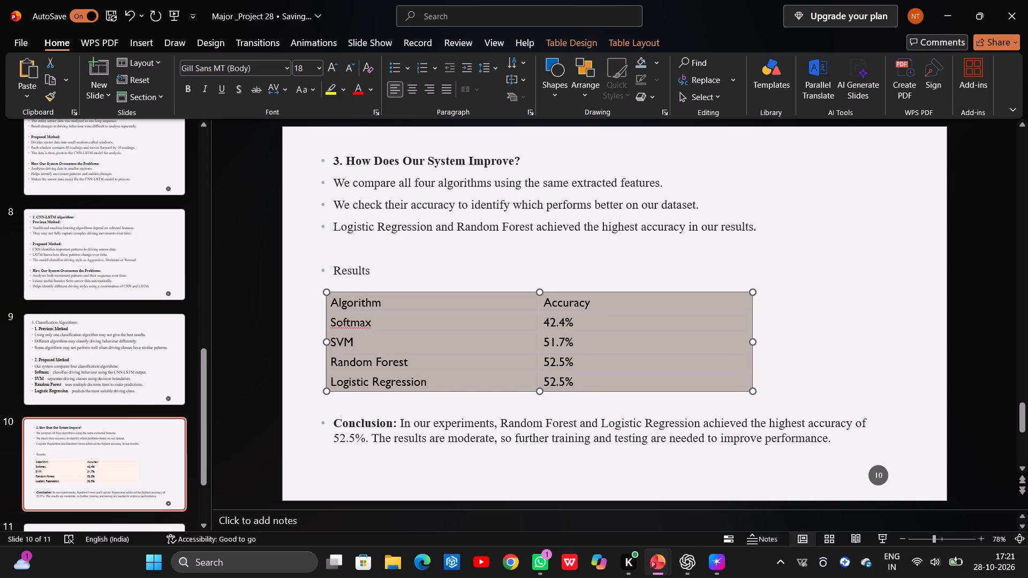
right_click(599, 308)
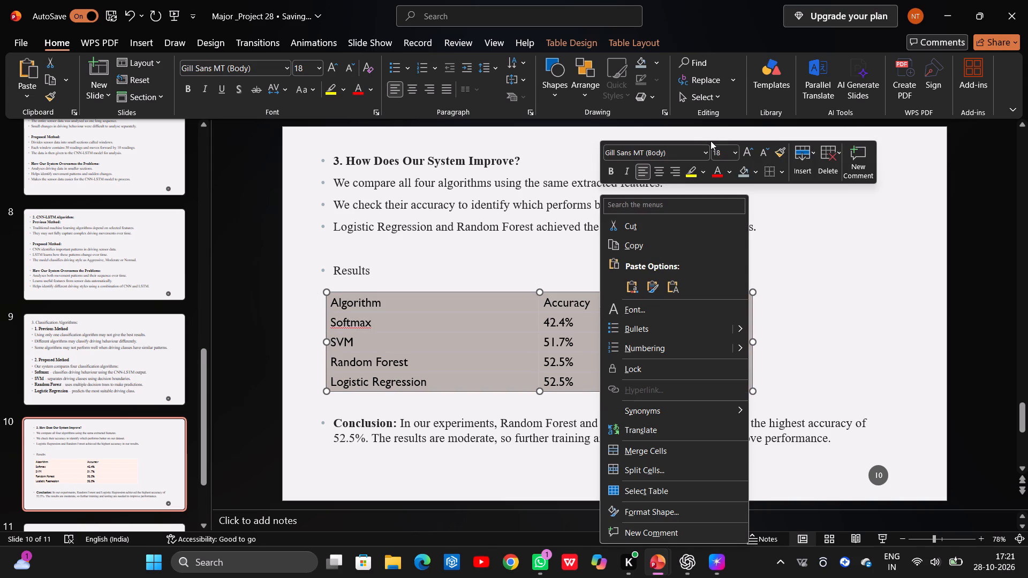
click(708, 151)
scroll(654, 342, down, 5)
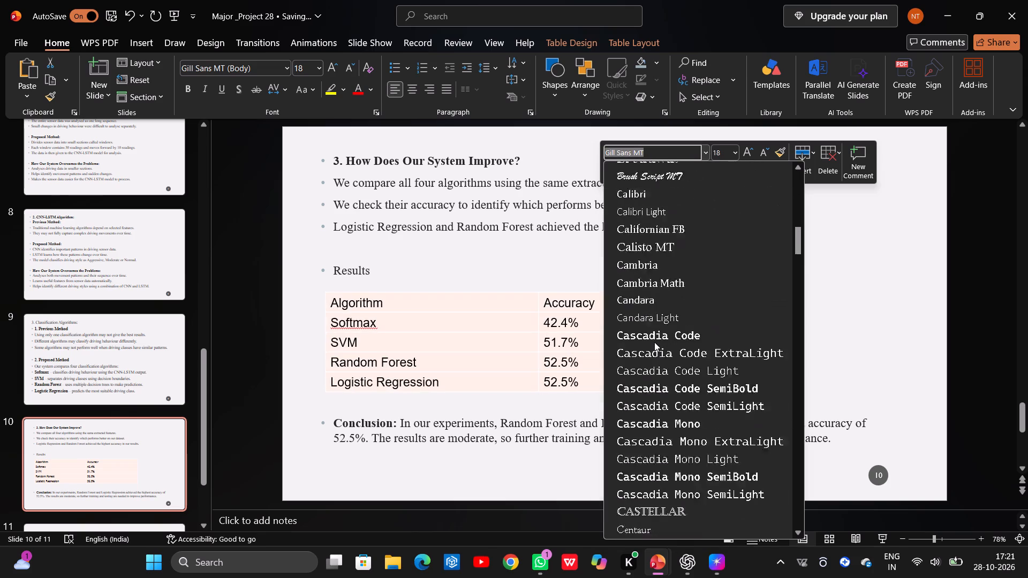
scroll(654, 342, down, 6)
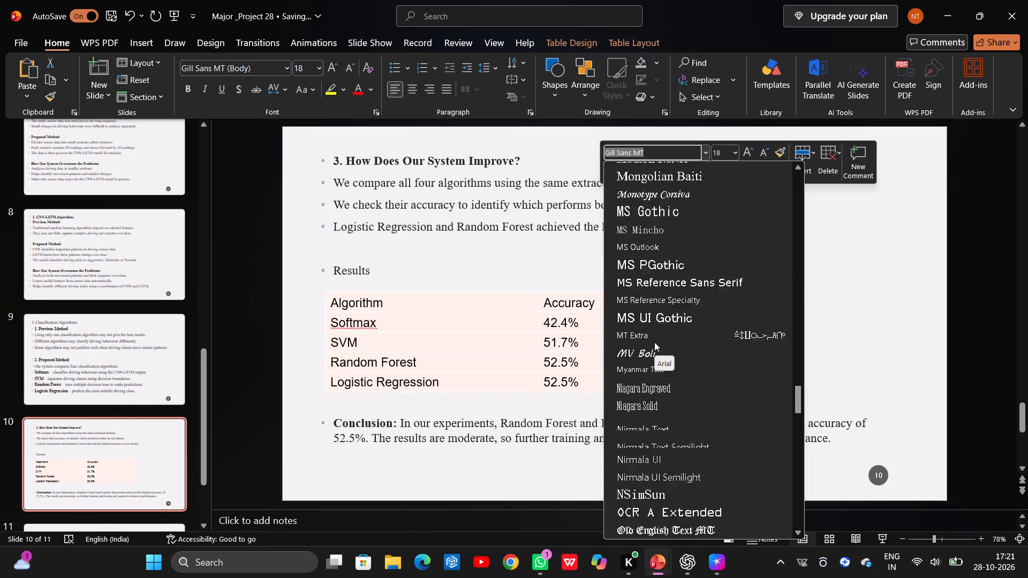
scroll(654, 342, down, 5)
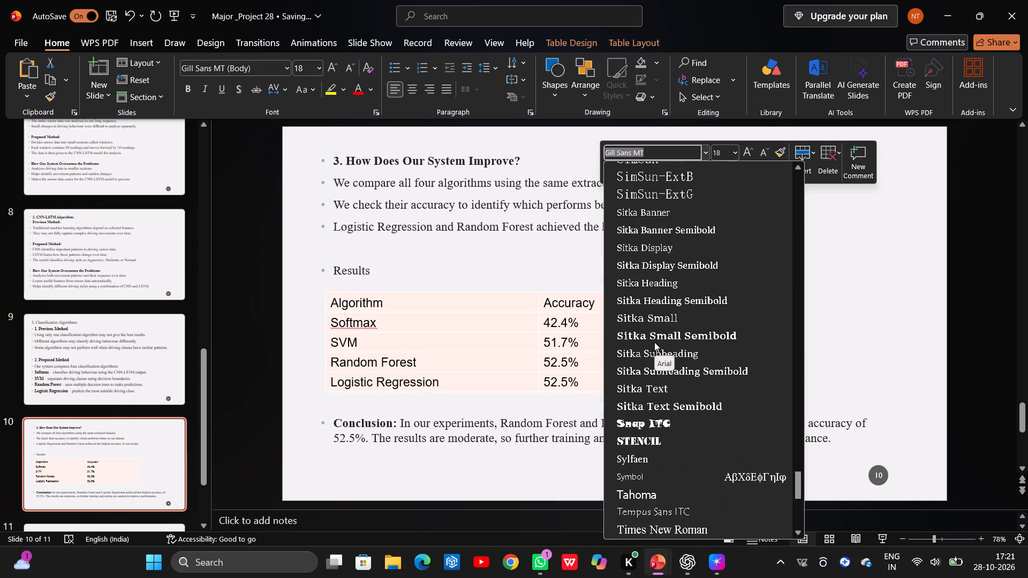
scroll(654, 342, down, 1)
click(655, 443)
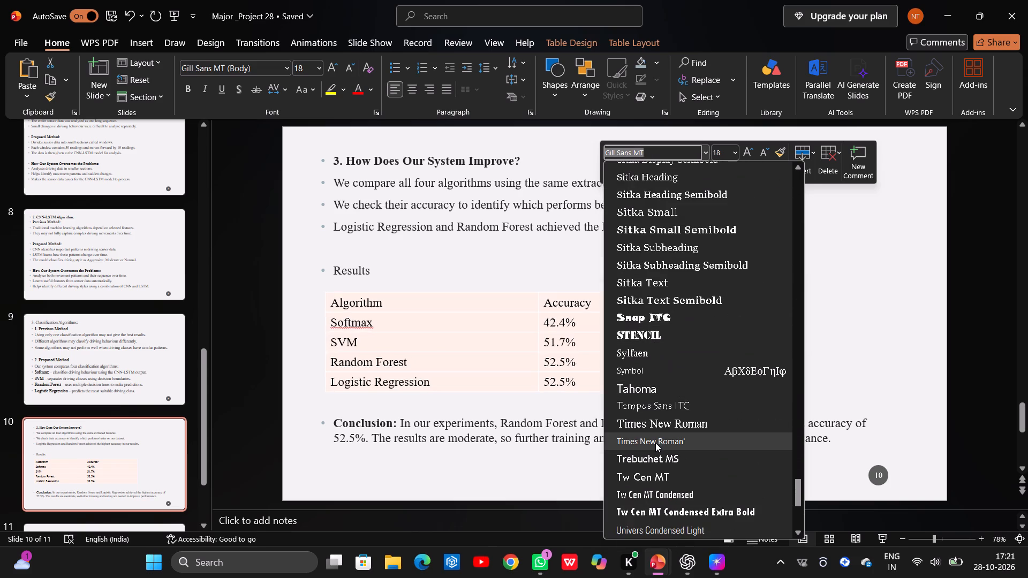
click(602, 363)
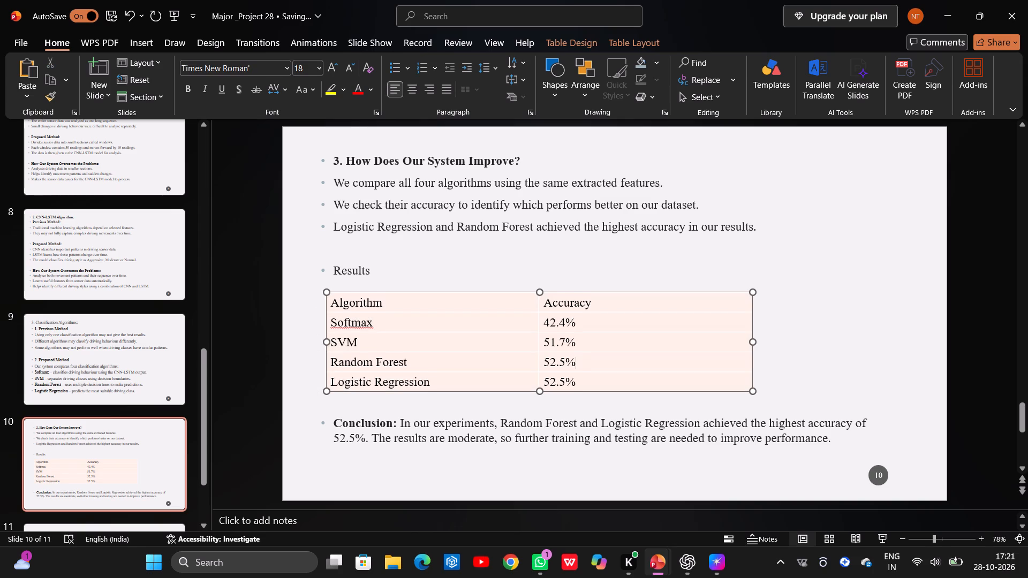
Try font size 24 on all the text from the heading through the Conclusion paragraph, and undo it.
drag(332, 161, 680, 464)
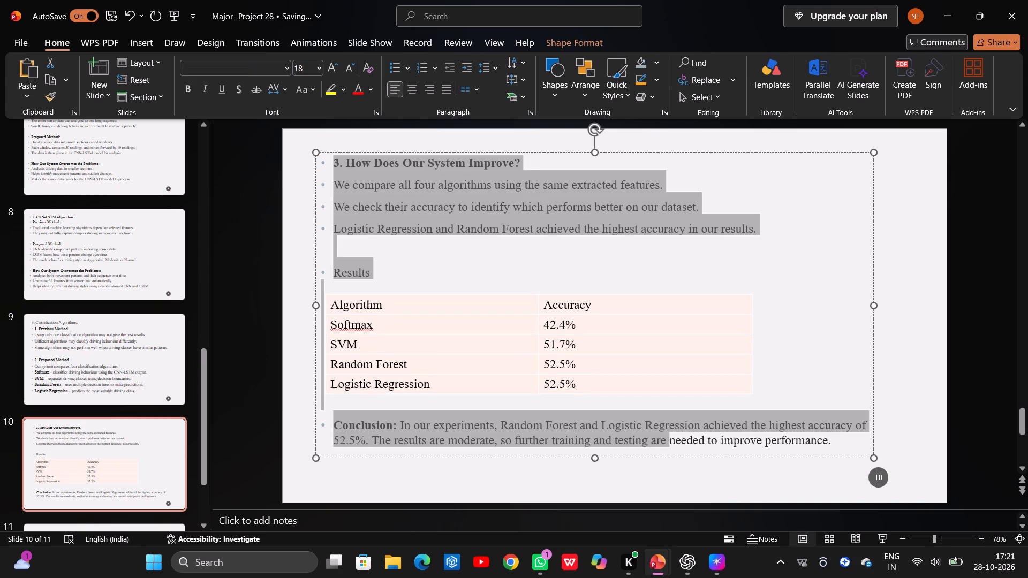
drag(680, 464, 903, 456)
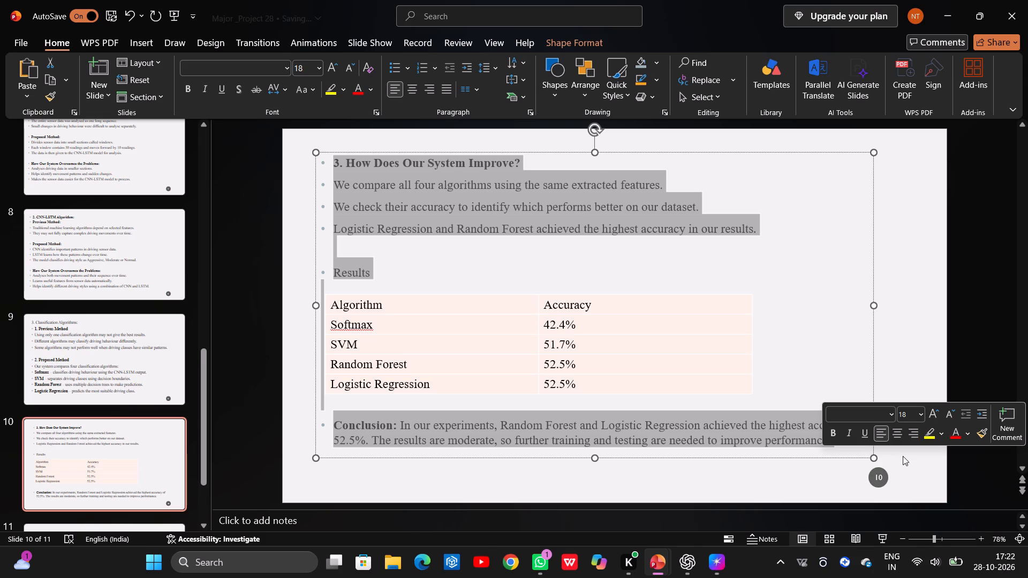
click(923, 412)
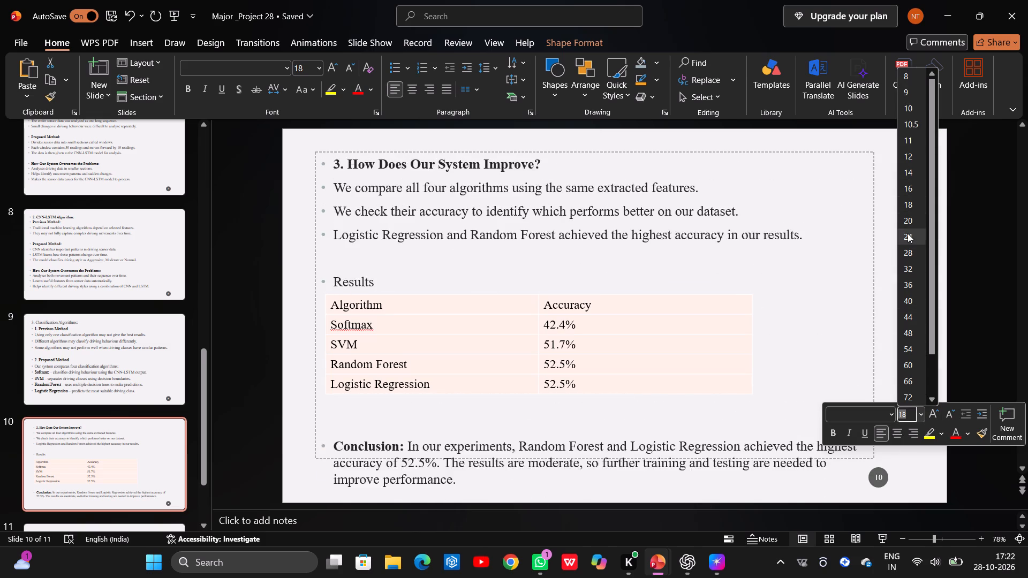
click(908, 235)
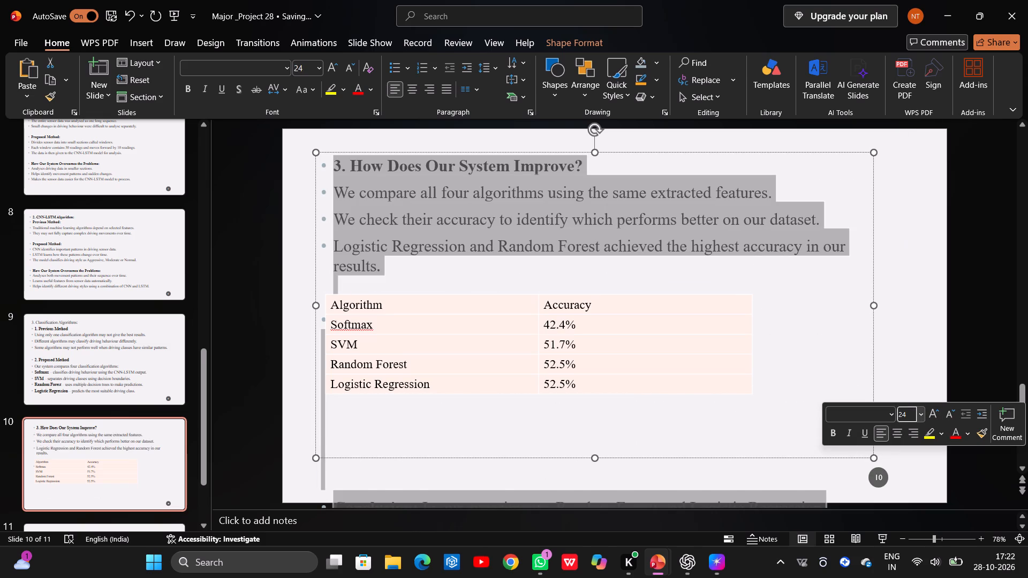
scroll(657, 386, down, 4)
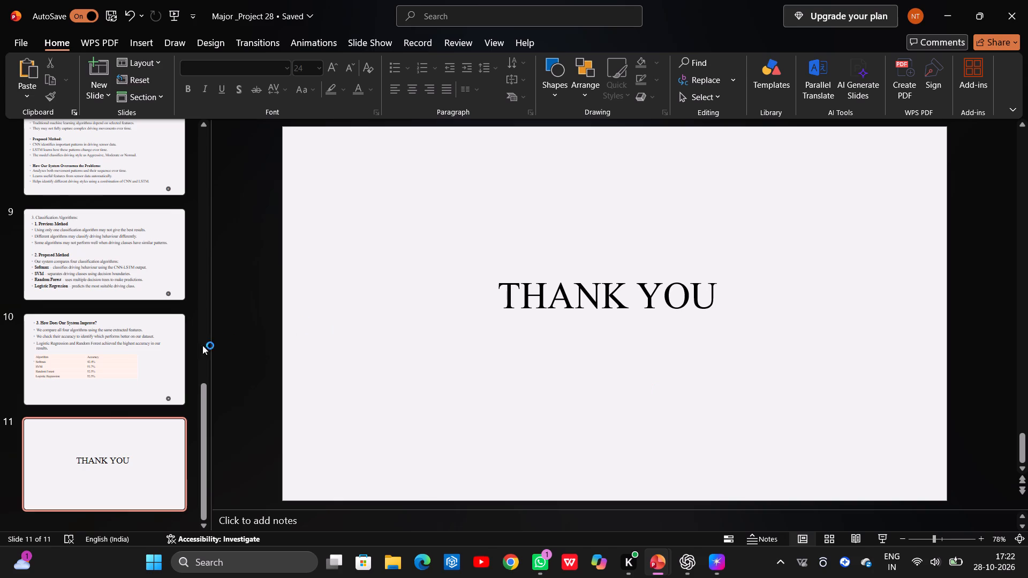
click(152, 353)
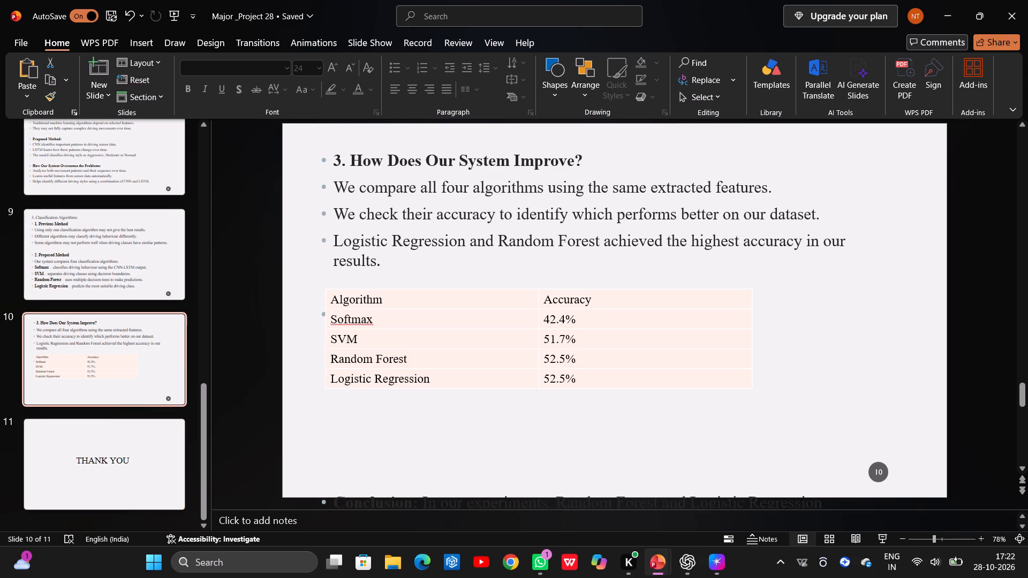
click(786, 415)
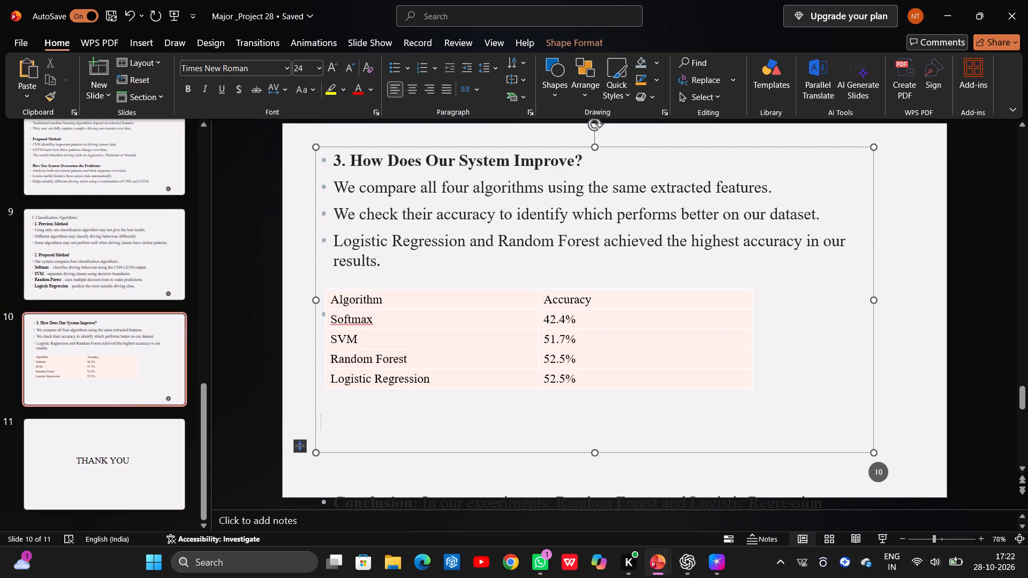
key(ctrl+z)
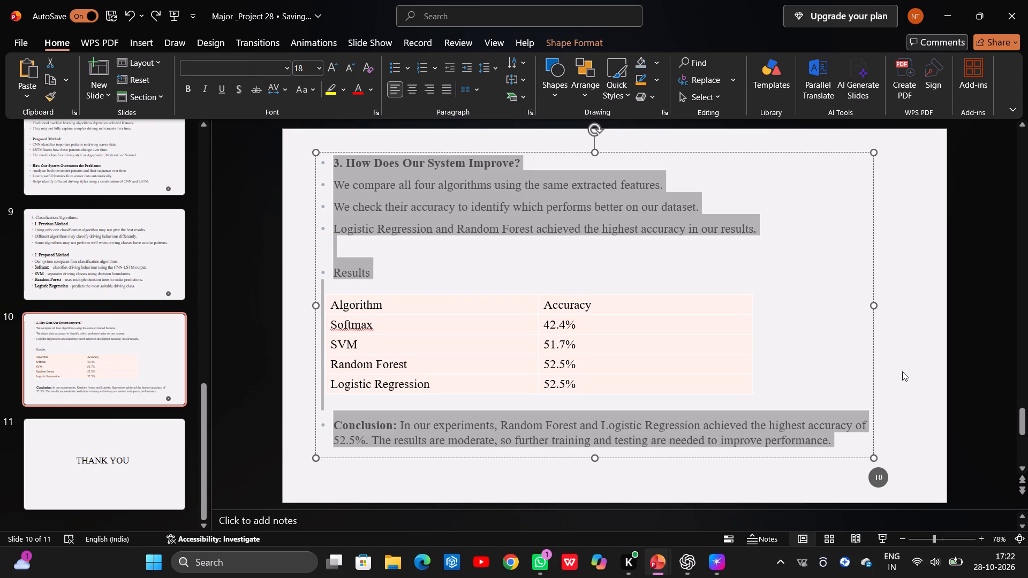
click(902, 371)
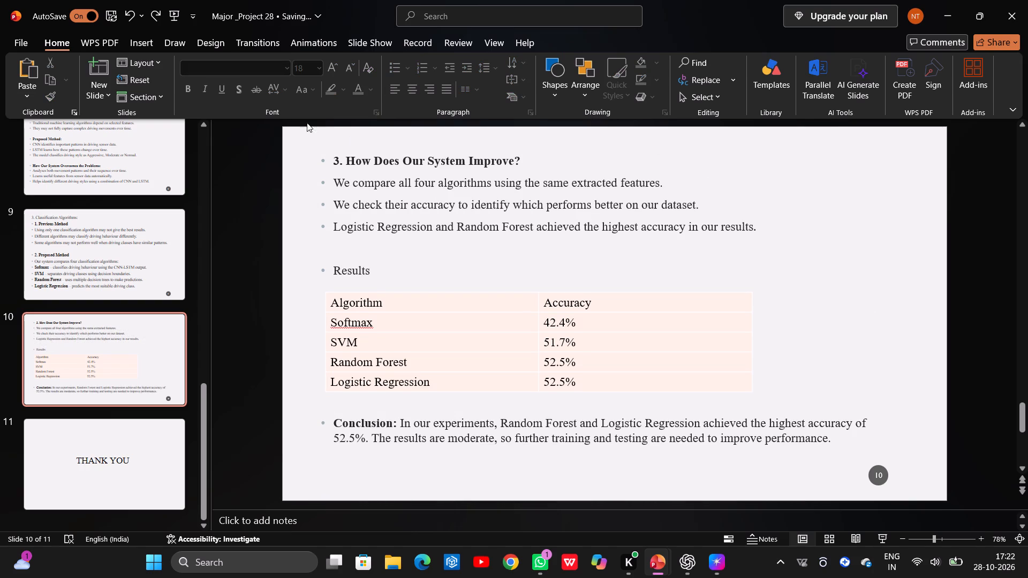
Set the font size of the heading How Does Our System Improve? and its three bullets to 24.
drag(331, 160, 684, 235)
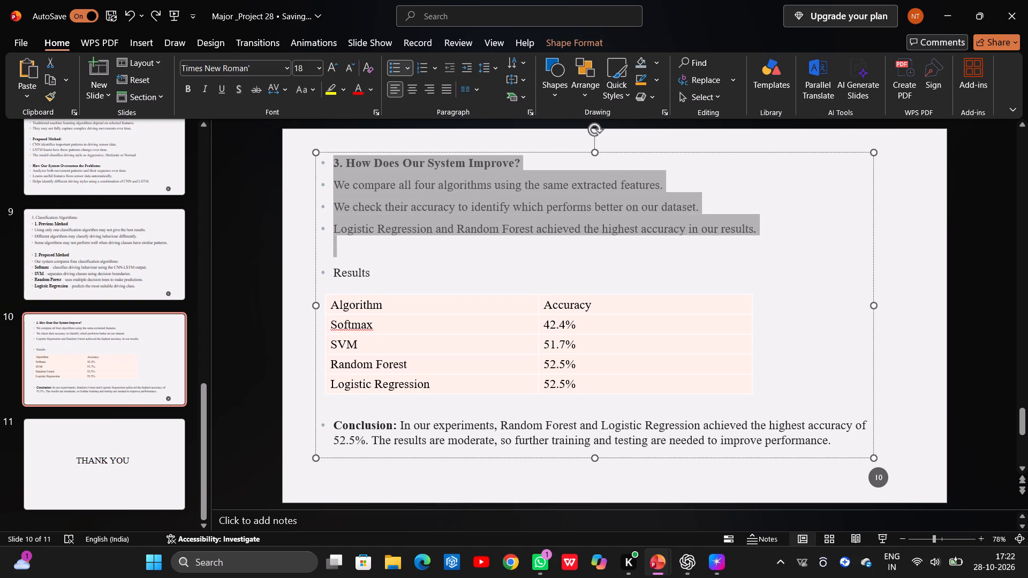
drag(684, 235, 801, 234)
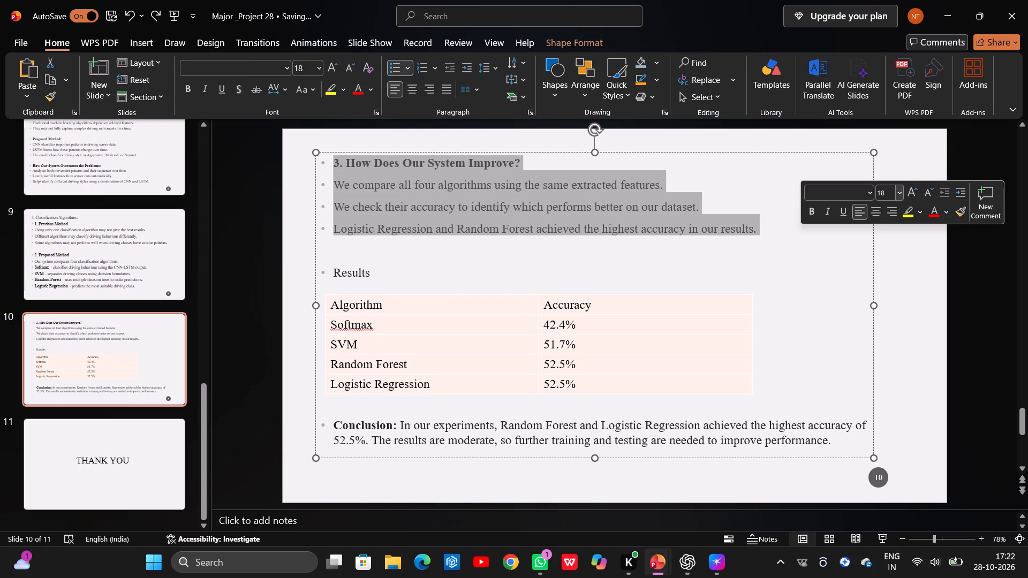
click(902, 197)
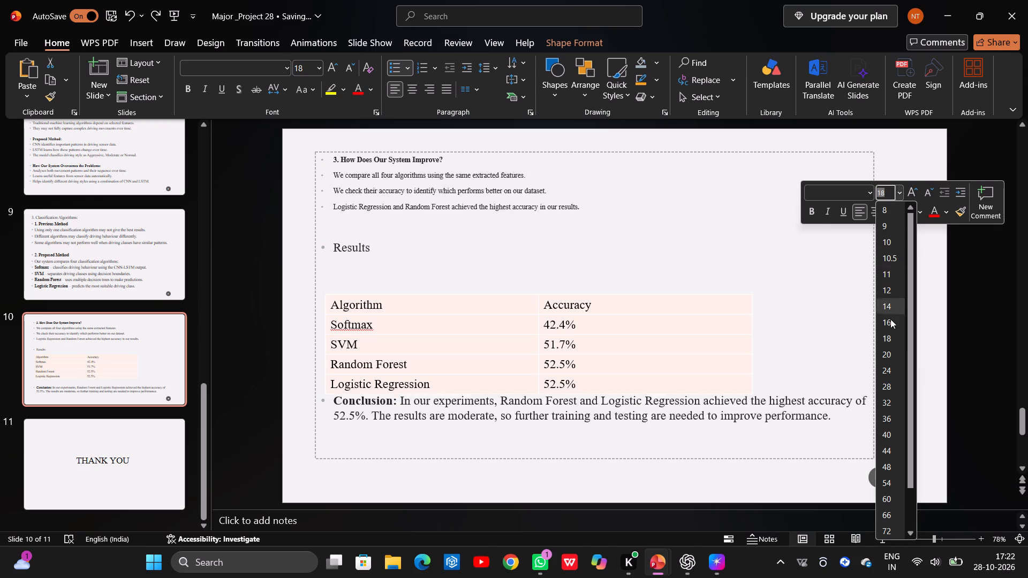
click(888, 365)
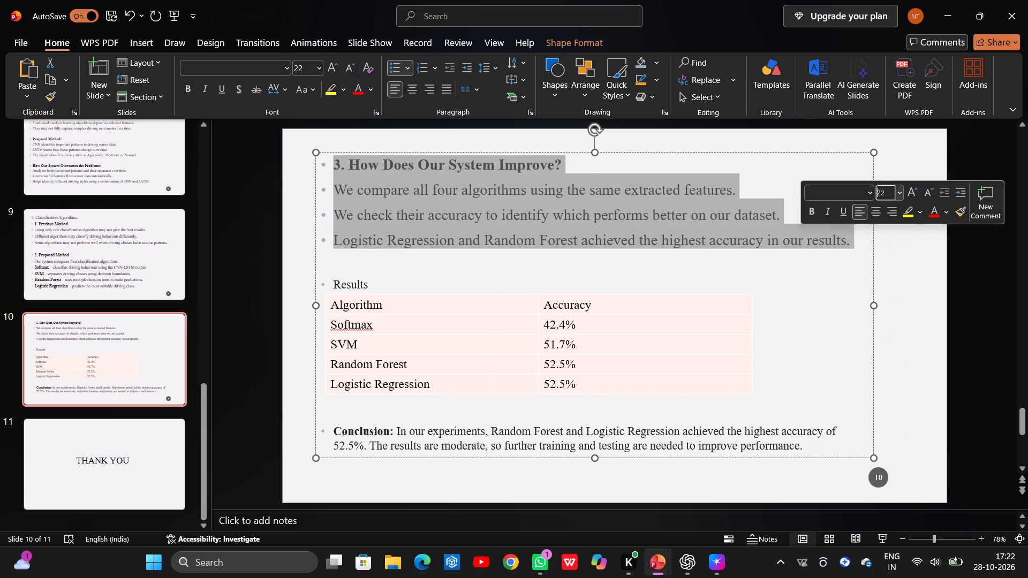
Make the Results line above the table bold at font size 20 and add a colon after the word.
click(426, 249)
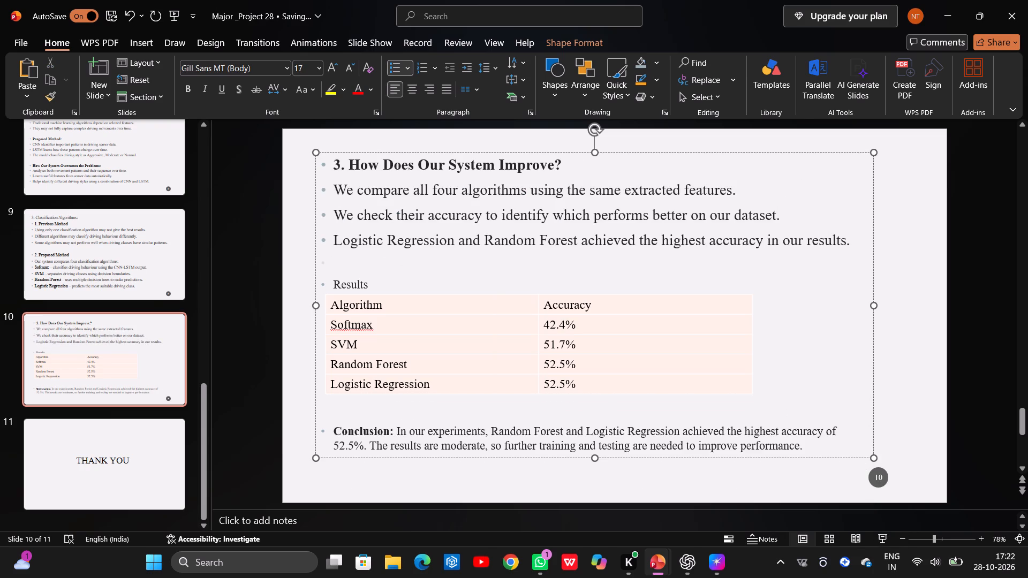
drag(332, 285, 372, 285)
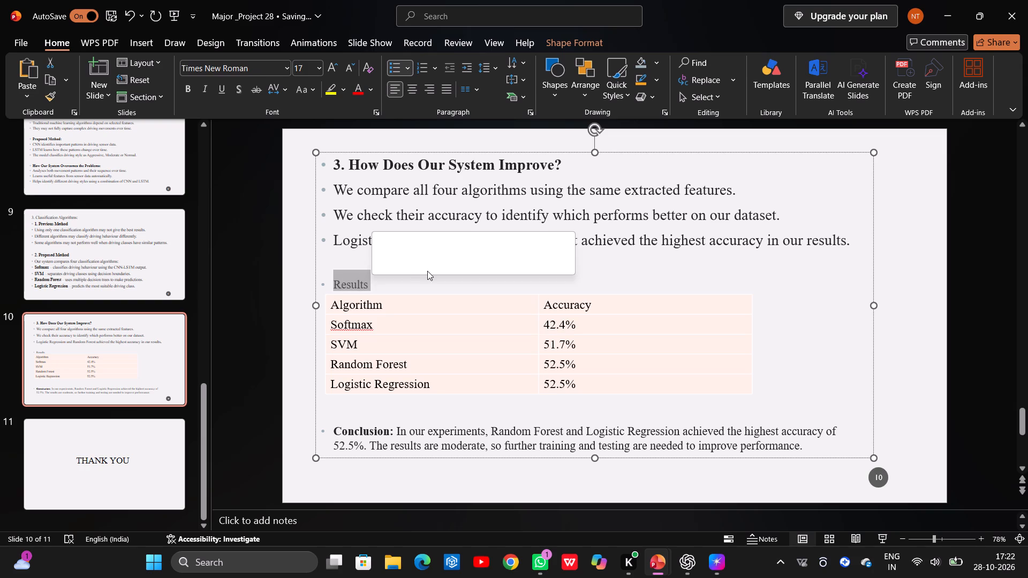
click(382, 266)
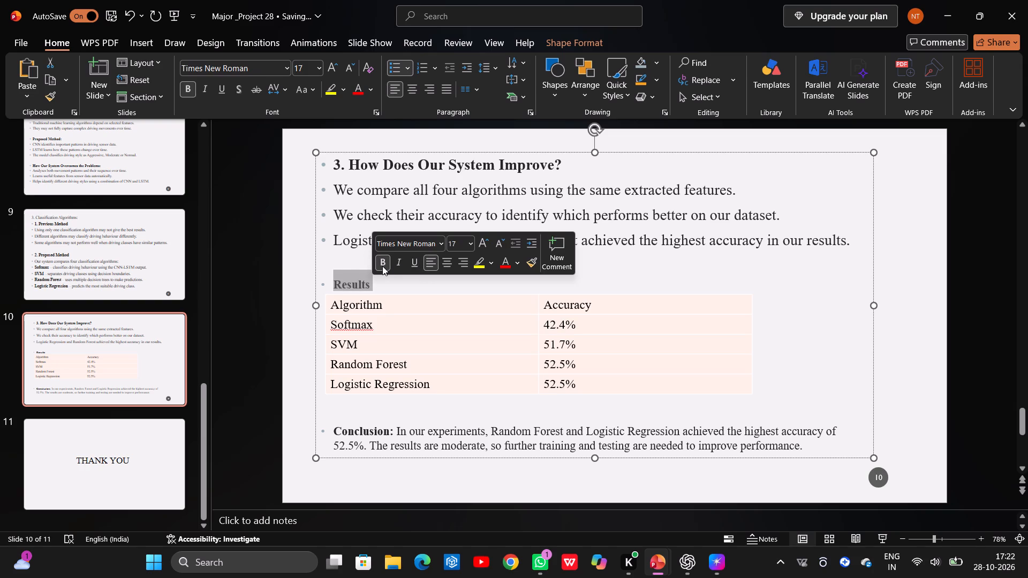
click(471, 246)
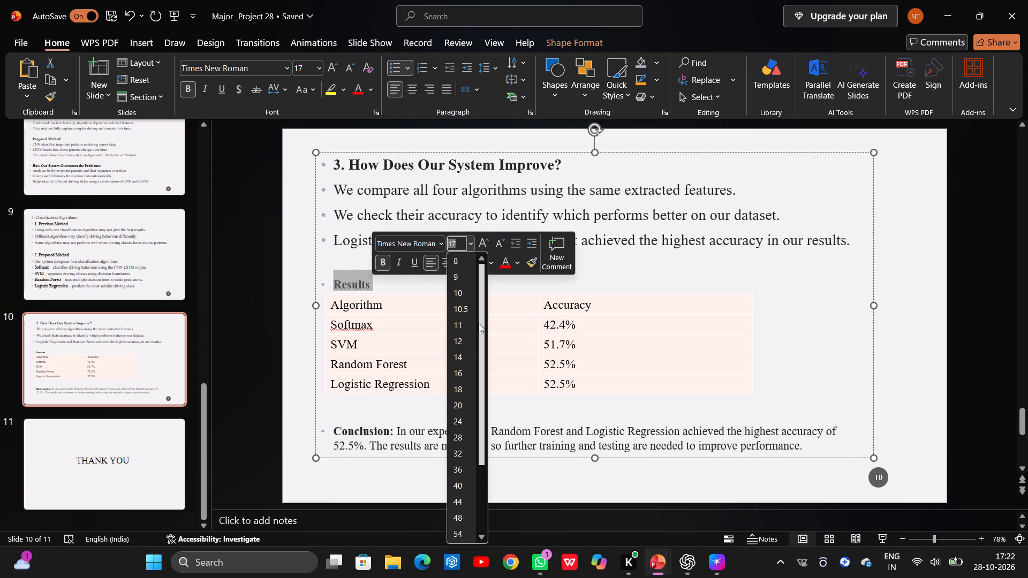
click(457, 410)
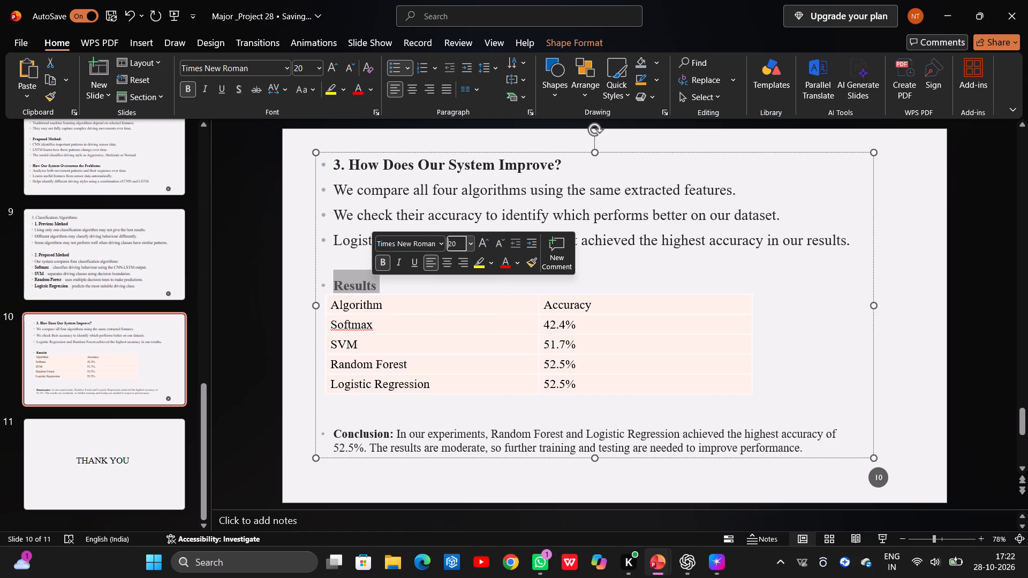
click(336, 306)
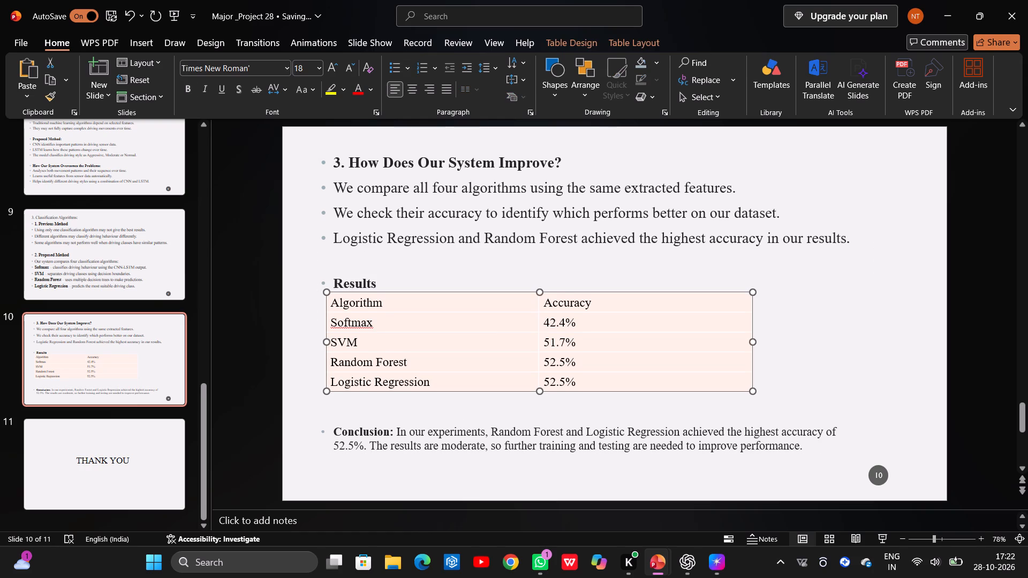
click(392, 279)
key(shift+colon)
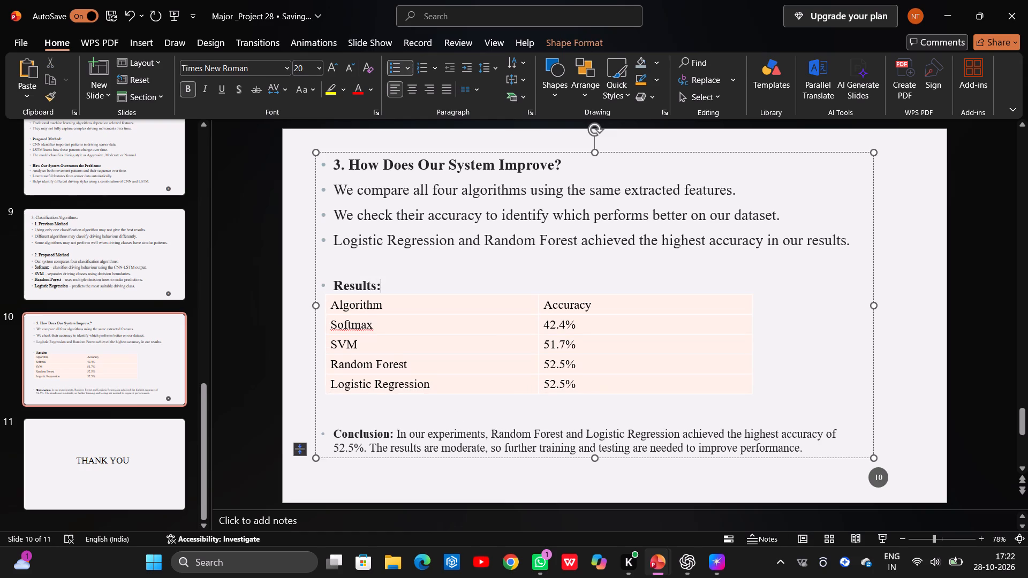
Remove the Results line's bullet and the blank line above it, and indent the line with two spaces.
click(335, 272)
click(320, 286)
click(320, 286)
key(BackSpace)
key(BackSpace)
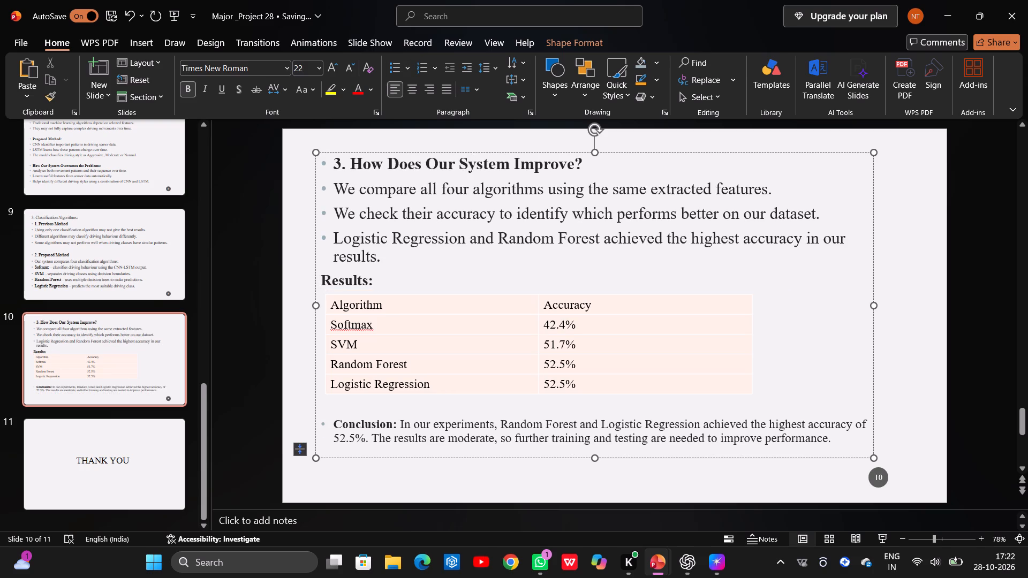
key(space)
key(space)
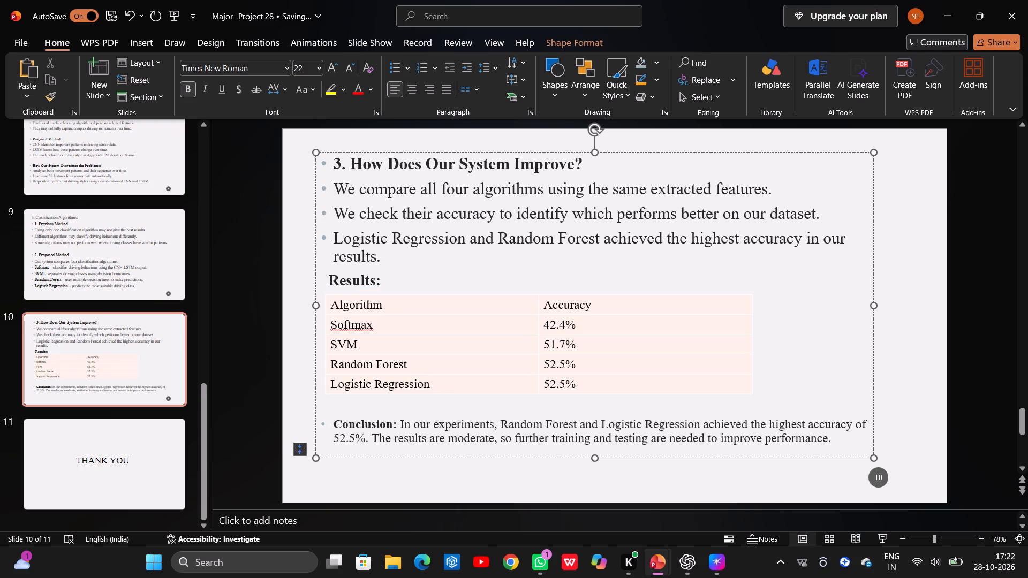
Remove the bullet from the heading 3. How Does Our System Improve? and delete one leading space before Results.
click(330, 164)
key(BackSpace)
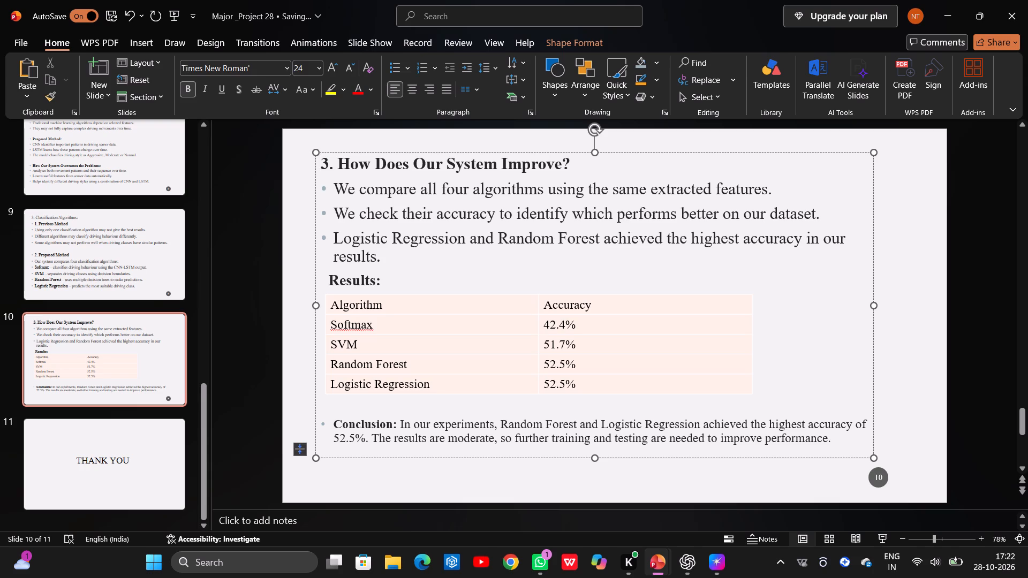
click(329, 282)
key(BackSpace)
Remove the bullet from the Conclusion paragraph, keeping the blank line between it and the table.
click(331, 426)
key(BackSpace)
key(BackSpace)
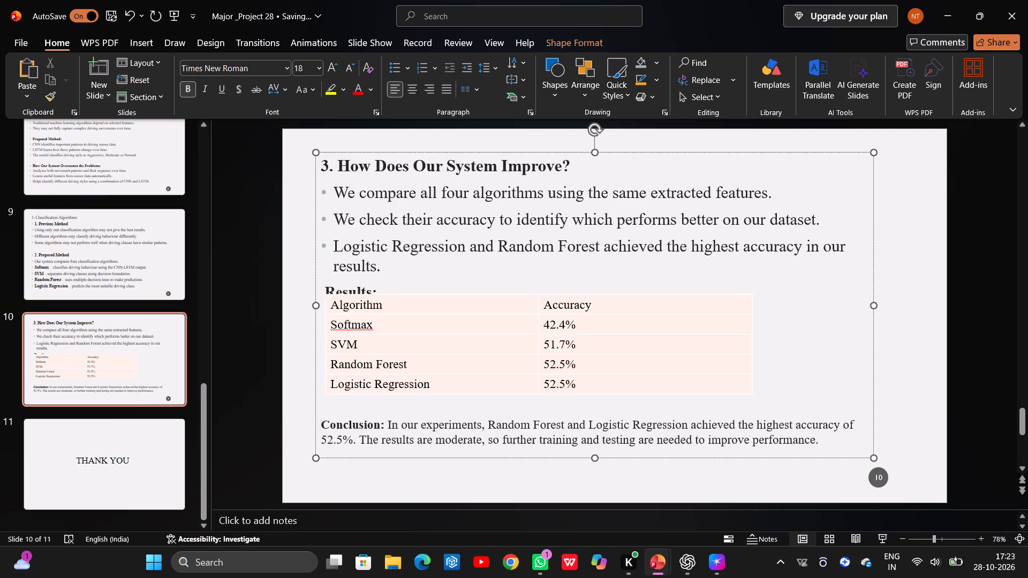
key(ctrl+z)
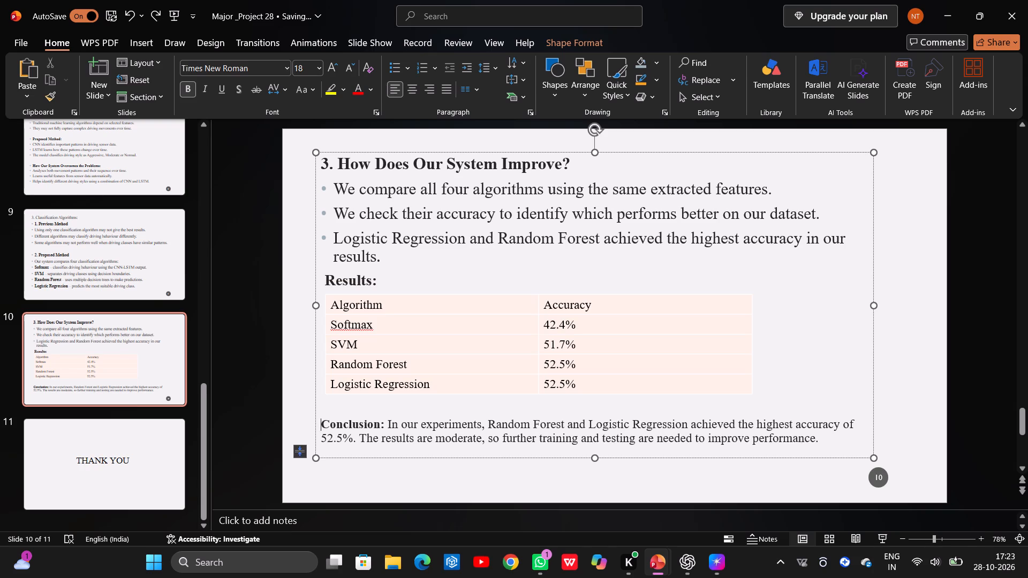
Select the entire Conclusion paragraph below the table for a font size change.
drag(320, 424, 793, 440)
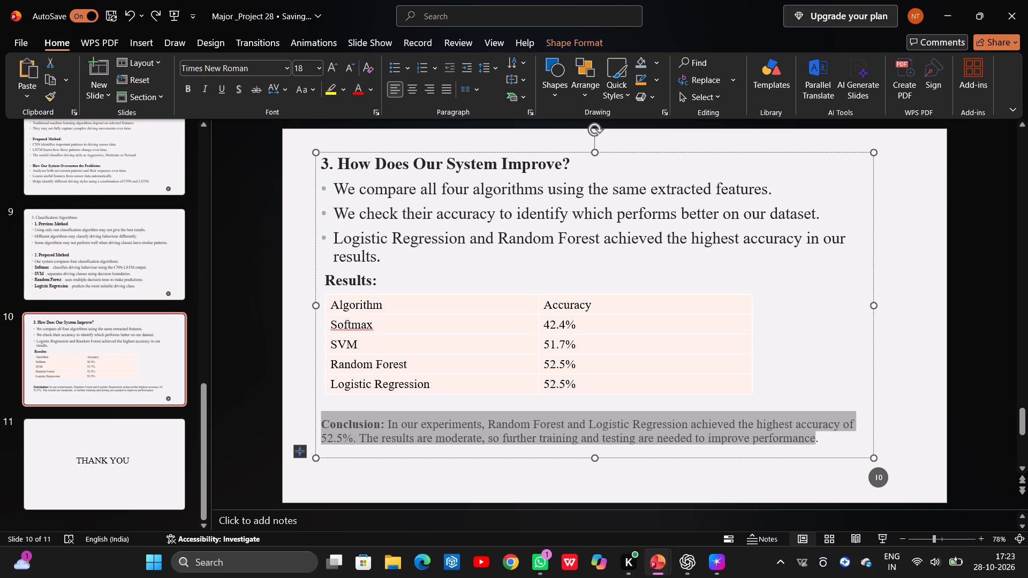
drag(793, 440, 858, 437)
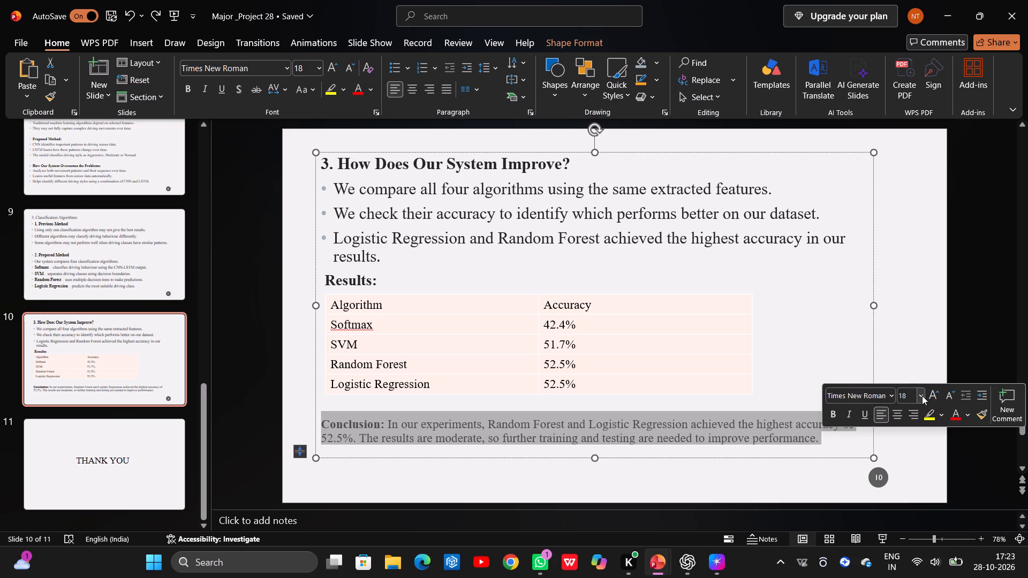
Set the font size of the selected Conclusion paragraph to 24.
click(921, 396)
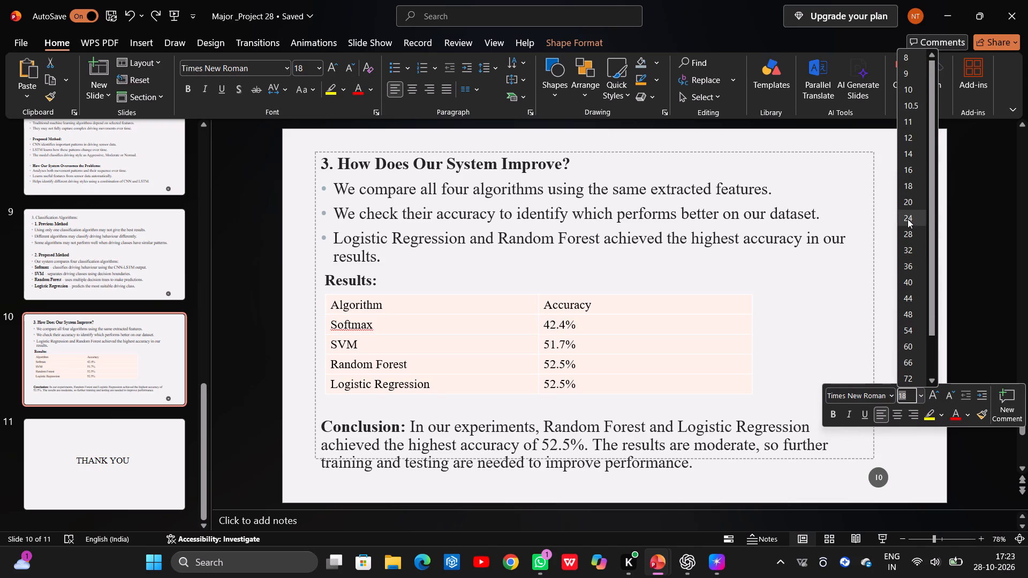
click(908, 219)
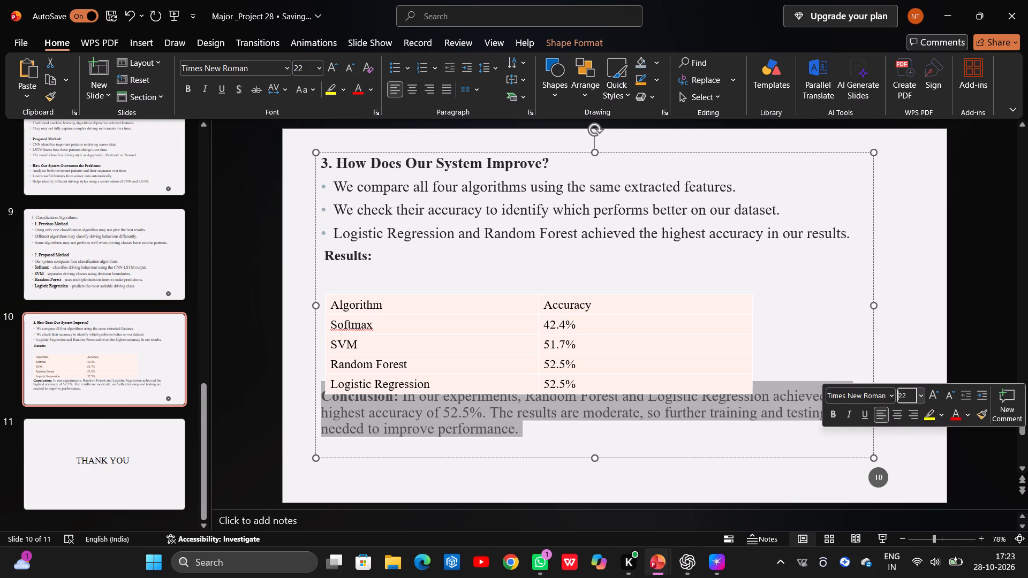
click(813, 288)
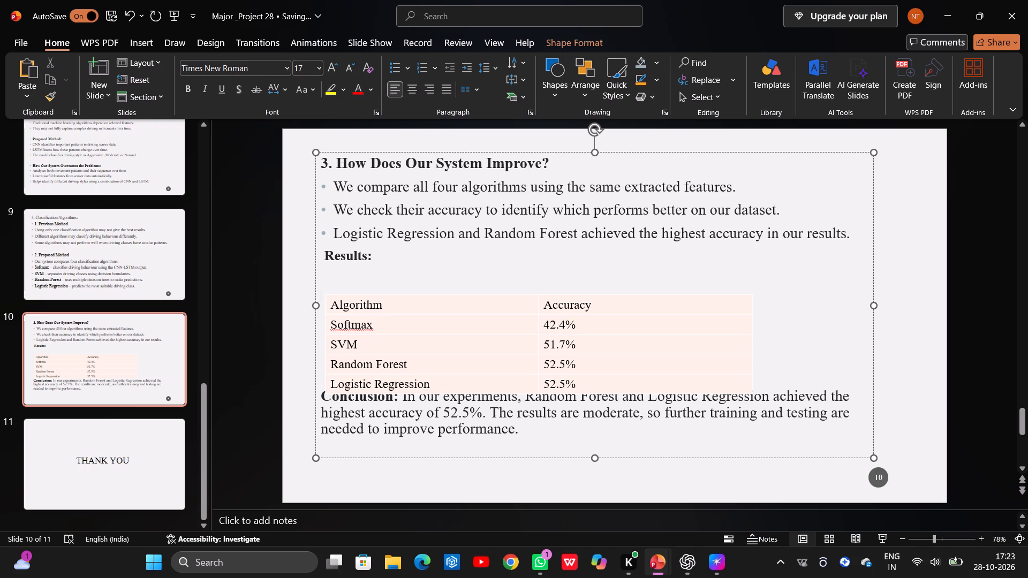
Move the accuracy table up so it sits just below the Results line and clear of the Conclusion text, then deselect it.
click(571, 309)
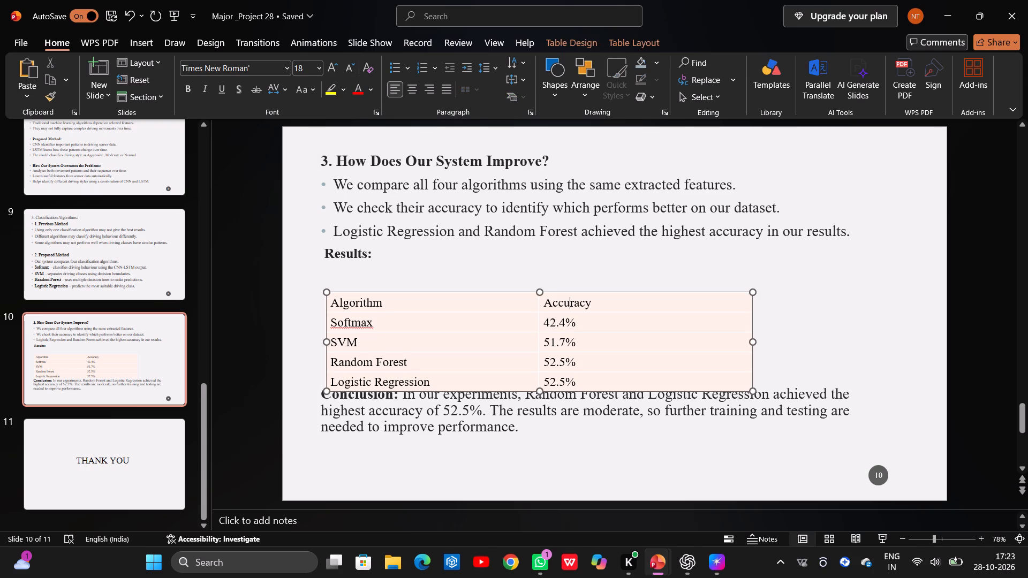
drag(584, 292, 585, 278)
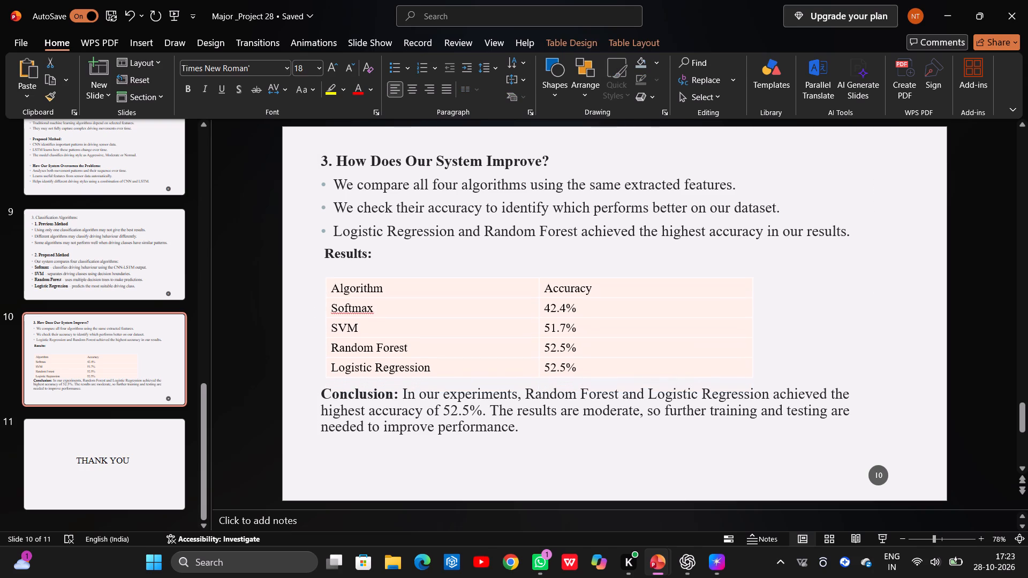
drag(585, 278, 583, 272)
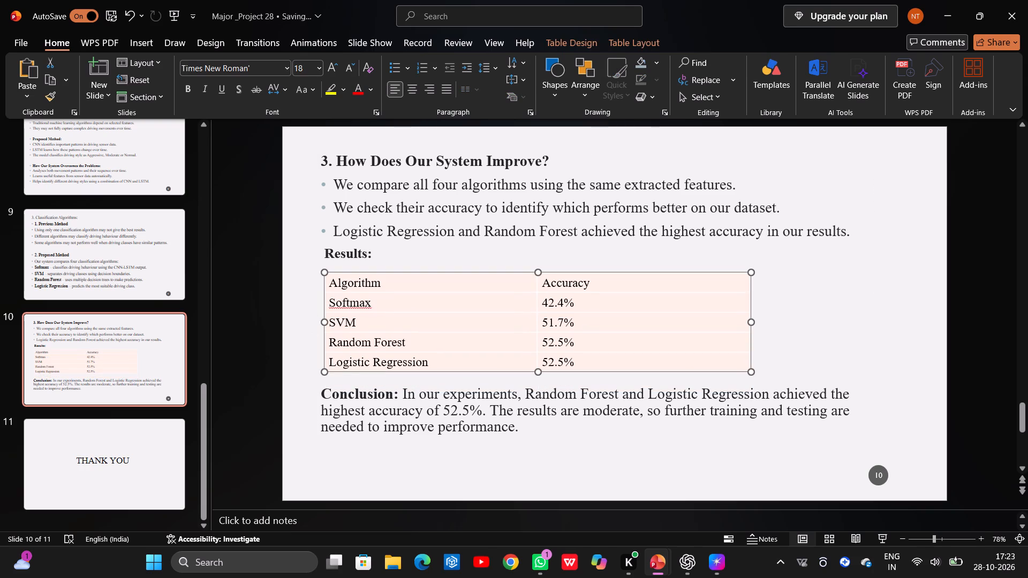
click(549, 433)
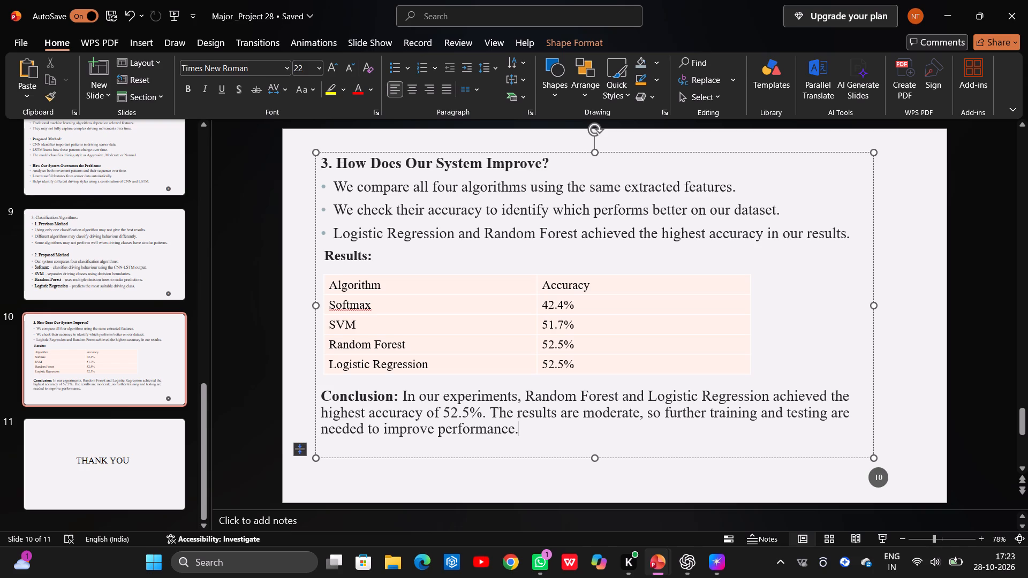
click(693, 337)
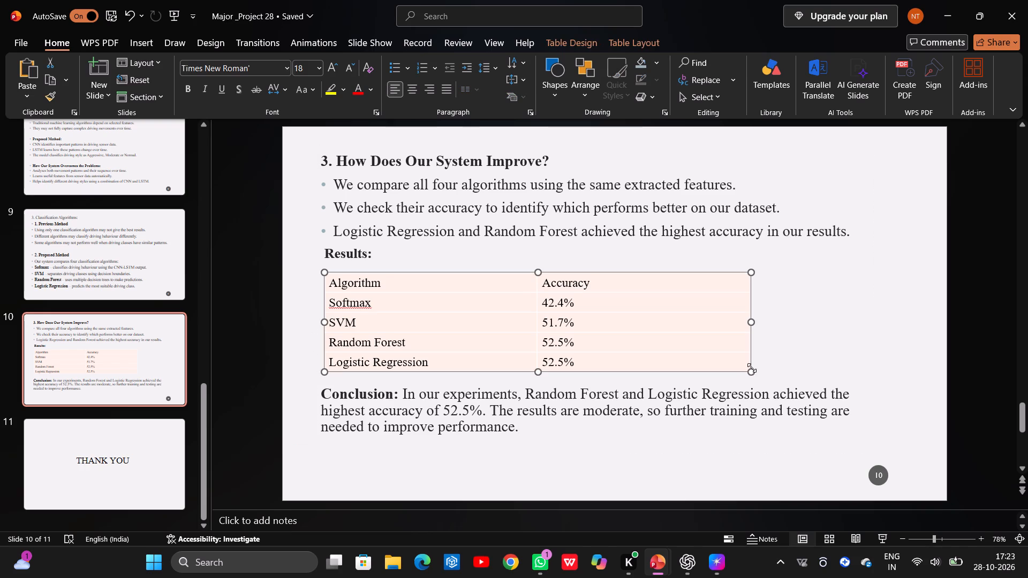
click(143, 382)
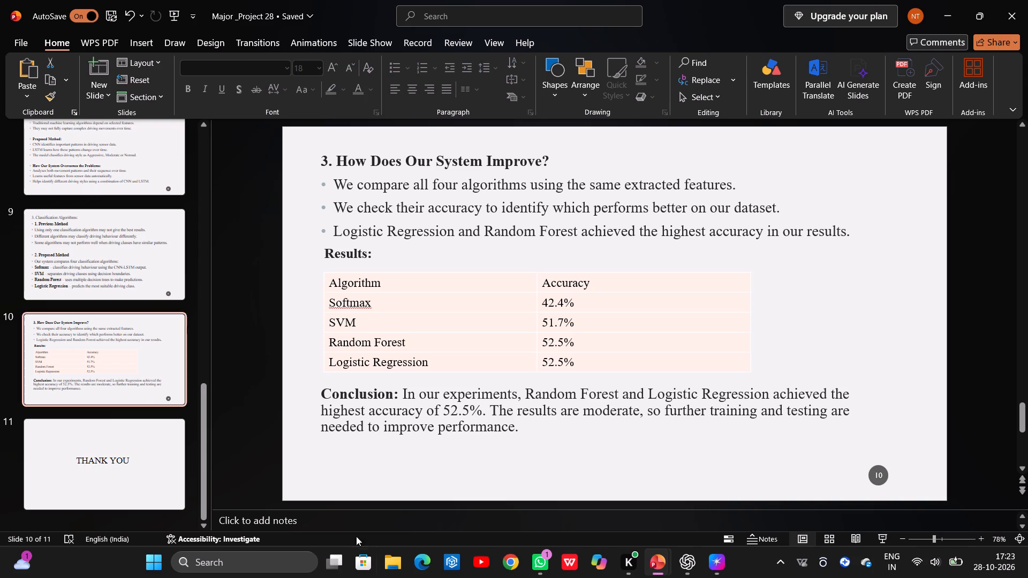
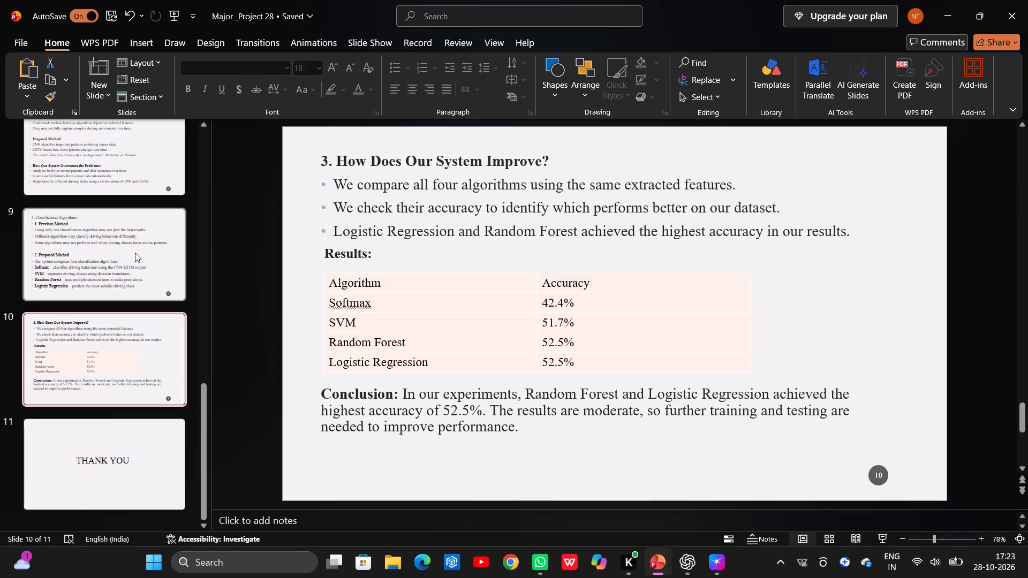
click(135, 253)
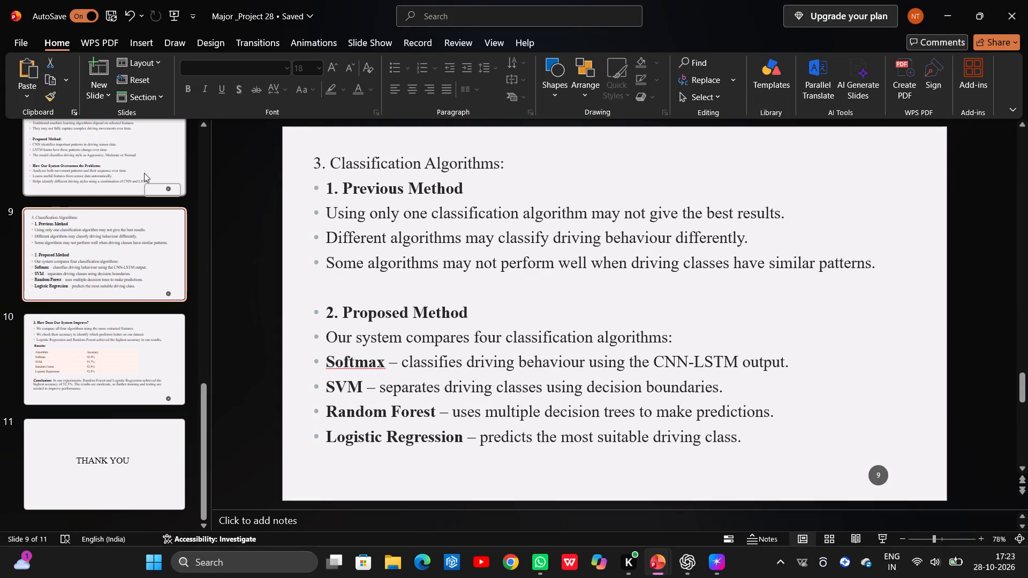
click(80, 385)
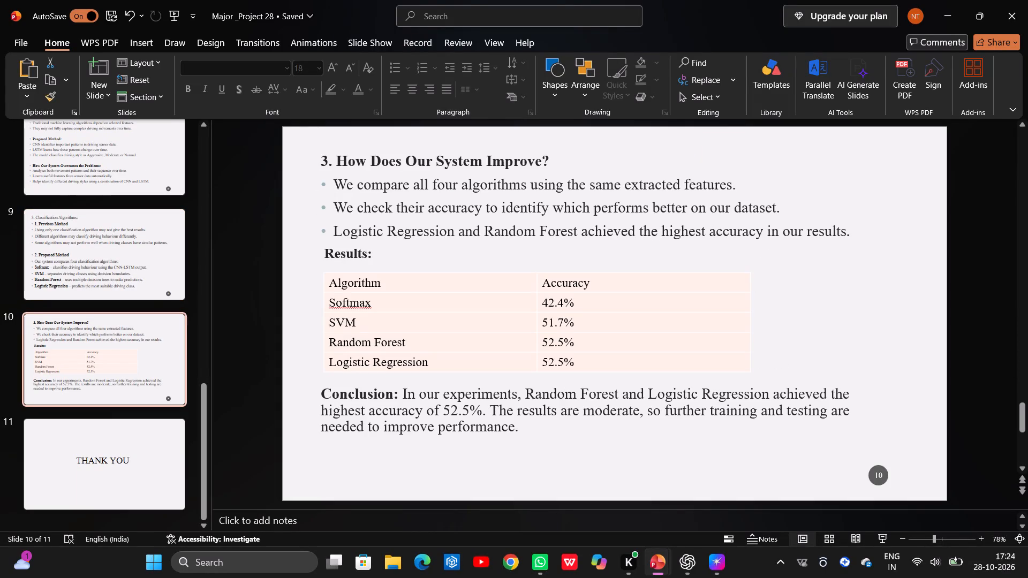
Select all cells of the Algorithm and Accuracy table on slide 10 and bring up their editing options.
click(331, 283)
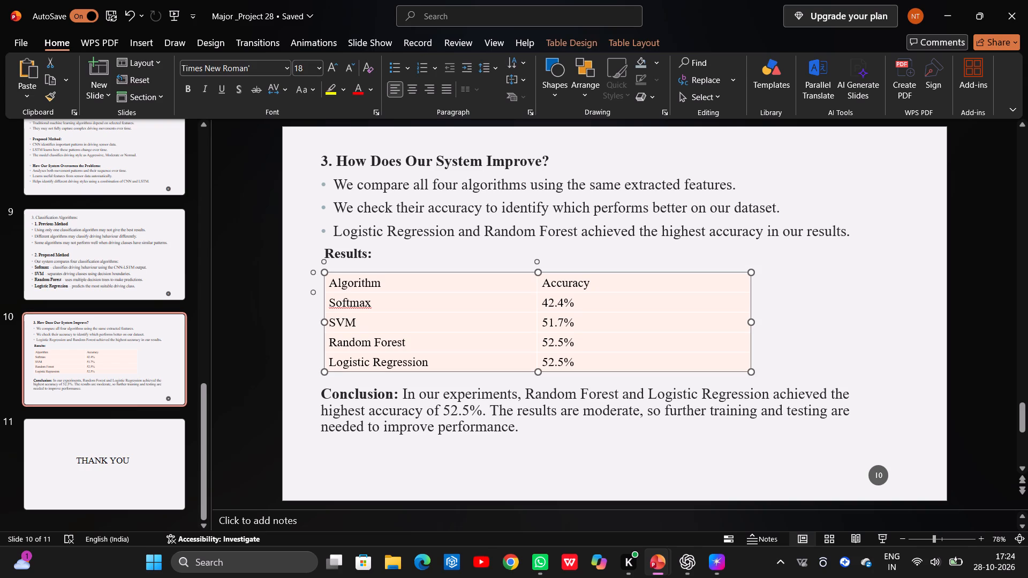
drag(332, 283, 329, 296)
drag(329, 296, 324, 297)
click(356, 294)
drag(356, 294, 361, 282)
click(361, 282)
drag(361, 282, 581, 379)
right_click(457, 317)
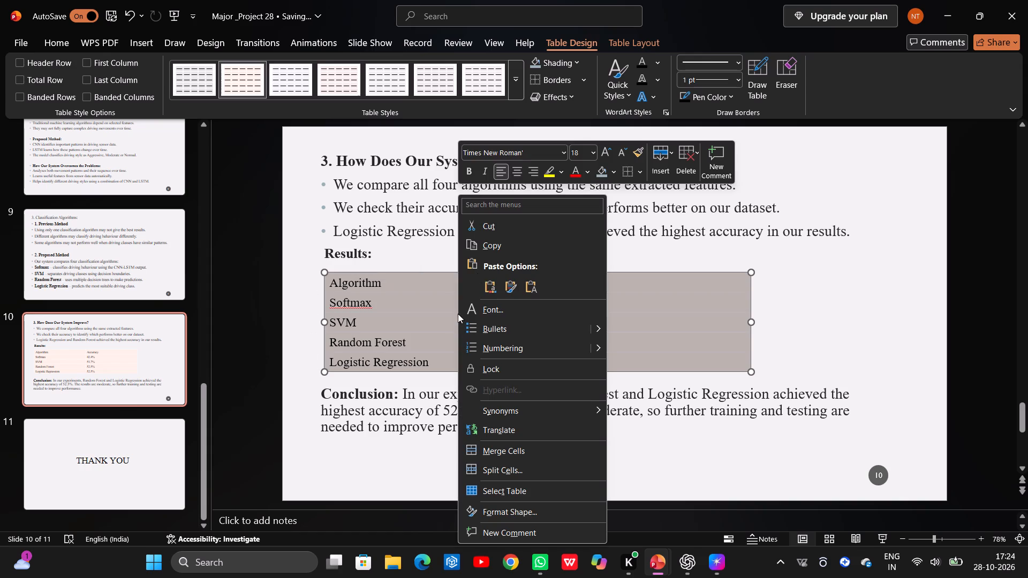
Set the font size of the whole Algorithm and Accuracy table on slide 10 to 24.
click(593, 151)
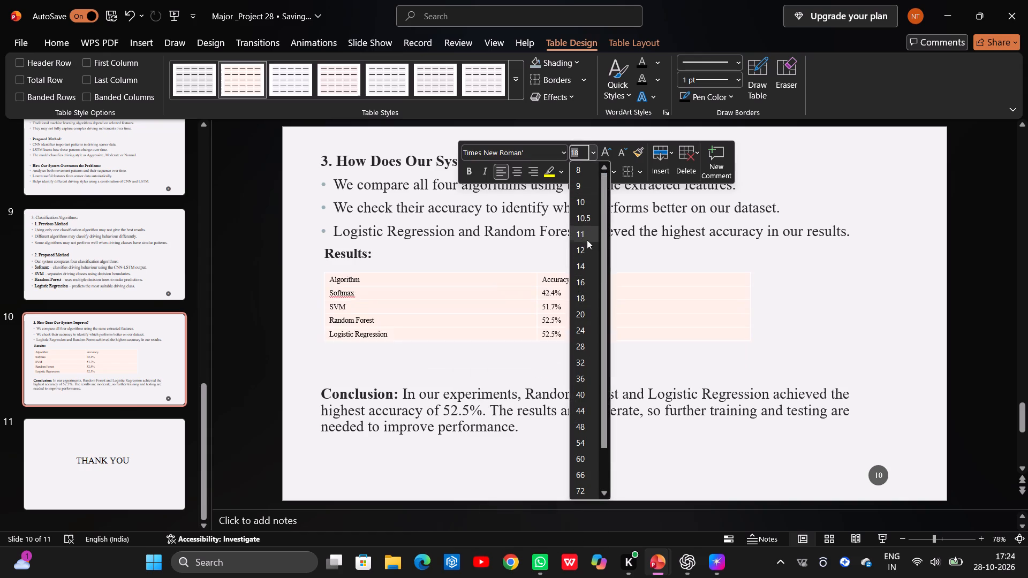
click(581, 324)
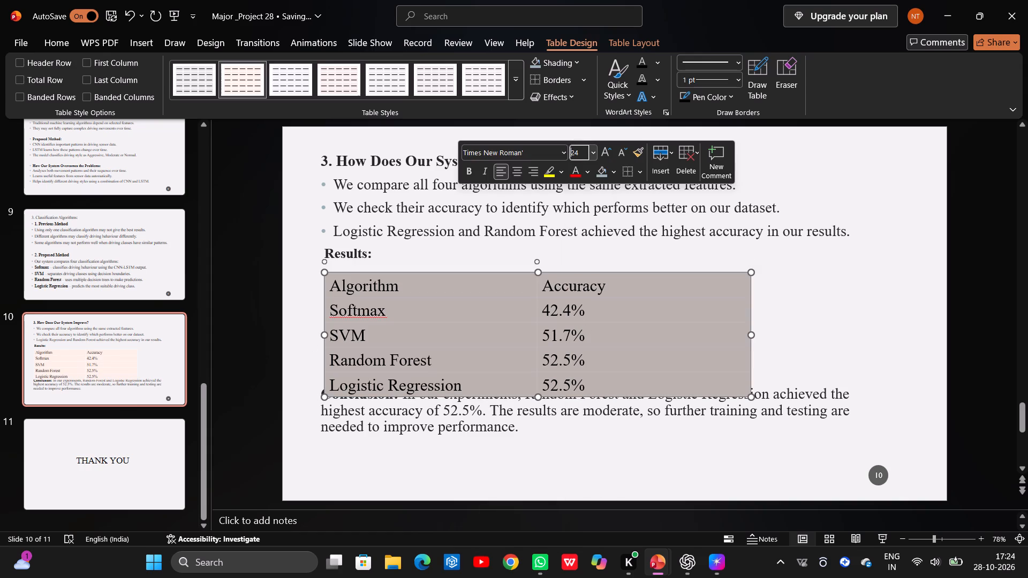
Insert two blank lines after the Results line to move the Conclusion paragraph clear of the table.
click(387, 254)
key(Return)
key(Return)
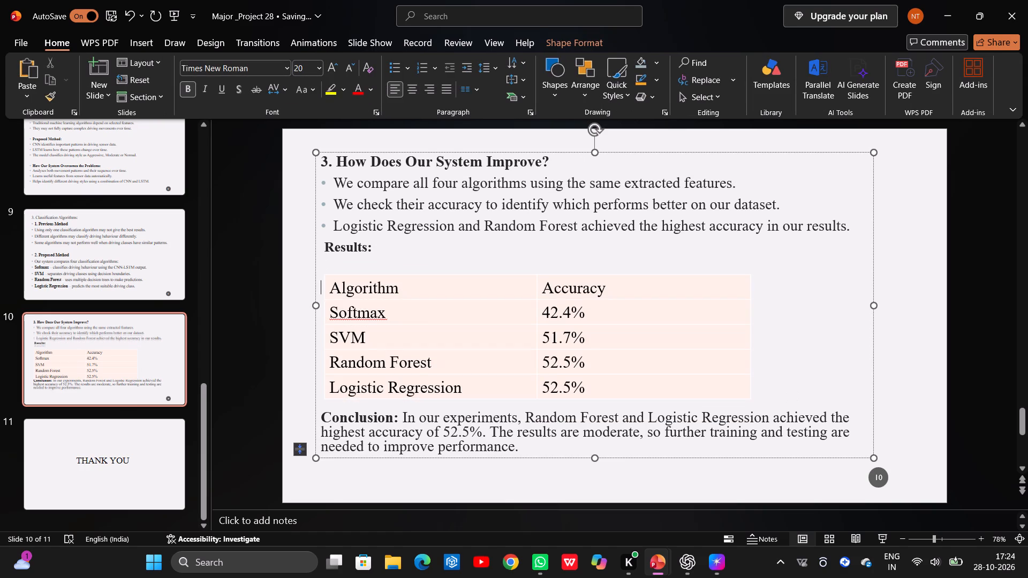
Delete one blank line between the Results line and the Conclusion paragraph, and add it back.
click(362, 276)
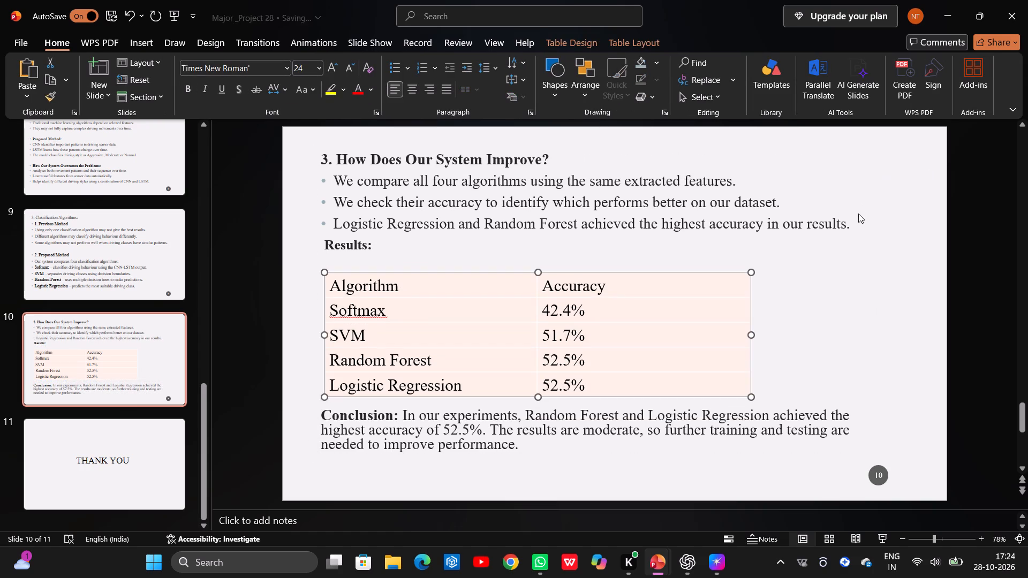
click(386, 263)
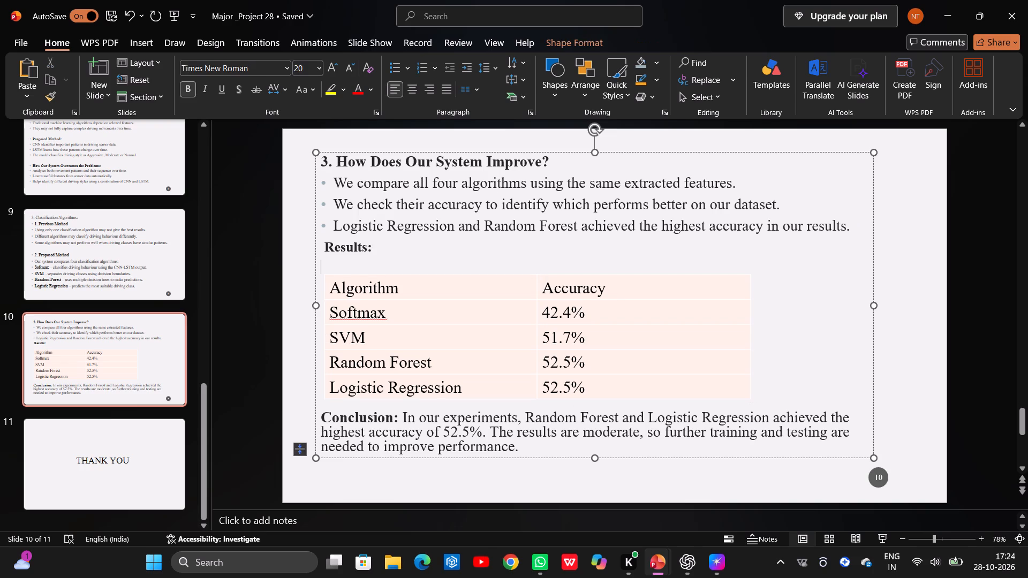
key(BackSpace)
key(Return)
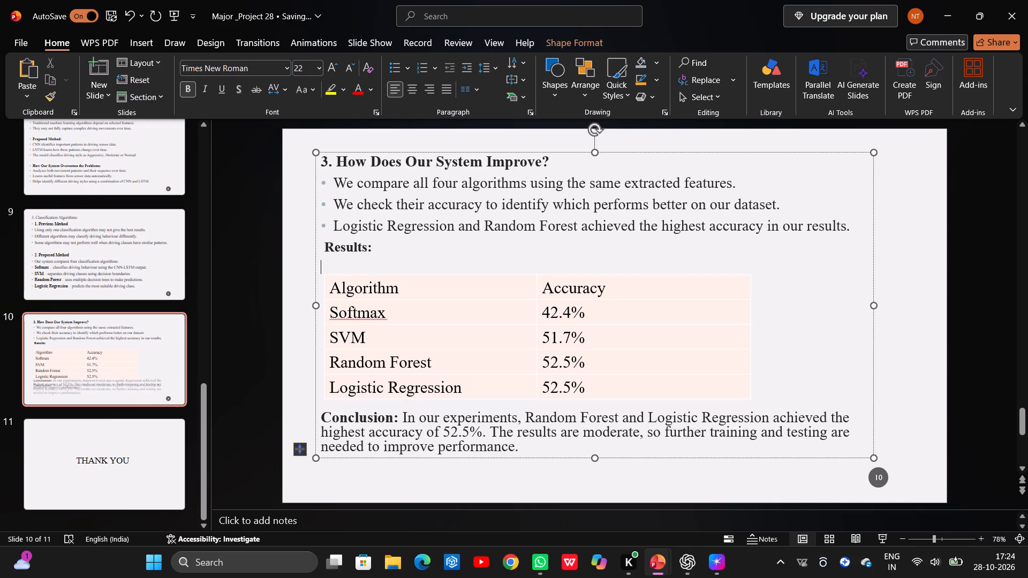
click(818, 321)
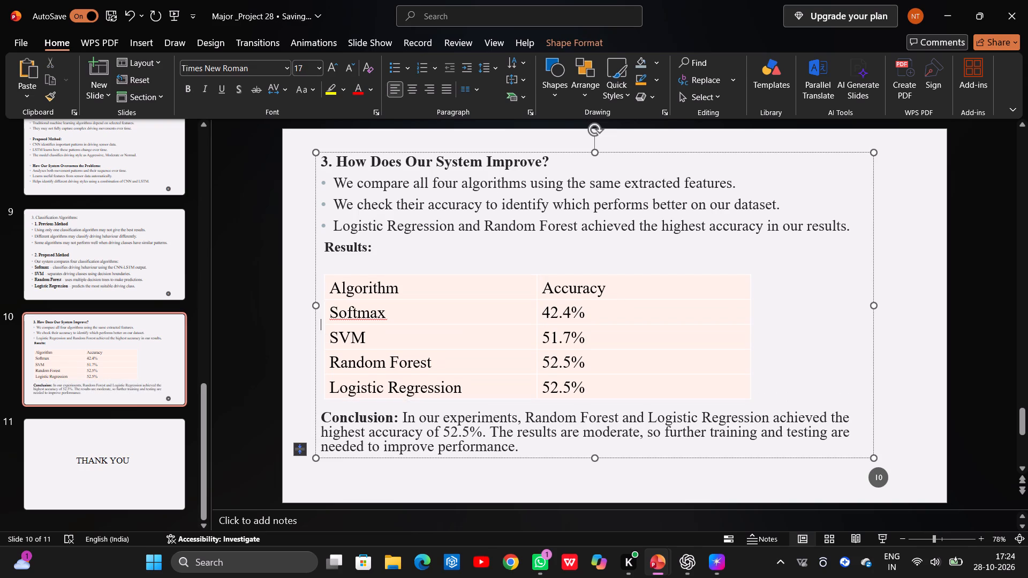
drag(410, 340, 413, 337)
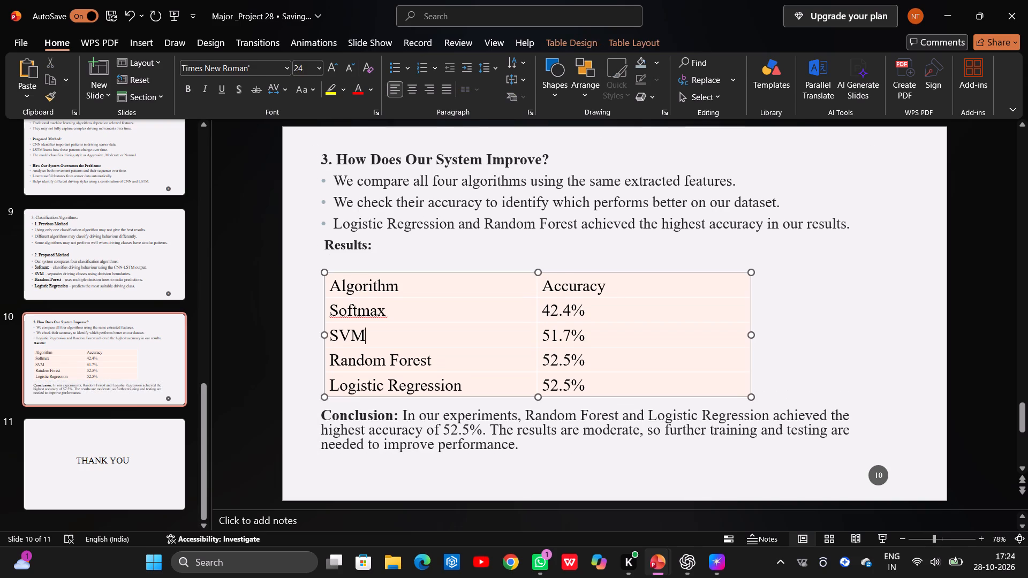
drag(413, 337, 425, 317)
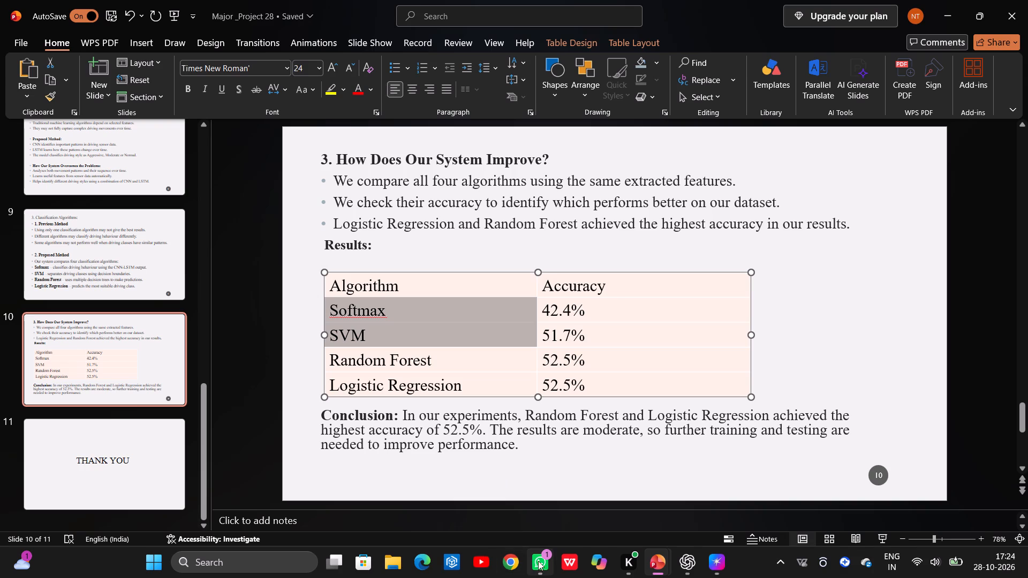
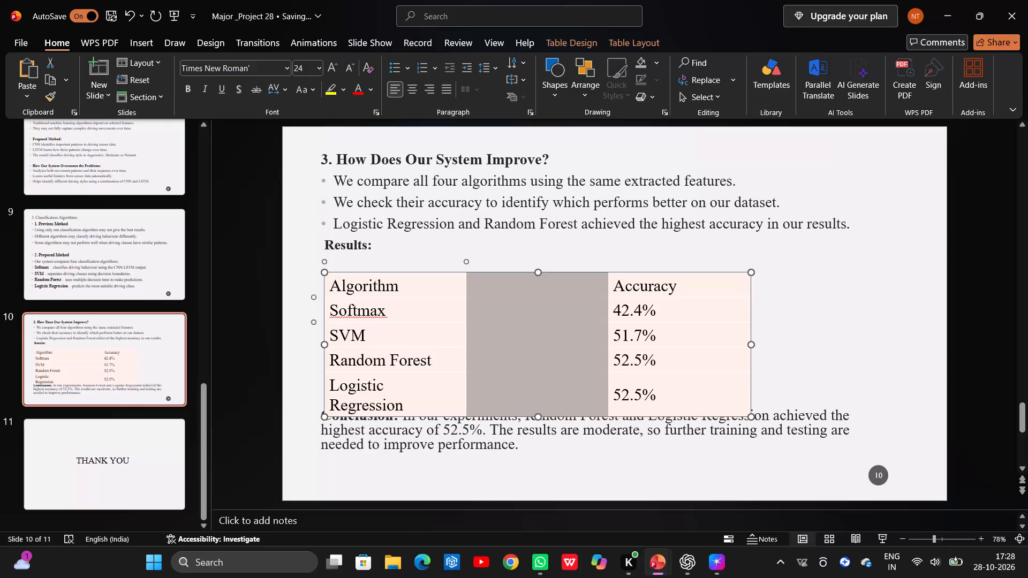
Leave the results table on slide 10 and open slide 9 to review the Classification Algorithms content.
click(433, 252)
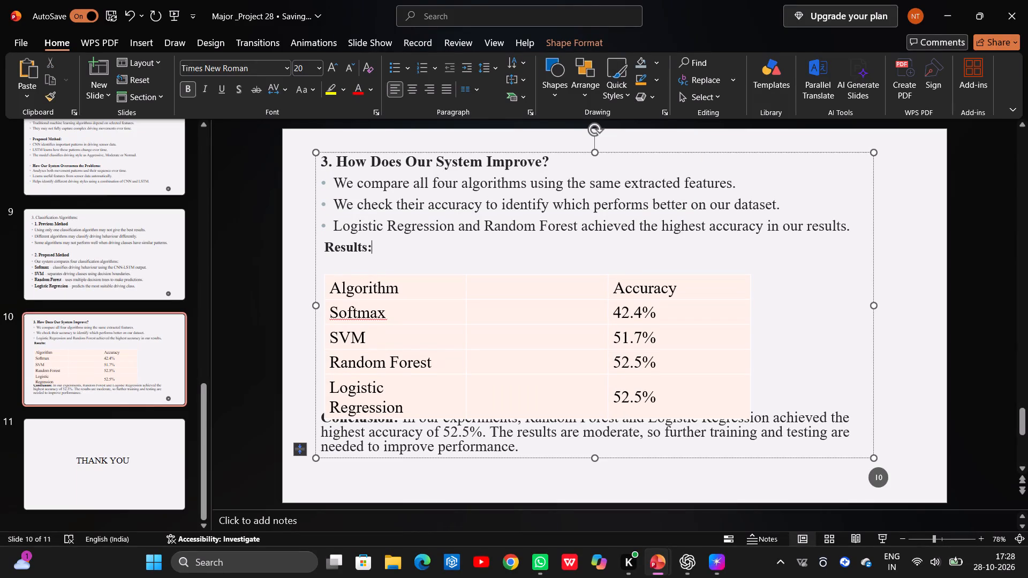
click(130, 256)
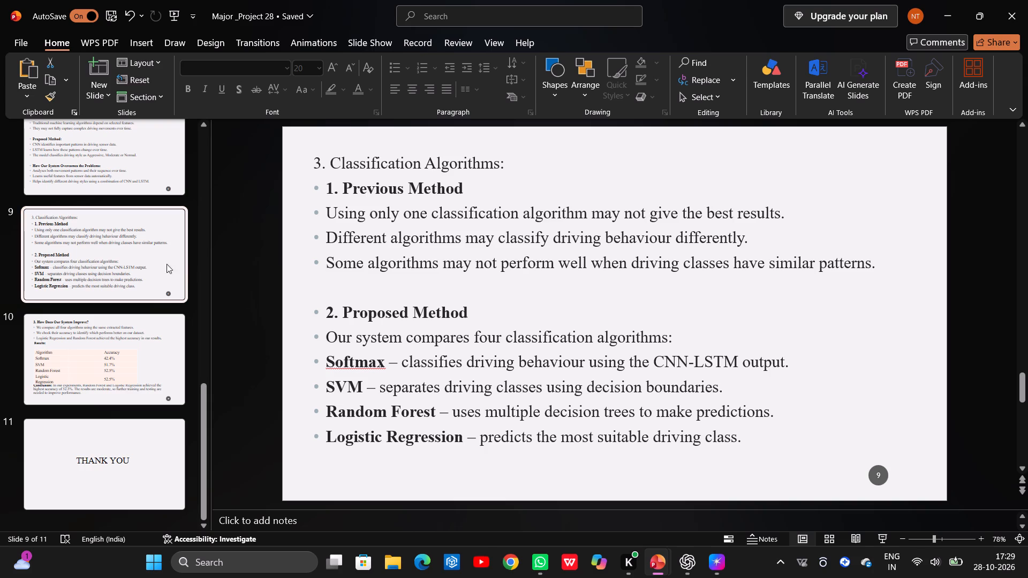
click(115, 252)
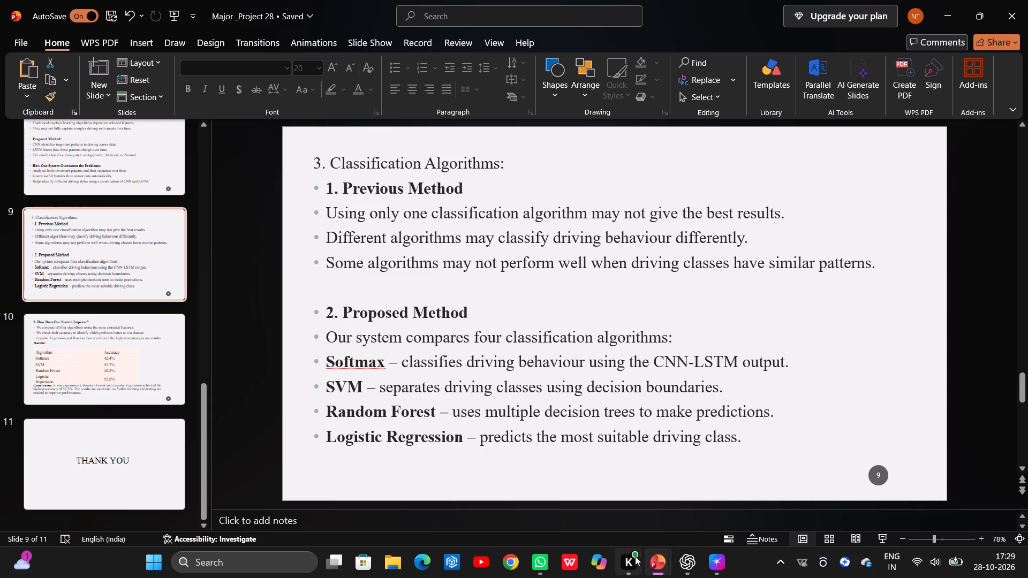
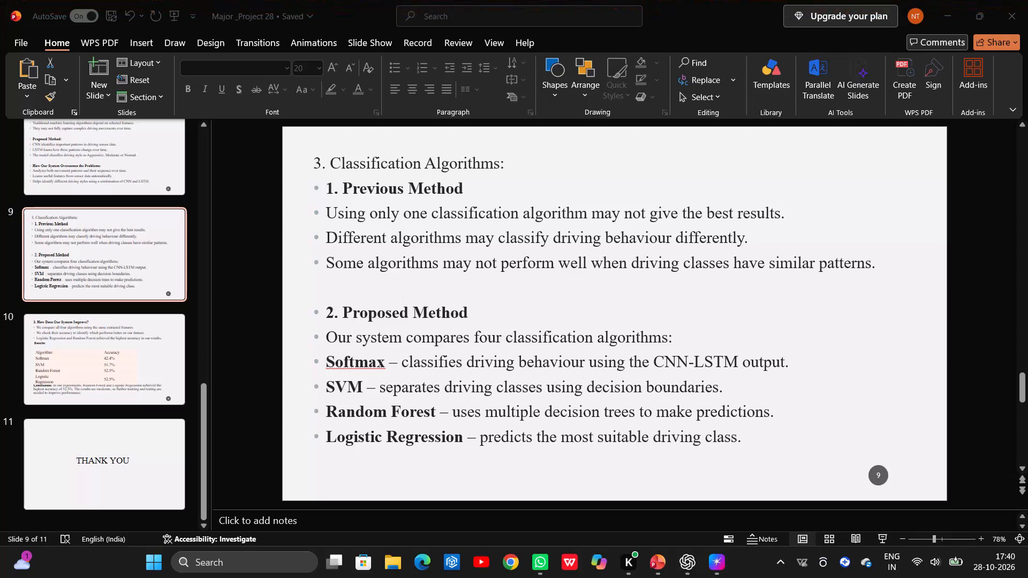
Review the algorithm slides backwards from slide 10 through the Classification, CNN-LSTM and Sliding Window slides to the Algorithms Used overview on slide 6.
click(146, 375)
click(96, 233)
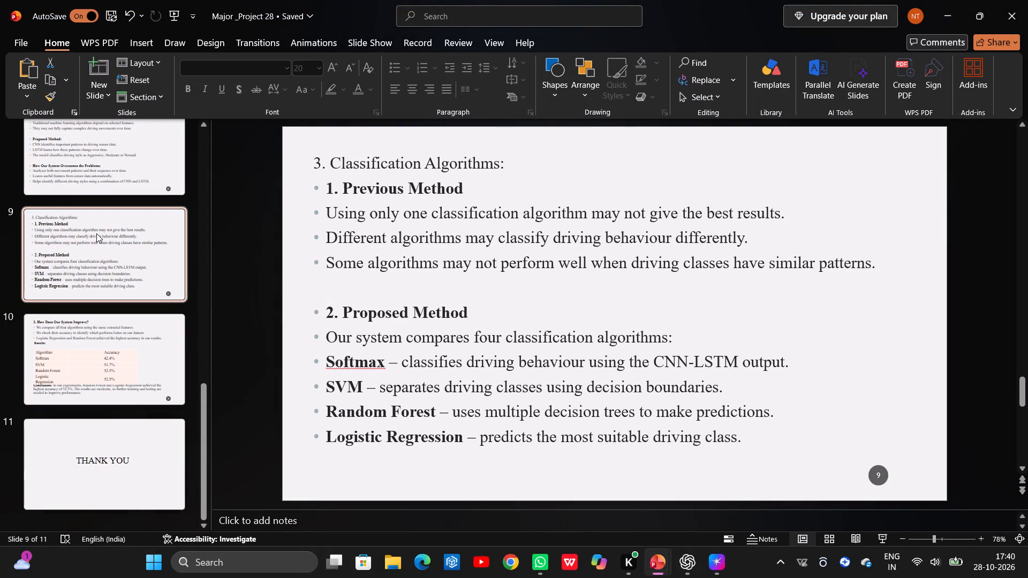
click(115, 169)
scroll(115, 169, up, 2)
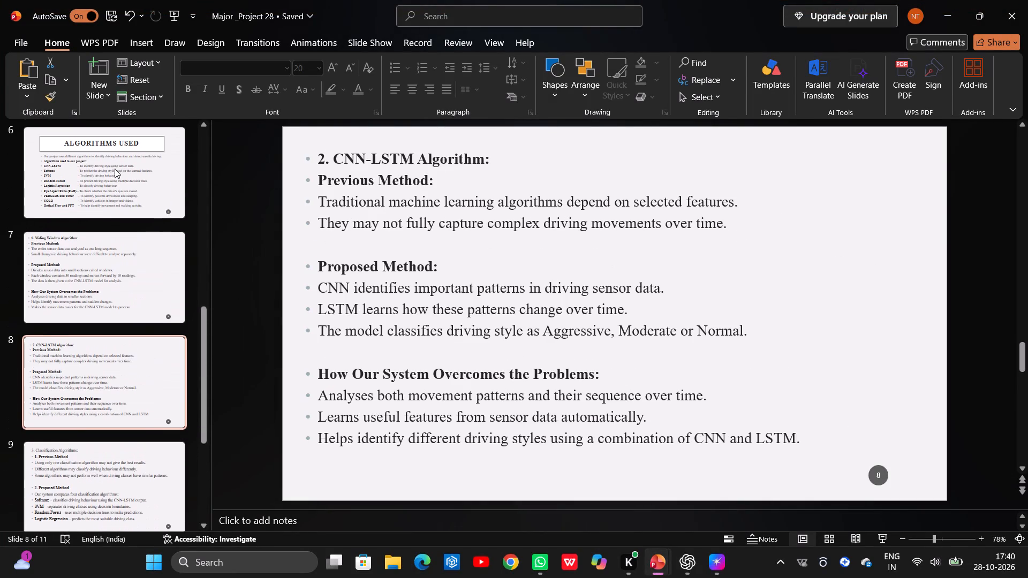
click(79, 268)
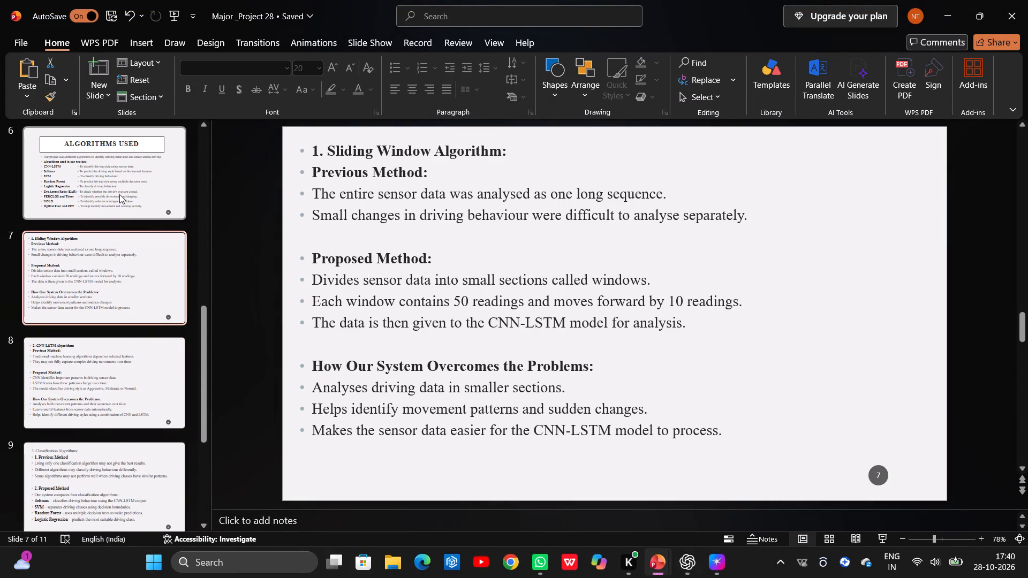
click(119, 194)
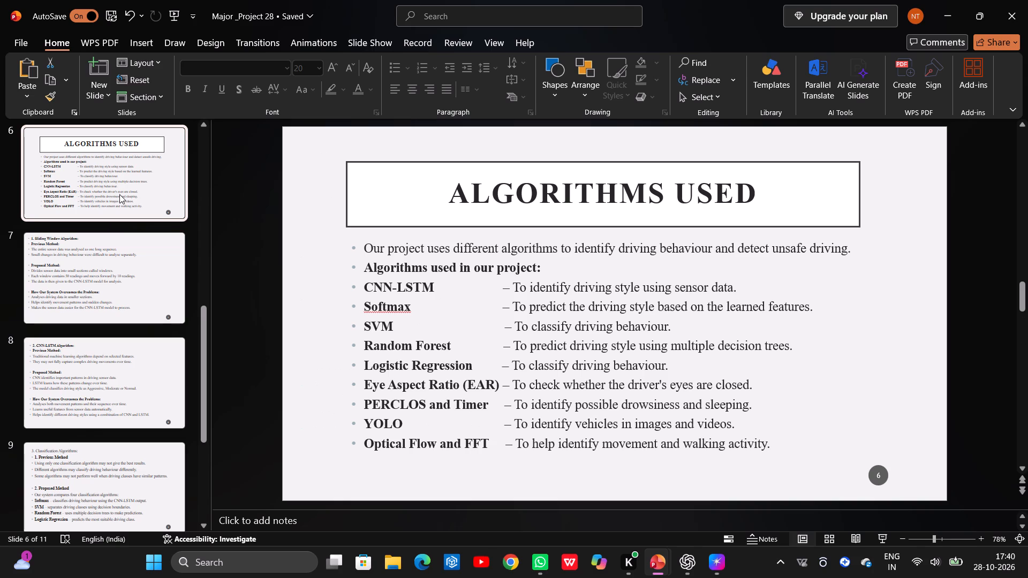
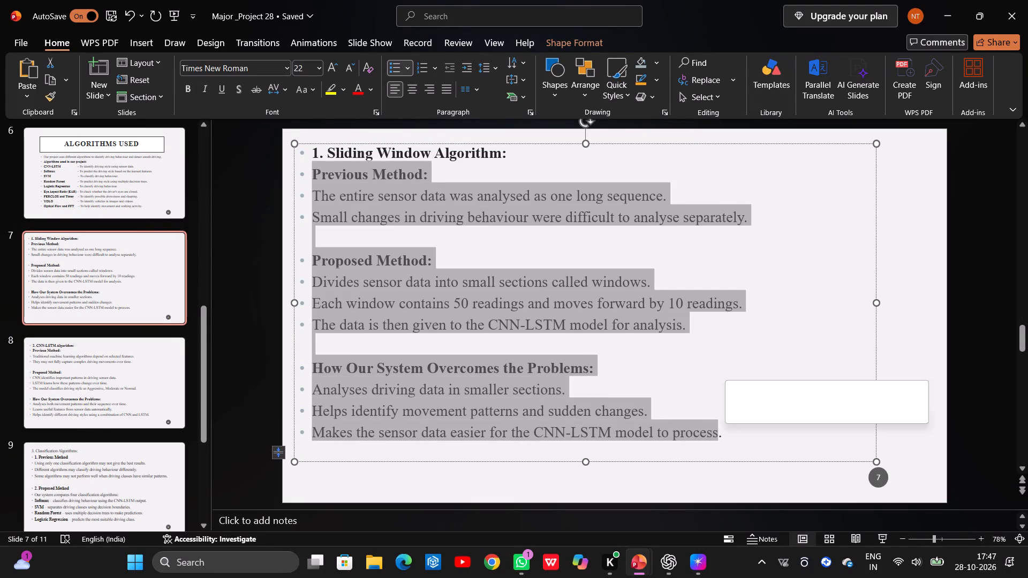
Replace all text below the "1. Sliding Window Algorithm:" heading on slide 7 with the copied "Algorithm 1 – Sliding window (preparing data)" notes.
click(725, 434)
drag(725, 434, 555, 285)
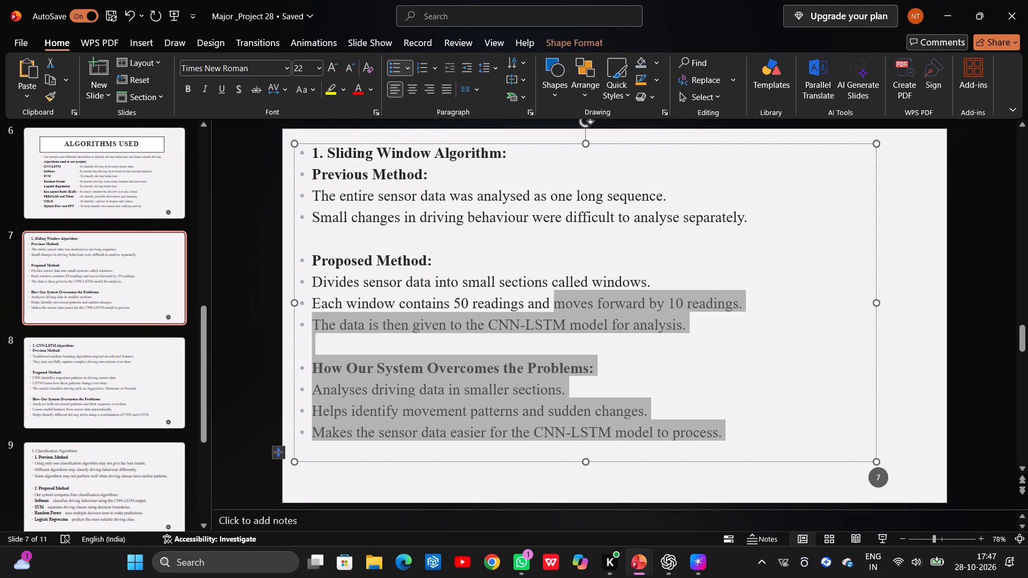
drag(555, 285, 315, 178)
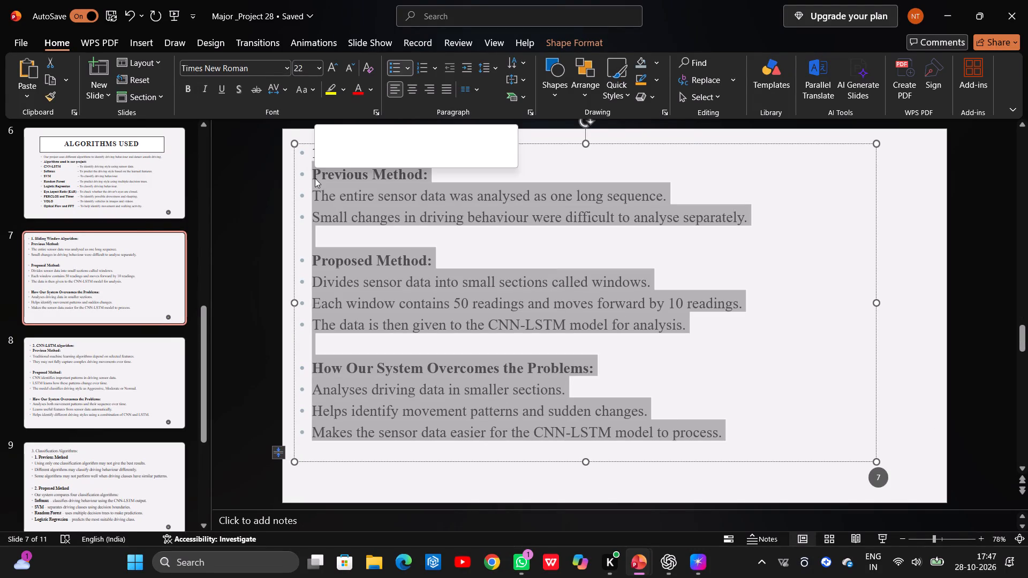
key(BackSpace)
key(ctrl+v)
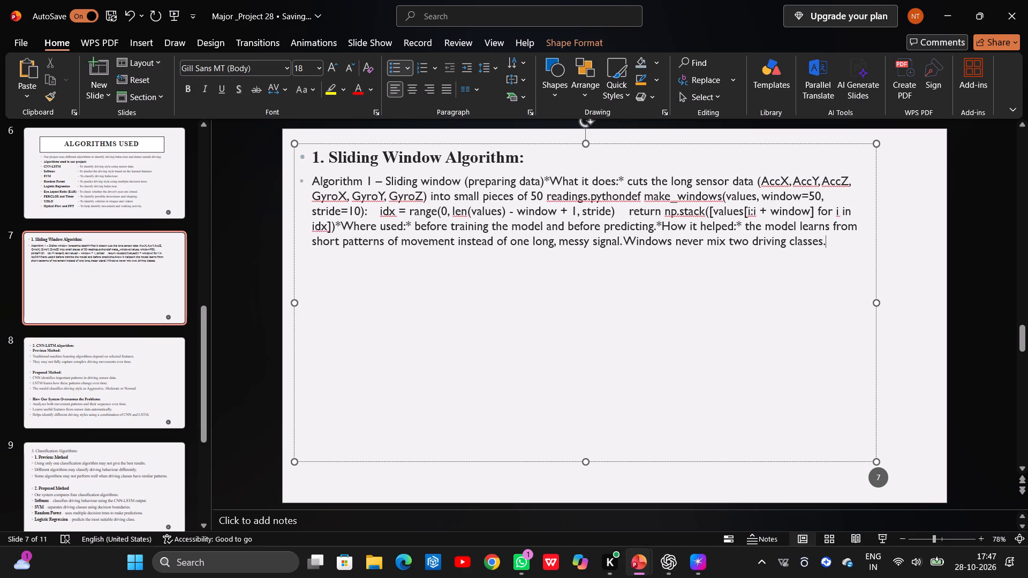
Delete the opening text "Algorithm 1 – Sliding window (preparing data)*" from the body paragraph on the Sliding Window slide.
drag(313, 181, 333, 181)
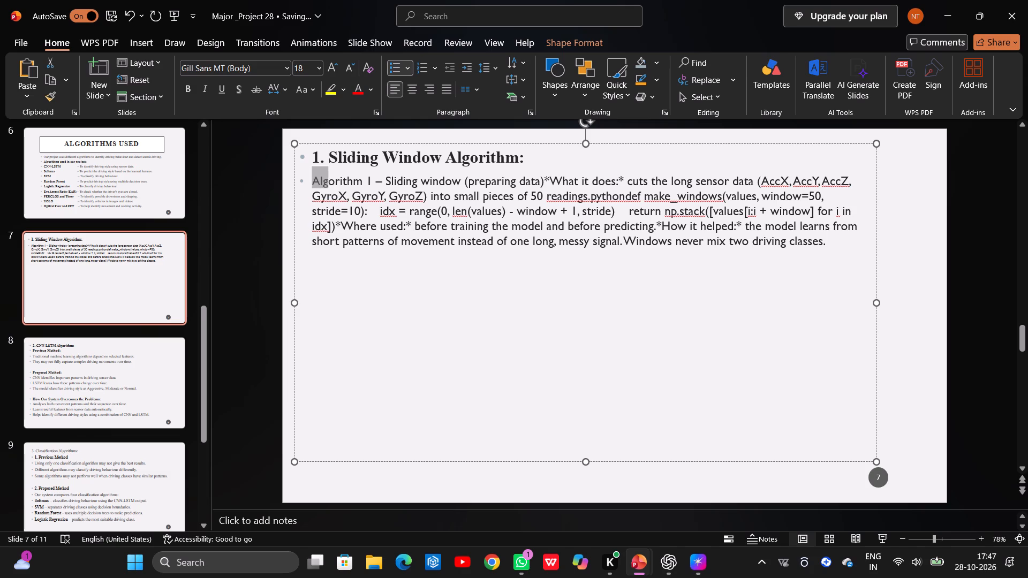
drag(333, 181, 369, 179)
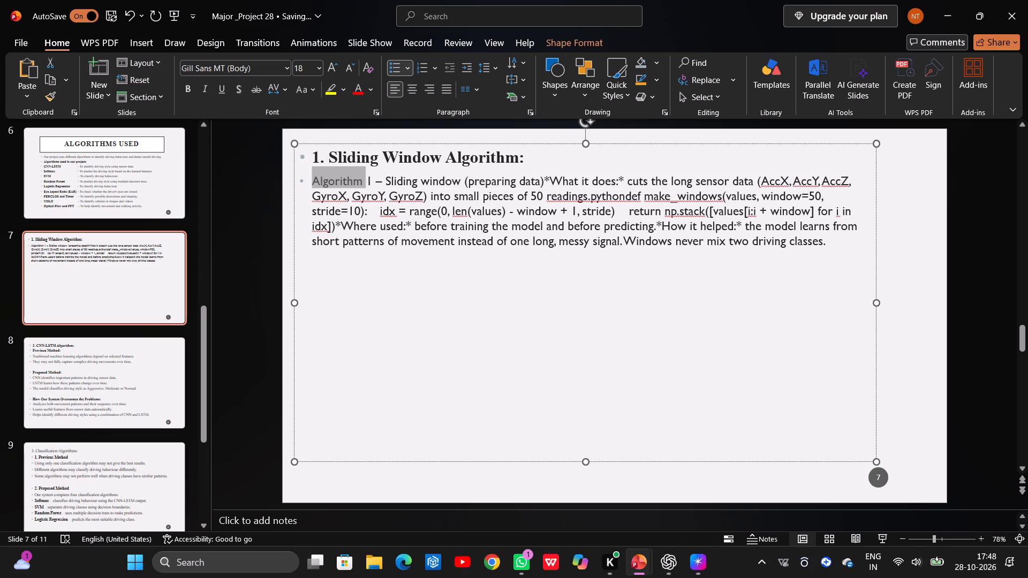
drag(369, 179, 450, 184)
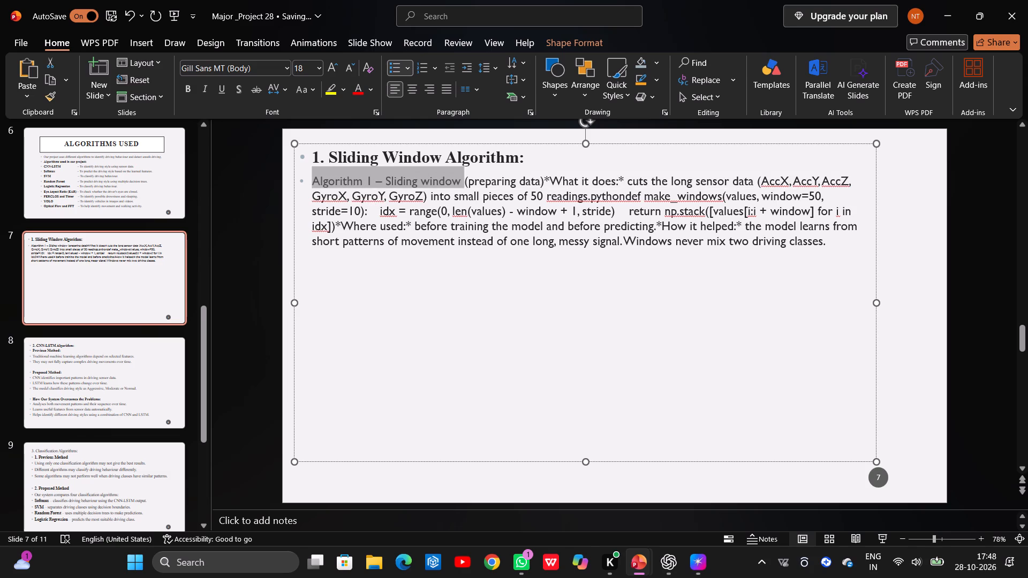
drag(450, 184, 543, 179)
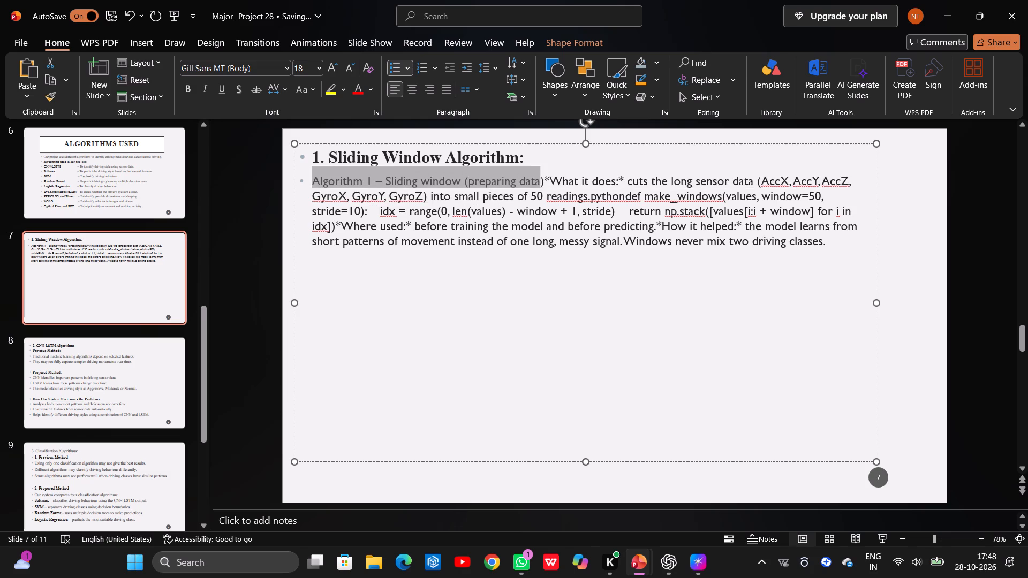
drag(543, 179, 548, 179)
key(BackSpace)
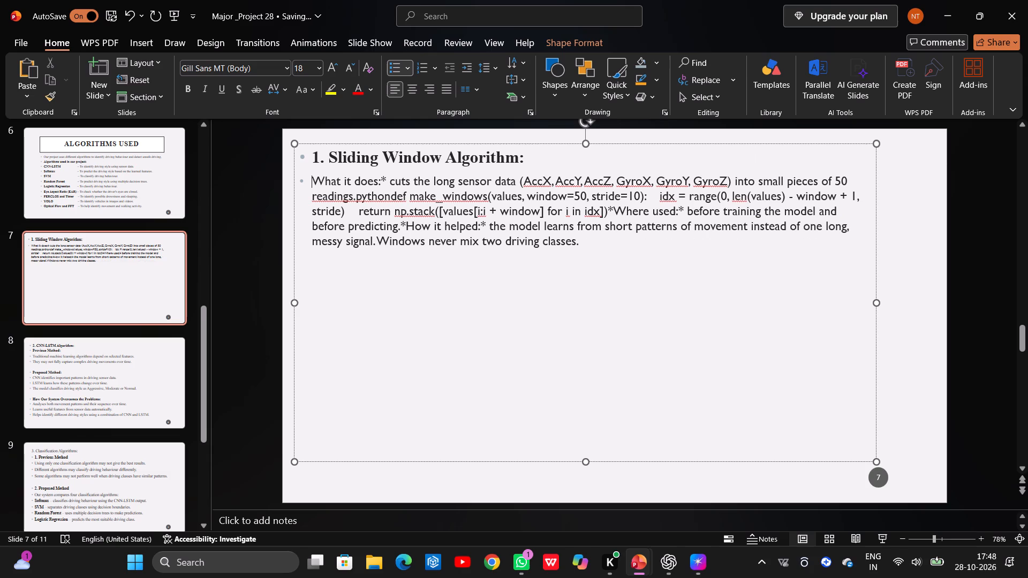
Set the font of the whole body paragraph under the Sliding Window heading to Times New Roman.
drag(316, 180, 584, 245)
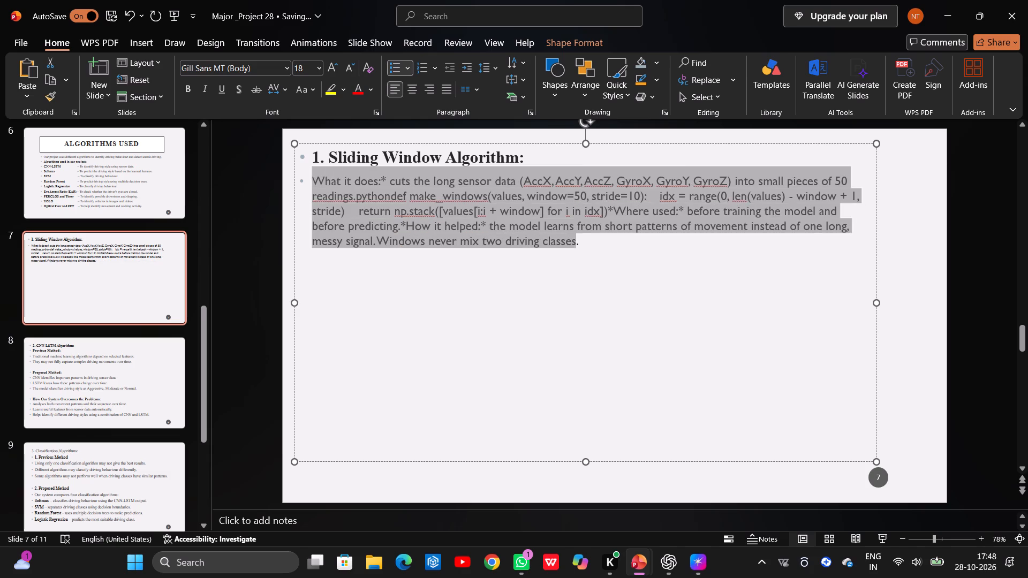
drag(584, 245, 607, 252)
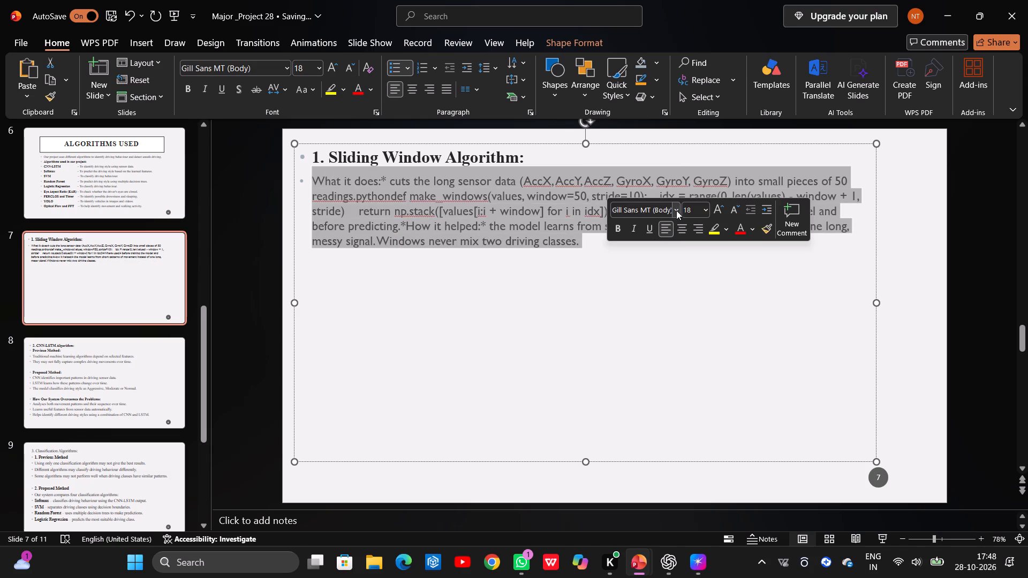
click(676, 210)
scroll(672, 407, down, 6)
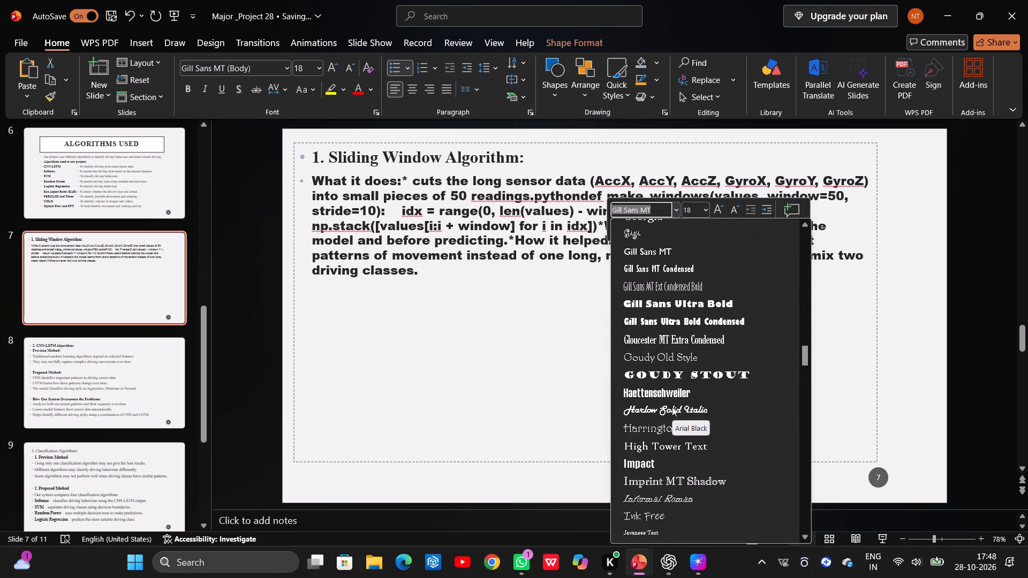
scroll(672, 407, down, 6)
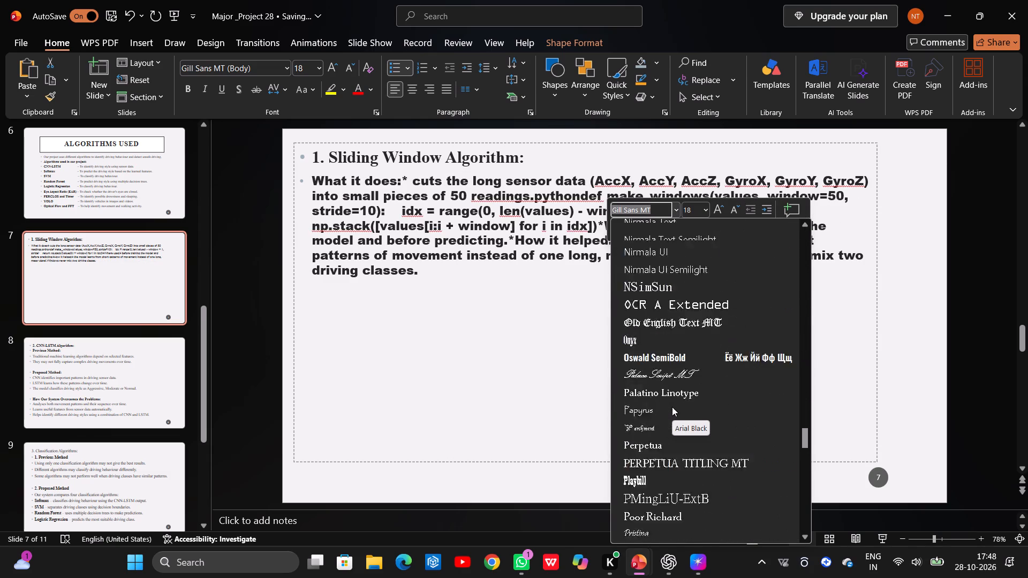
scroll(672, 407, down, 4)
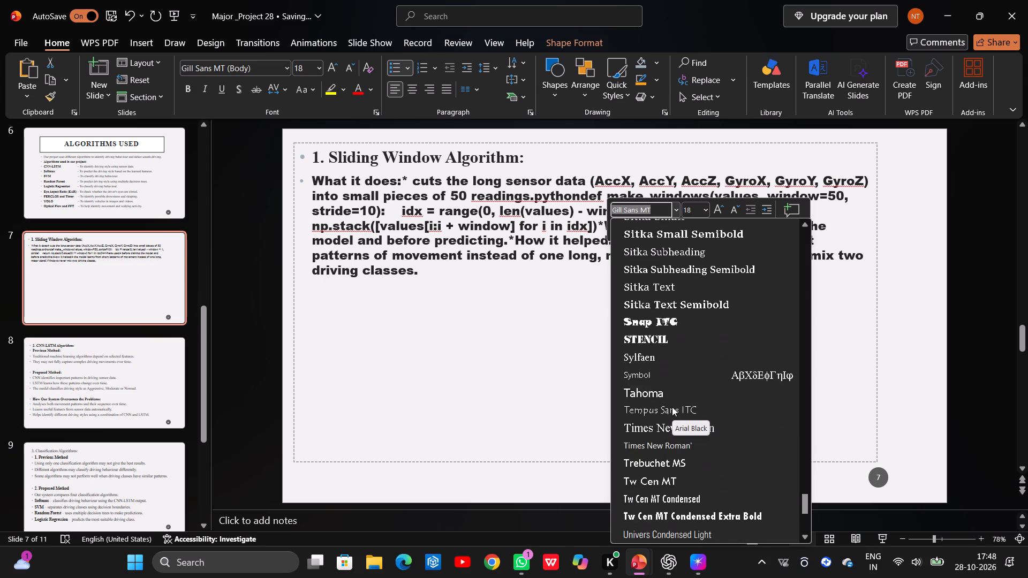
scroll(672, 407, down, 1)
click(655, 369)
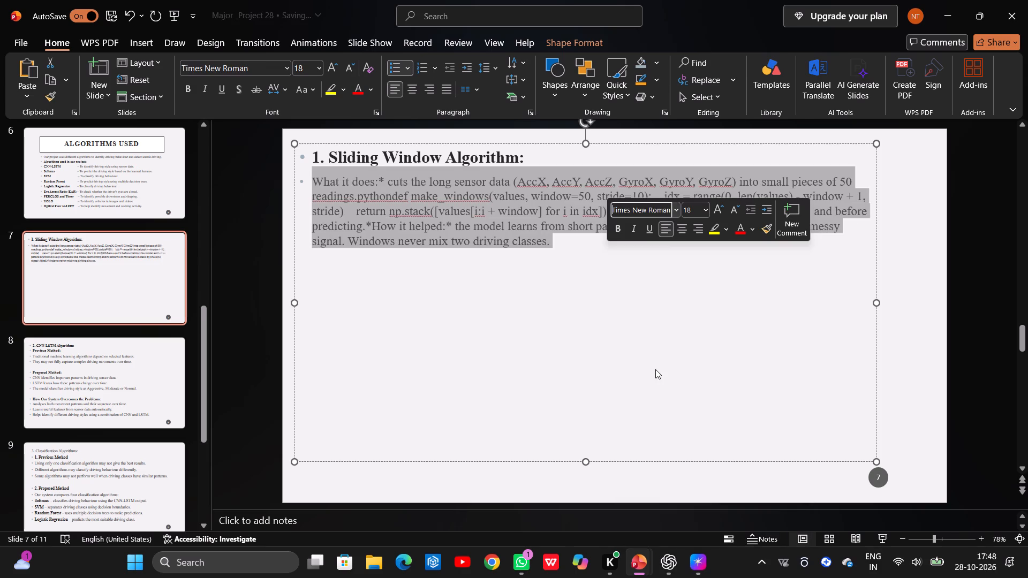
click(579, 236)
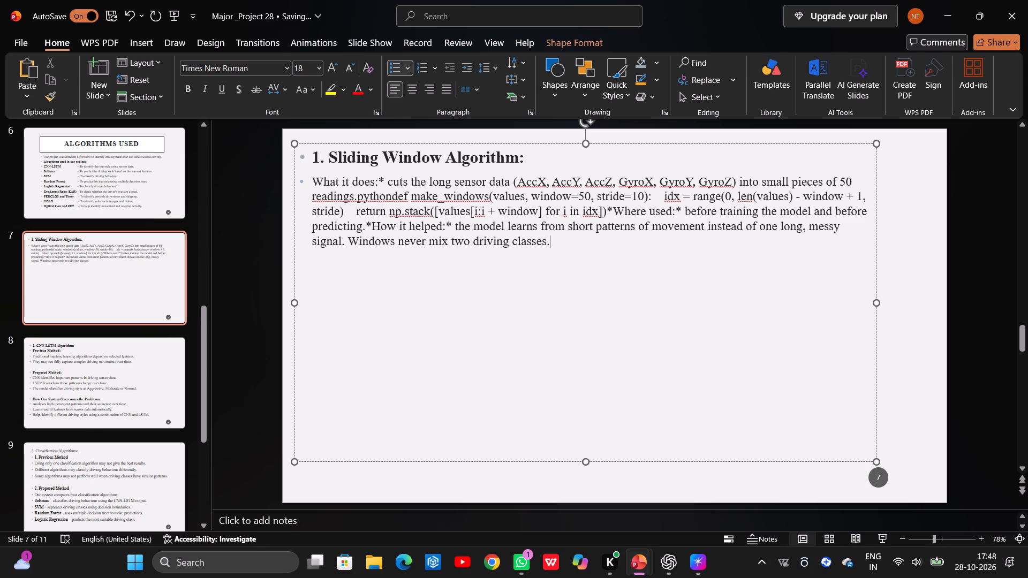
Split the body paragraph into separate bullets before "pythondef", "idx =", "return np.stack" and "*Where used".
click(359, 197)
key(Return)
click(400, 192)
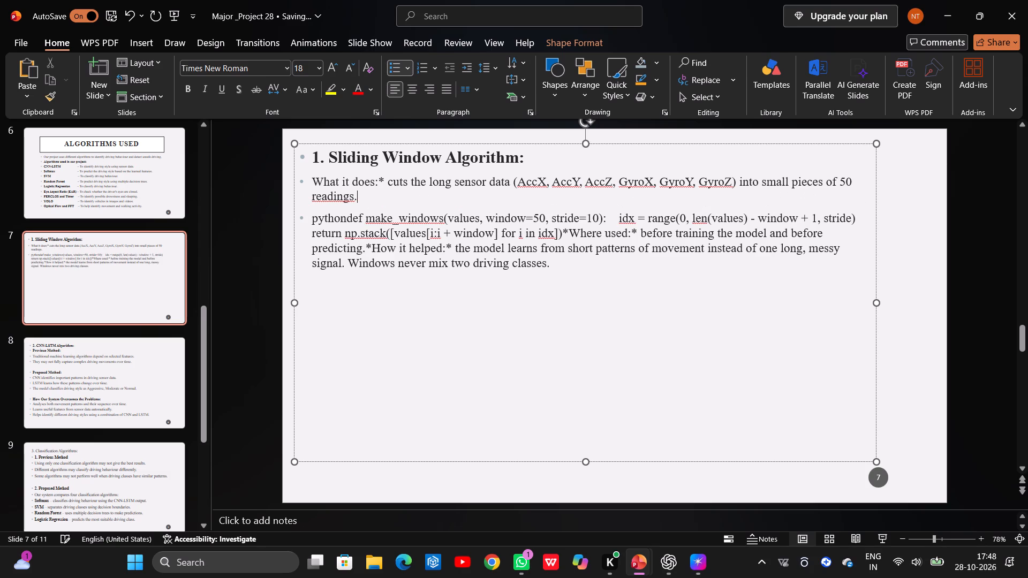
click(561, 231)
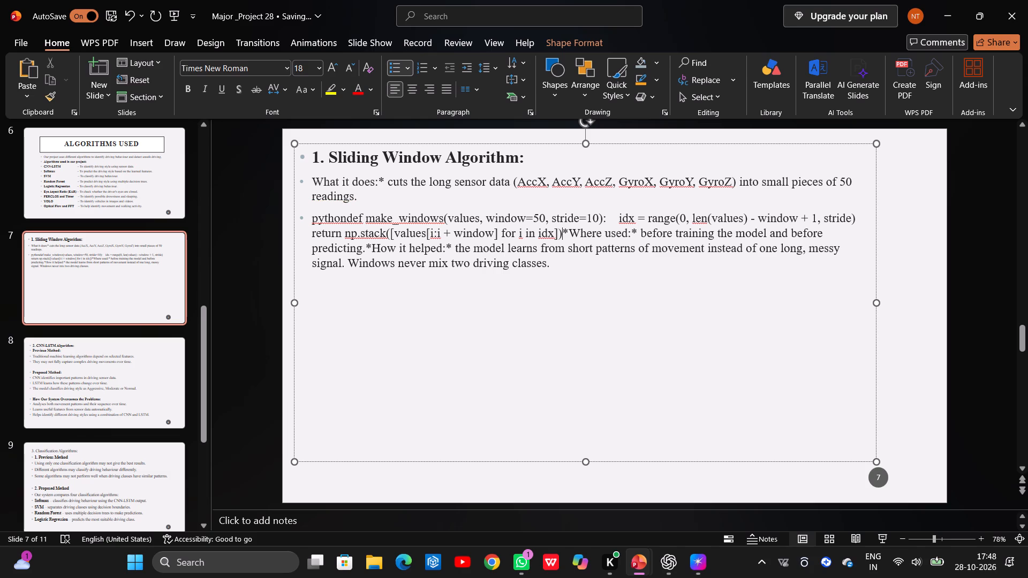
key(Return)
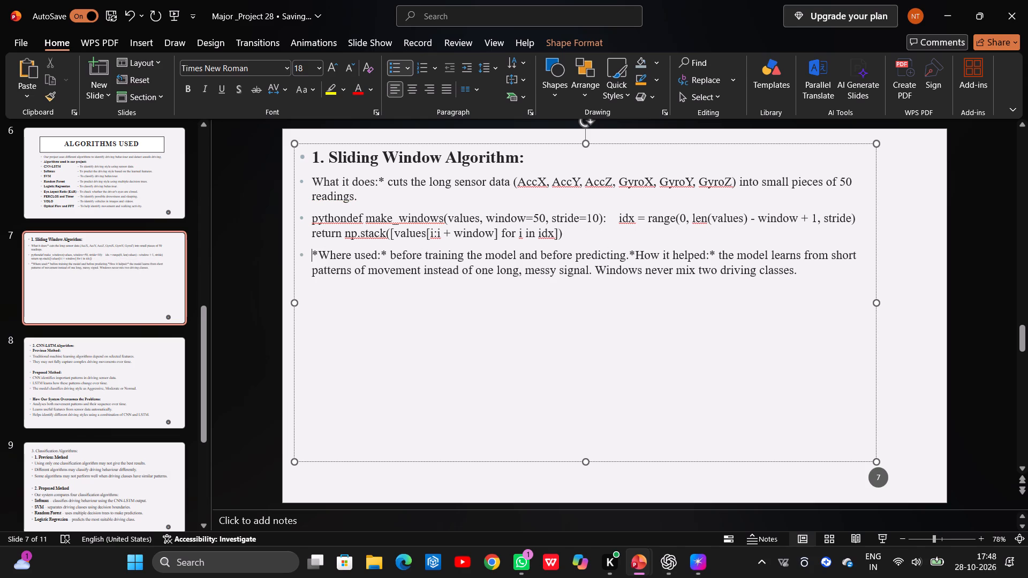
click(616, 220)
key(Return)
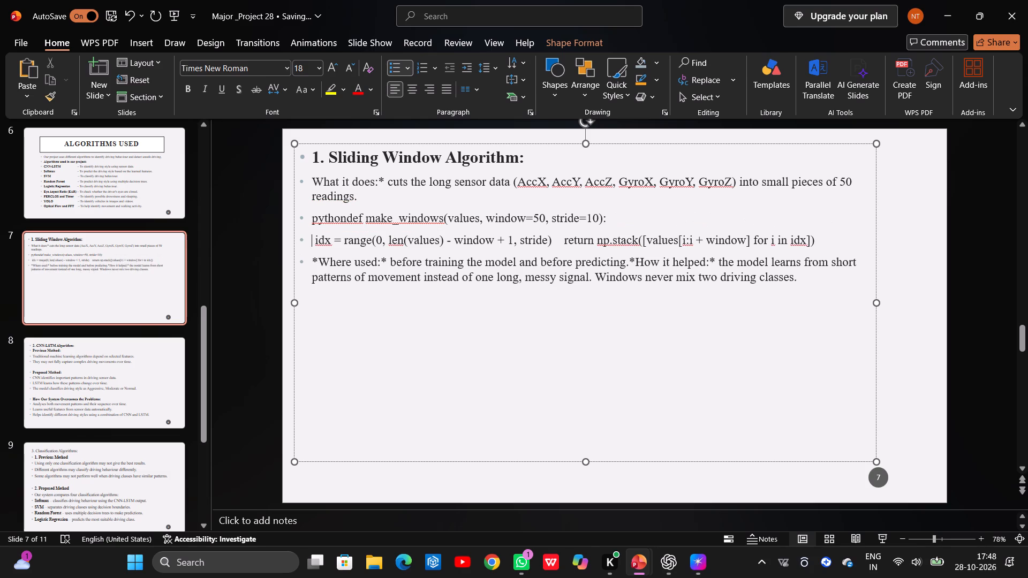
click(563, 242)
key(Return)
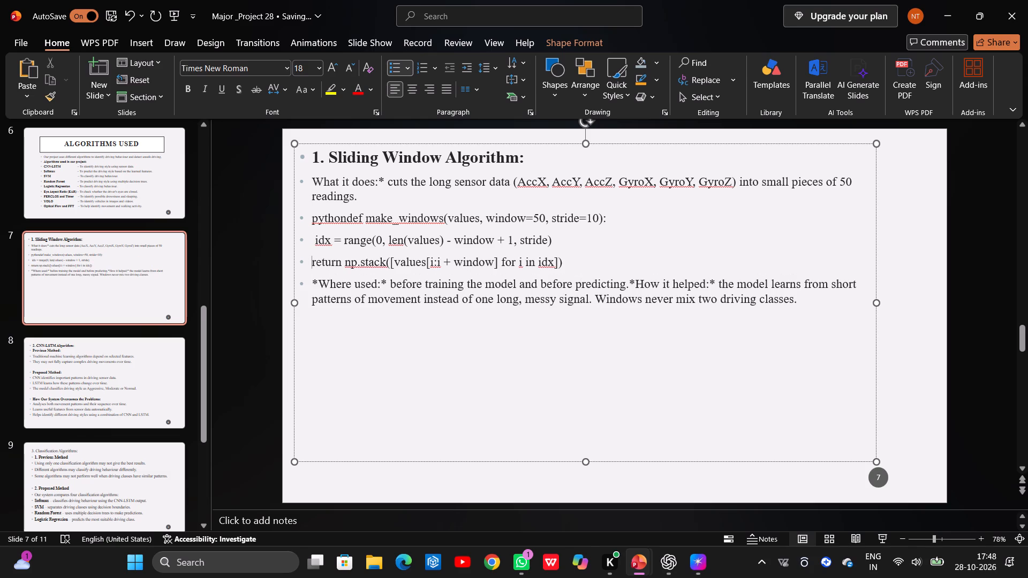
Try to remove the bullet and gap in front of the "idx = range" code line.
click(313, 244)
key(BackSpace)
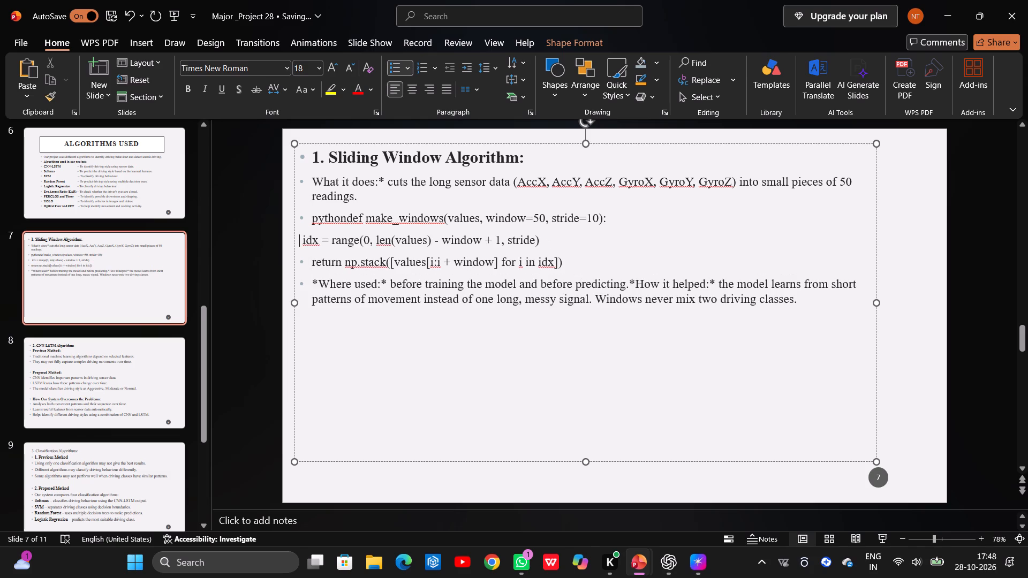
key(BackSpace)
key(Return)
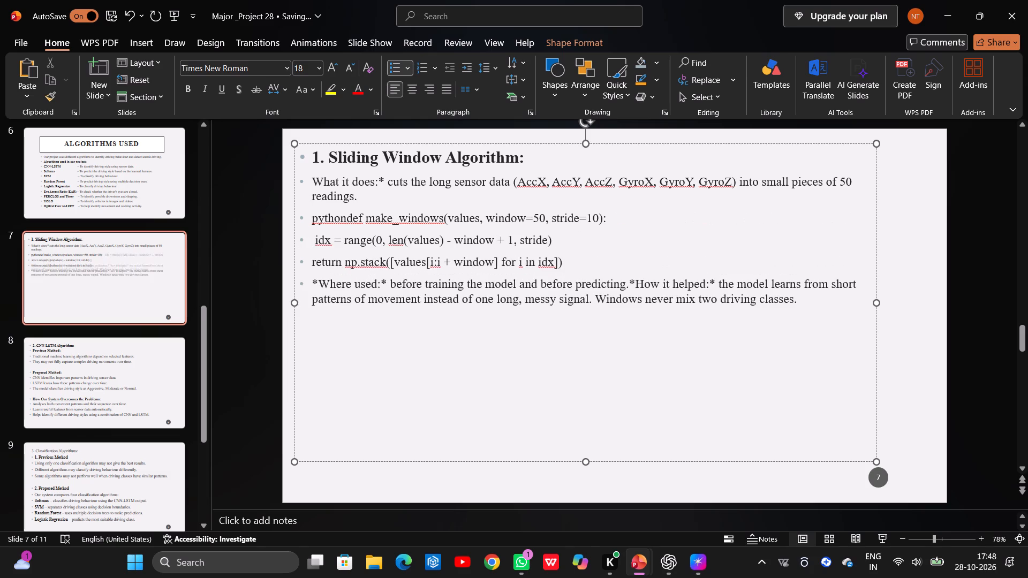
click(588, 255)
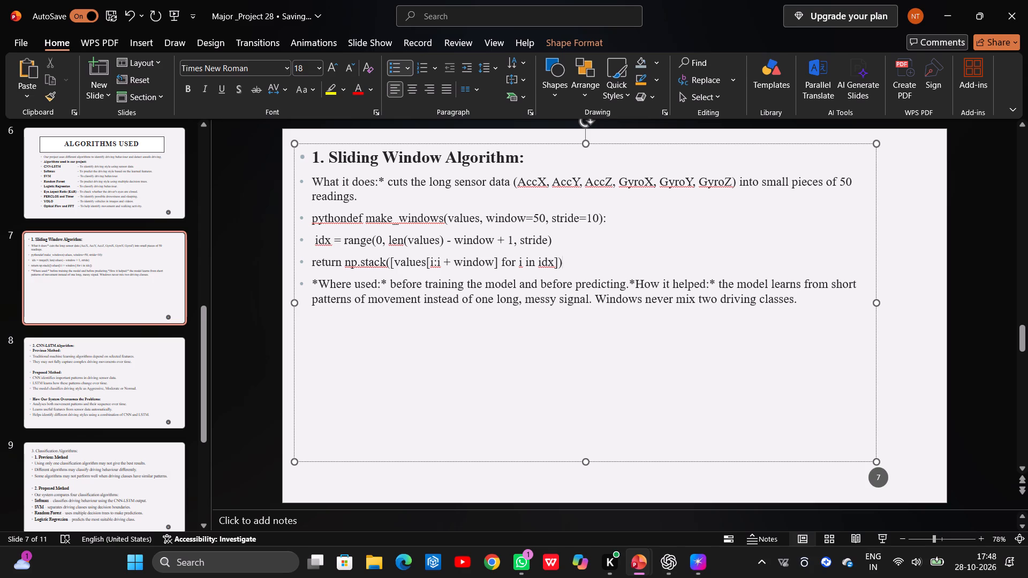
Make the "What it does:" label bold at size 24 and delete the asterisk after it.
drag(313, 182, 367, 187)
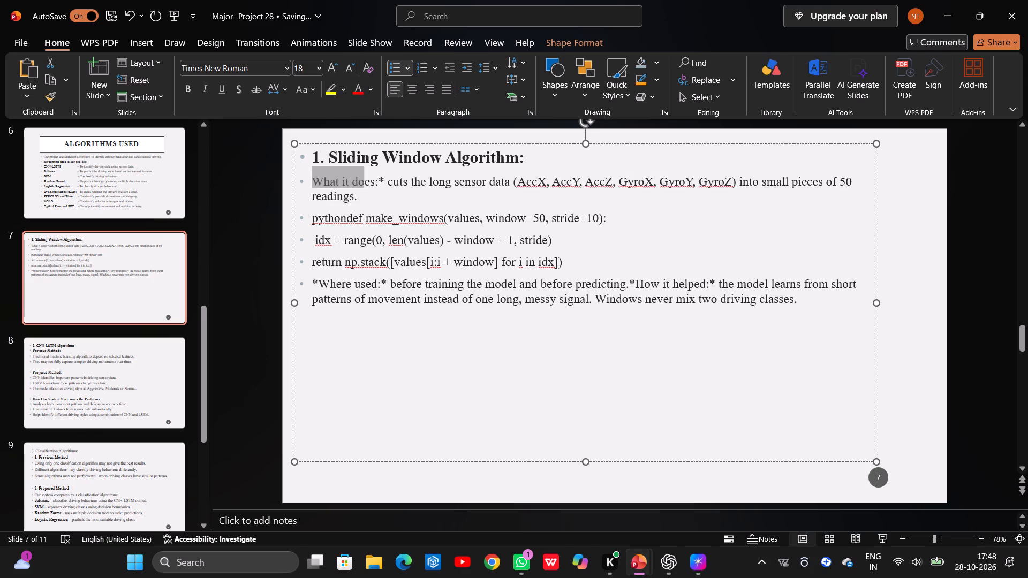
drag(367, 187, 376, 182)
drag(376, 182, 378, 182)
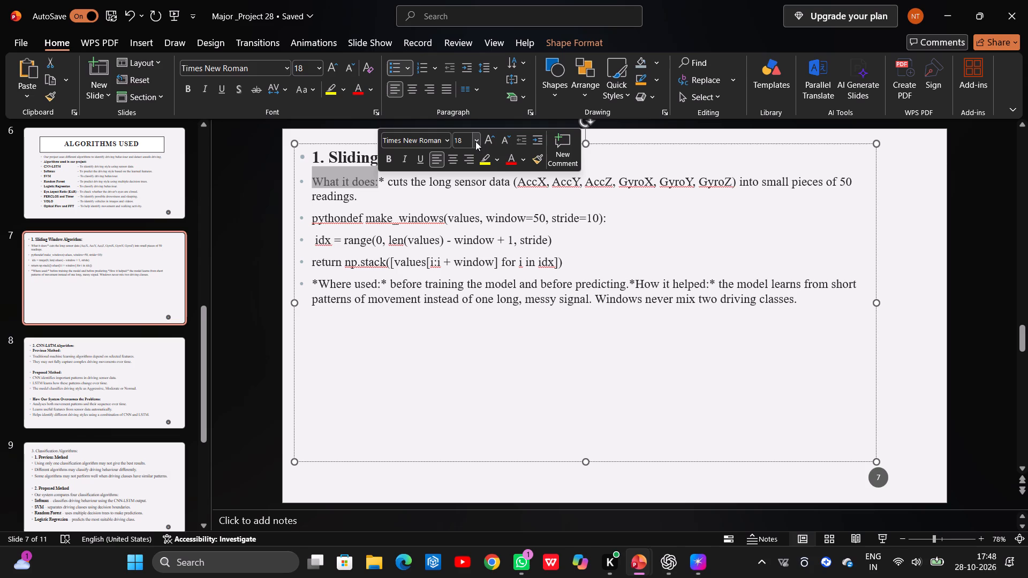
click(389, 153)
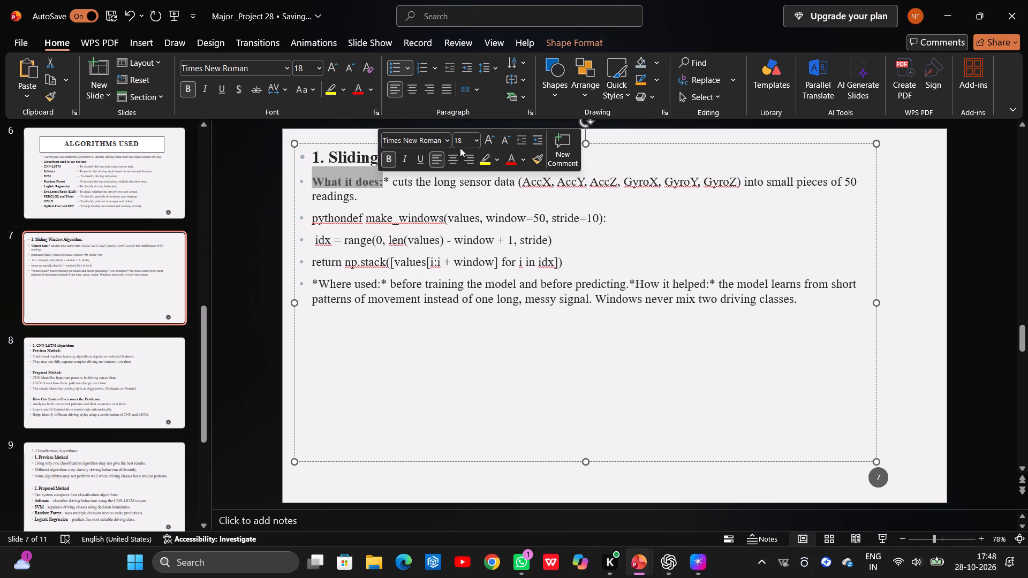
click(477, 142)
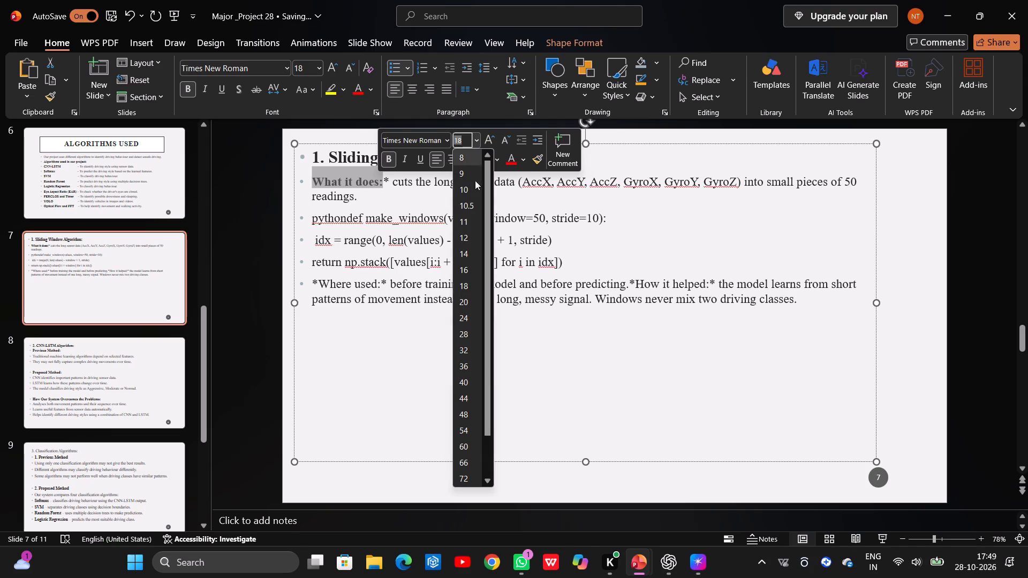
click(461, 317)
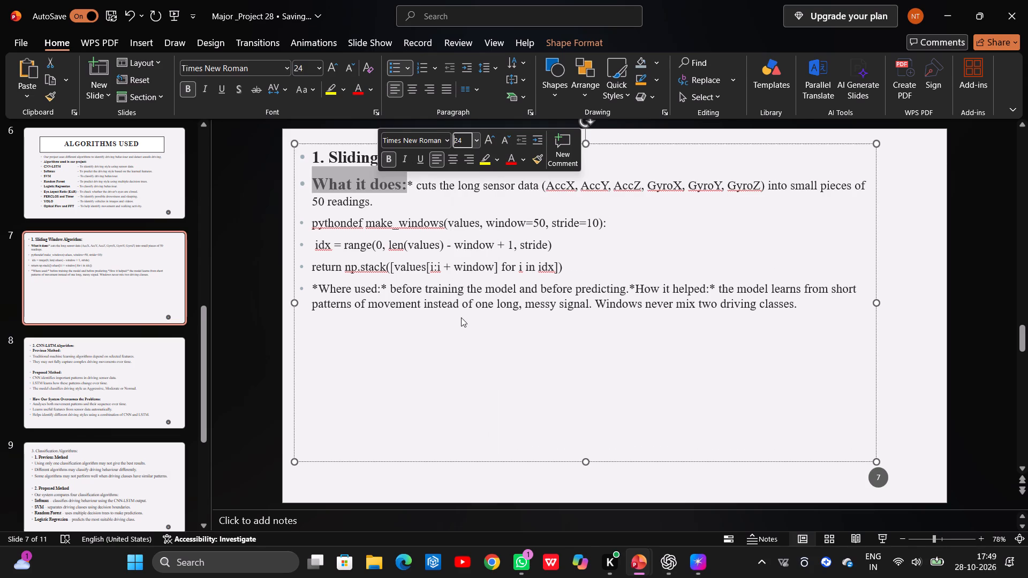
click(412, 185)
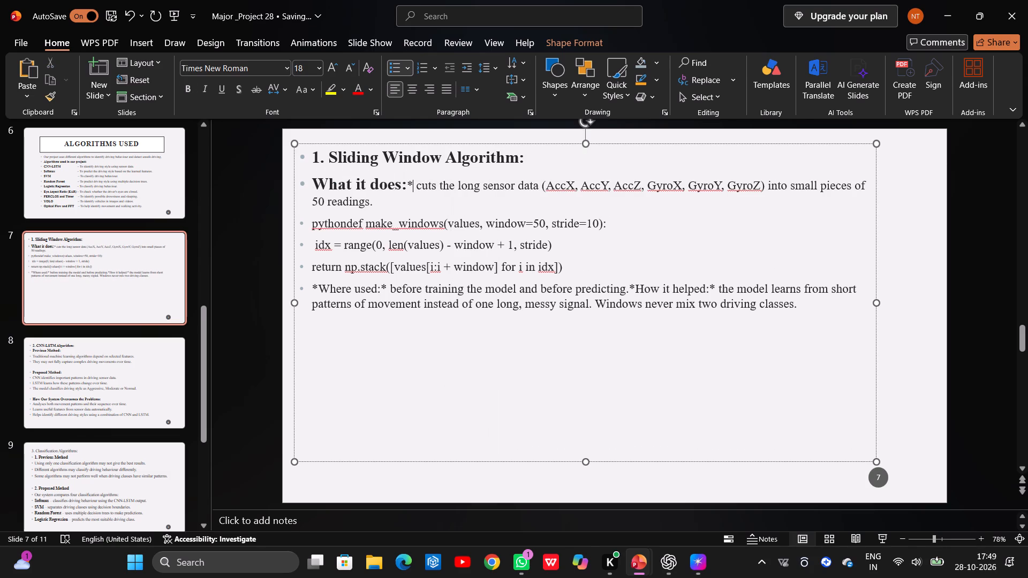
key(BackSpace)
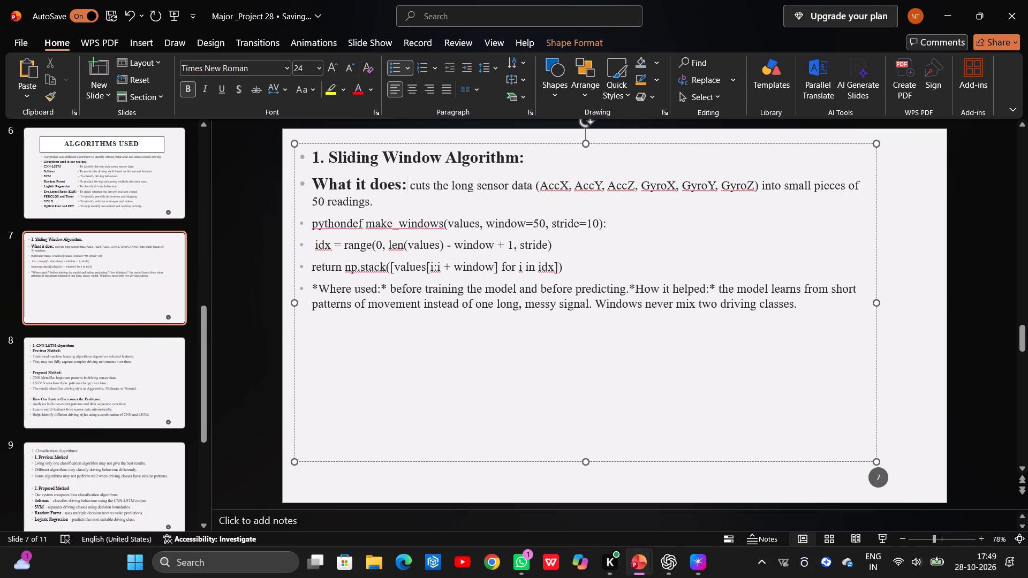
Make the "Where used" label bold at size 24 and delete the asterisks before it and after its colon.
click(316, 285)
key(BackSpace)
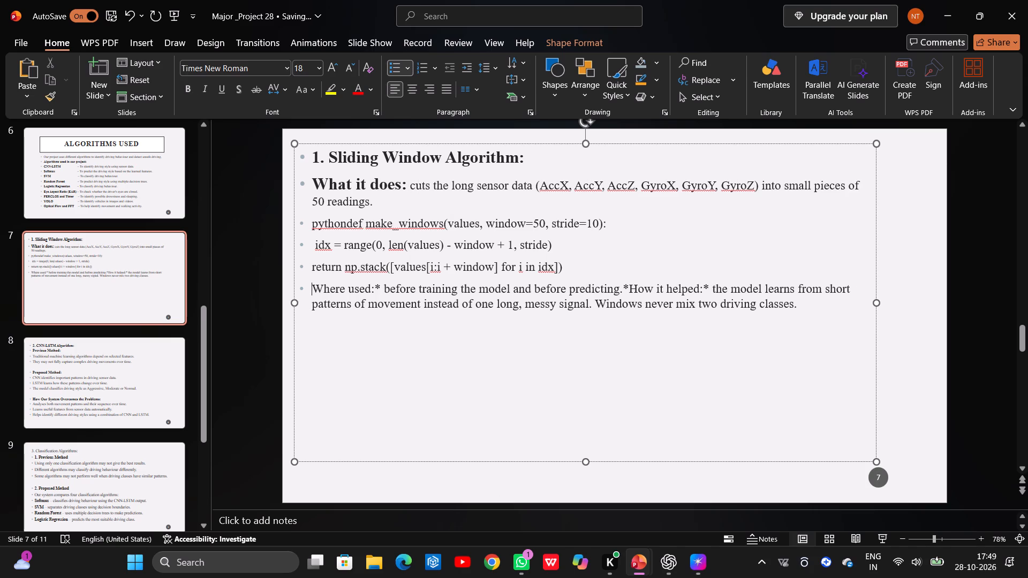
drag(317, 290, 365, 294)
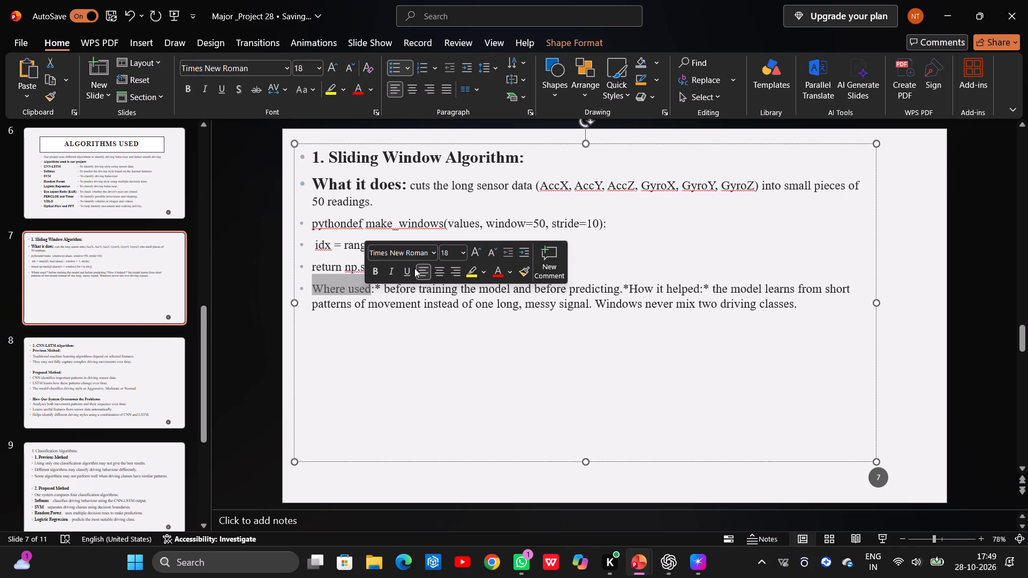
click(462, 253)
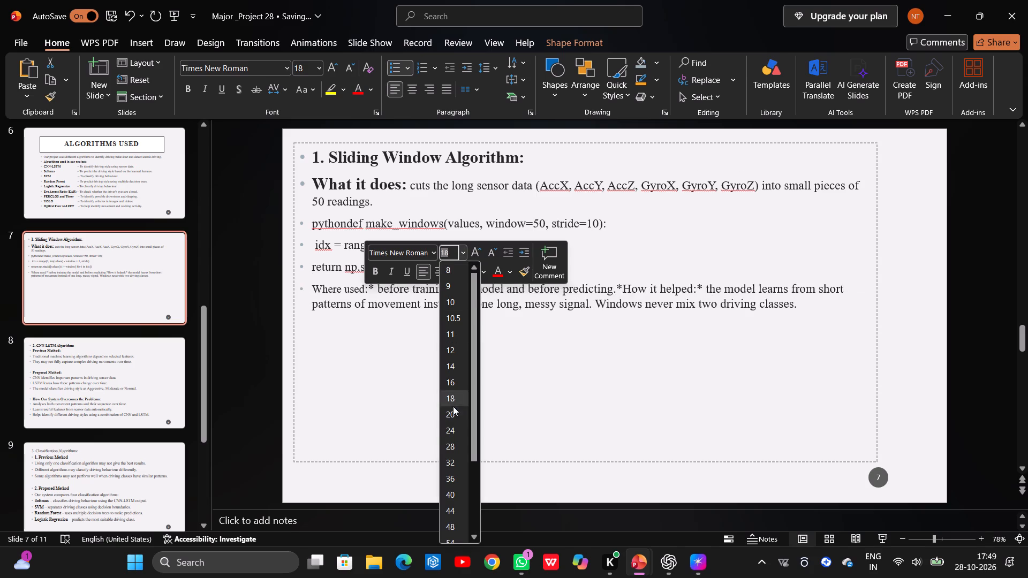
click(453, 433)
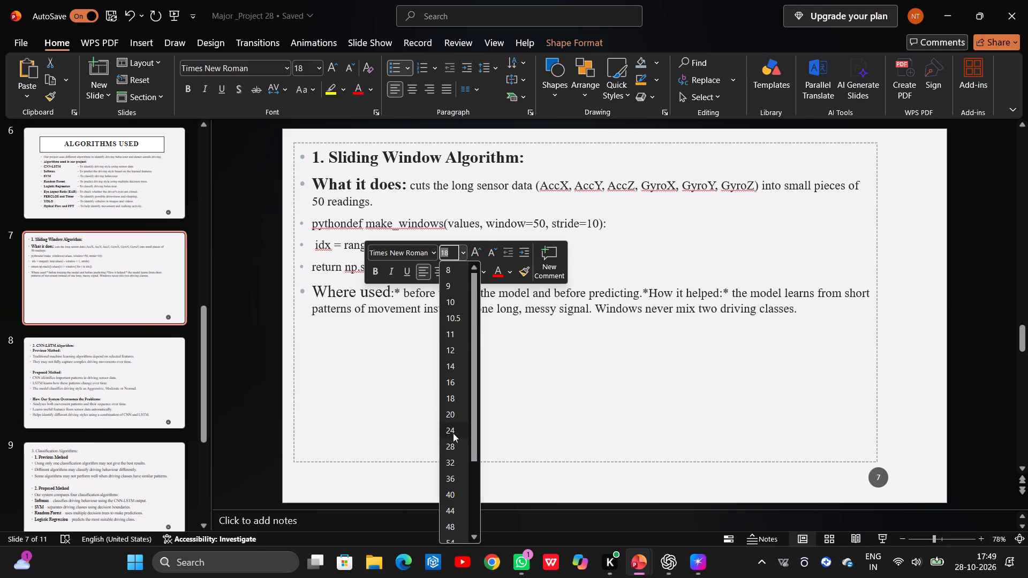
click(378, 271)
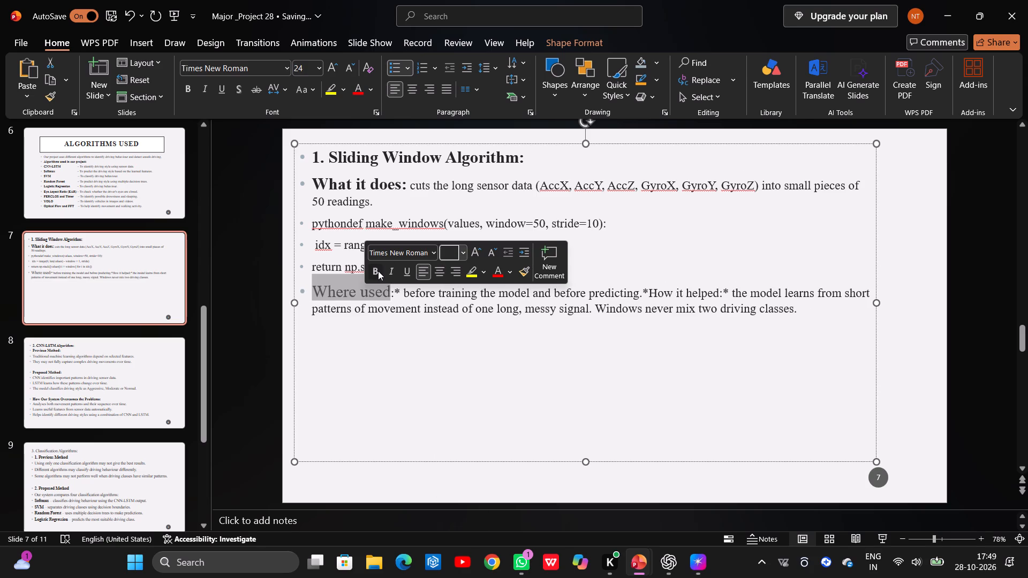
click(409, 295)
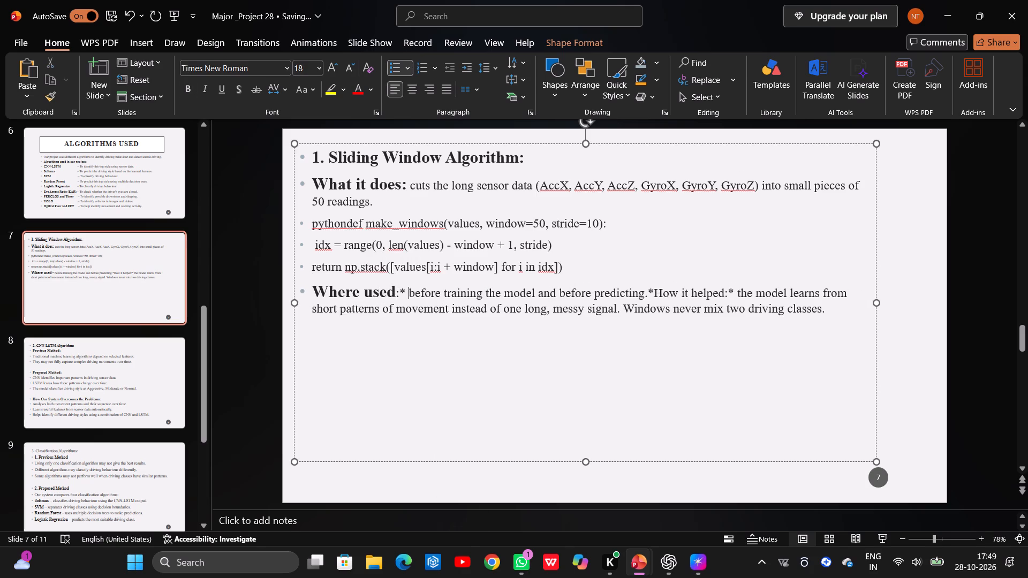
key(BackSpace)
key(BackSpace)
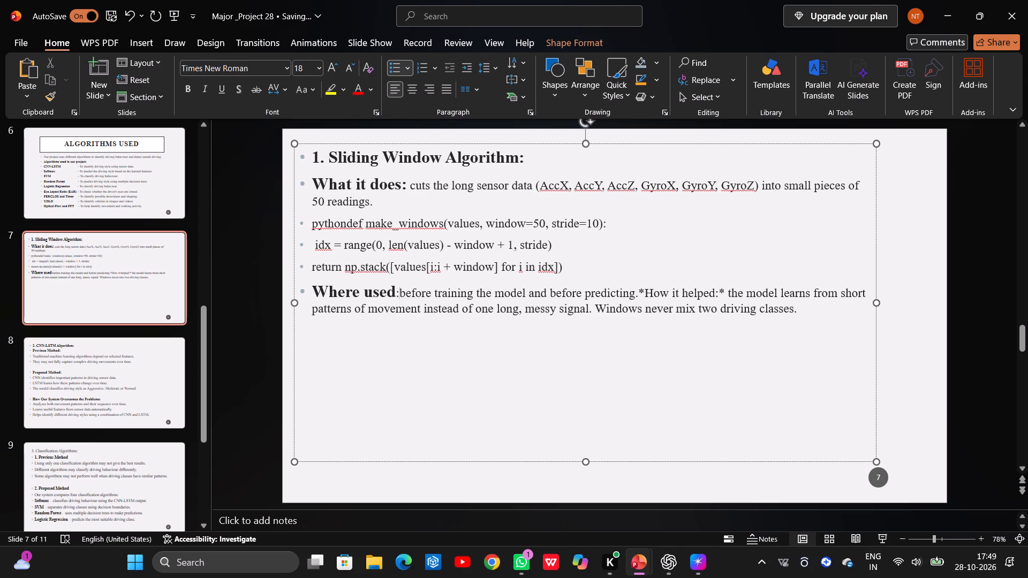
Capitalise the first words after the "What it does:" and "Where used:" labels, making them "Cuts" and "Before".
click(413, 187)
key(BackSpace)
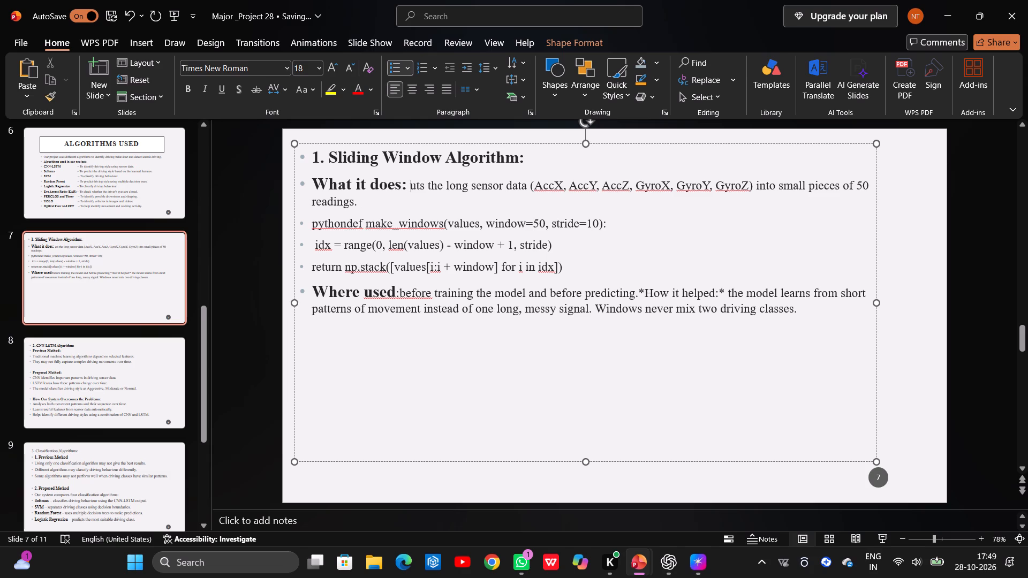
key(c)
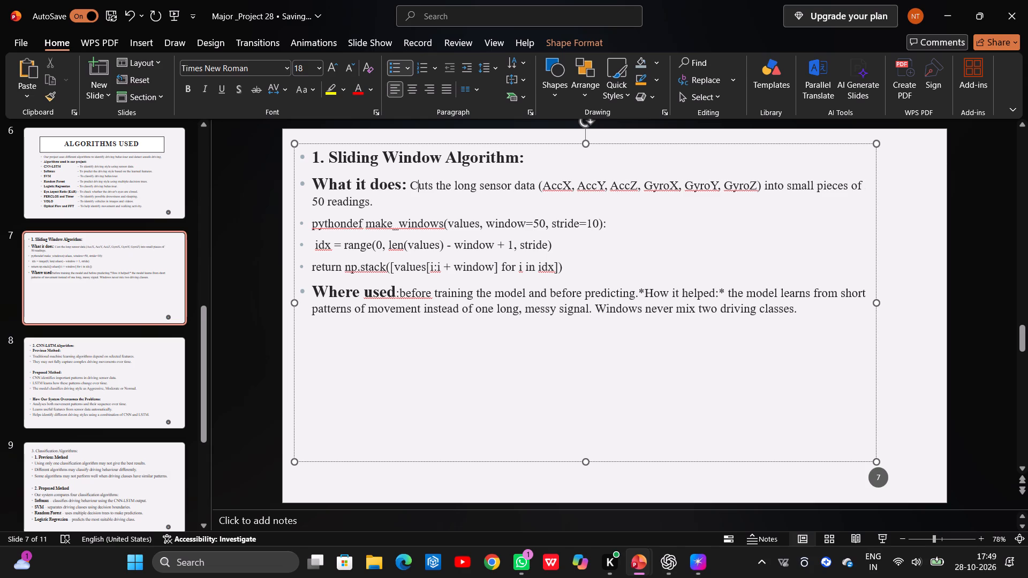
click(405, 292)
key(BackSpace)
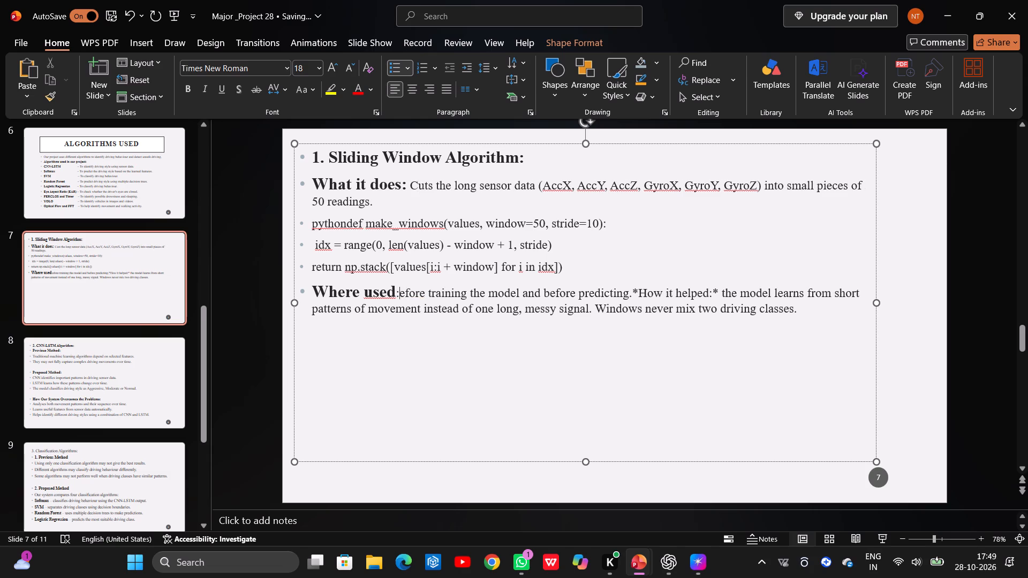
drag(522, 356, 620, 296)
click(620, 296)
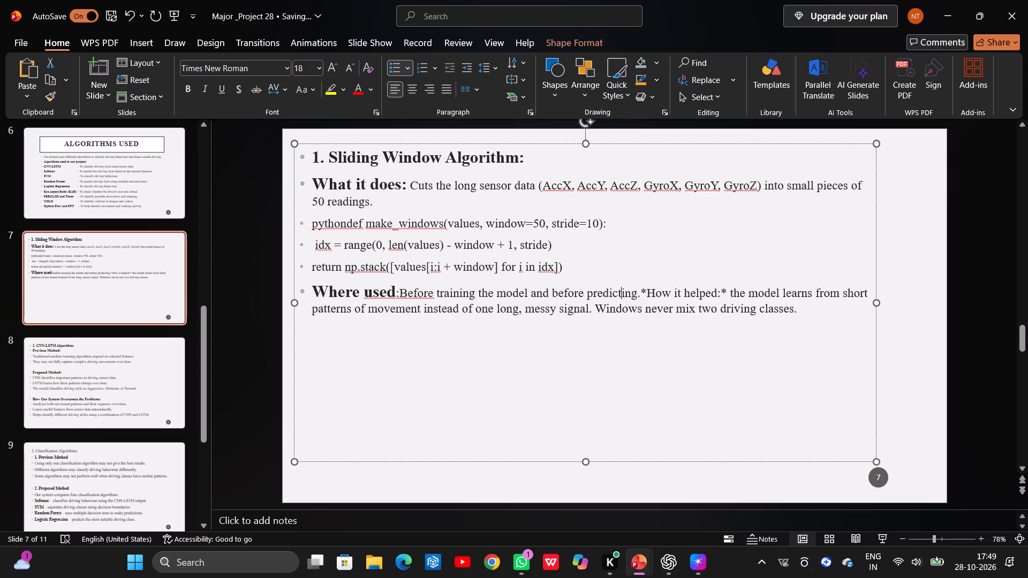
Move "How it helped" into its own bullet, delete the asterisk after its colon, and make the label bold at size 24.
click(648, 290)
key(Return)
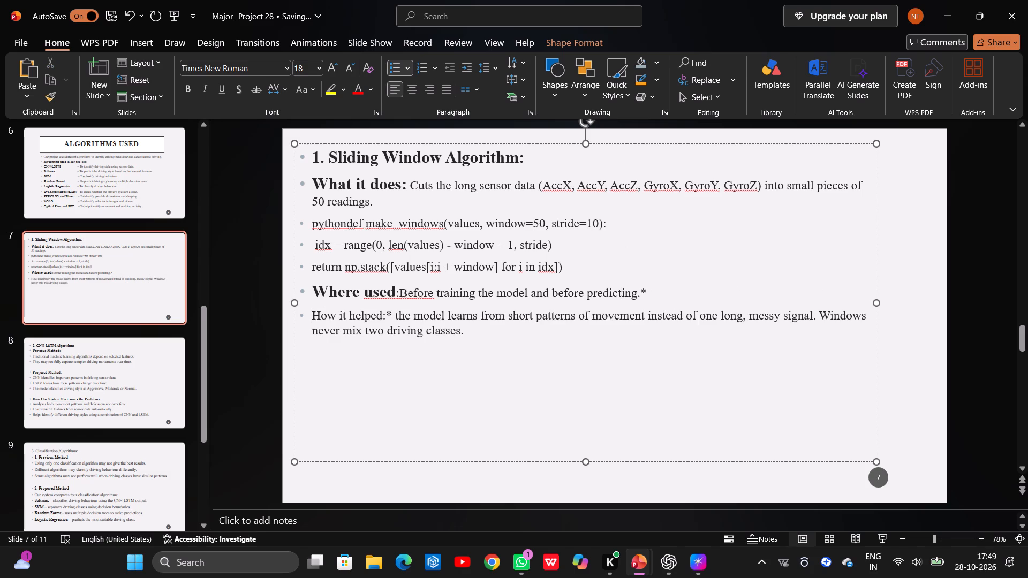
click(394, 316)
key(BackSpace)
key(BackSpace)
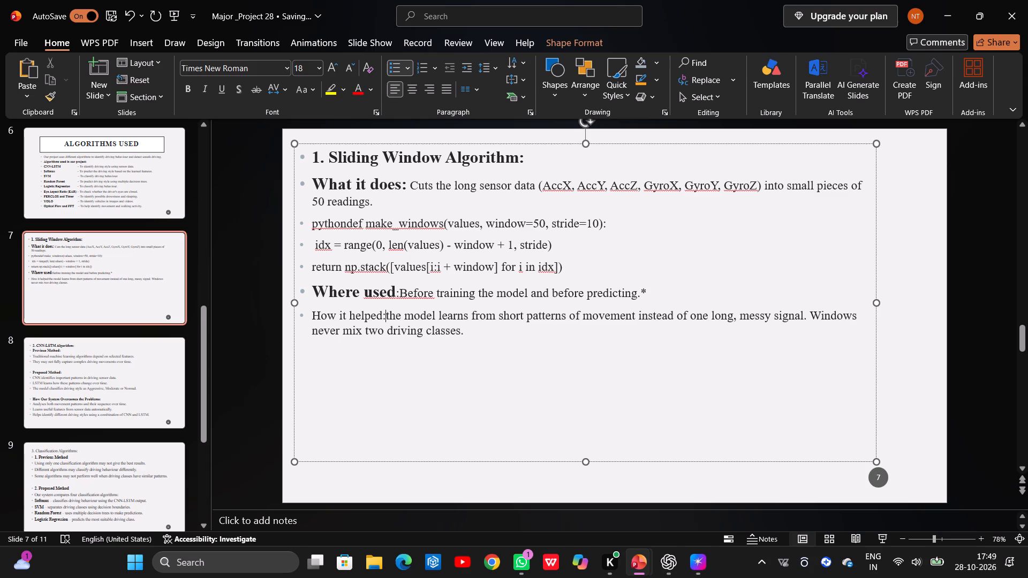
drag(309, 320, 312, 320)
drag(312, 320, 372, 320)
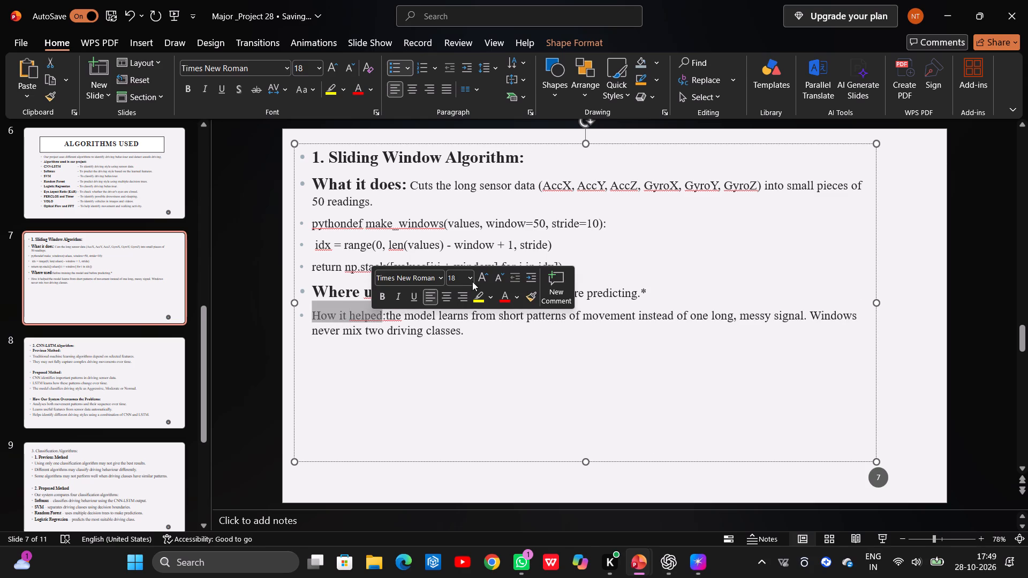
click(378, 294)
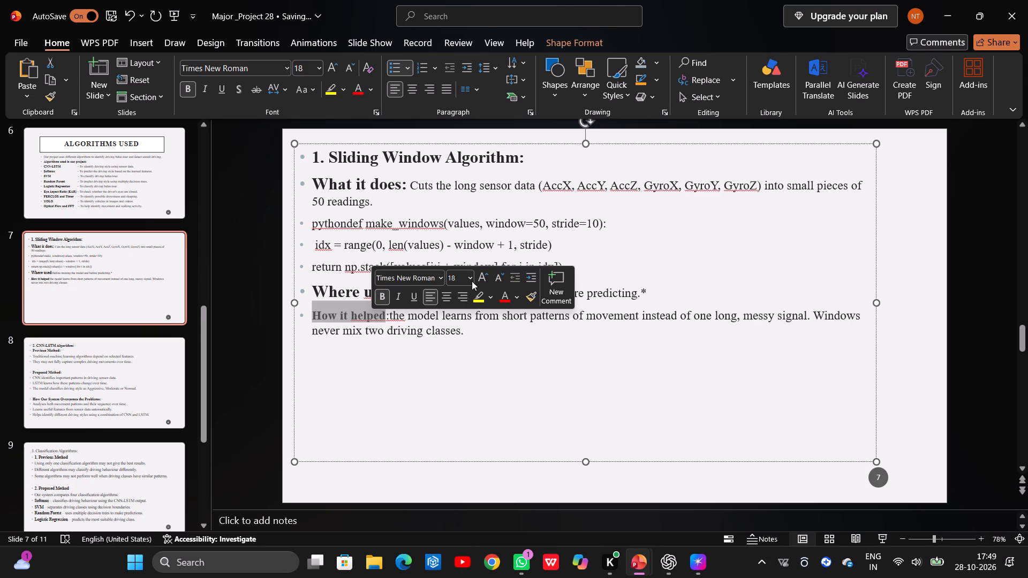
click(468, 278)
click(455, 167)
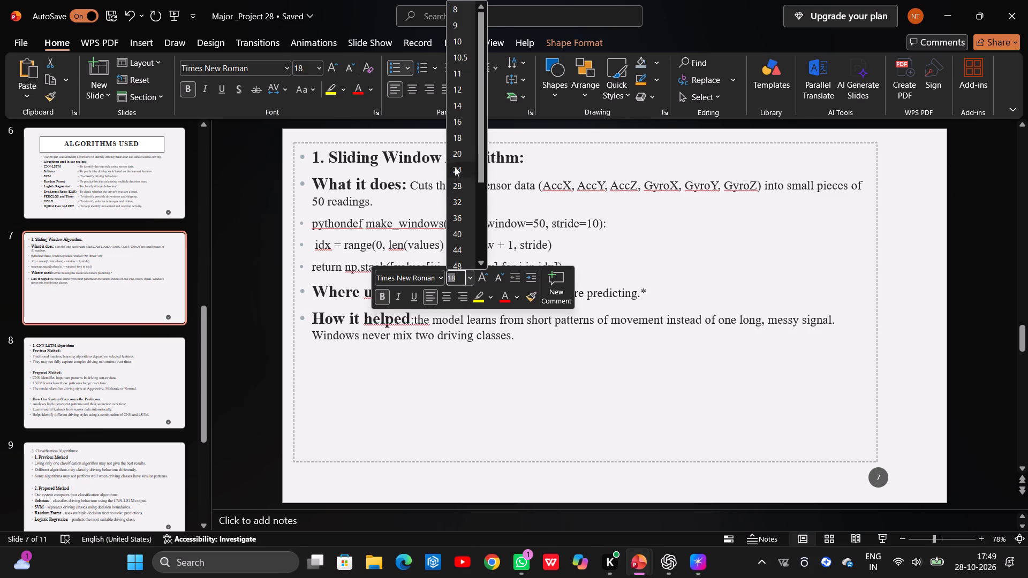
click(464, 344)
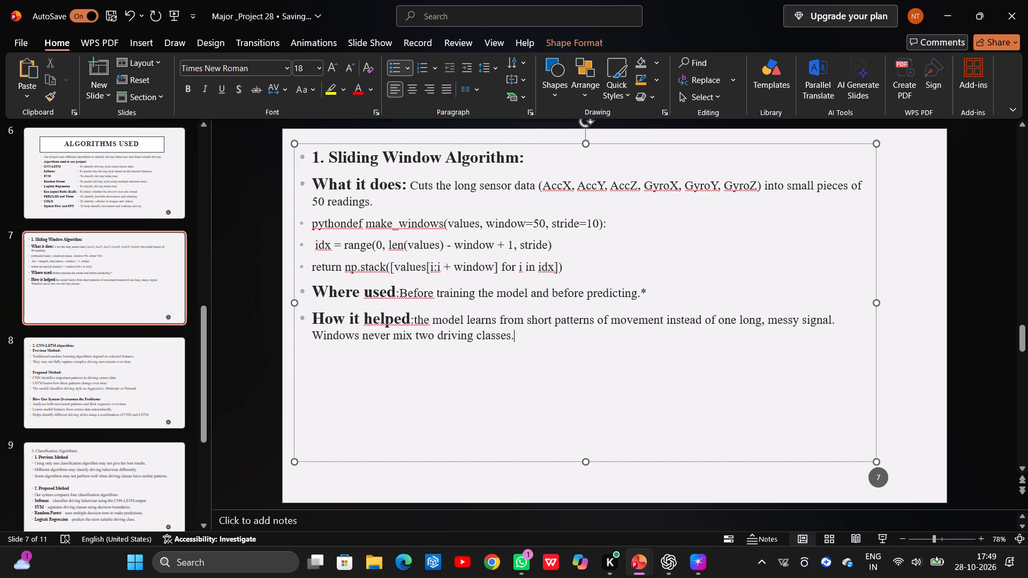
Set all text below the Sliding Window heading, from "What it does:" to the last bullet, to size 24.
click(409, 186)
drag(313, 182, 446, 305)
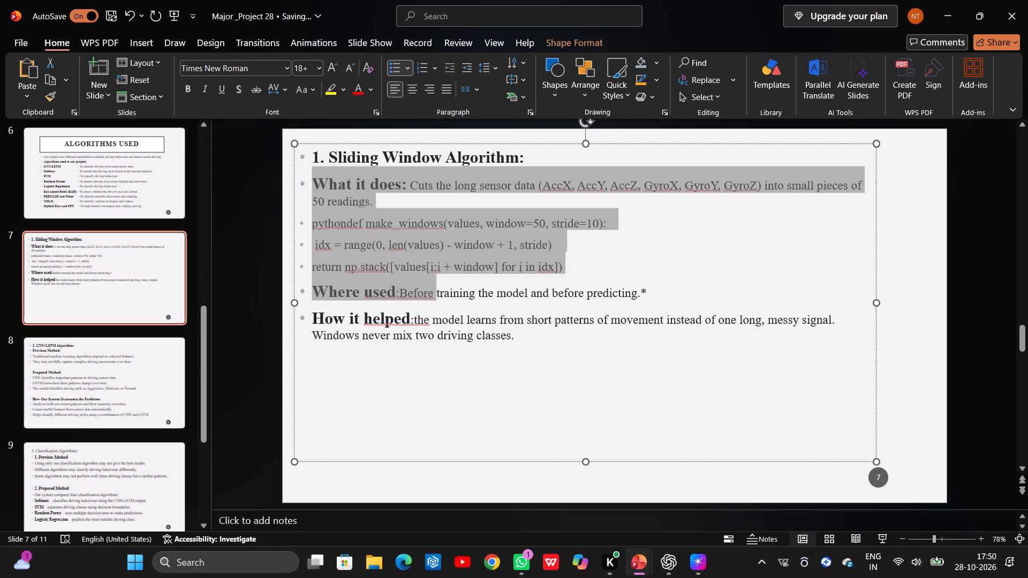
drag(446, 305, 520, 358)
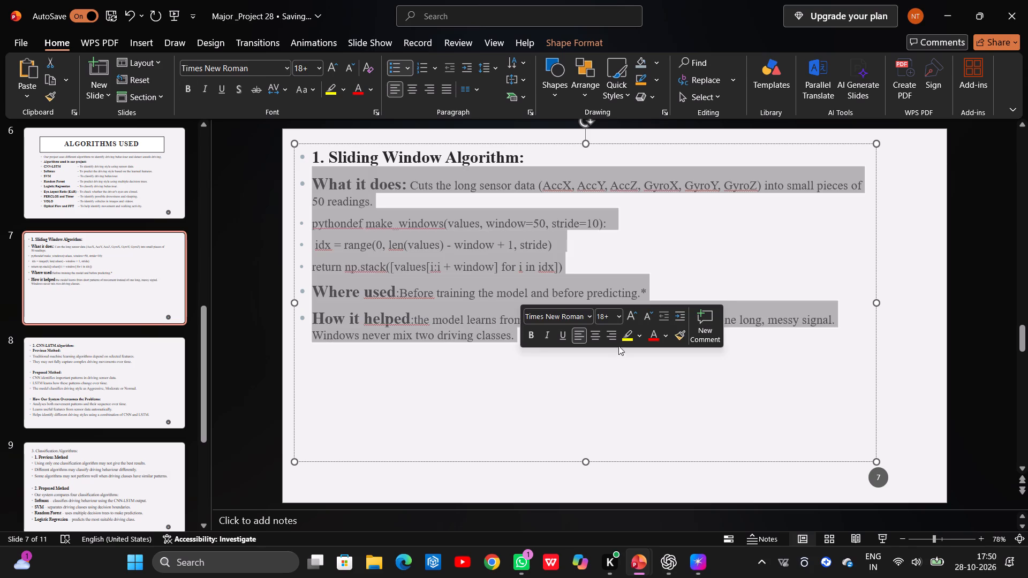
click(615, 316)
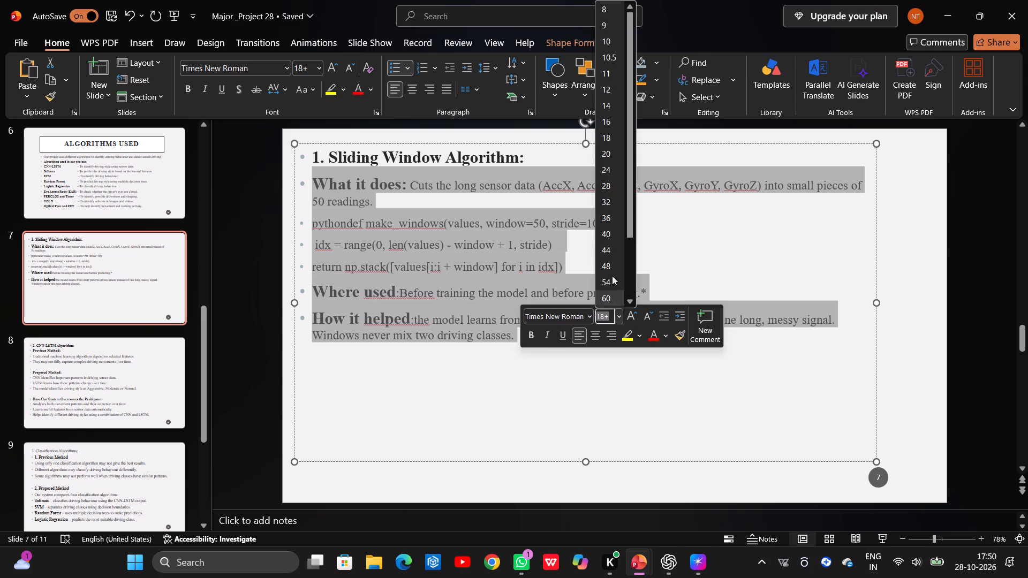
click(604, 170)
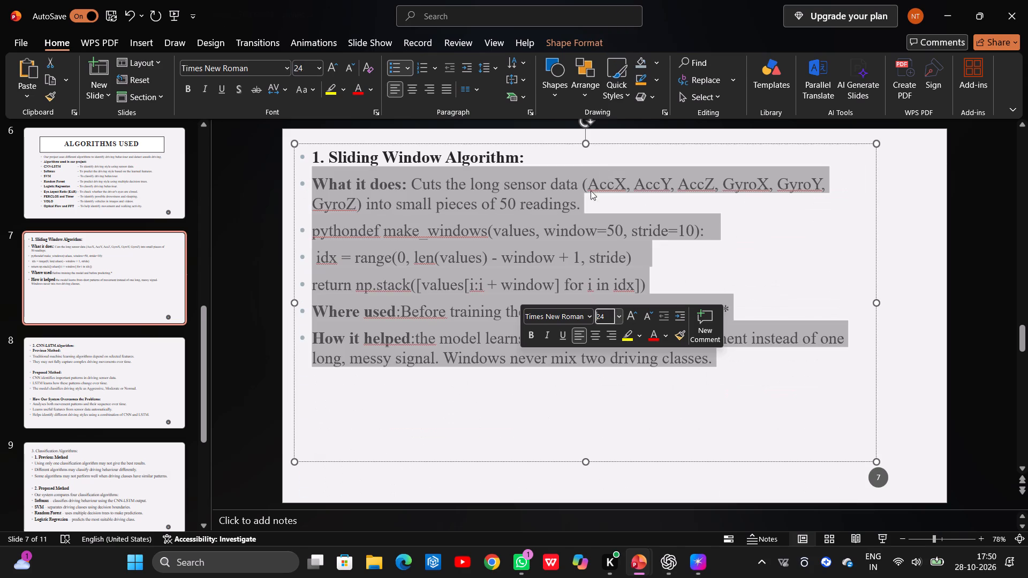
click(466, 414)
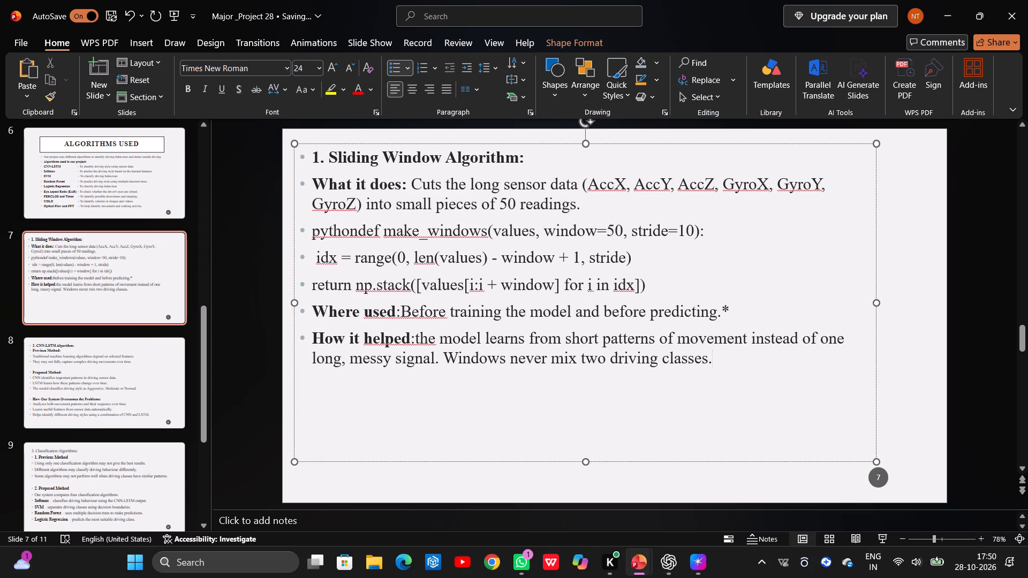
Add a bold "CODE:" bullet between the "What it does:" paragraph and the "pythondef make_windows" line.
click(599, 203)
key(Return)
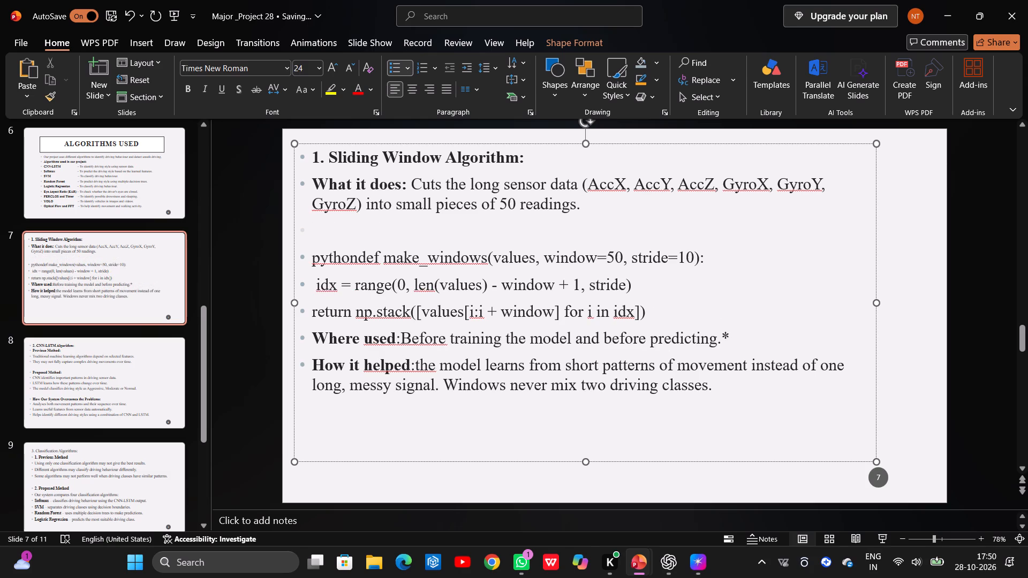
text(CODE)
key(shift+colon)
drag(312, 229, 353, 232)
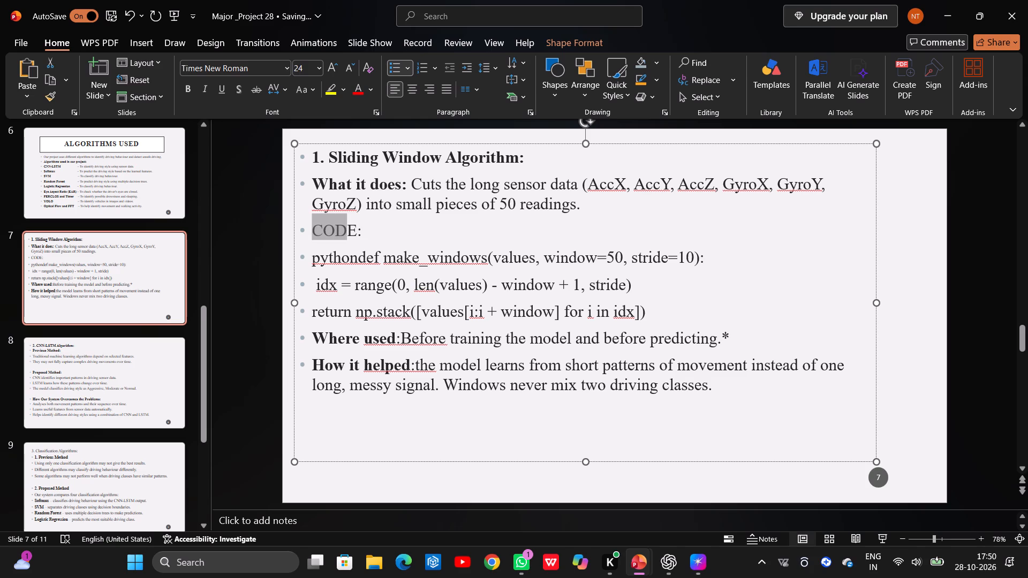
drag(353, 232, 362, 235)
click(370, 215)
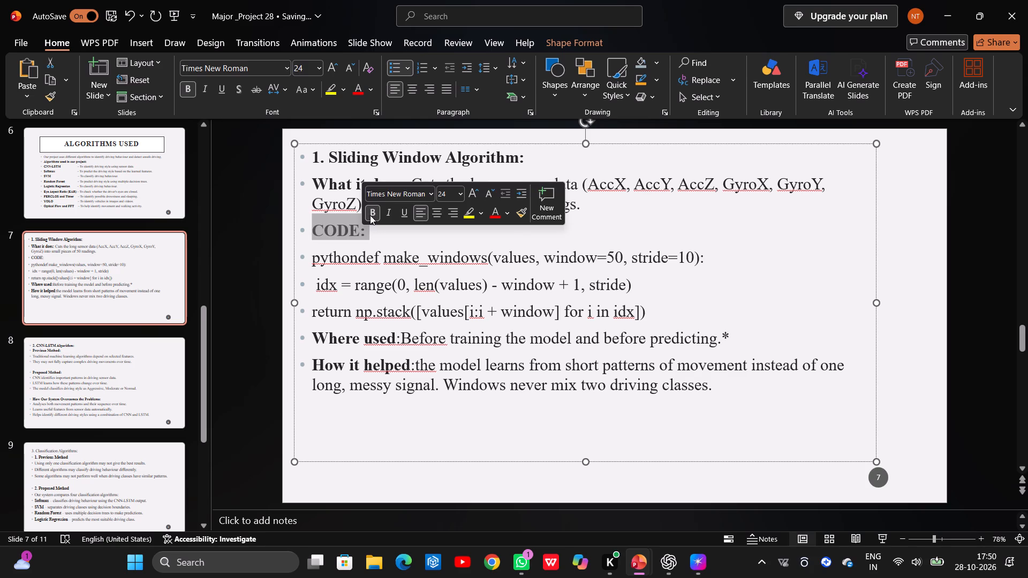
click(394, 240)
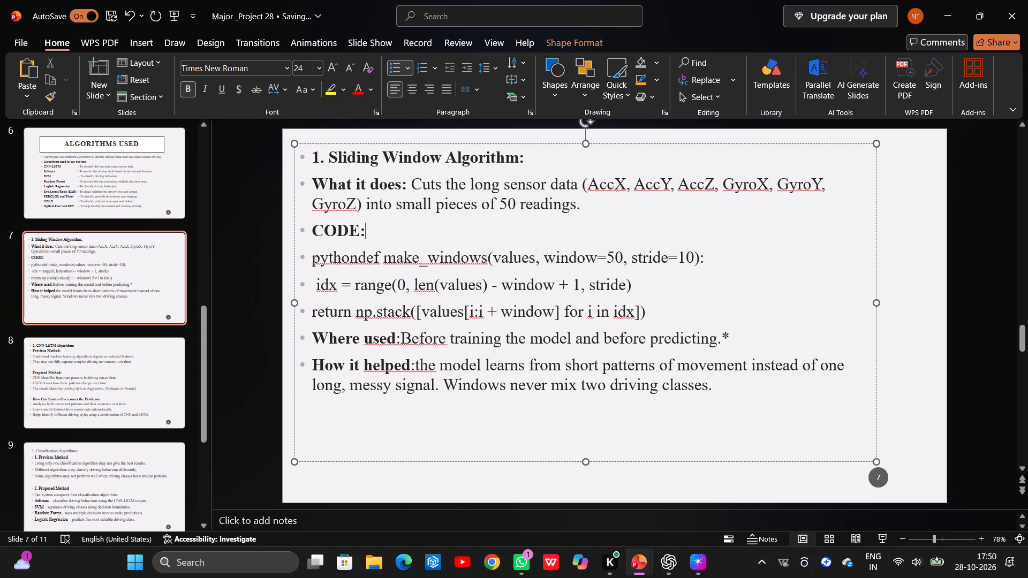
Delete the asterisk at the end of the "Where used" bullet.
click(737, 338)
key(BackSpace)
Insert a space between the "How it helped:" label and the sentence that follows it.
click(412, 365)
key(Right)
key(space)
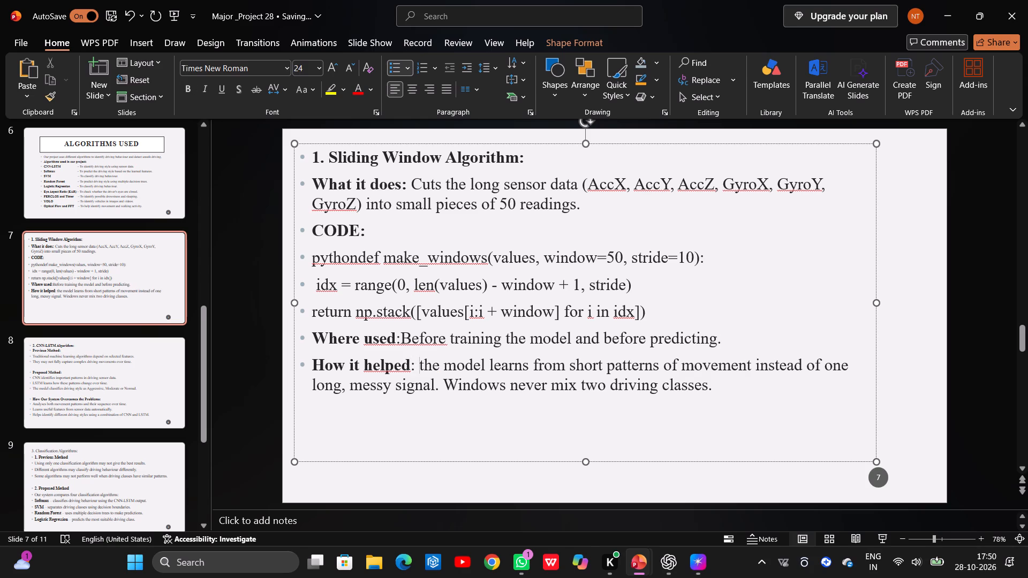
click(425, 364)
Capitalize the first word of the "How it helped:" sentence so it starts with "The".
key(BackSpace)
key(t)
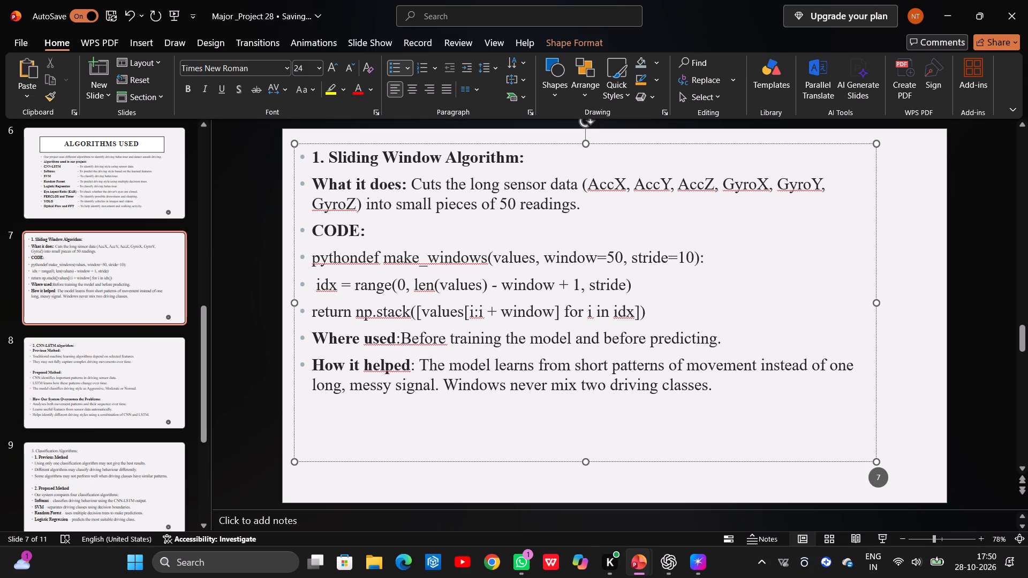
Insert a space between the "Where used:" label and the word "Before".
click(402, 336)
key(space)
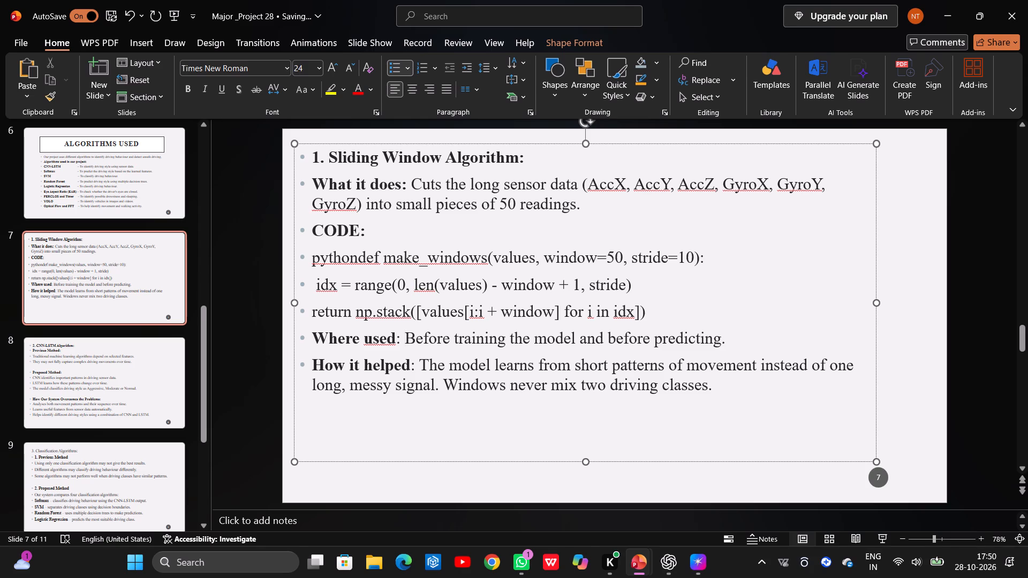
click(762, 326)
click(509, 424)
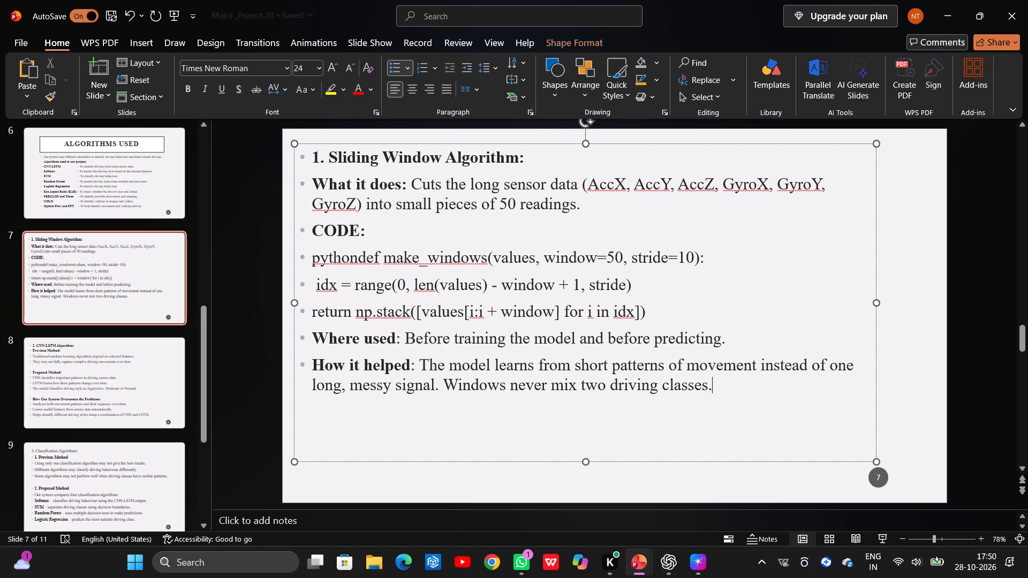
Remove the bullets from every paragraph of the Sliding Window slide, from the heading to the "How it helped:" paragraph.
click(308, 157)
key(BackSpace)
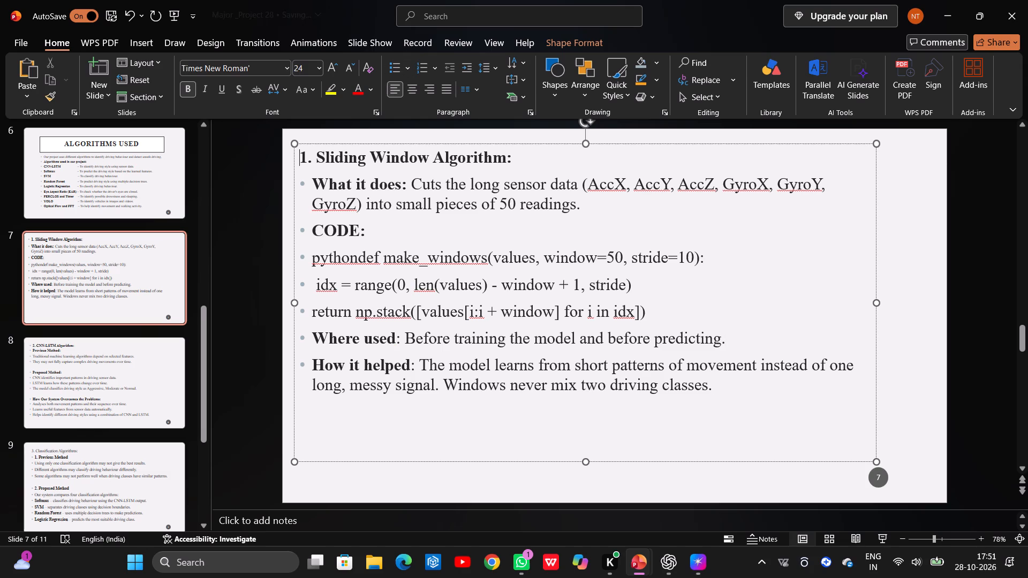
click(306, 179)
key(BackSpace)
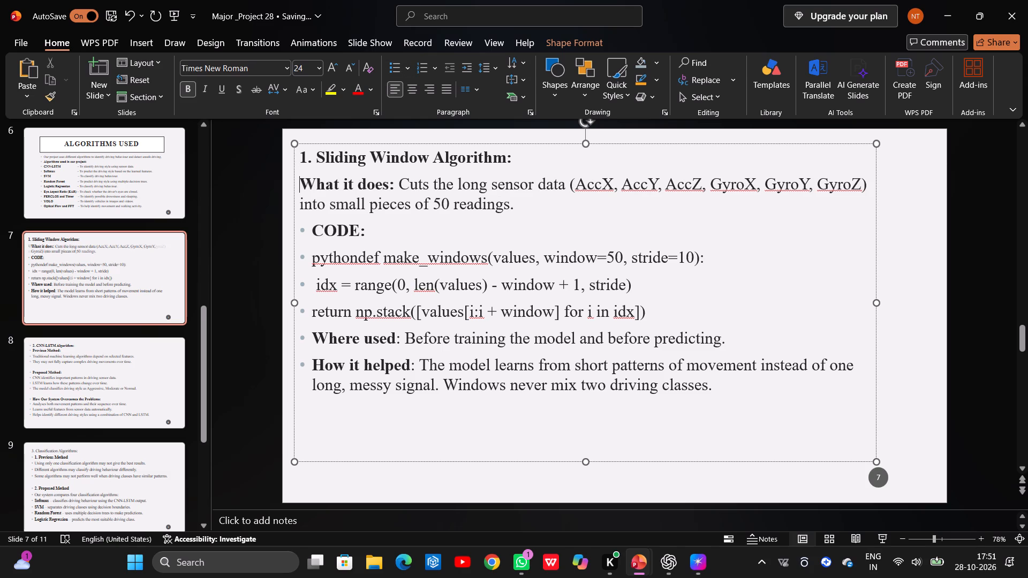
click(308, 234)
key(BackSpace)
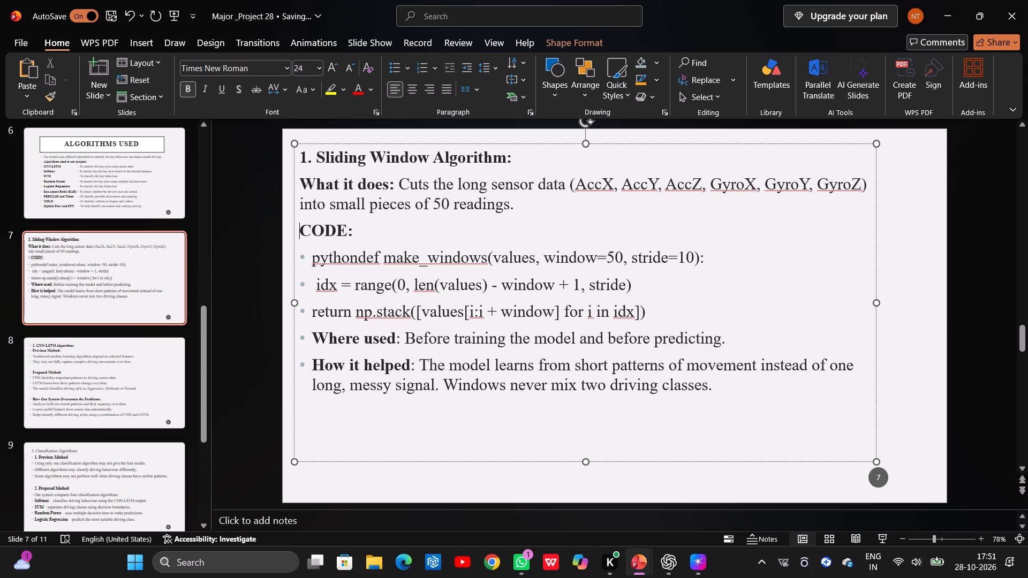
click(309, 257)
key(BackSpace)
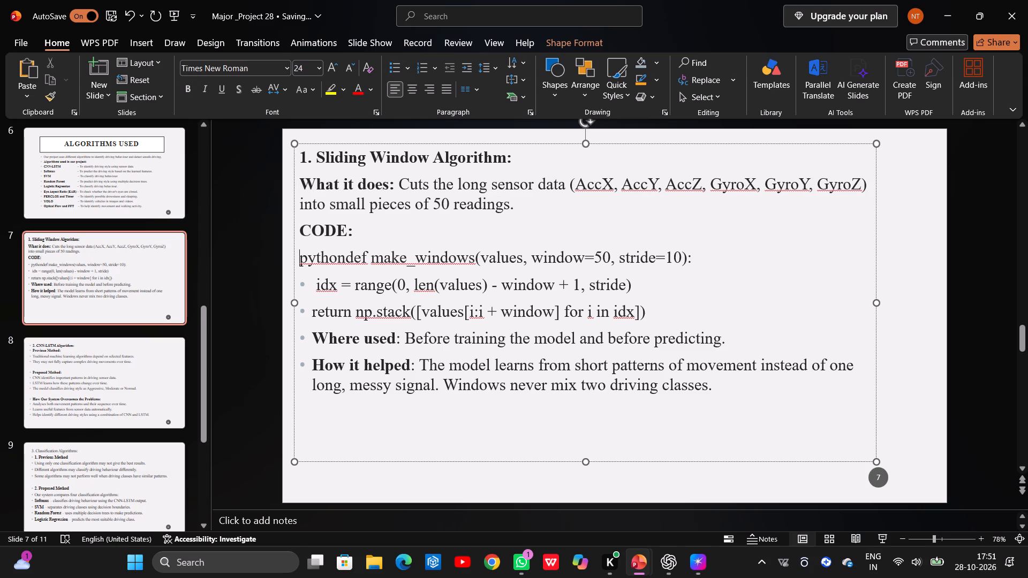
click(309, 289)
key(BackSpace)
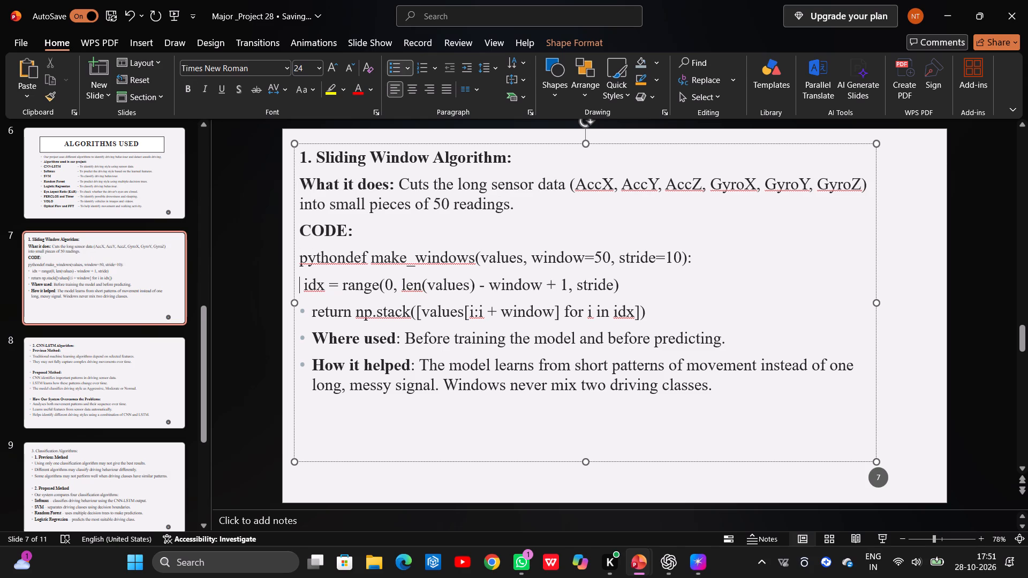
click(307, 323)
key(BackSpace)
click(308, 306)
key(BackSpace)
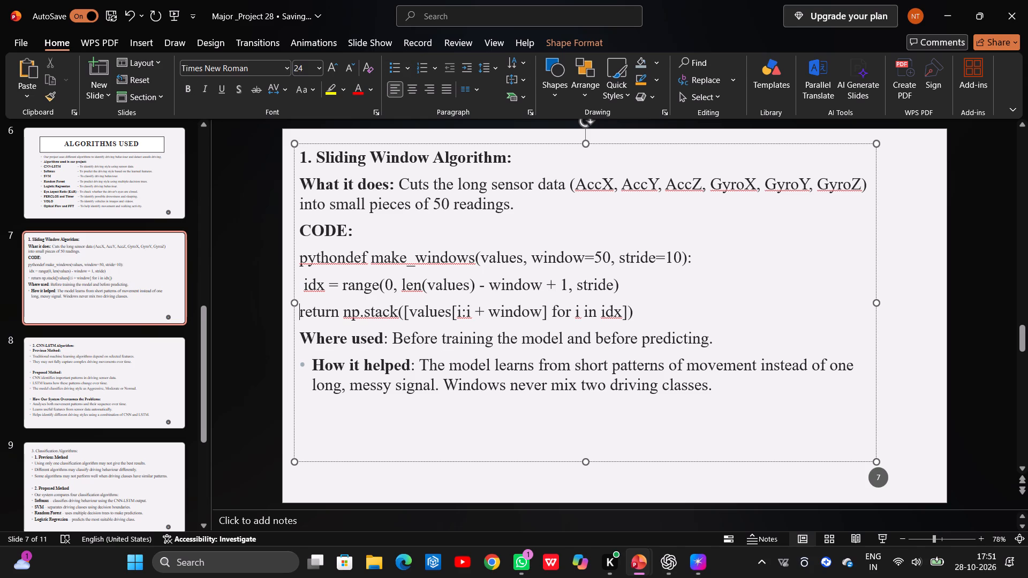
click(311, 367)
key(BackSpace)
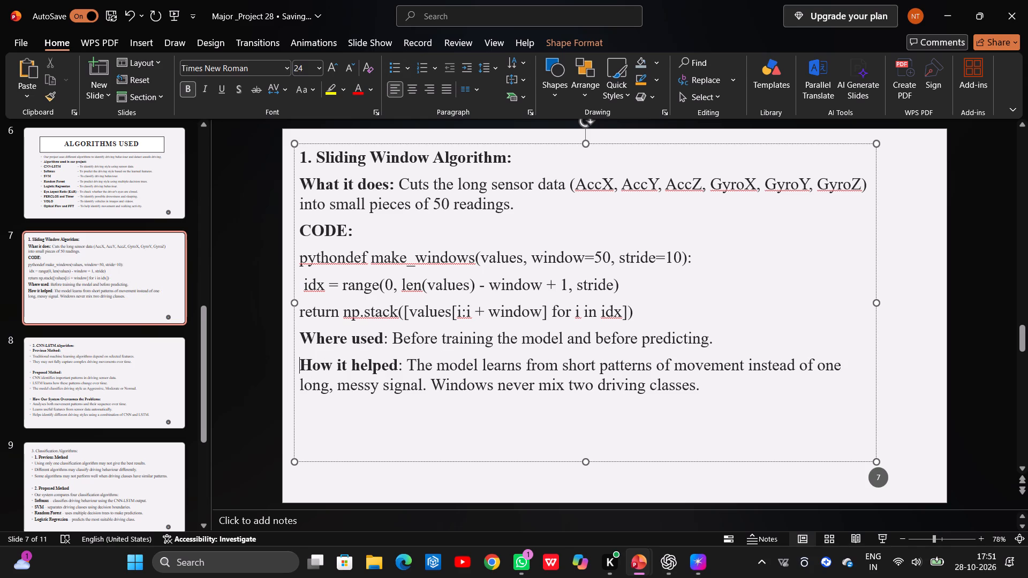
Indent the "What it does:" paragraph with two spaces before its label and five spaces before "GyroZ" on its second line.
click(298, 184)
key(space)
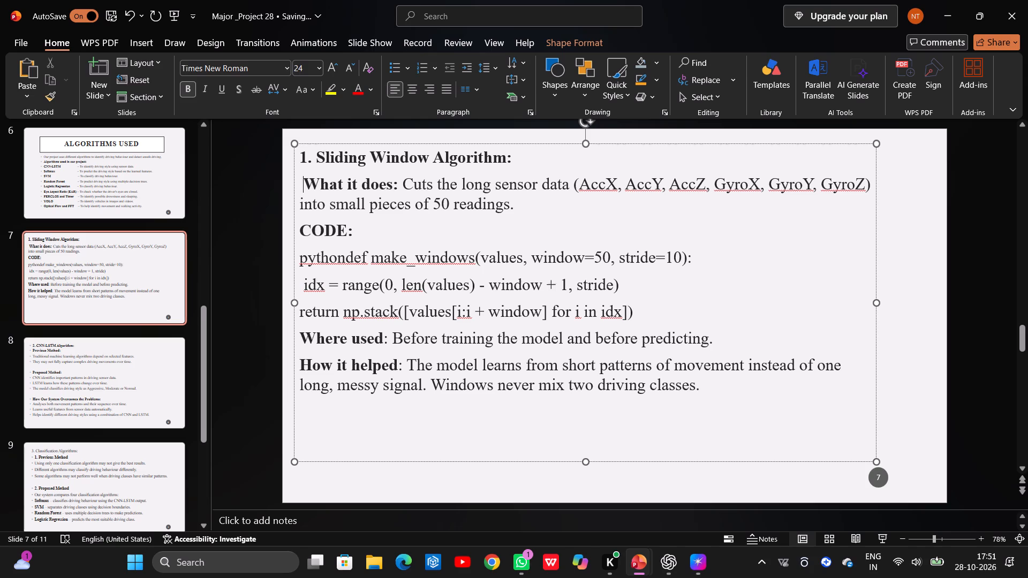
key(space)
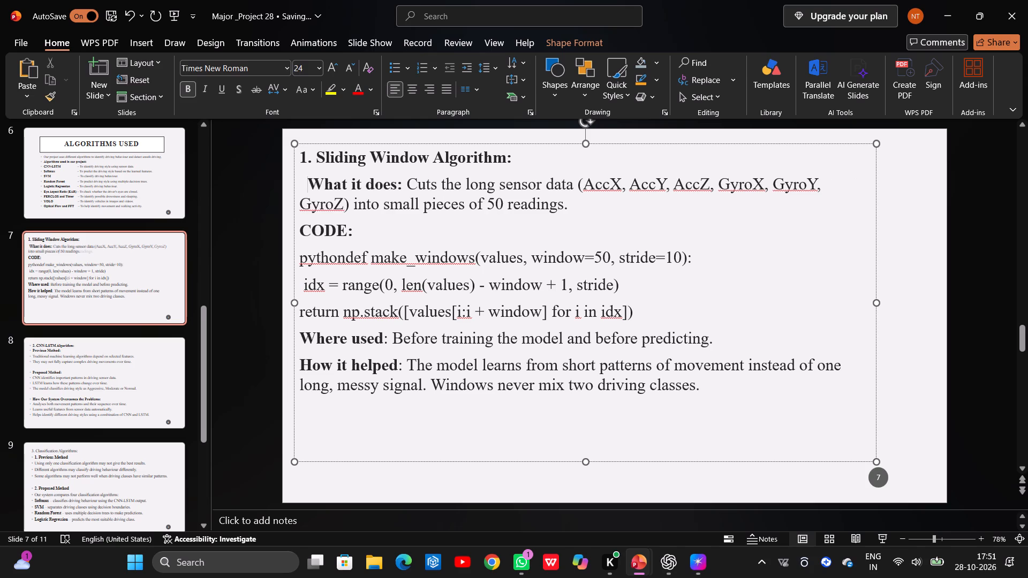
click(300, 203)
key(space)
key(space)
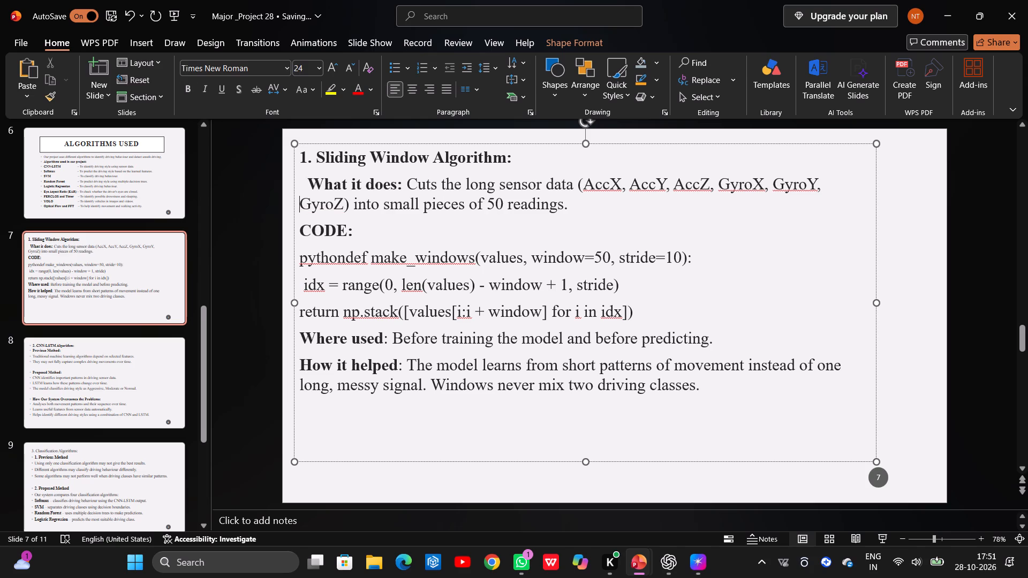
key(space)
key(space)
key(space)
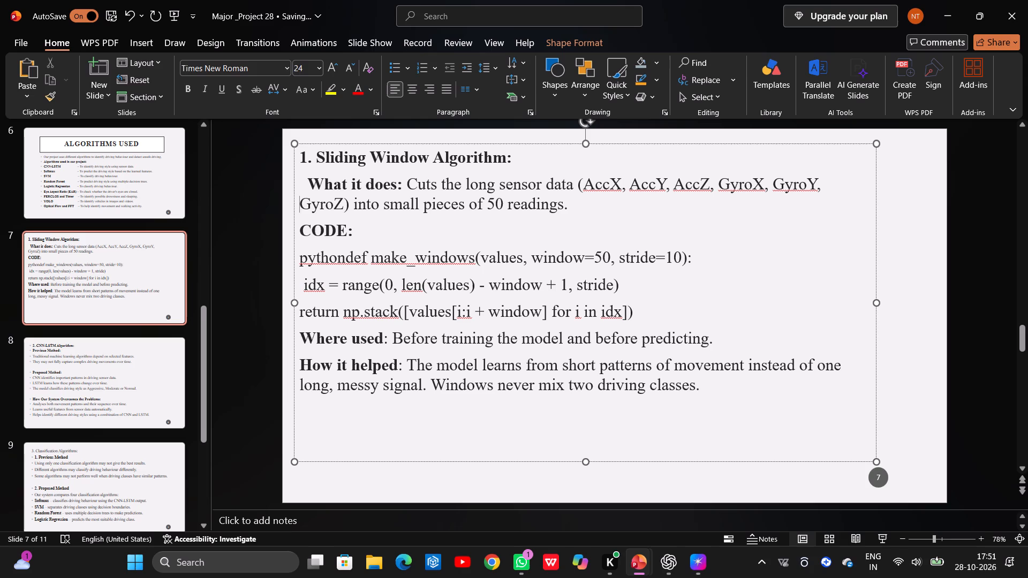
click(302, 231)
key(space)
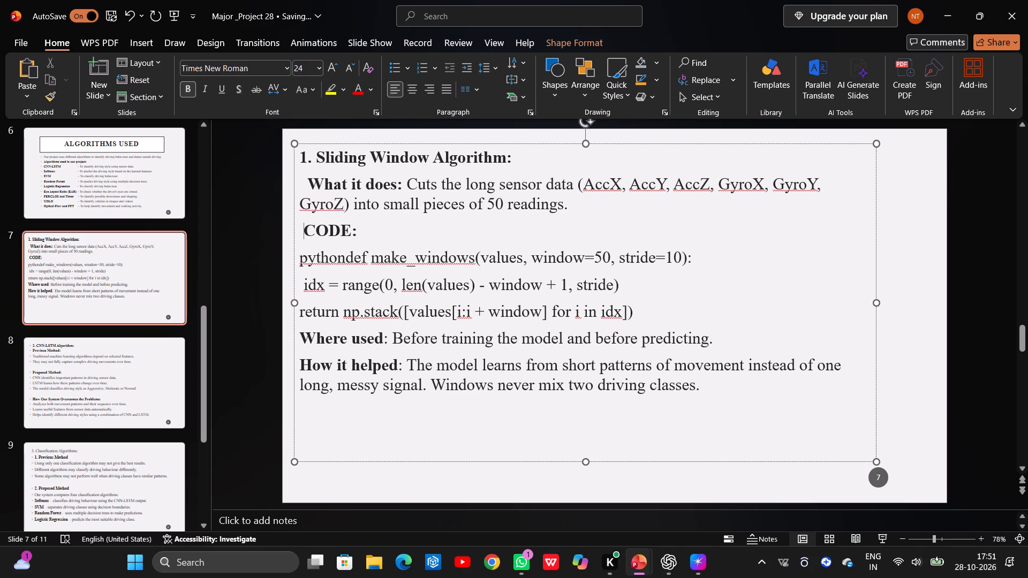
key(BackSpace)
Place the text cursor directly in front of the "What it does:" label.
click(312, 181)
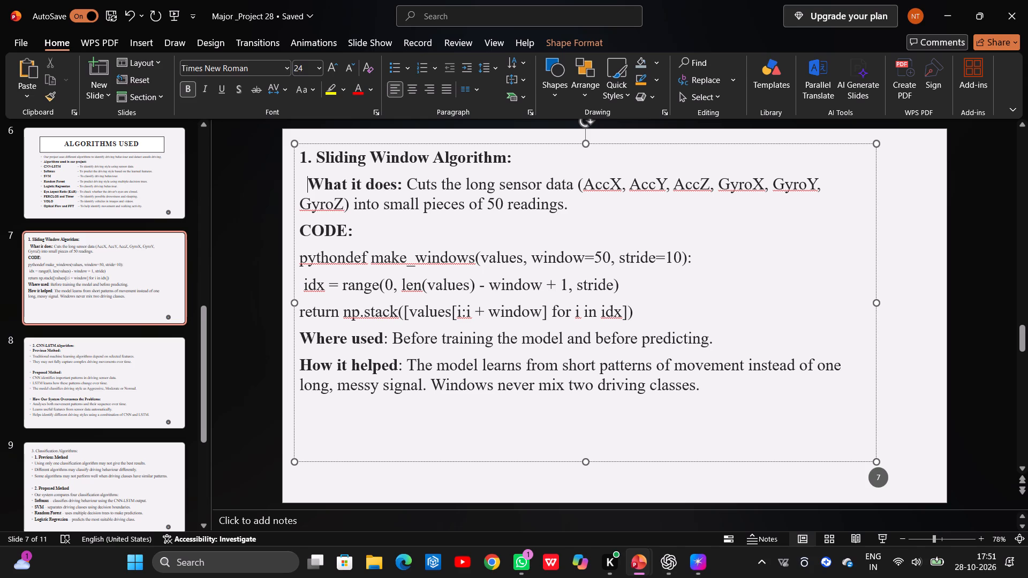
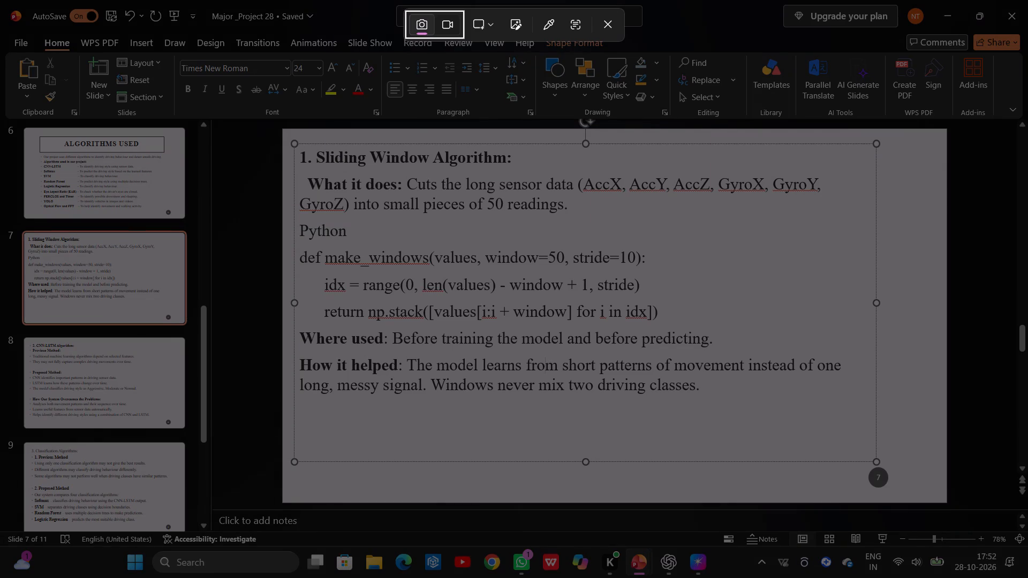
Capture a full-screen screenshot of the presentation with the Sliding Window Algorithm slide open, using the full screen snip mode.
click(488, 20)
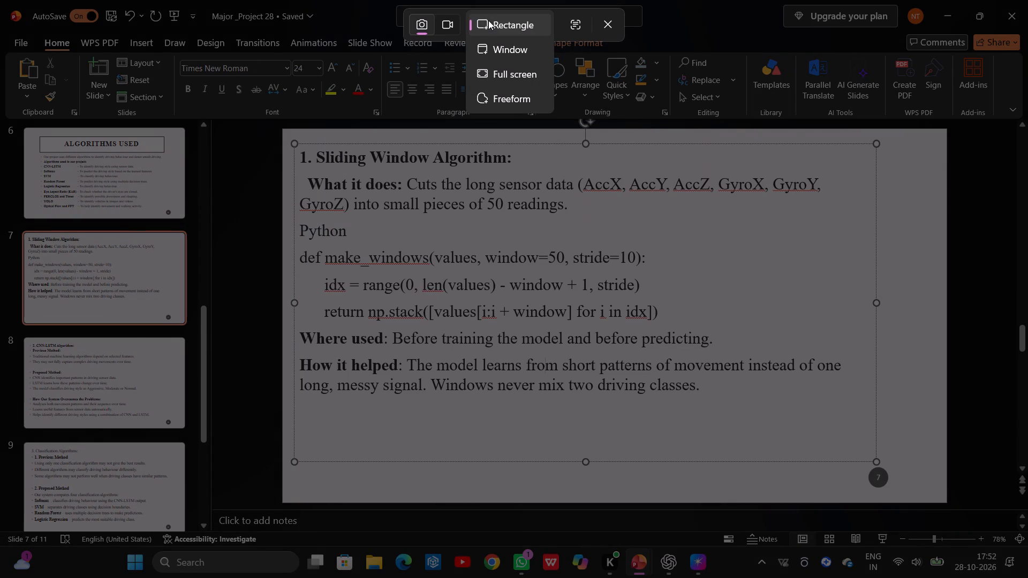
click(510, 77)
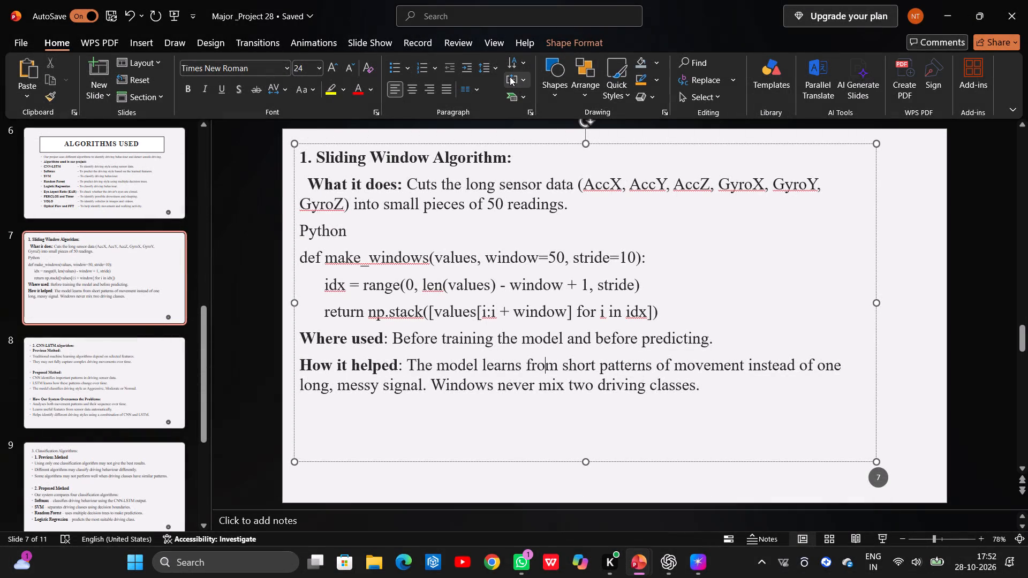
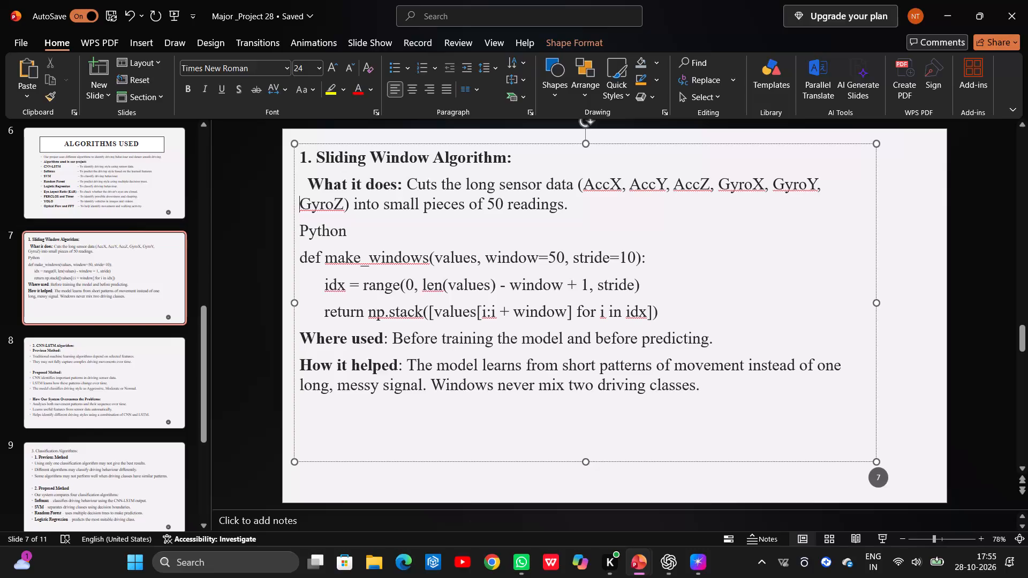
Try to indent the second line of the "What it does:" paragraph by adding three spaces before "GyroZ".
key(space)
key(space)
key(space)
Retype the final X of "AccX" in the sensor list and delete the final Y of "AccY".
click(623, 185)
key(BackSpace)
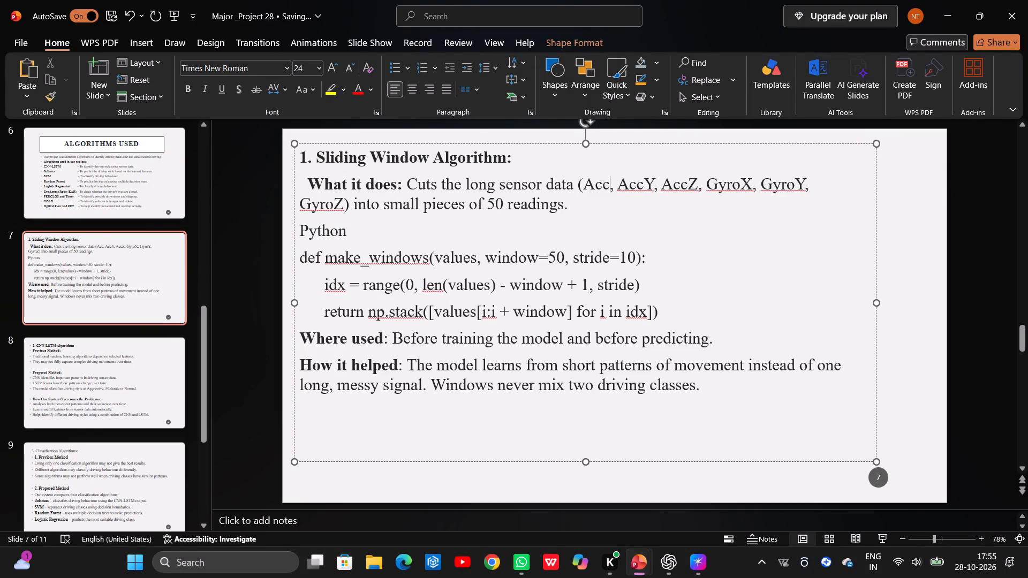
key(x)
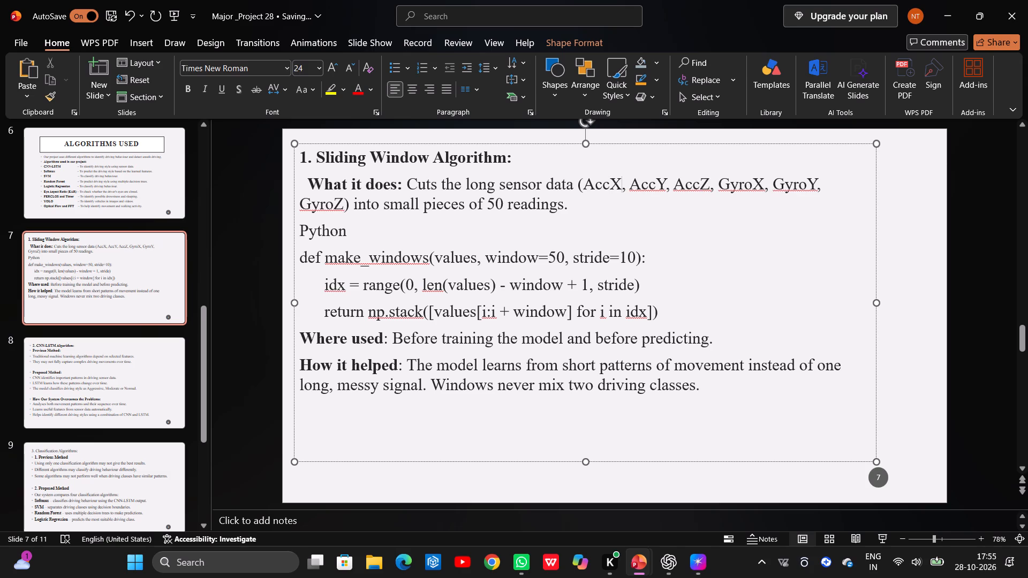
click(664, 187)
key(BackSpace)
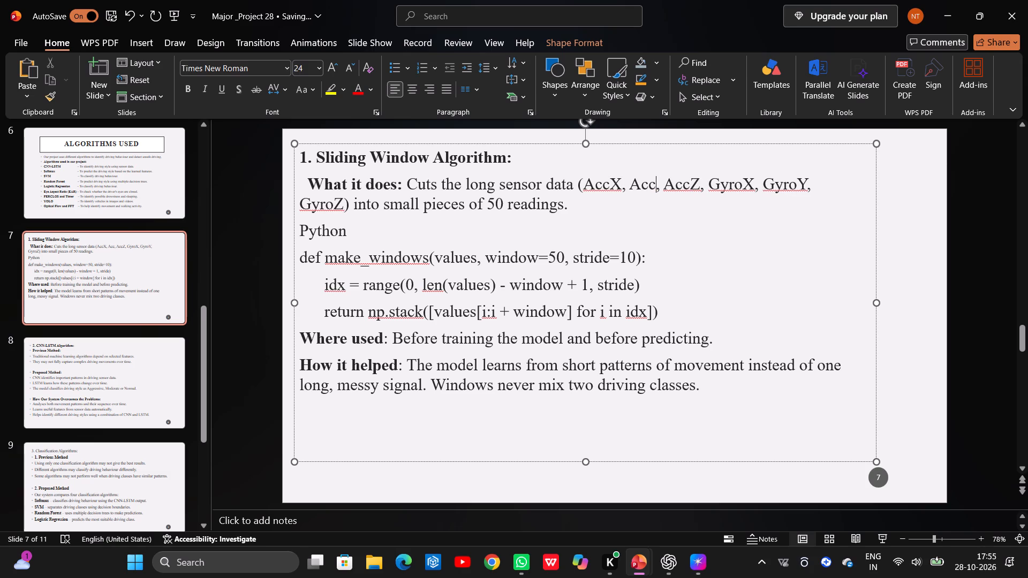
Complete the second sensor name in the "What it does:" paragraph so it reads "AccY".
key(y)
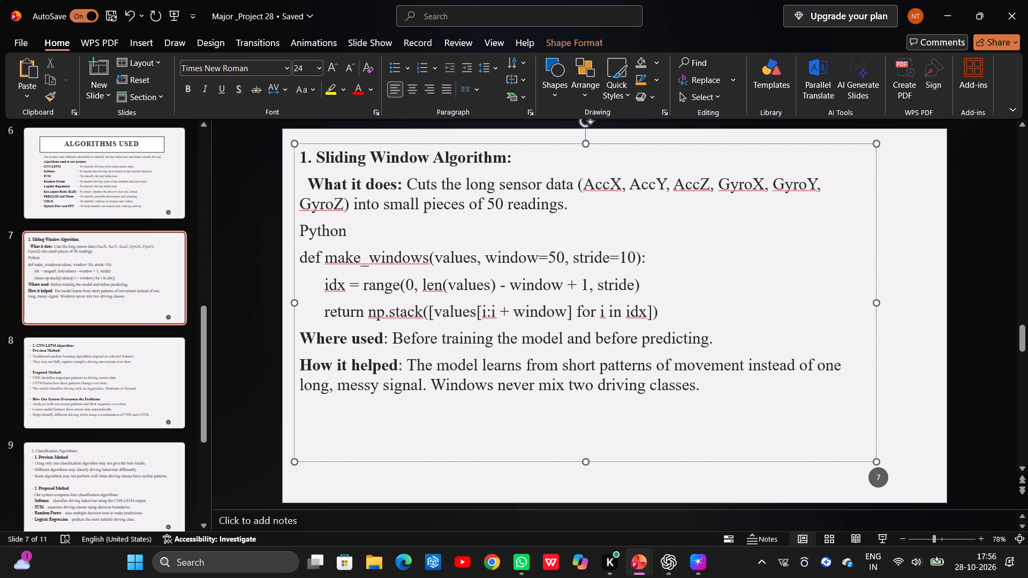
Make the "Python" line above the code on the Sliding Window slide bold.
drag(302, 230, 349, 235)
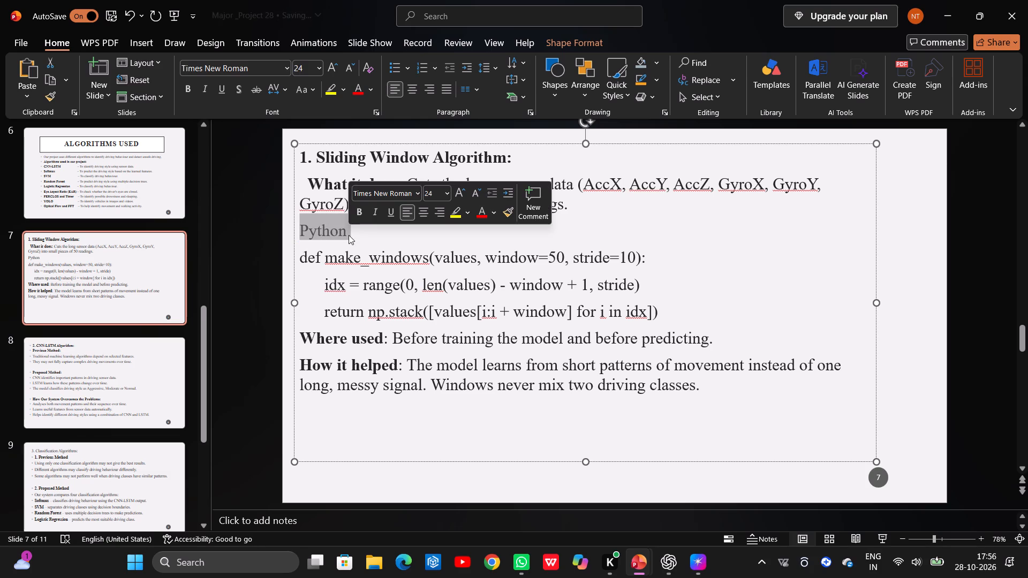
click(356, 211)
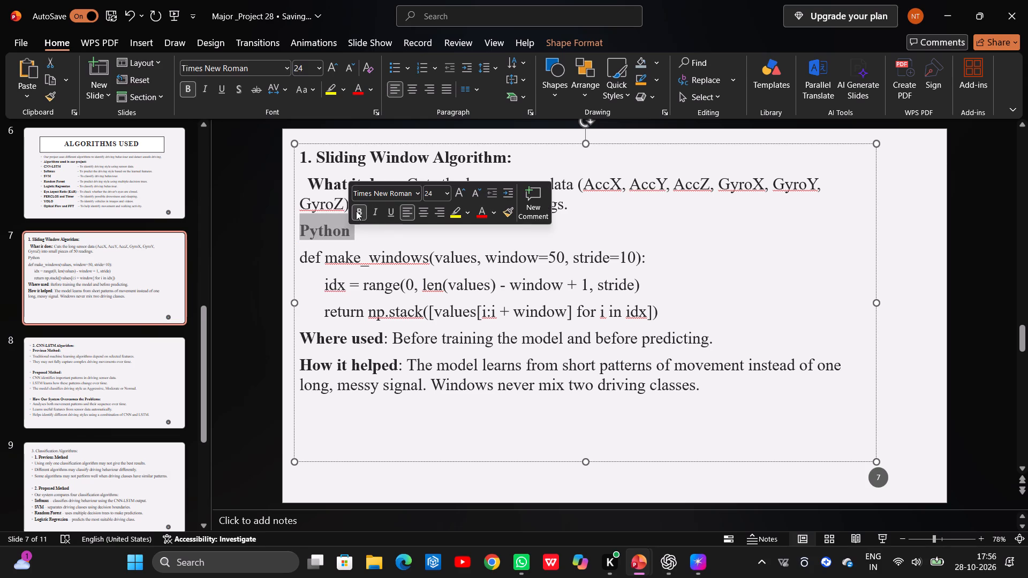
click(382, 252)
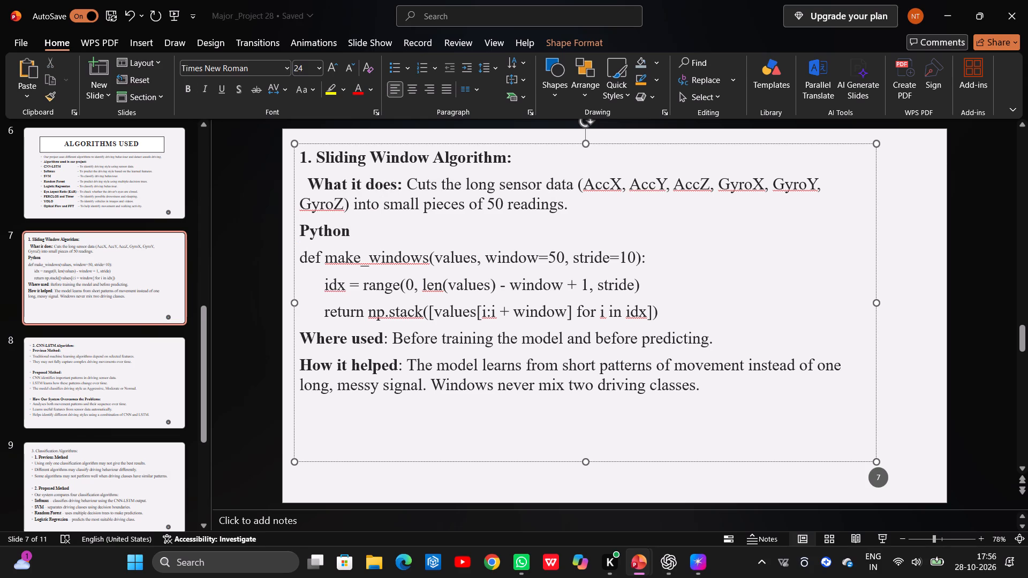
click(367, 226)
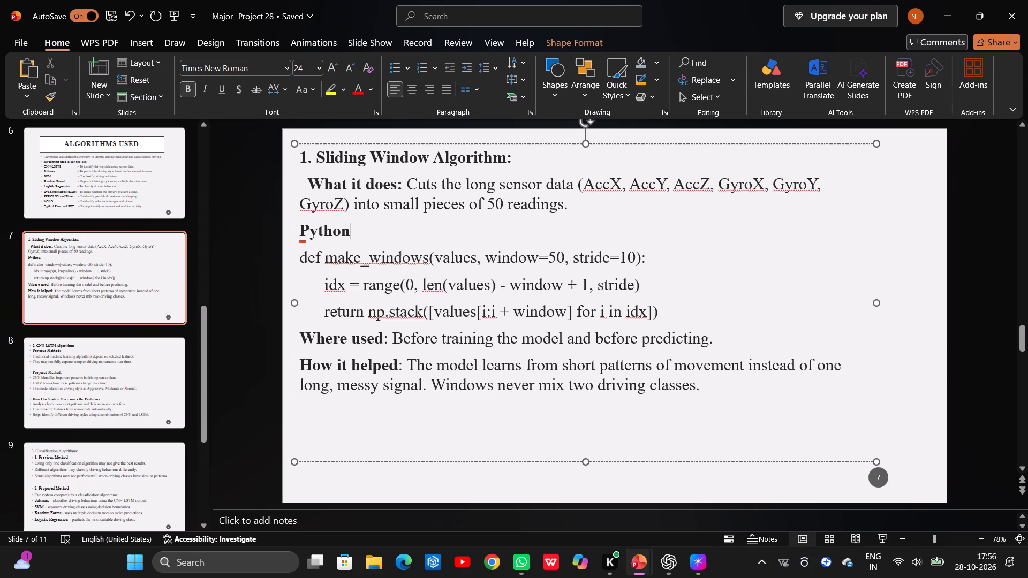
Delete the two leading spaces in front of the "What it does:" label.
click(306, 184)
key(BackSpace)
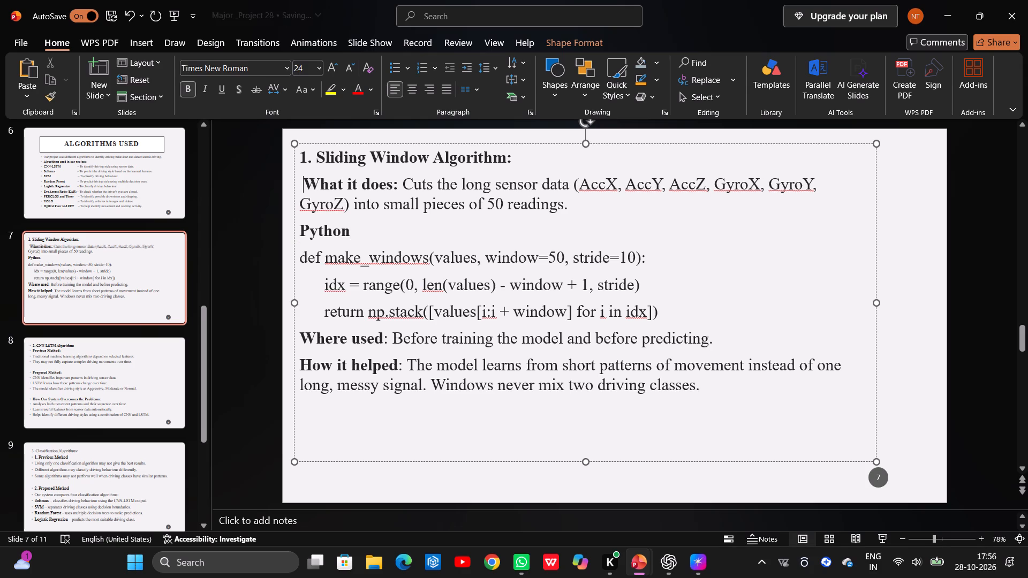
key(BackSpace)
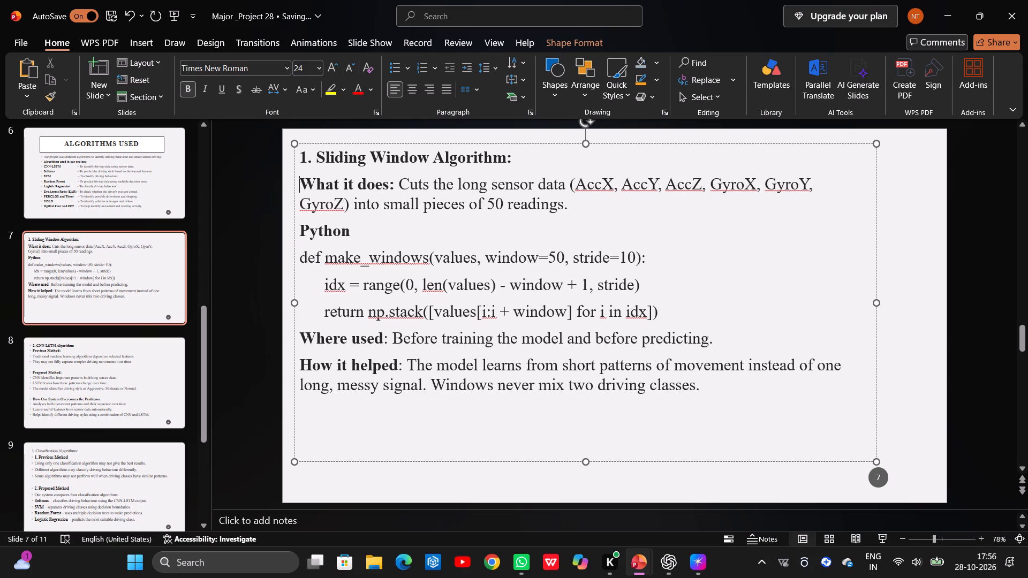
click(429, 416)
On slide 8, delete all the text below the "2. CNN-LSTM Algorithm:" heading, from "Previous Method:" to the last line.
click(112, 389)
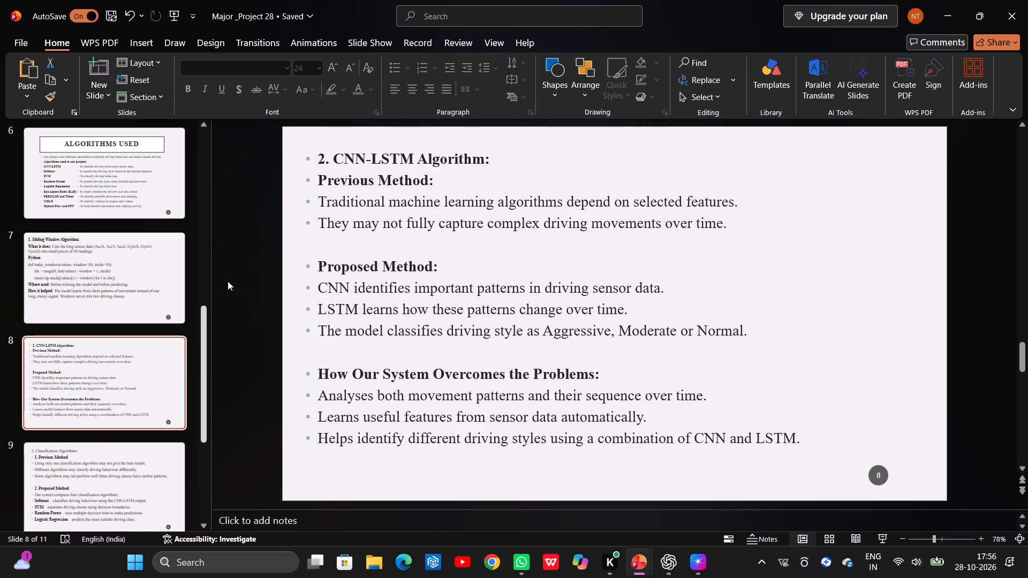
drag(320, 181, 328, 188)
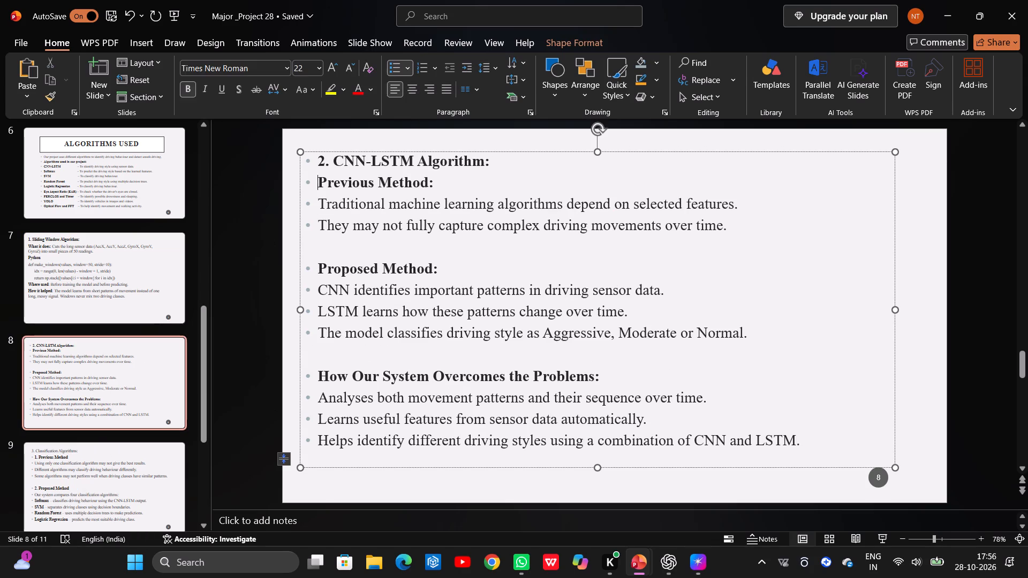
drag(328, 188, 776, 458)
key(BackSpace)
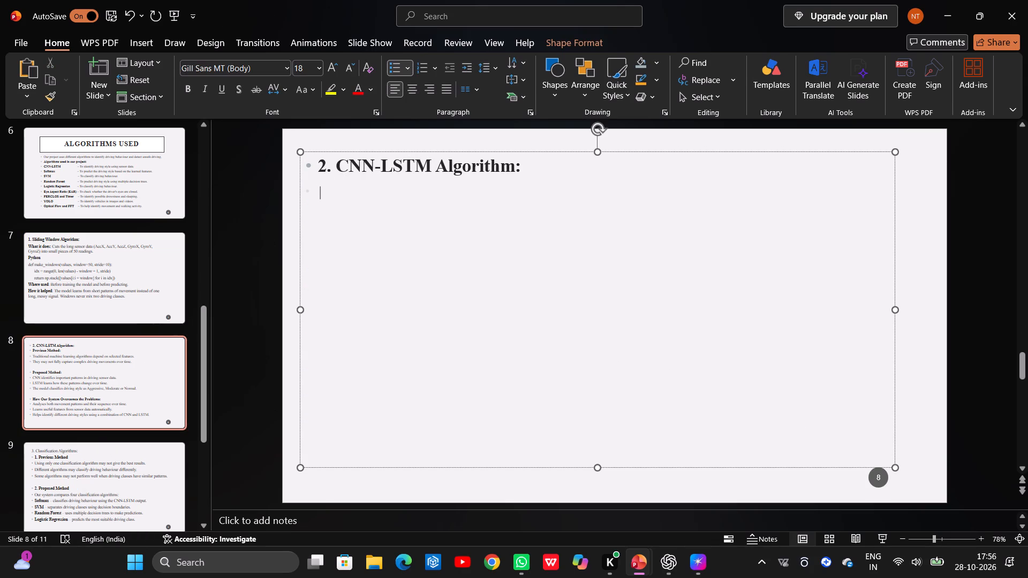
Go back to slide 7 to view the Sliding Window Algorithm content.
click(128, 267)
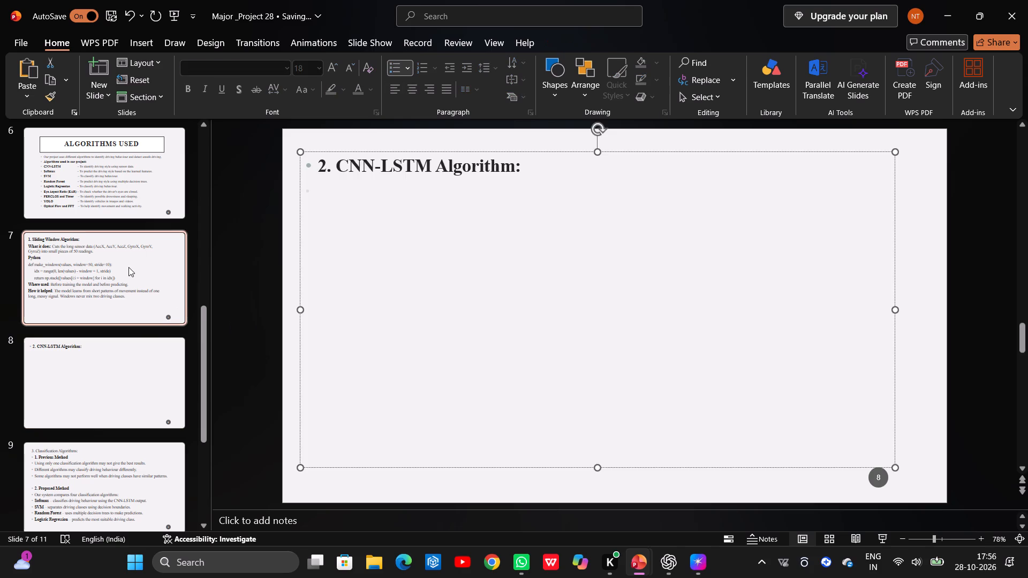
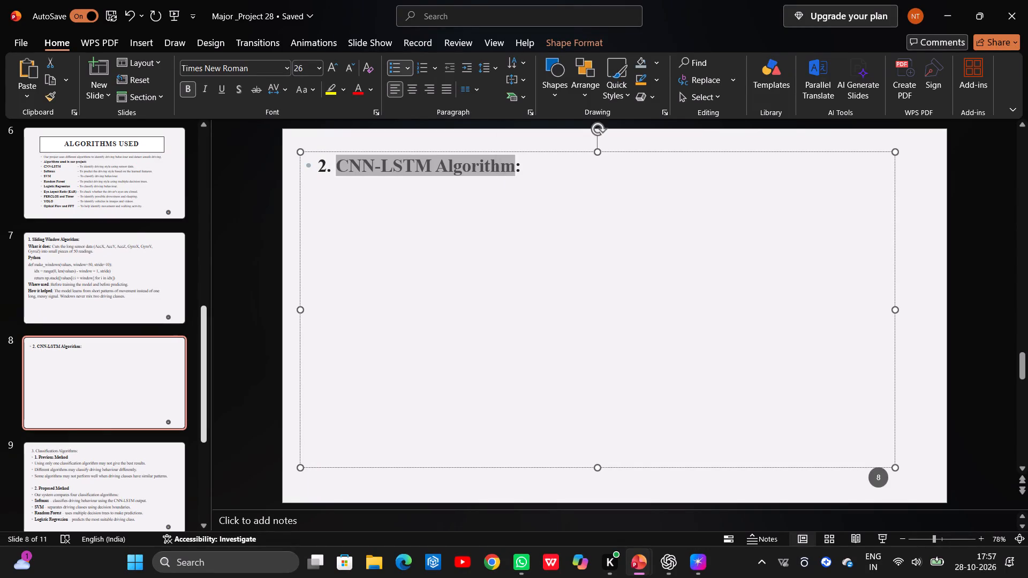
drag(338, 164, 527, 163)
drag(527, 163, 543, 164)
key(BackSpace)
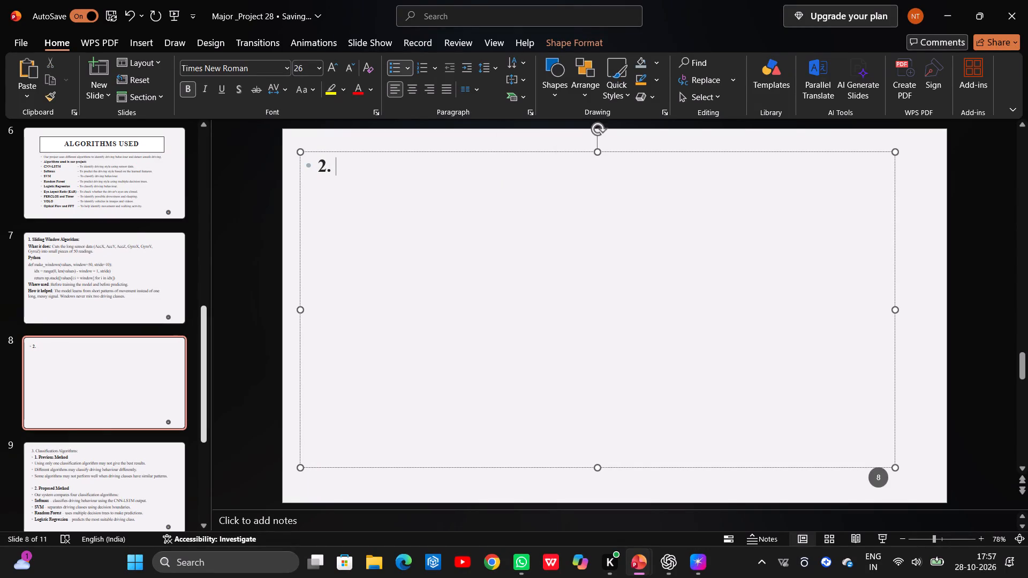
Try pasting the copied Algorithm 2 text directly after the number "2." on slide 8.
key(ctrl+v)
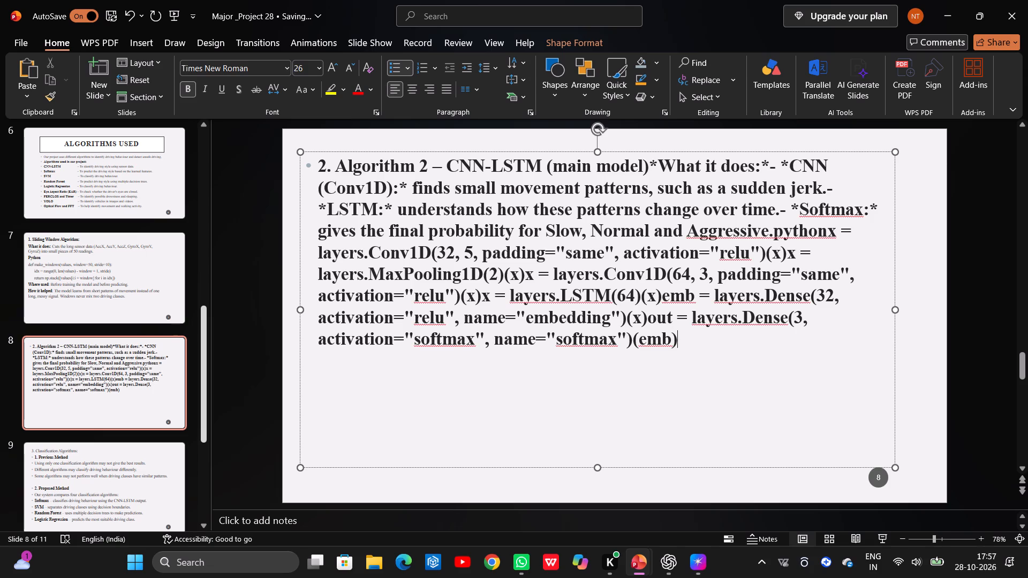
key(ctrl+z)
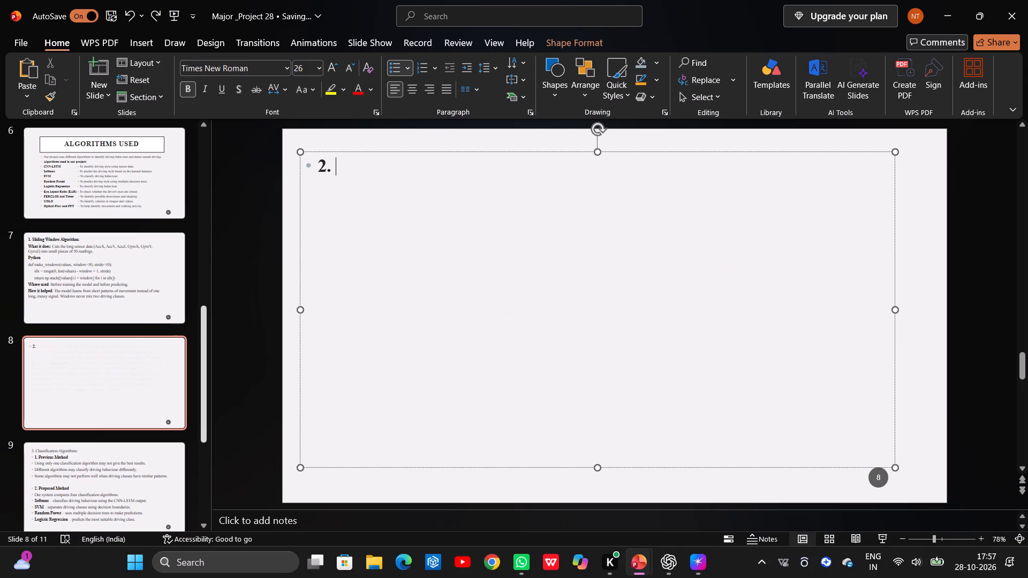
Restore the deleted "CNN-LSTM Algorithm:" heading on slide 8 and paste the copied Algorithm 2 text on a new line below it.
key(ctrl+z)
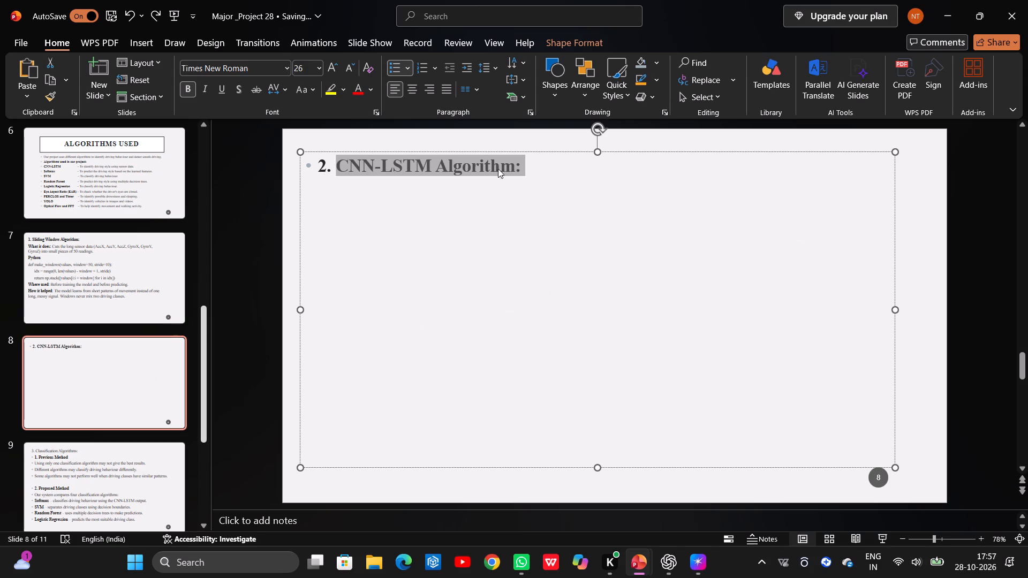
click(533, 165)
key(Return)
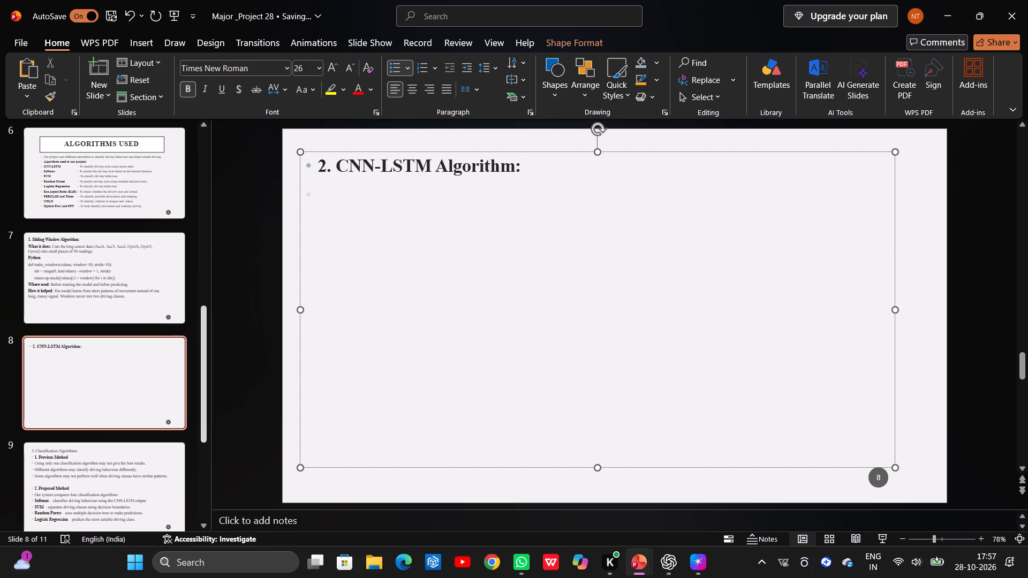
key(ctrl+v)
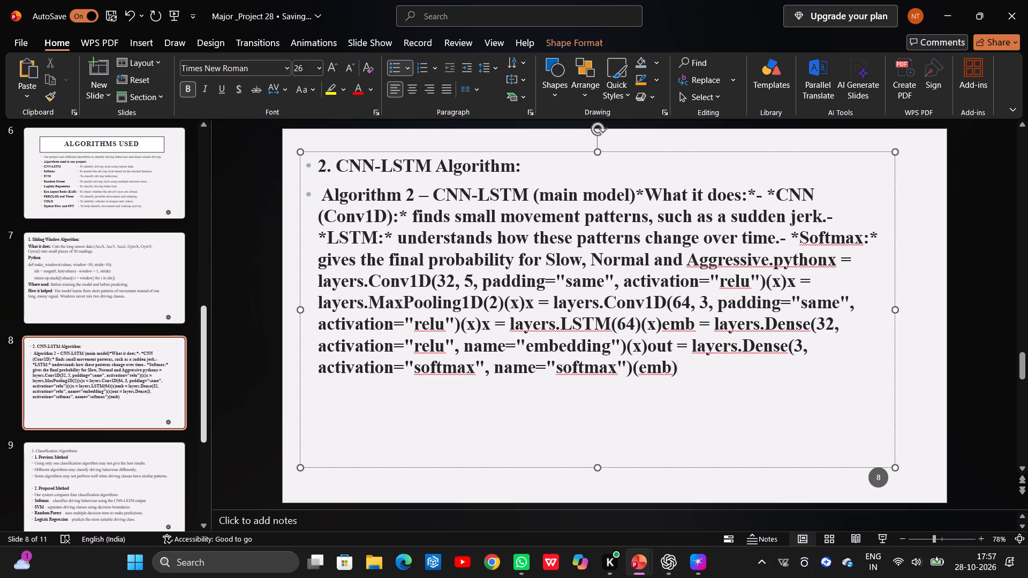
Remove the bold formatting from the pasted Algorithm 2 text below the heading, from "Algorithm 2" through the final "(emb)" code.
drag(326, 198, 383, 206)
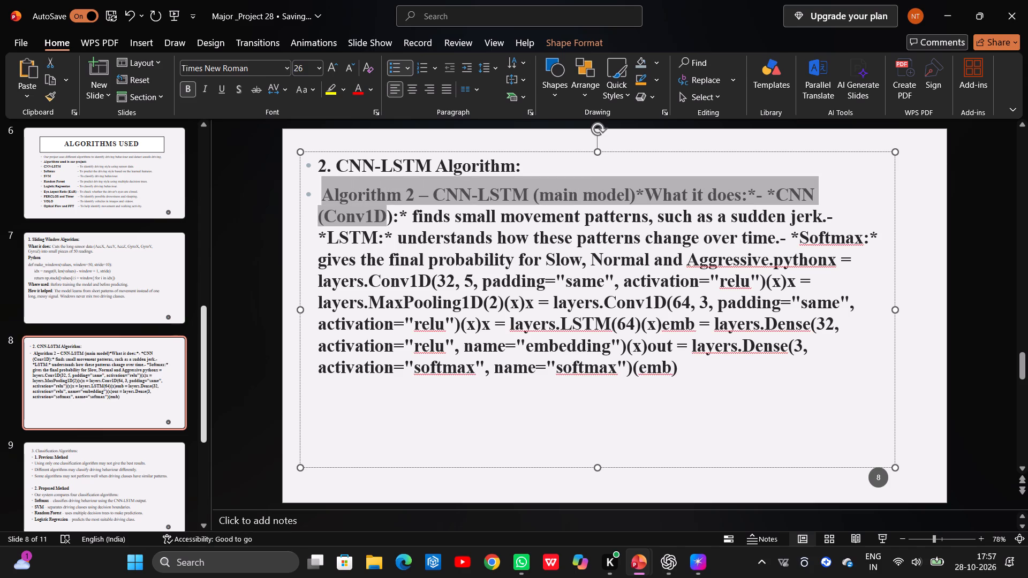
drag(383, 206, 390, 207)
click(190, 89)
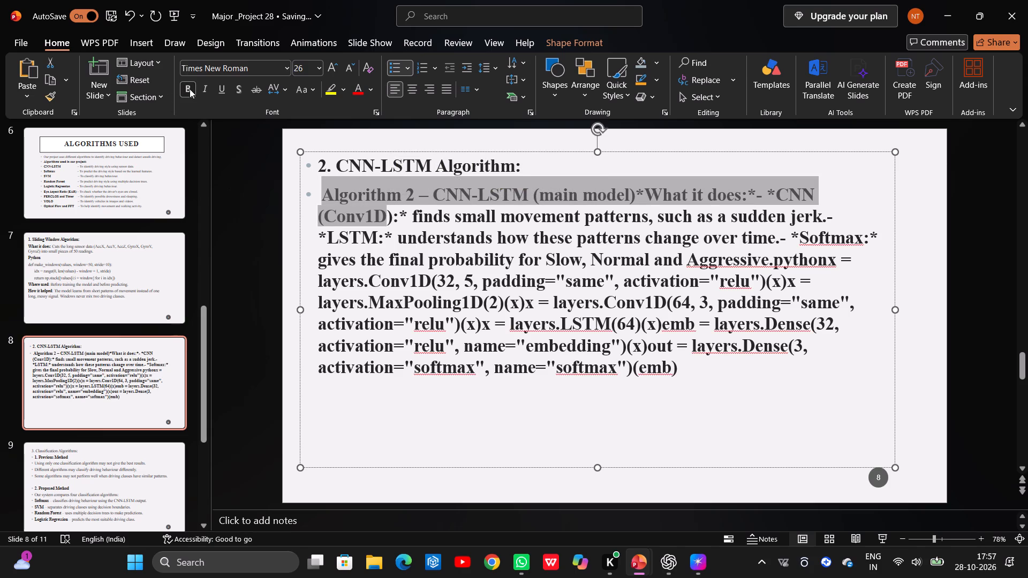
drag(317, 211, 654, 382)
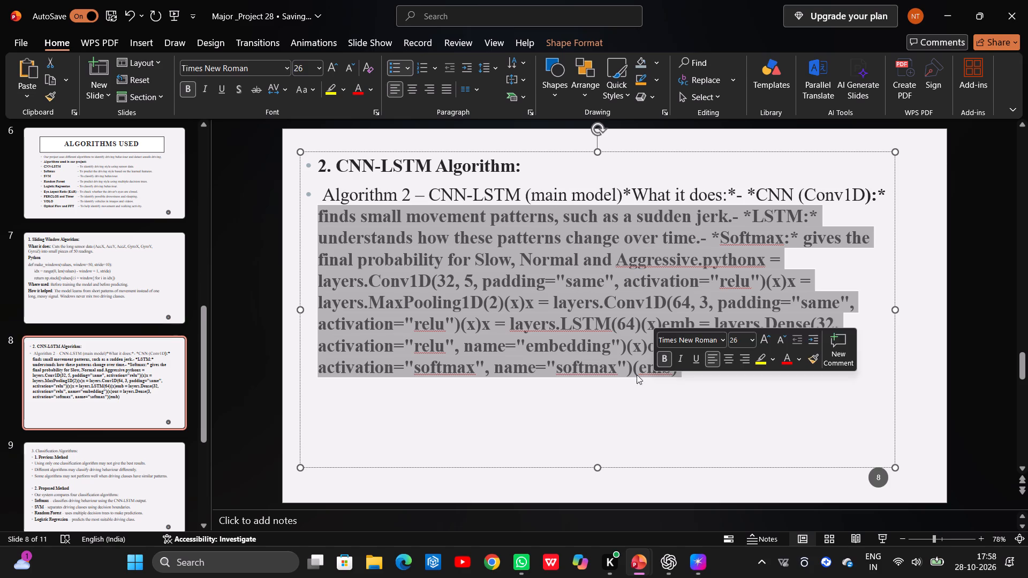
click(187, 86)
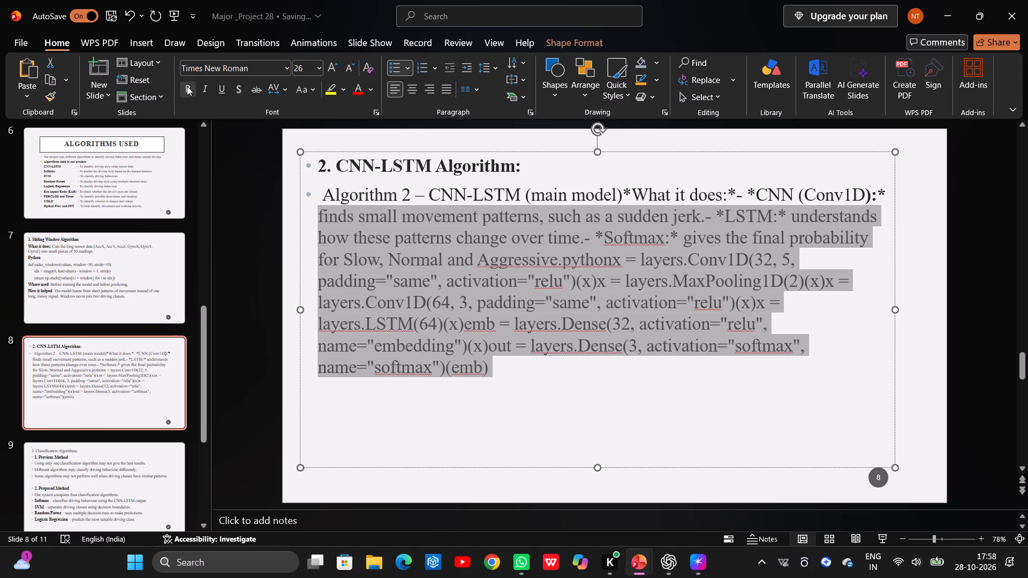
click(566, 377)
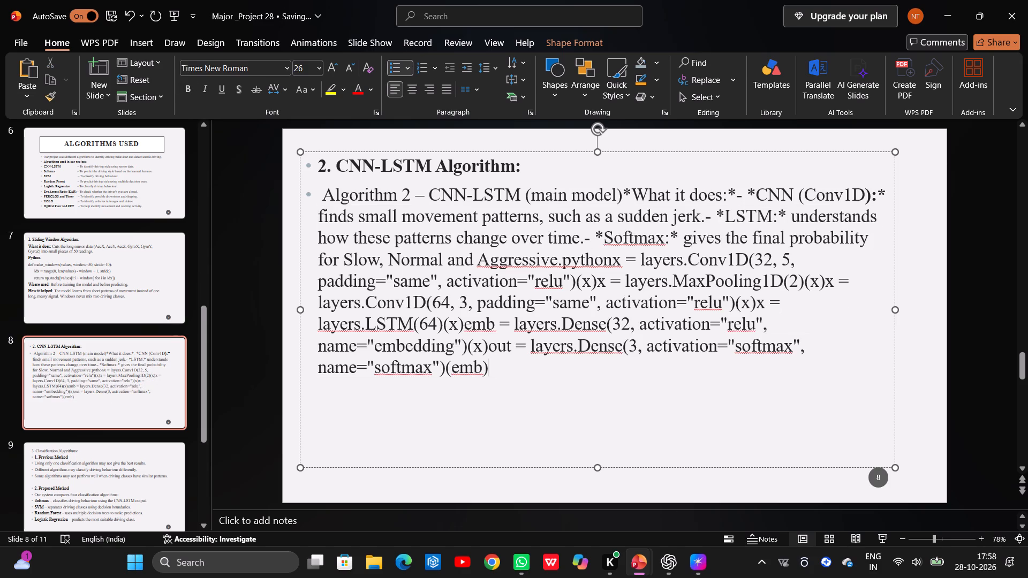
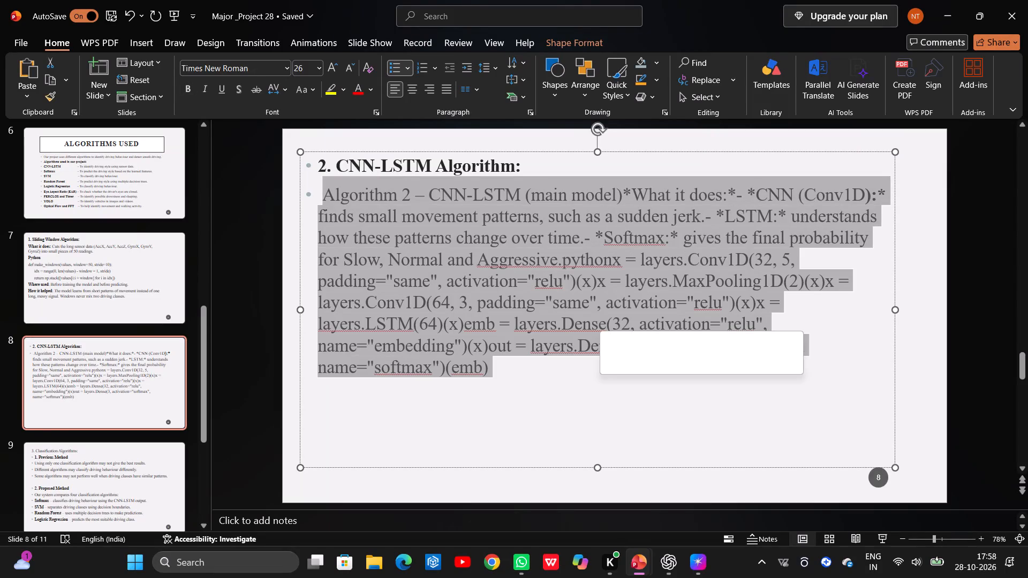
Replace the body text below the heading on slide 8 with the copied "CNN-LSTM (main model)" text, including the "Where used" and "How it helped" parts.
key(BackSpace)
key(ctrl+v)
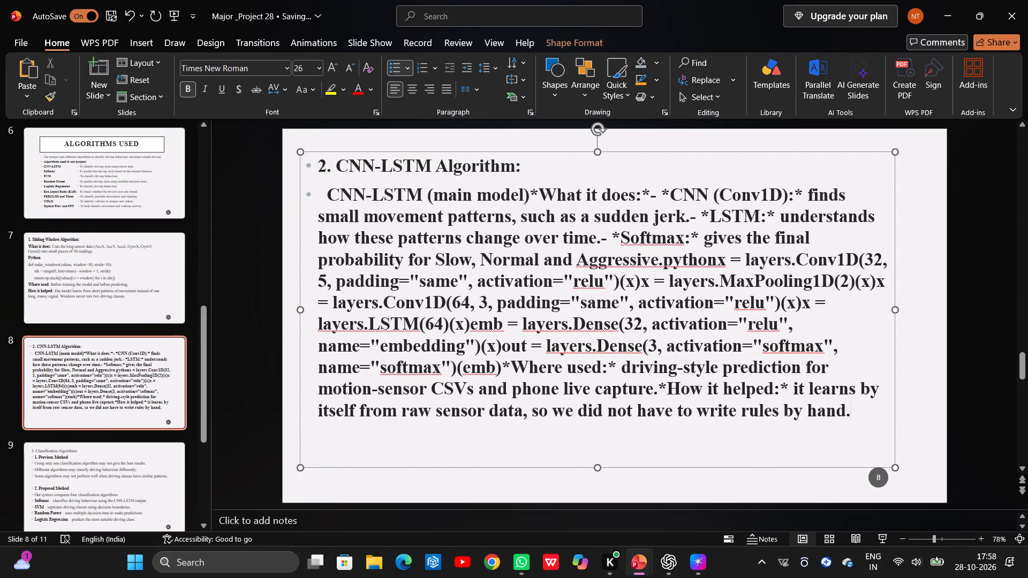
Select the whole pasted paragraph on slide 8, from "CNN-LSTM (main model)" to "write rules by hand.".
drag(330, 196, 783, 417)
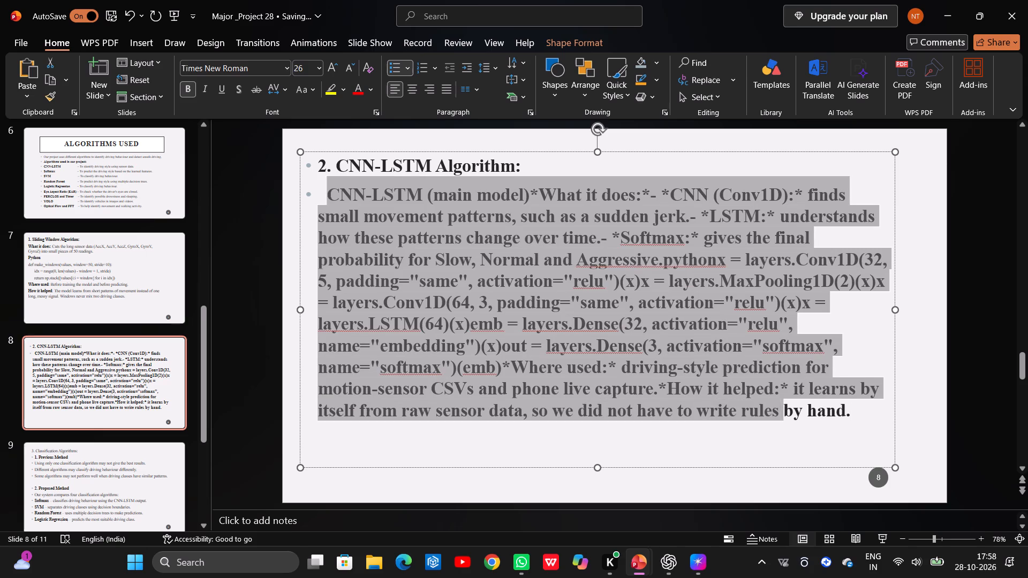
drag(783, 417, 875, 421)
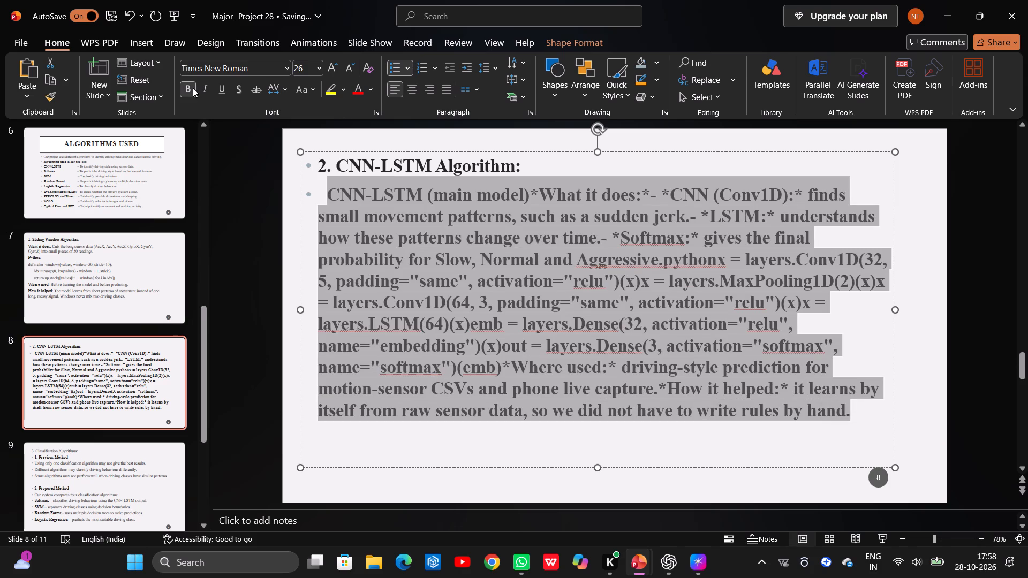
Remove the bold formatting from the CNN-LSTM body paragraph on slide 8.
click(193, 88)
click(335, 220)
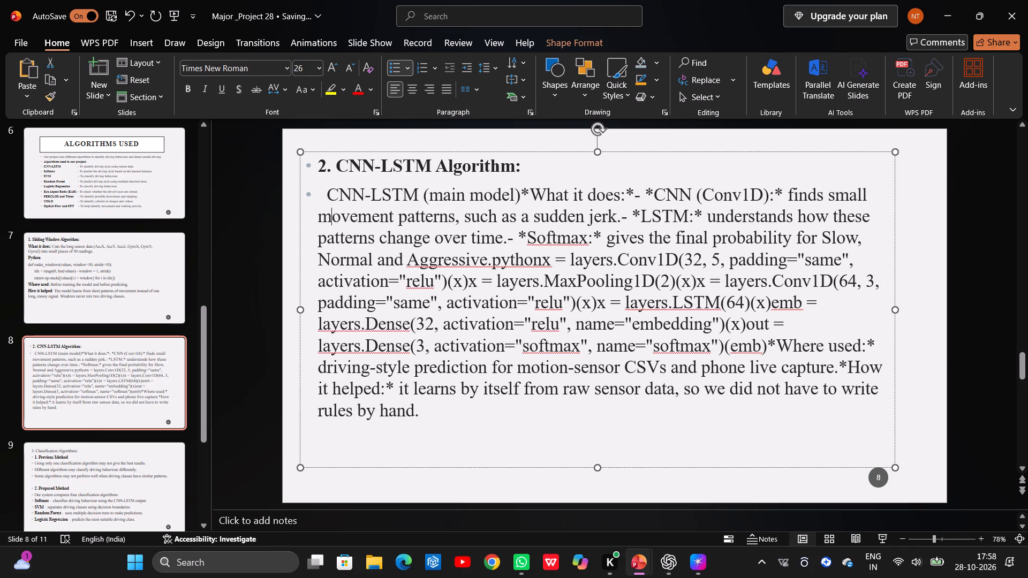
Delete "CNN-LSTM (main model)*" from the start of the body paragraph so it begins with "What it does:".
click(528, 191)
key(BackSpace)
key(BackSpace)
key(BackSpace)
key(BackSpace)
key(BackSpace)
key(BackSpace)
key(BackSpace)
key(BackSpace)
key(BackSpace)
key(BackSpace)
key(BackSpace)
key(BackSpace)
key(BackSpace)
key(BackSpace)
key(BackSpace)
key(BackSpace)
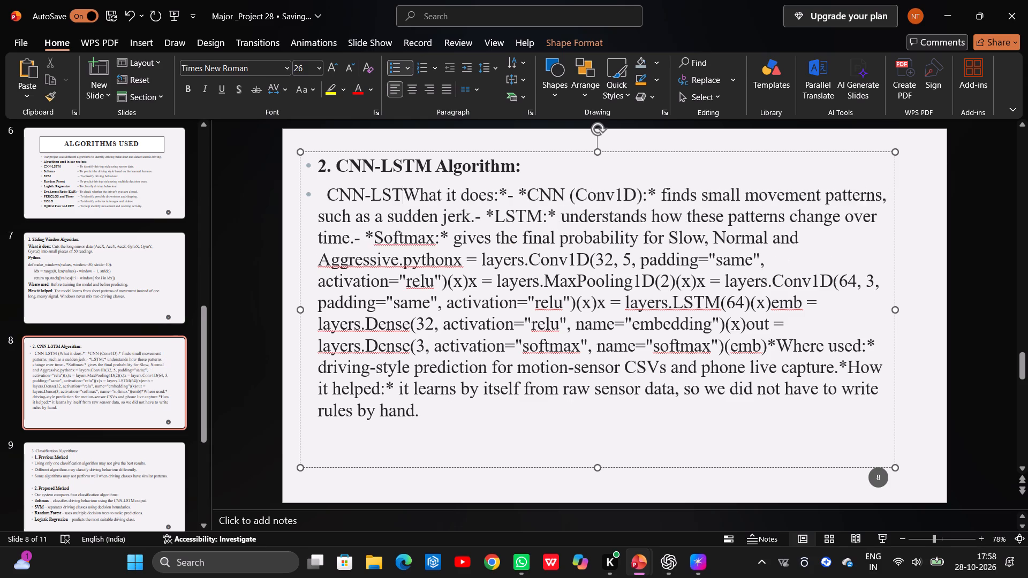
key(BackSpace)
key(BackSpace)
key(BackSpace)
key(BackSpace)
key(BackSpace)
key(BackSpace)
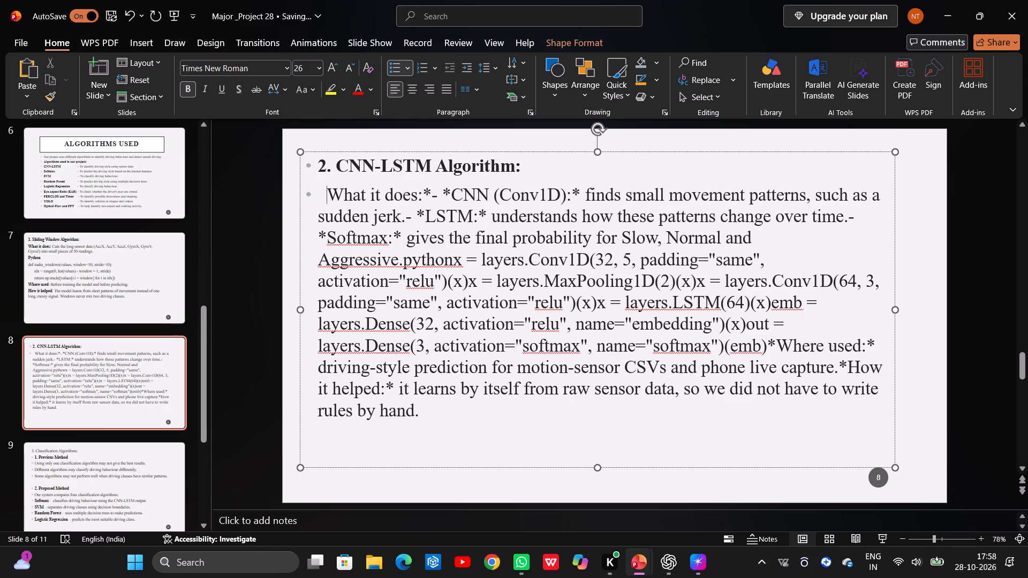
Remove the bullet from the heading "2. CNN-LSTM Algorithm:".
click(315, 168)
key(BackSpace)
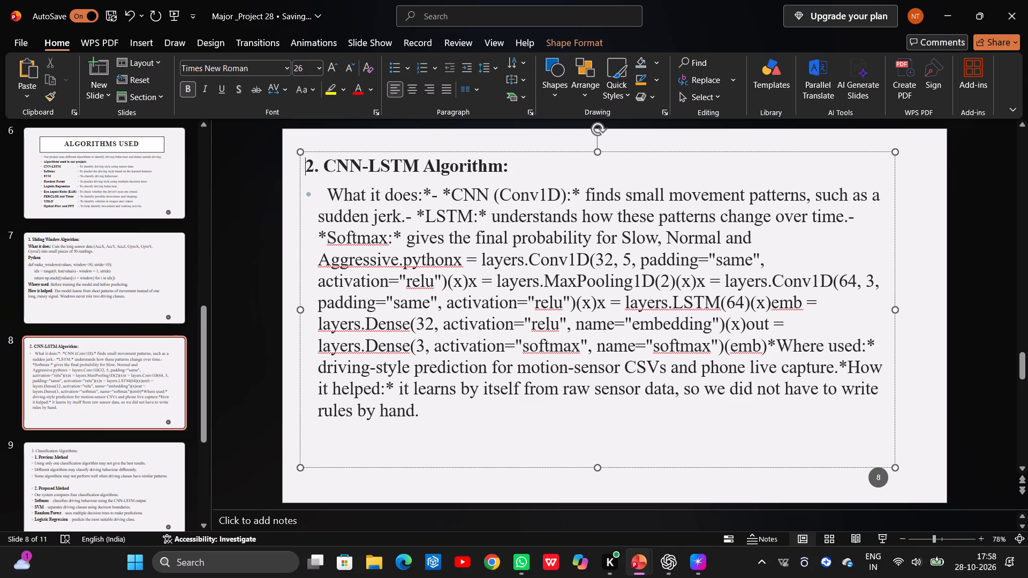
Make the label "What it does:" bold at the start of the body paragraph.
drag(329, 194, 400, 206)
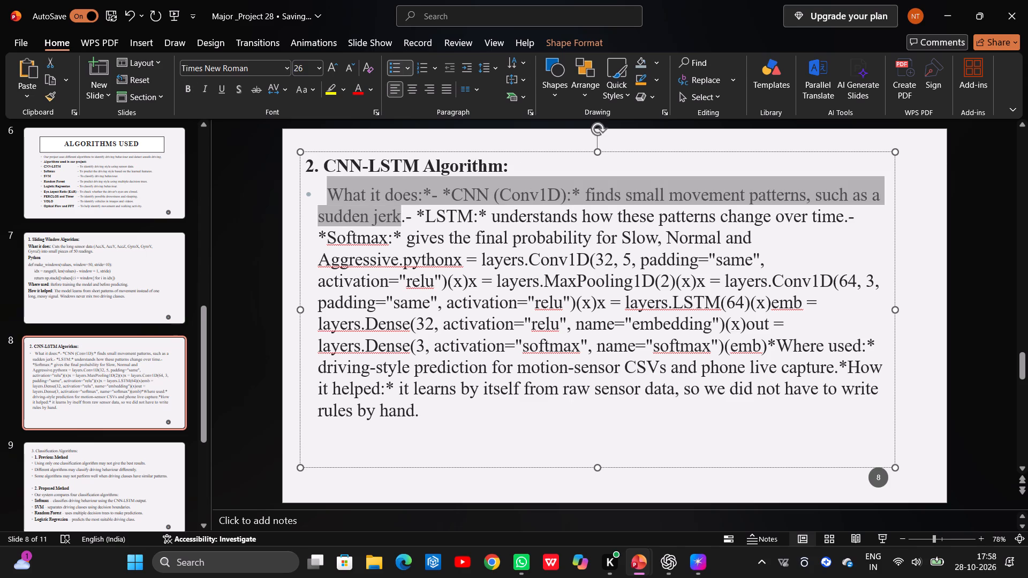
drag(400, 206, 421, 195)
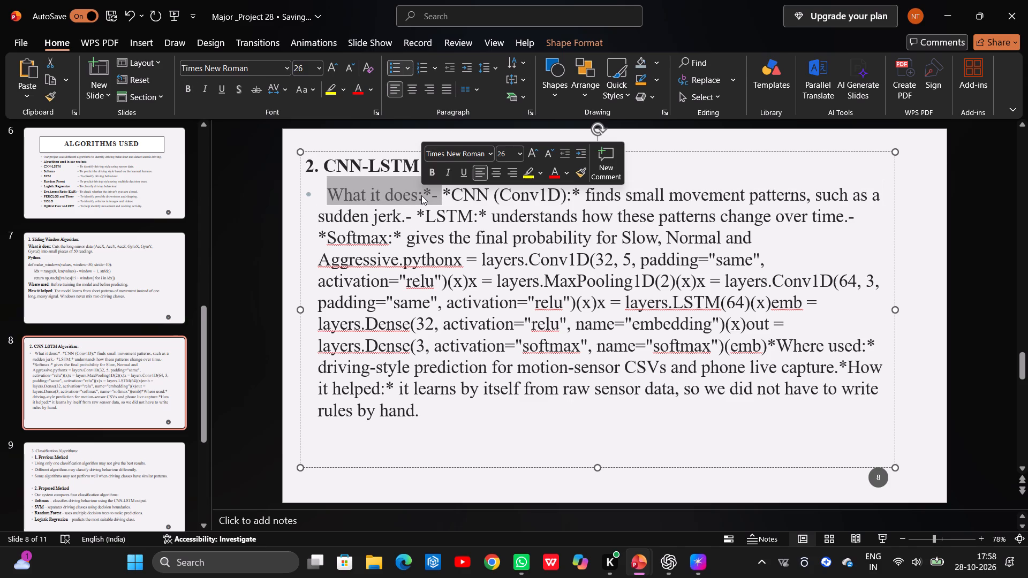
click(431, 174)
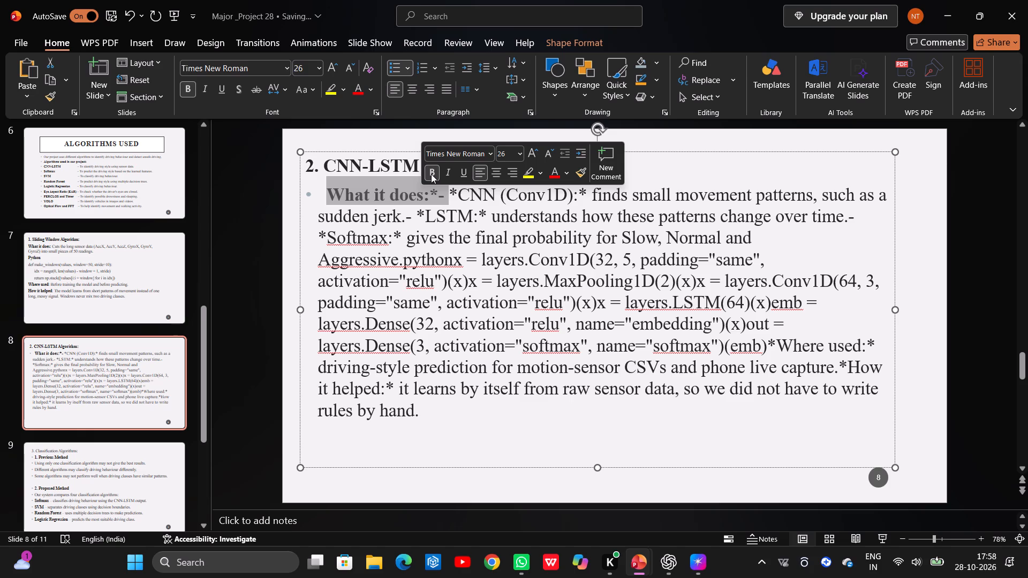
click(430, 194)
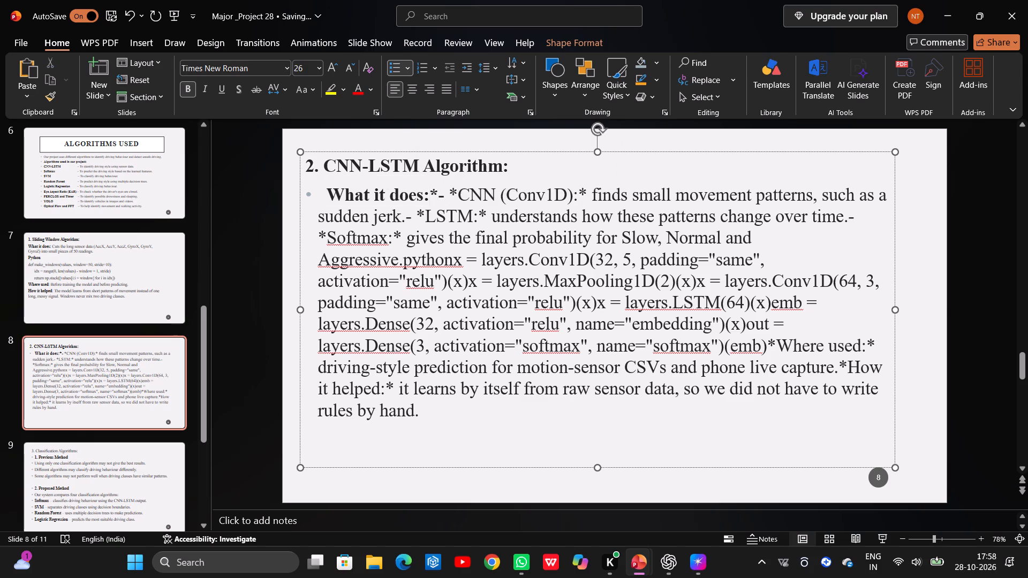
Delete the stray "*- *" after "What it does:" and move the CNN (Conv1D) text onto its own bullet.
click(455, 197)
key(BackSpace)
key(BackSpace)
key(BackSpace)
key(BackSpace)
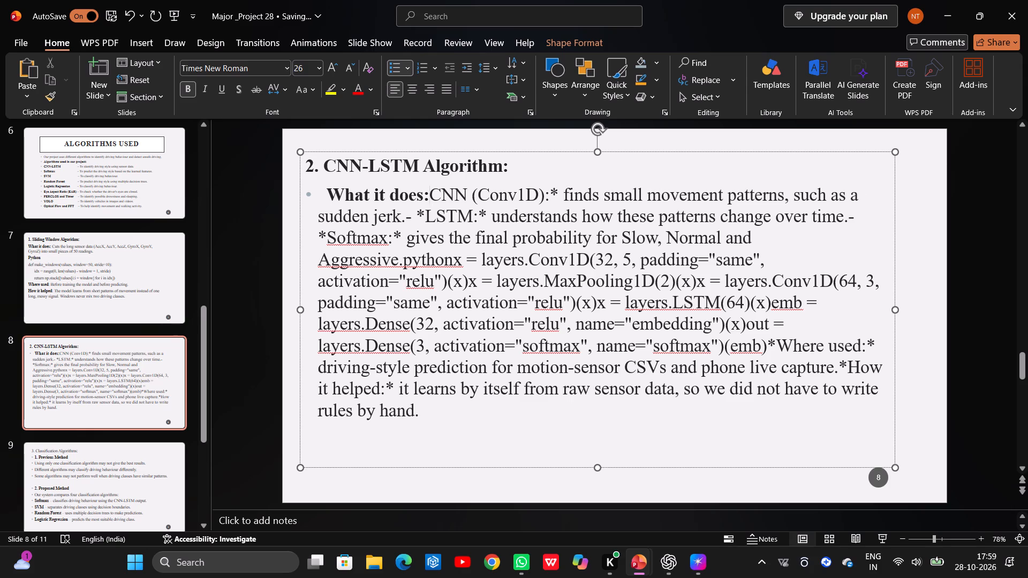
key(Return)
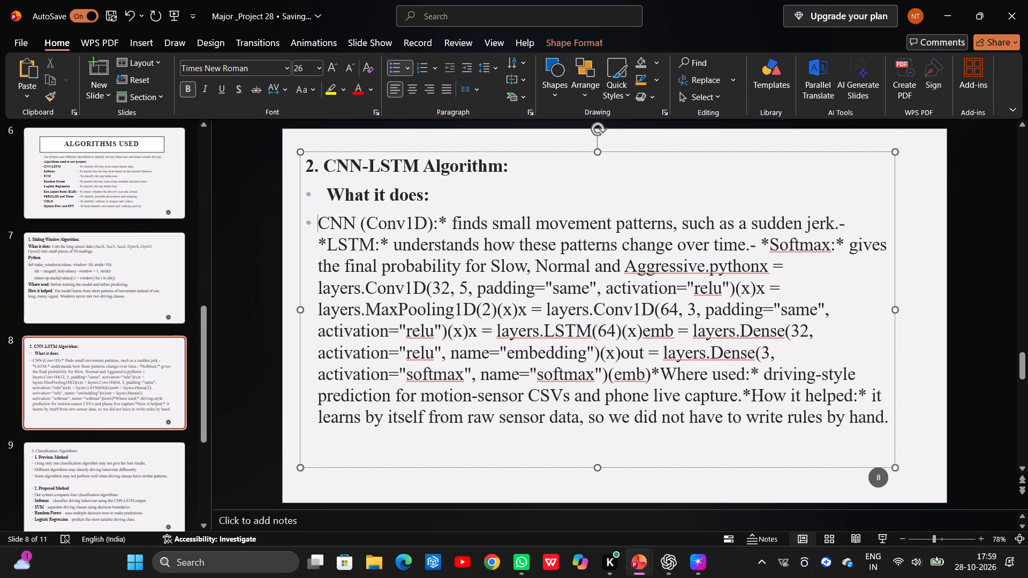
Make the label "CNN (Conv1D):" bold and delete the asterisk after it.
drag(317, 224, 318, 224)
drag(318, 224, 433, 228)
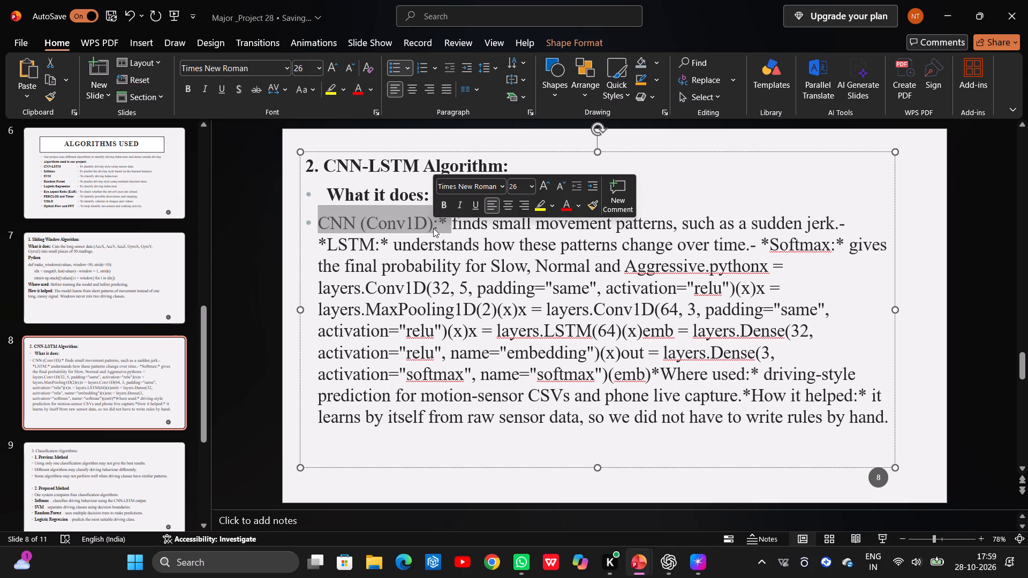
click(443, 204)
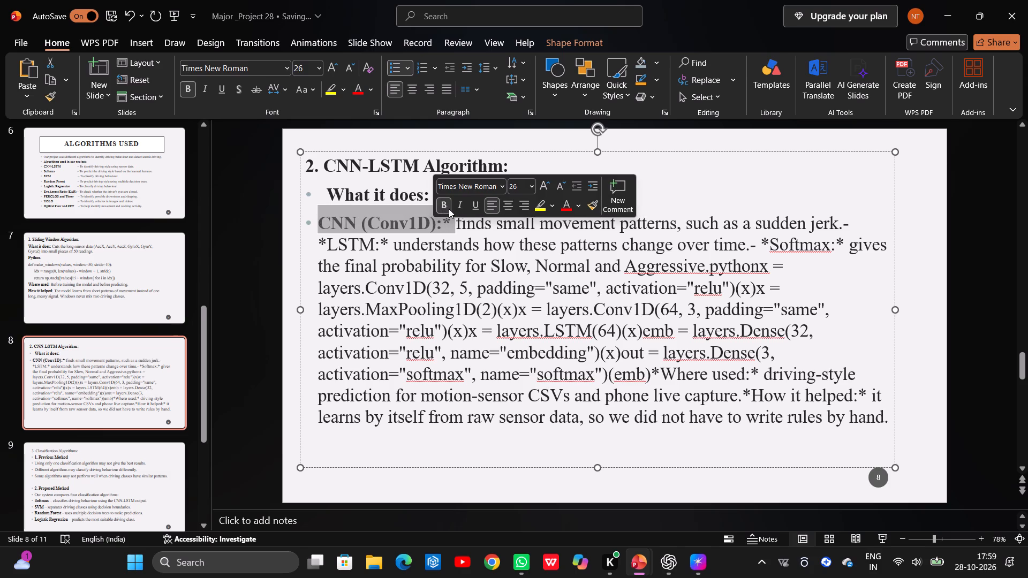
click(453, 252)
click(451, 227)
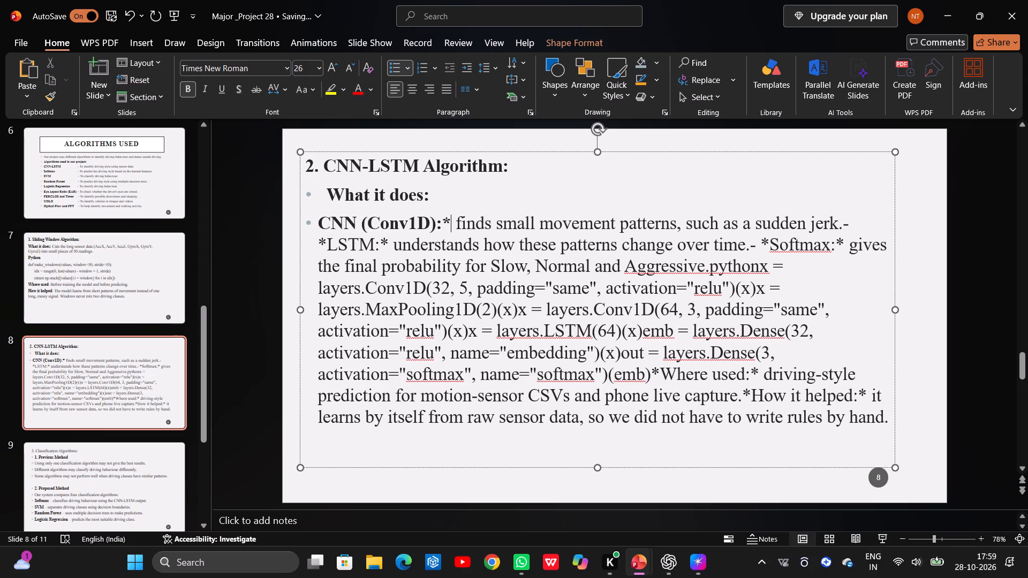
key(BackSpace)
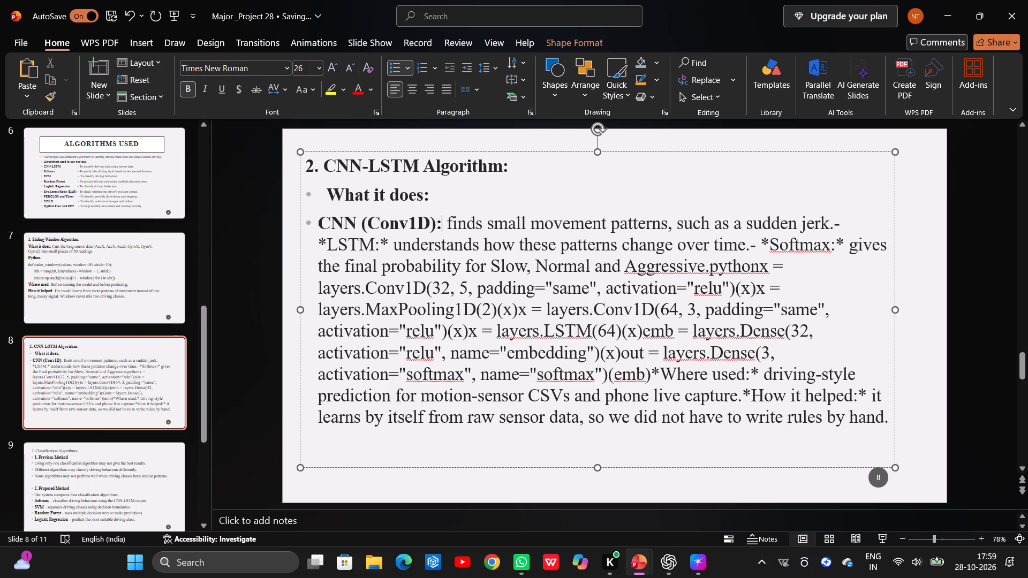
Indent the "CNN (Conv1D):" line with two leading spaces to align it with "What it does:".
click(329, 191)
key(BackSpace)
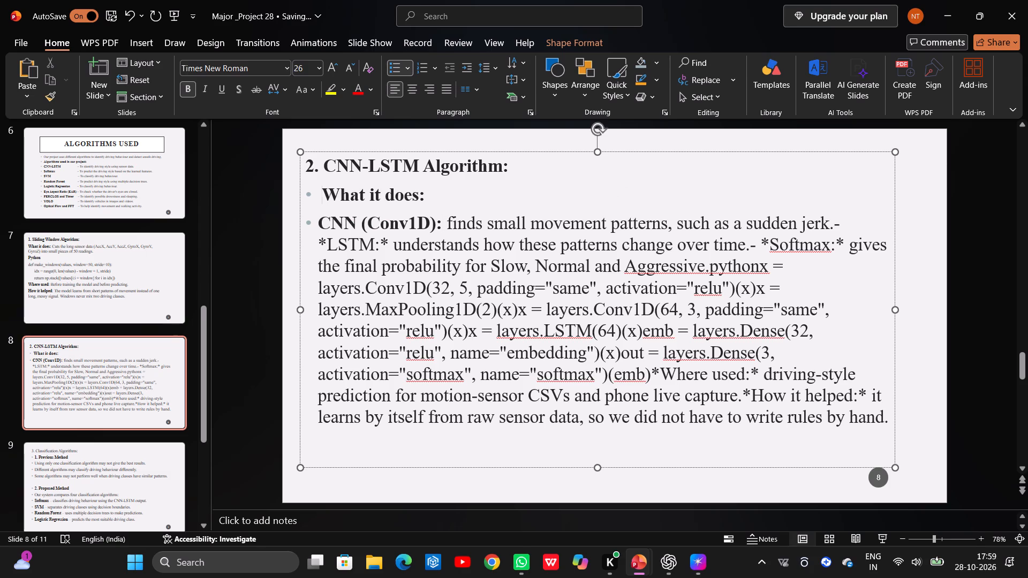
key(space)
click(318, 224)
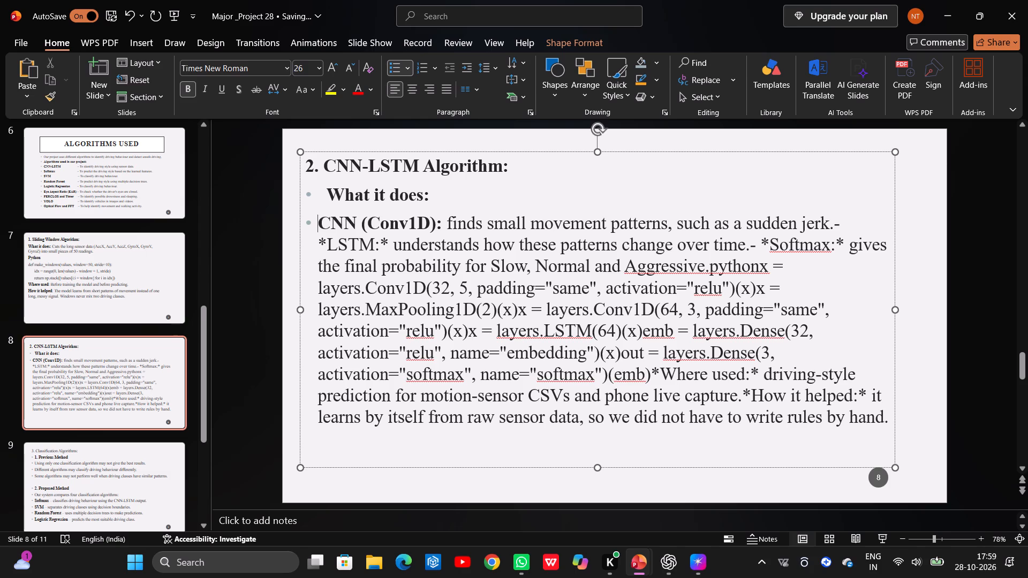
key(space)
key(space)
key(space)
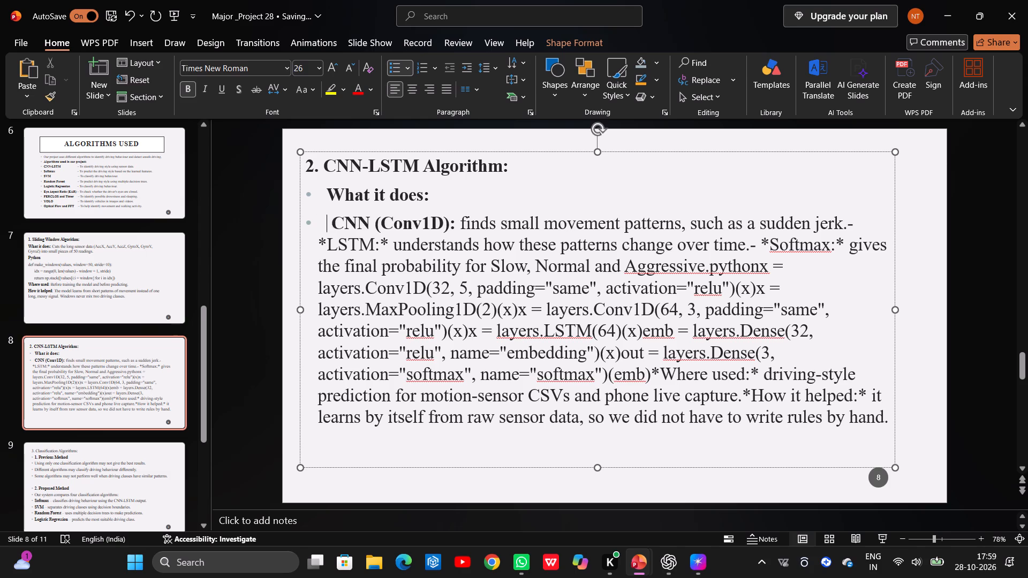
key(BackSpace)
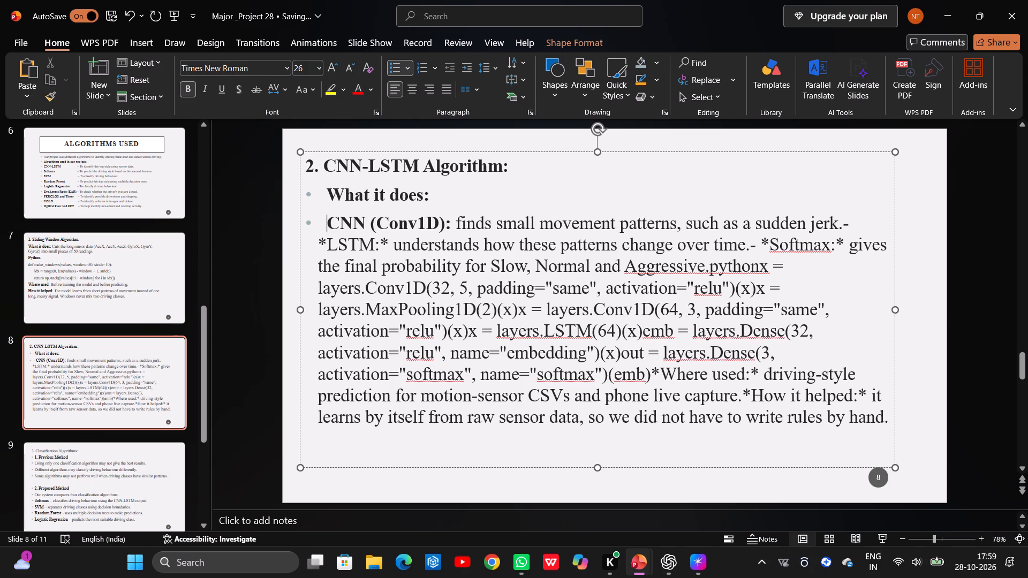
Capitalize "finds" as "Finds" after "CNN (Conv1D):", keeping the letter F in regular weight.
click(462, 225)
key(BackSpace)
key(f)
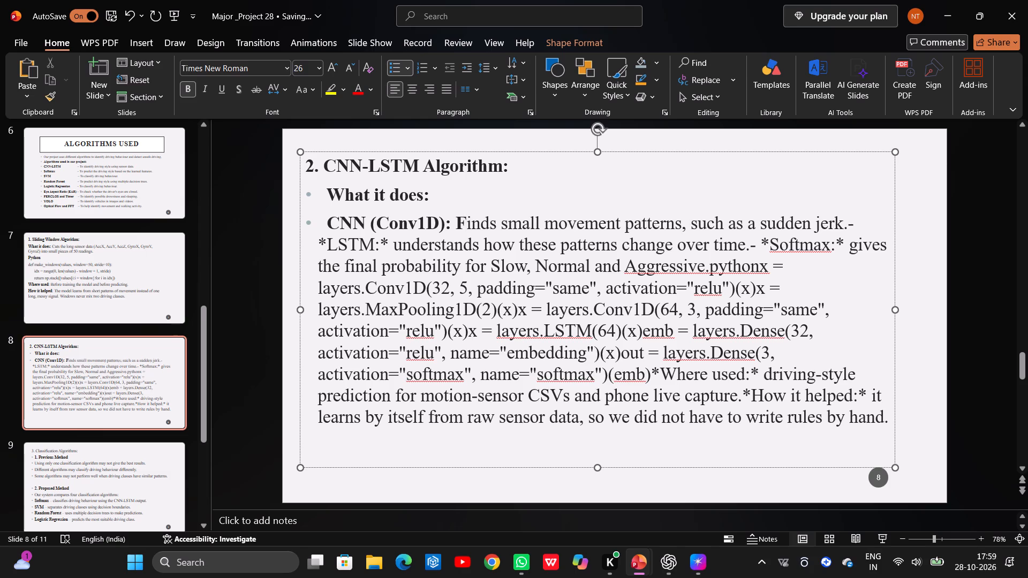
key(BackSpace)
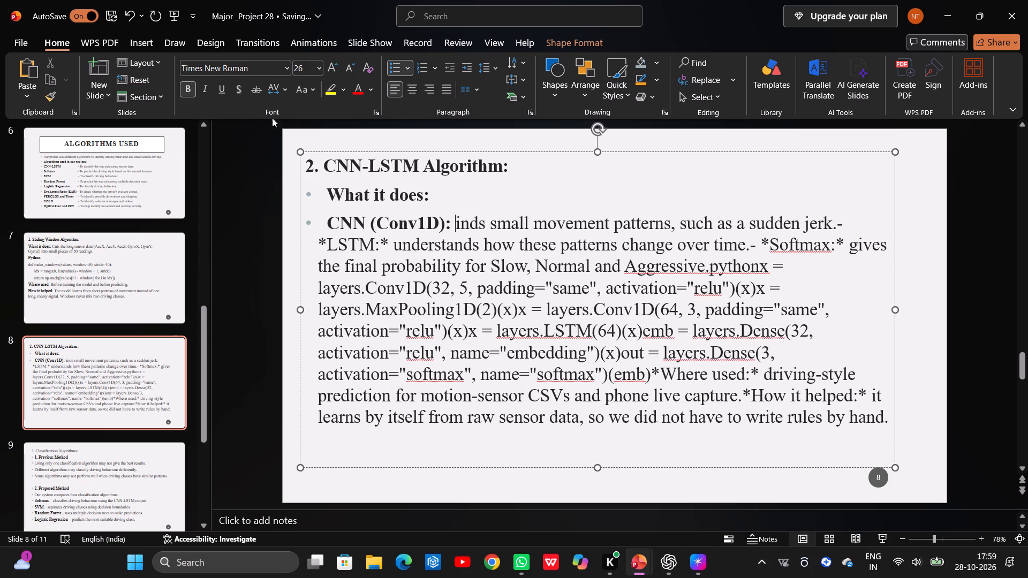
click(187, 93)
key(f)
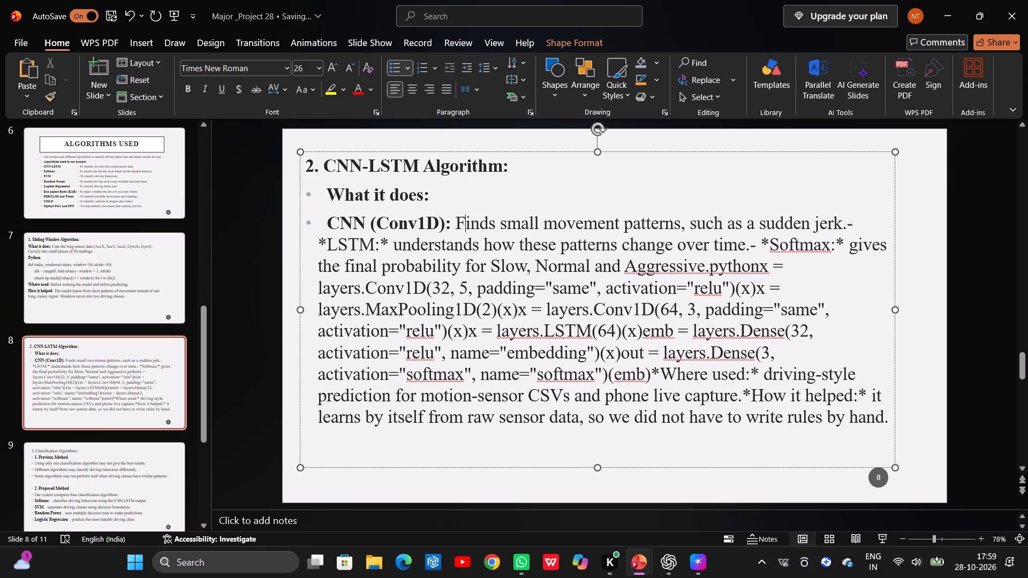
click(559, 278)
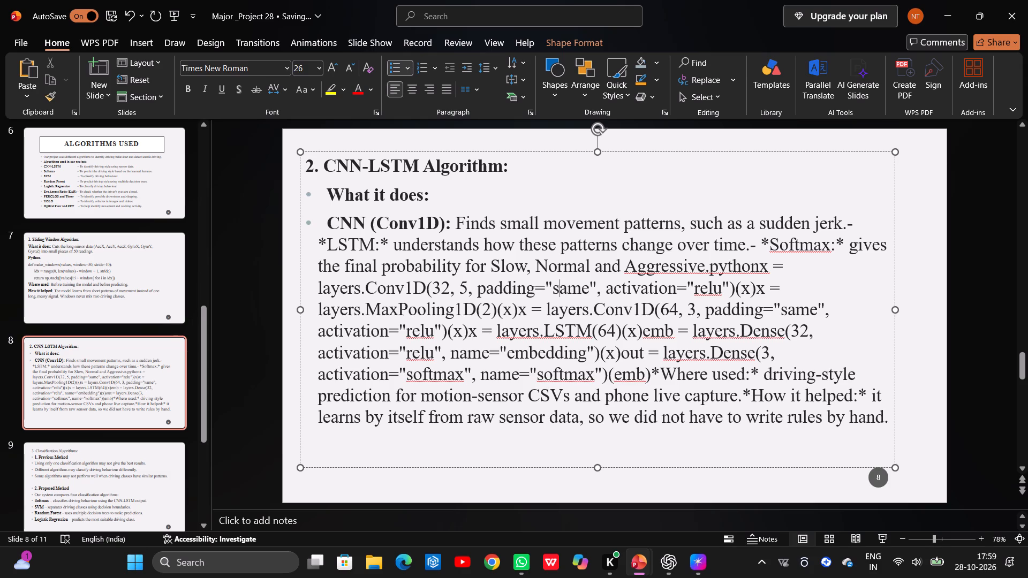
Delete the stray hyphen after "sudden jerk." and the asterisks around "LSTM:".
click(857, 222)
key(BackSpace)
click(390, 244)
key(BackSpace)
click(322, 238)
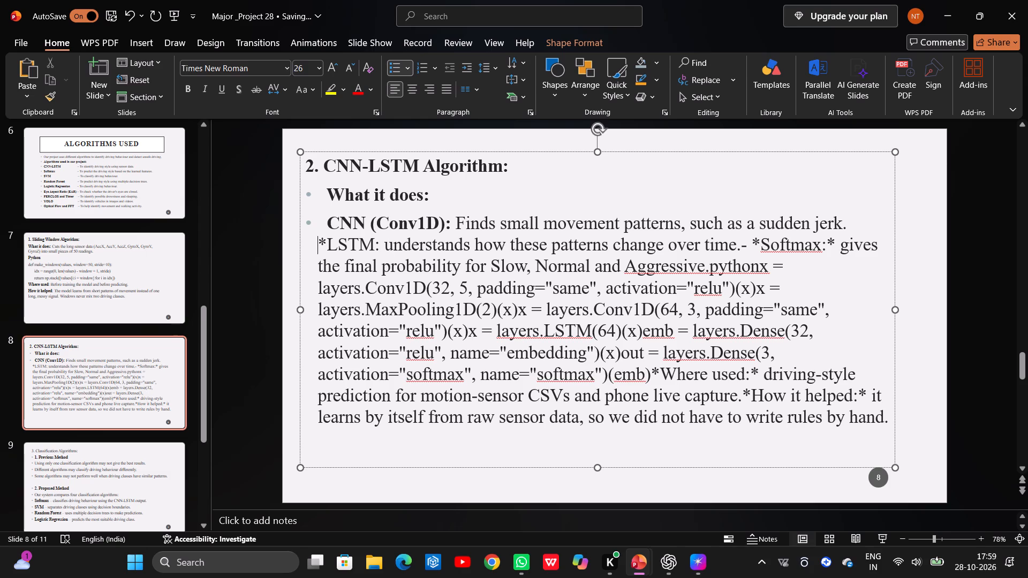
click(326, 242)
key(BackSpace)
Try to indent the "LSTM:" text by adding five spaces in front of it.
key(space)
key(space)
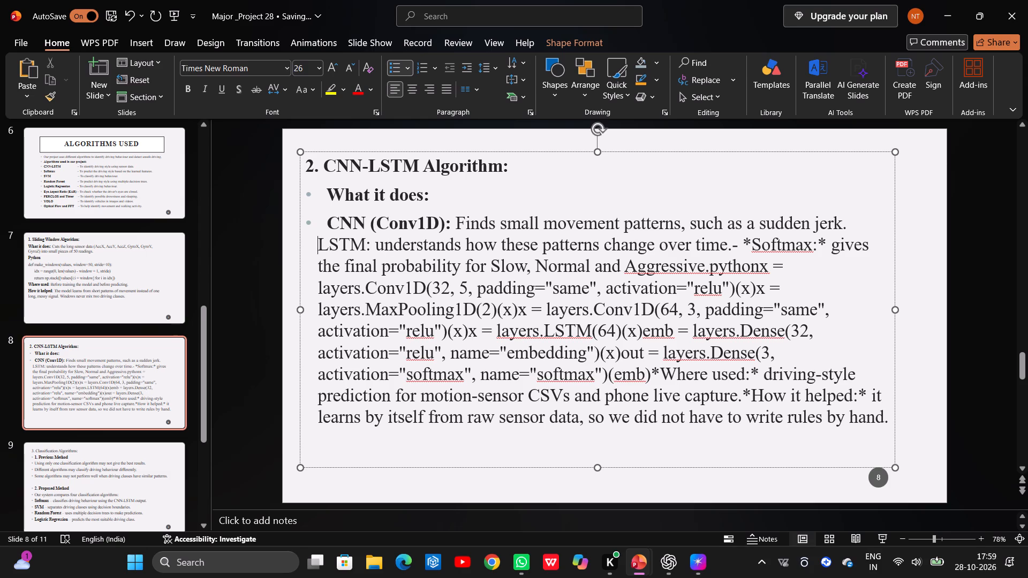
key(space)
key(space)
key(space)
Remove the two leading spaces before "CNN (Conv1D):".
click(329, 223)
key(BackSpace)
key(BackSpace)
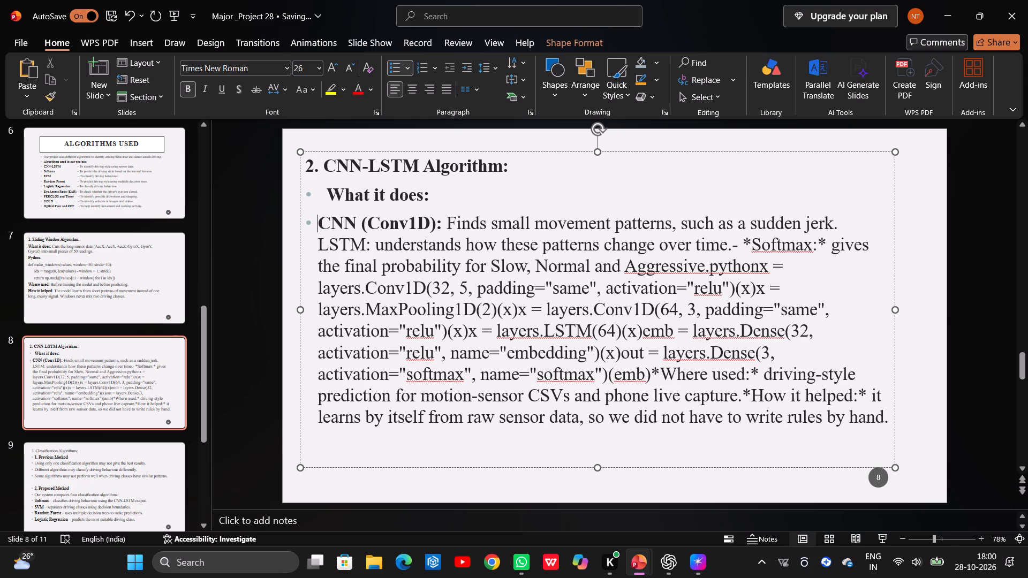
Remove the two leading spaces before "What it does:" on slide 8.
click(328, 194)
key(BackSpace)
key(BackSpace)
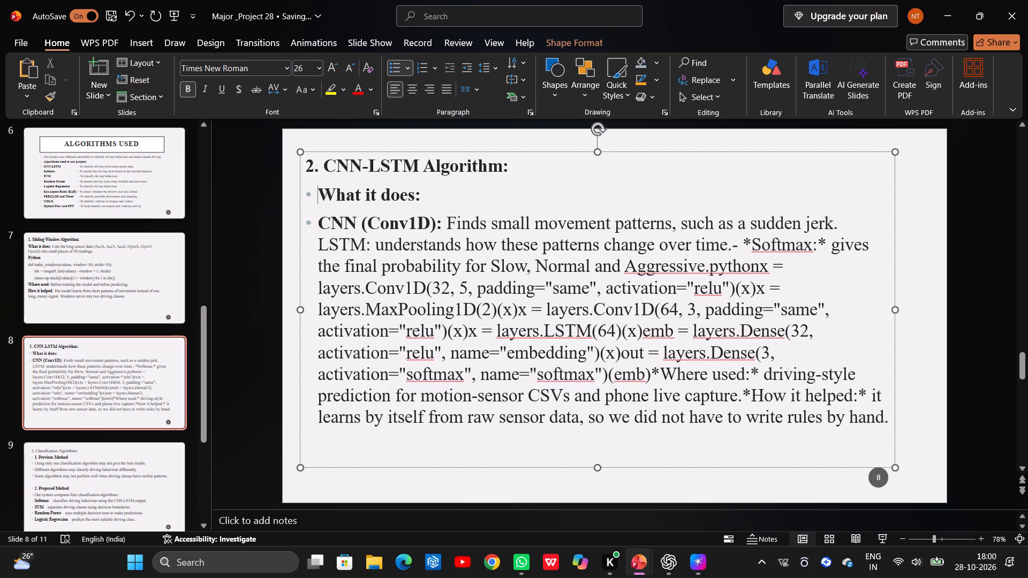
Make the "LSTM:" label bold, including its colon.
drag(318, 242, 363, 248)
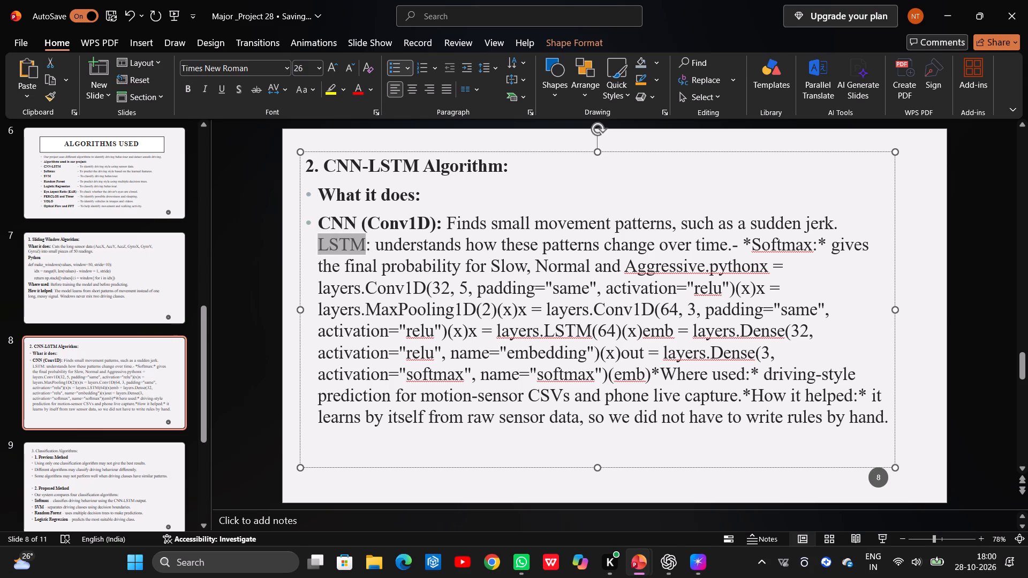
drag(363, 248, 366, 249)
click(385, 252)
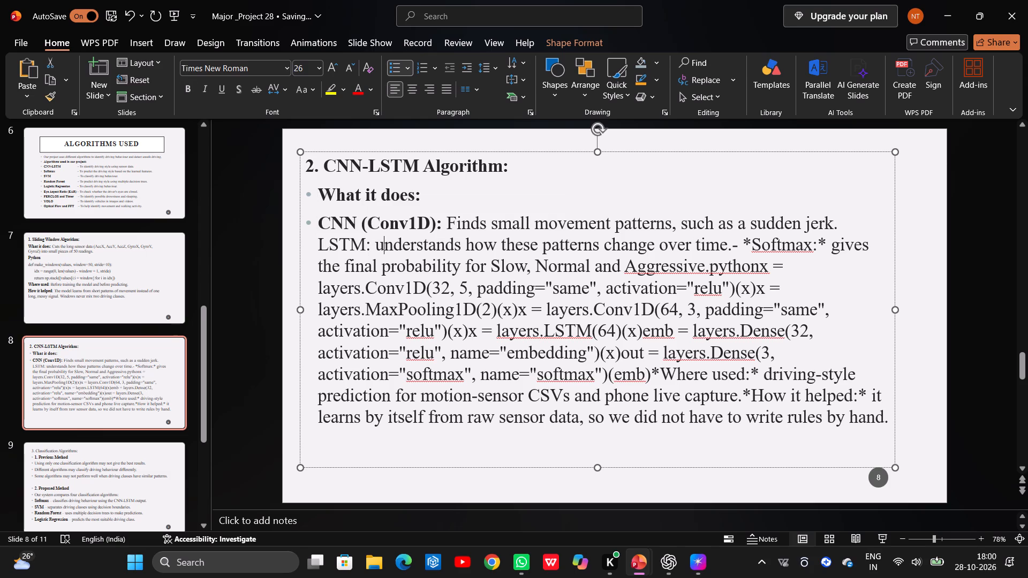
drag(320, 243, 345, 244)
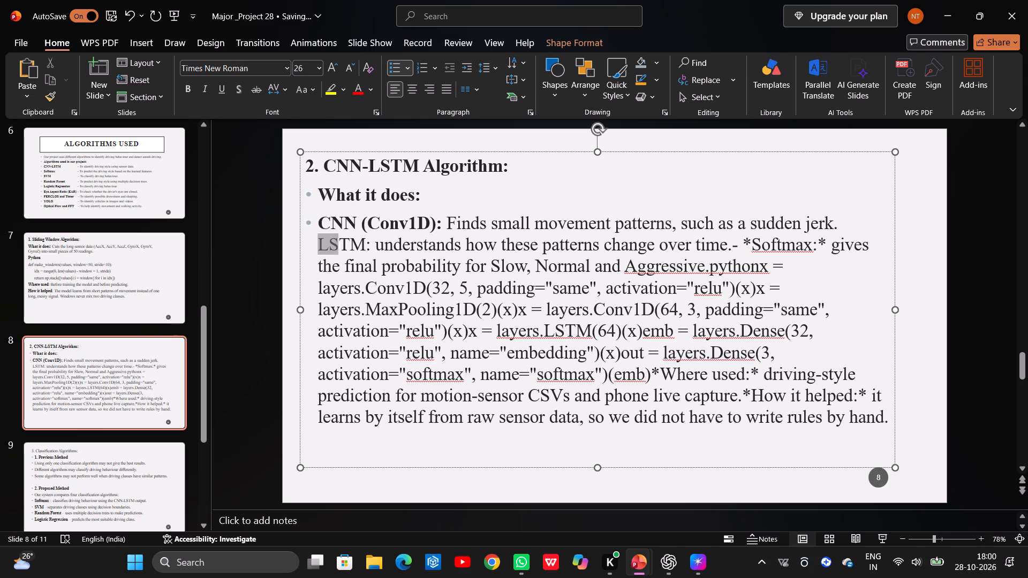
drag(345, 244, 371, 247)
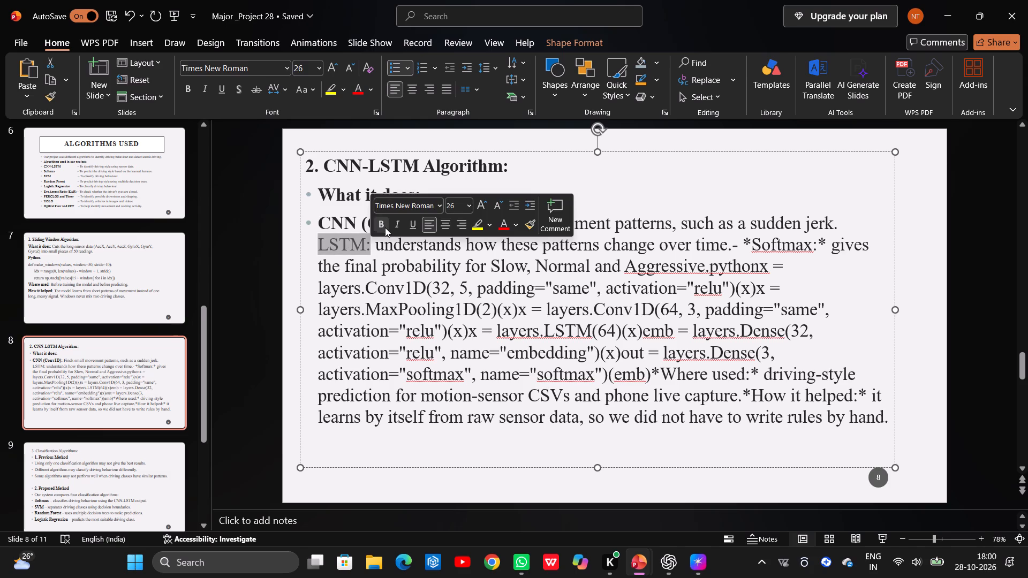
click(385, 227)
click(454, 311)
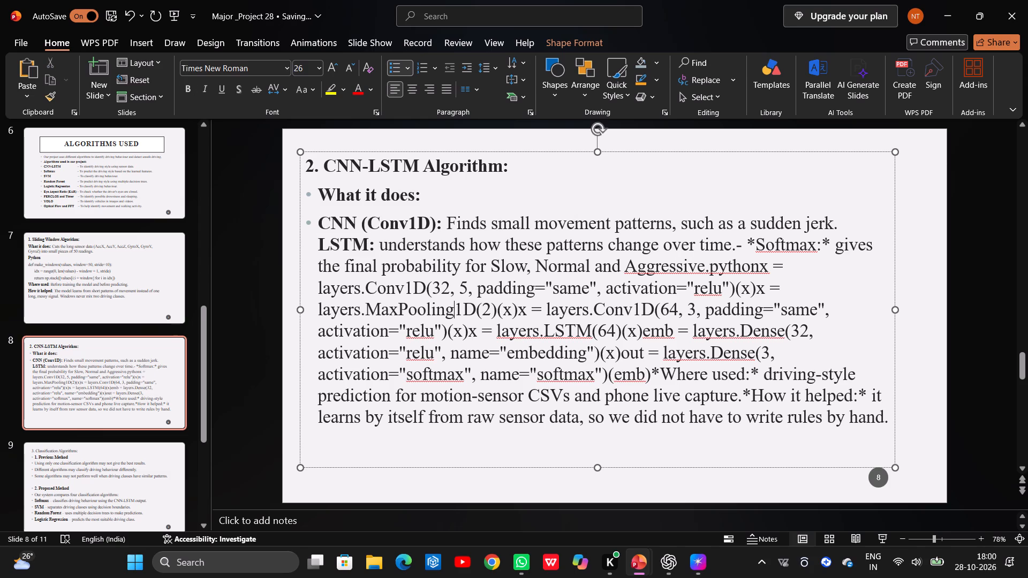
Delete the stray hyphen and space between "over time." and "*Softmax:*".
click(745, 246)
key(BackSpace)
key(BackSpace)
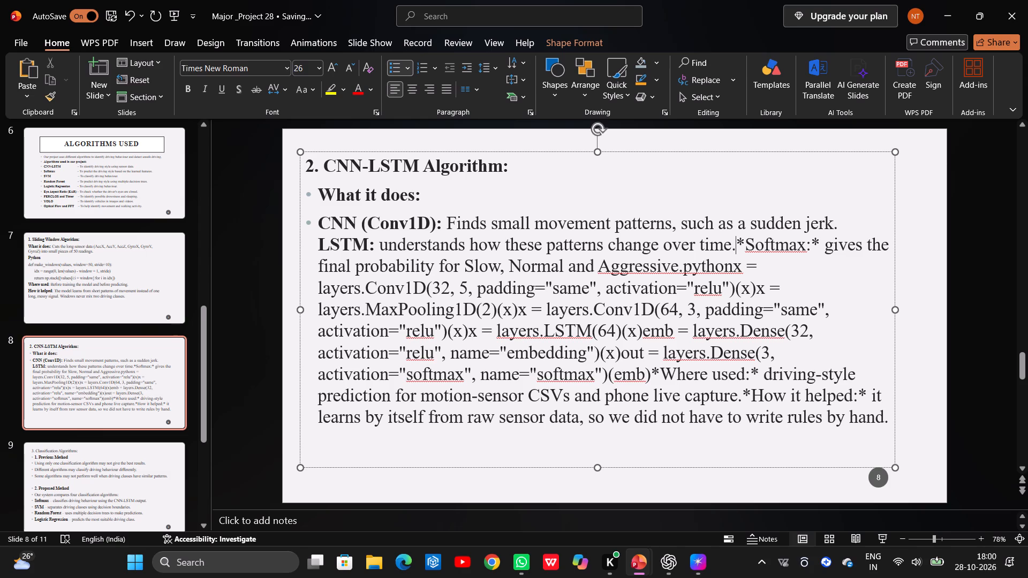
Split the text after "Aggressive" so that ".python" and the code starting "x = layers.Conv1D" each become a separate bullet.
click(681, 268)
key(Return)
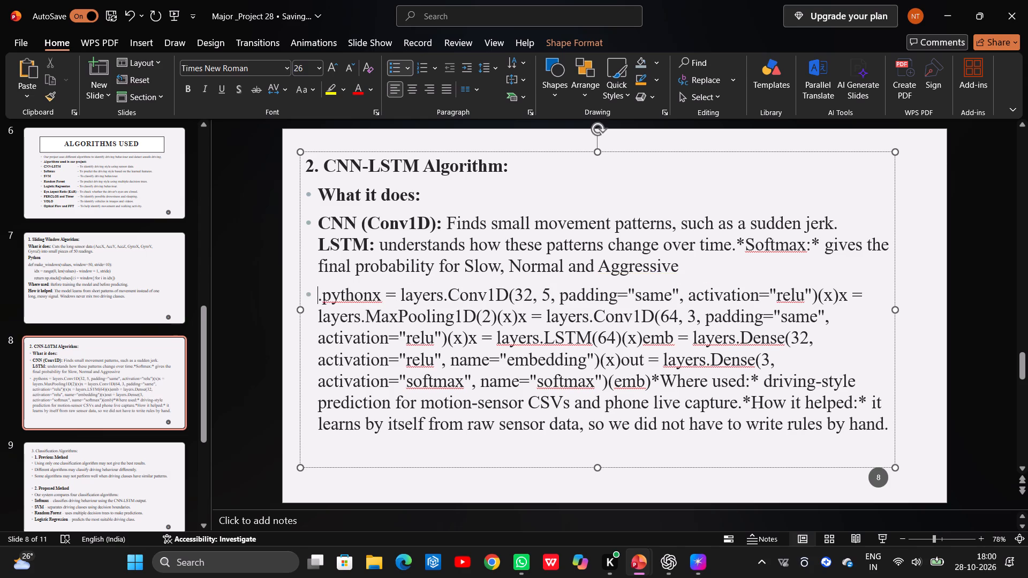
click(371, 300)
key(Return)
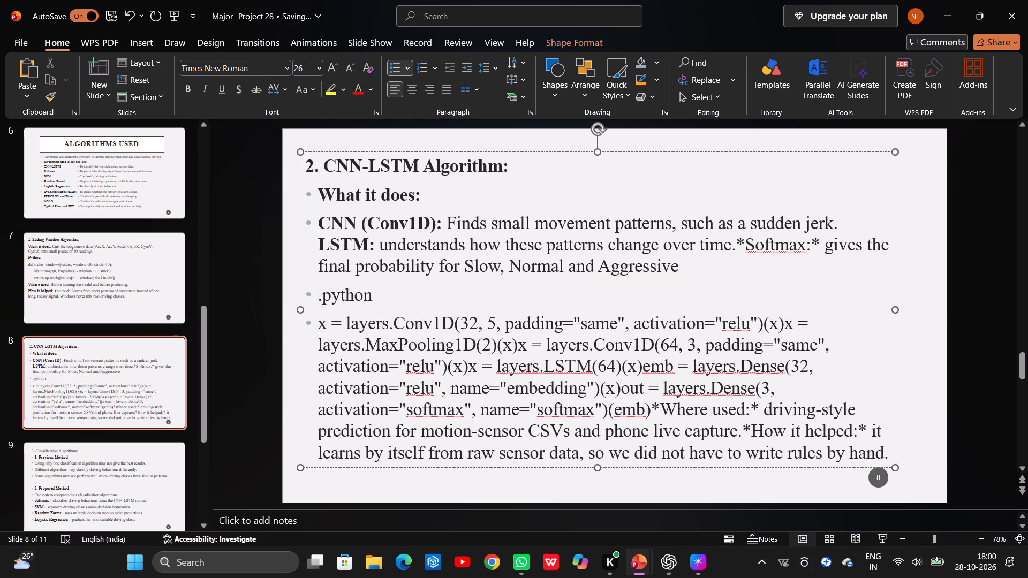
Delete the asterisks around "Softmax:" and start its sentence as a new bullet below the LSTM line.
click(746, 245)
key(BackSpace)
click(807, 246)
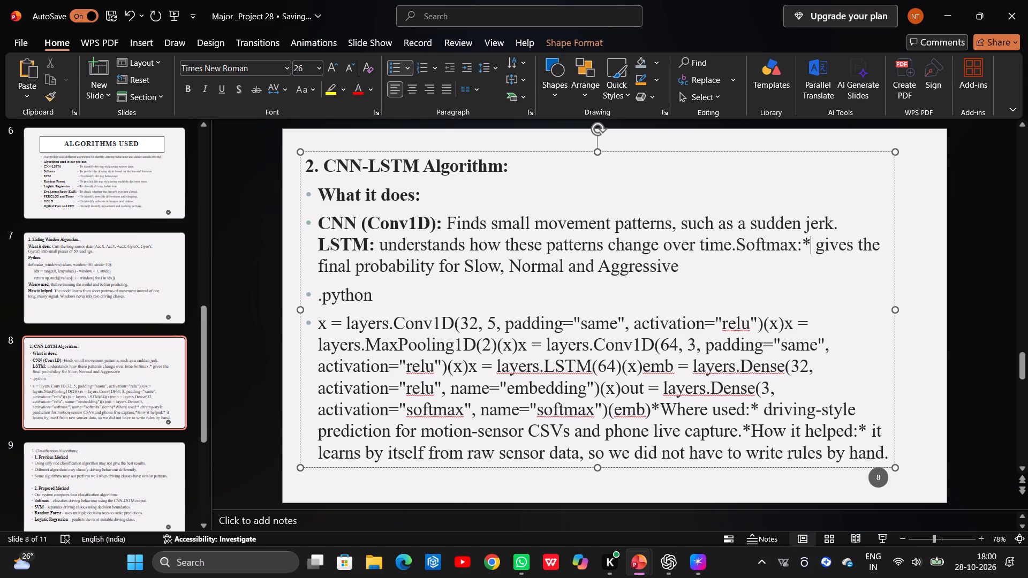
key(BackSpace)
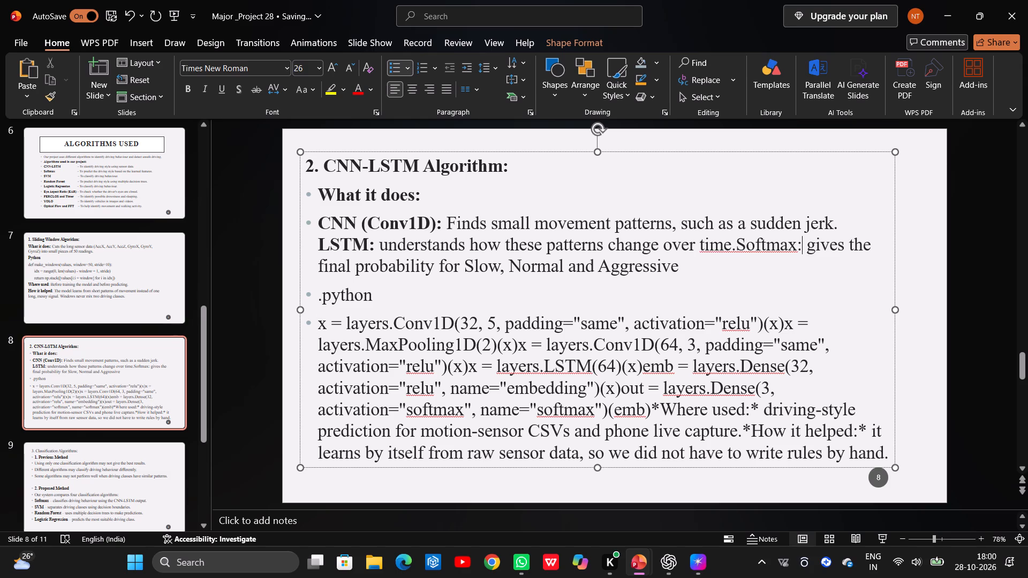
click(740, 248)
key(Return)
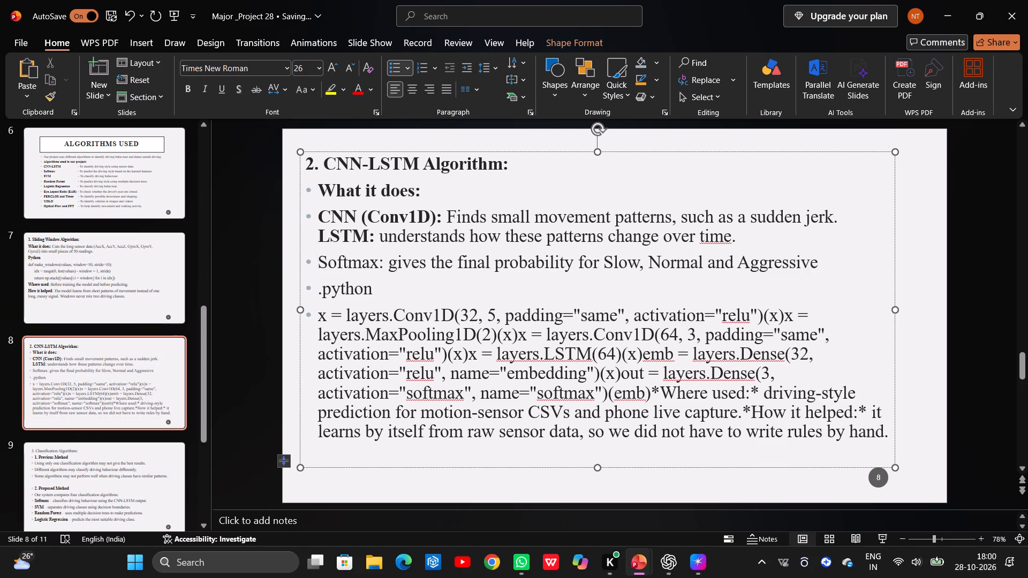
Make the word "Softmax" bold at the start of its bullet, leaving the colon regular.
drag(316, 262, 377, 267)
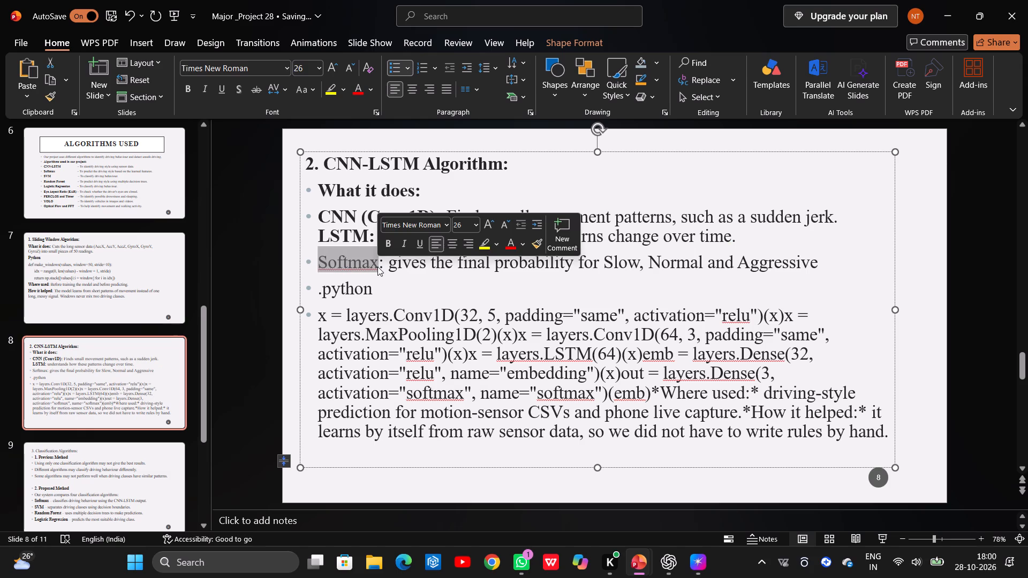
click(387, 241)
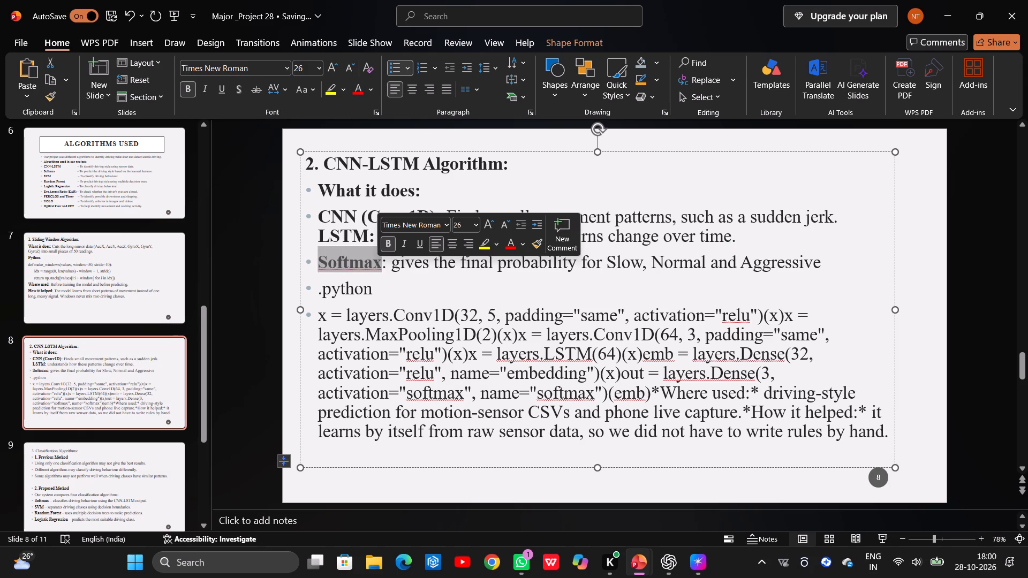
Capitalize the first words after the labels: "Gives" in the Softmax bullet and "Understands" in the LSTM line.
click(401, 271)
key(BackSpace)
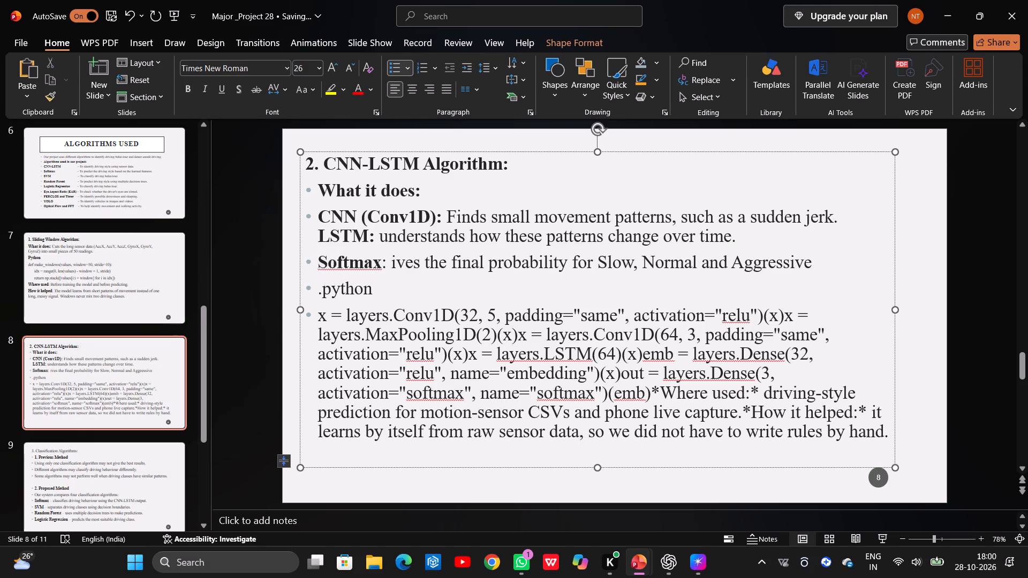
key(g)
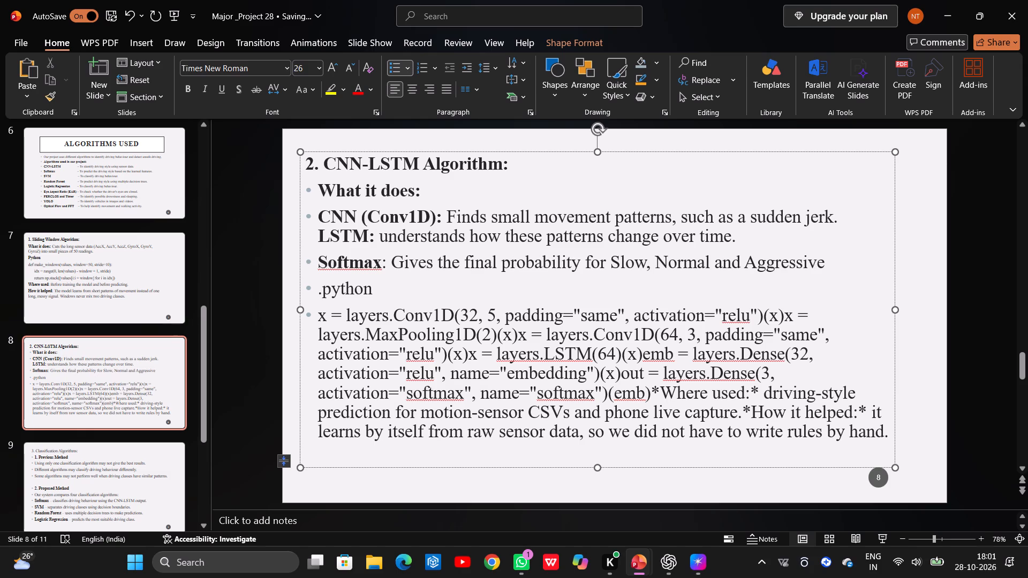
click(389, 240)
key(BackSpace)
key(u)
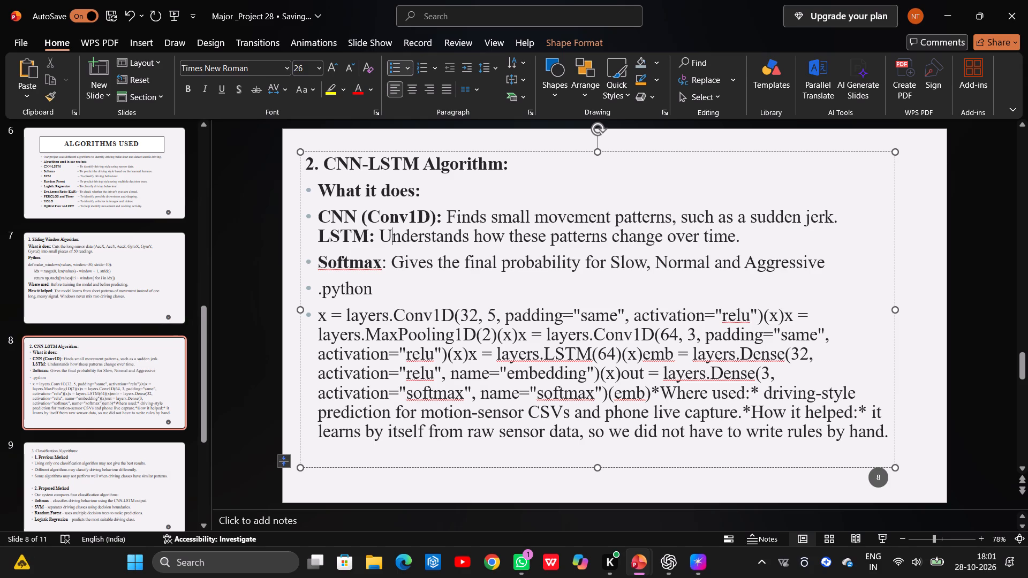
Remove the period before "python" and add a period after "Aggressive" at the end of the Softmax bullet.
click(531, 290)
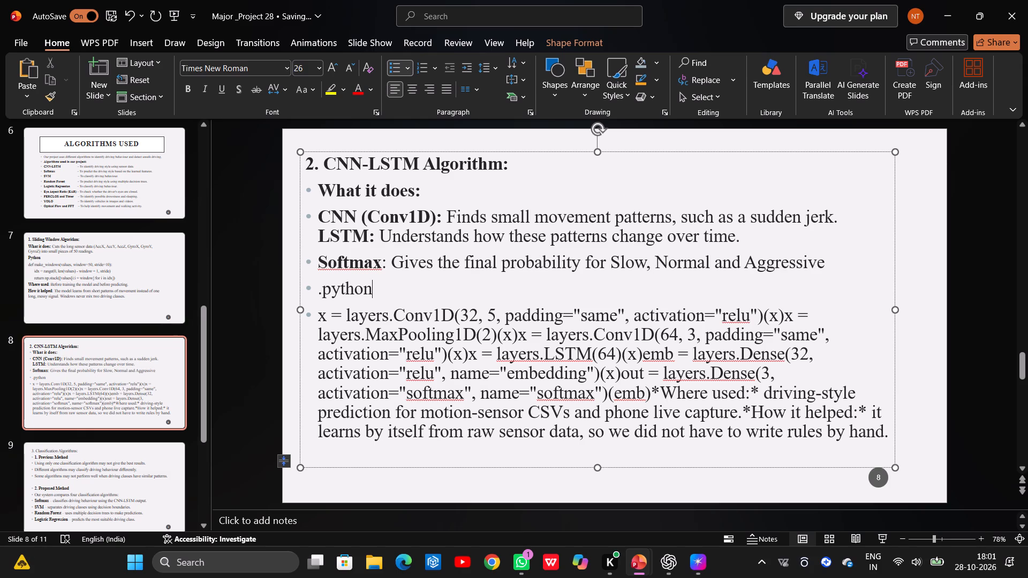
click(320, 292)
key(BackSpace)
click(829, 264)
key(period)
Make the "python" bullet bold.
drag(317, 290, 361, 288)
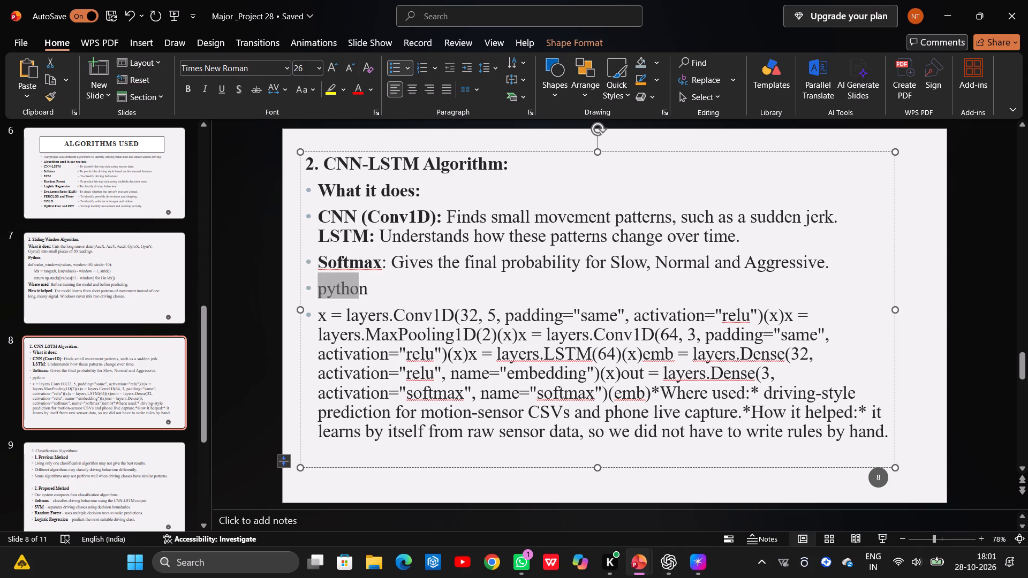
drag(361, 288, 377, 293)
click(387, 277)
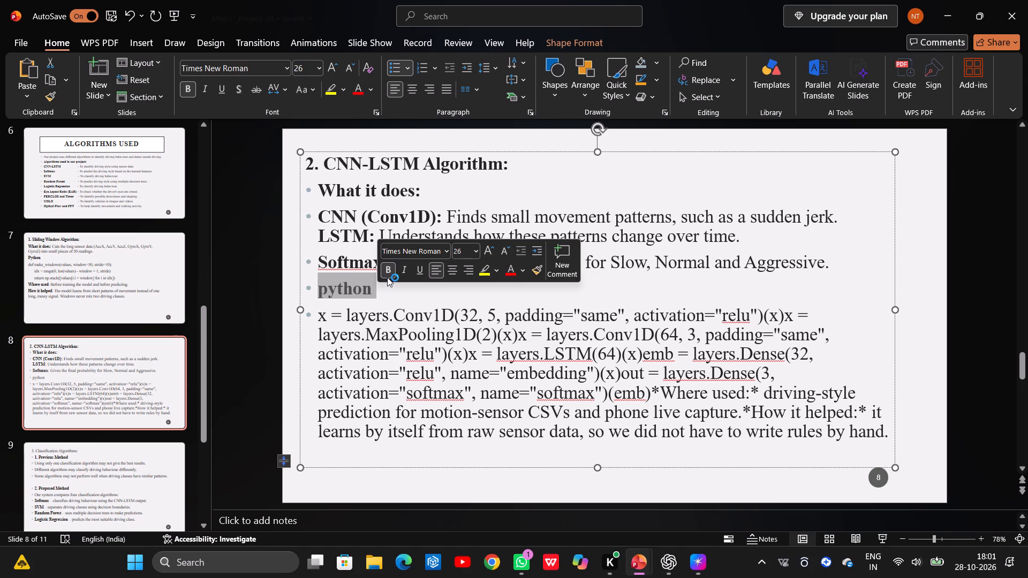
Set the font size of the "python" bullet to 24.
click(477, 254)
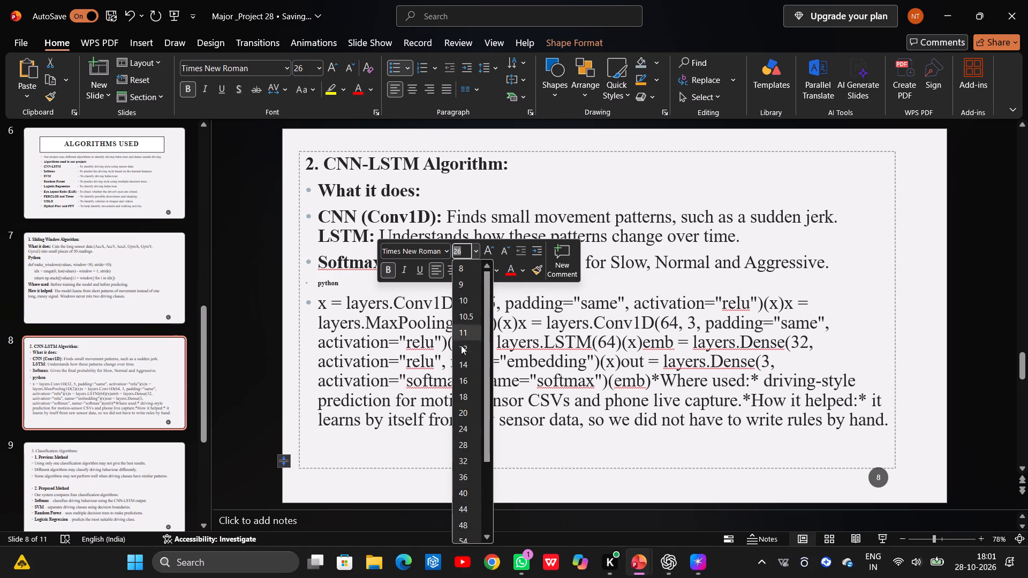
click(465, 423)
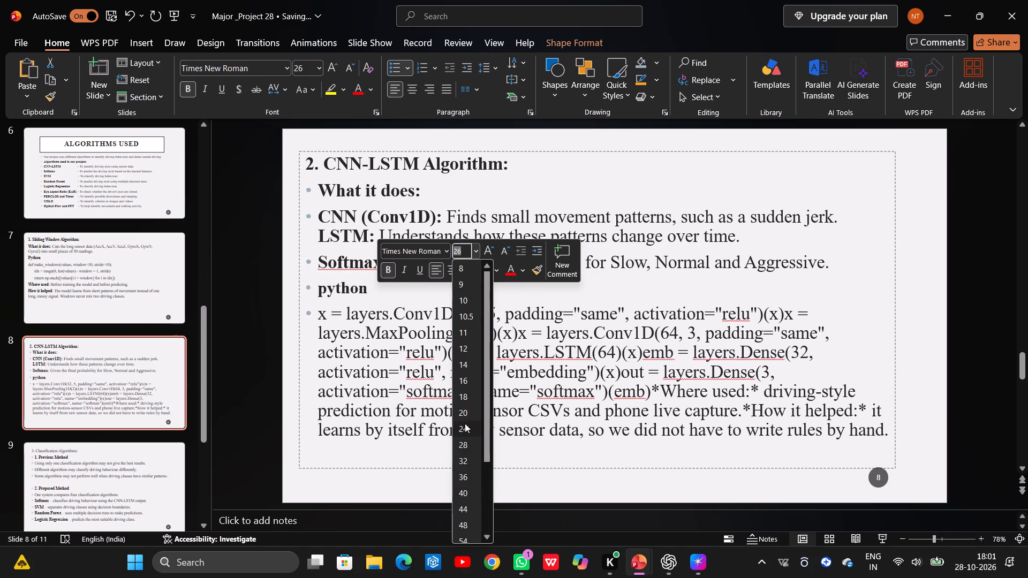
click(393, 295)
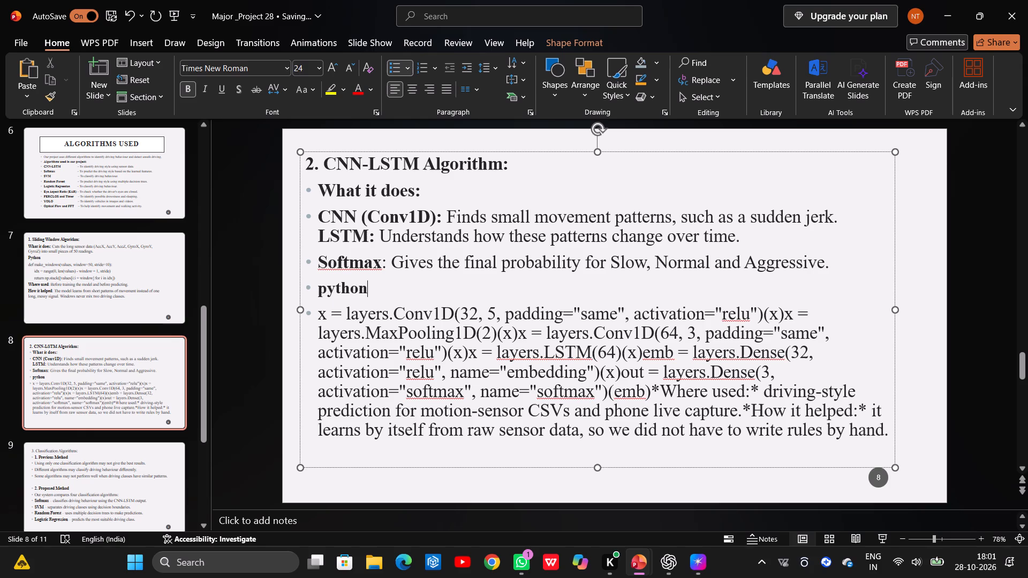
Capitalize the "python" bullet and add a colon so it reads "Python:".
click(327, 290)
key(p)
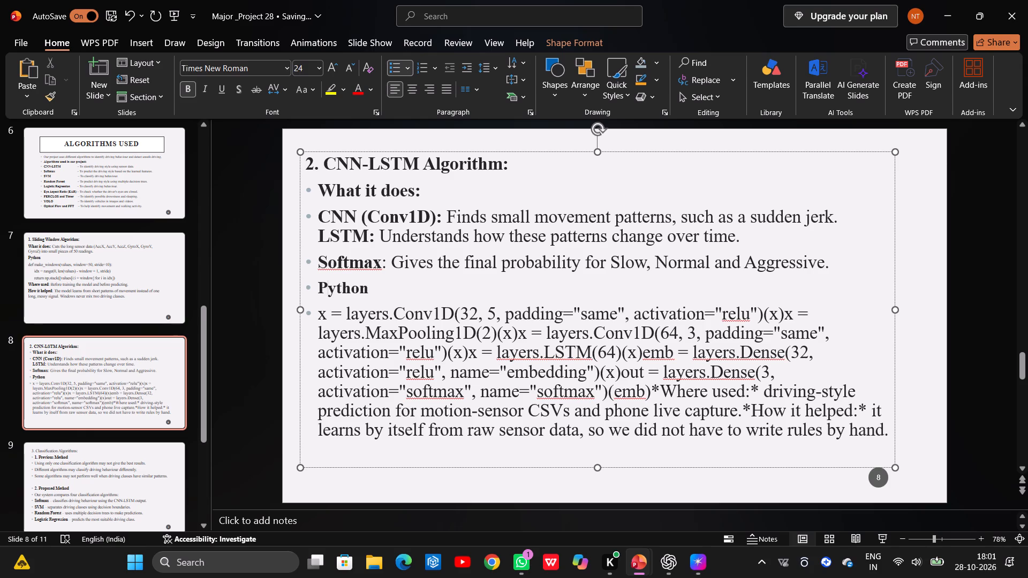
click(377, 283)
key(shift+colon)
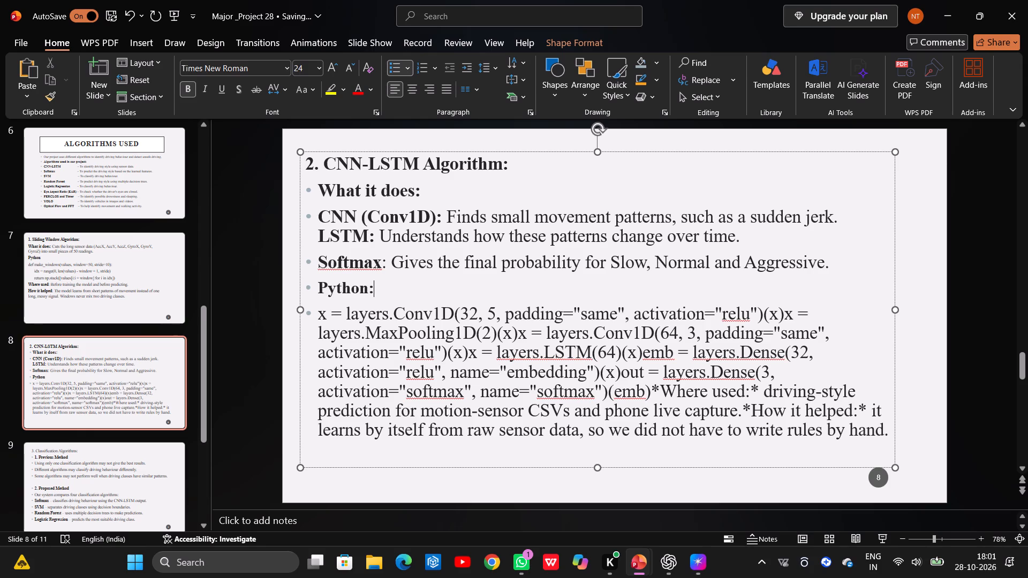
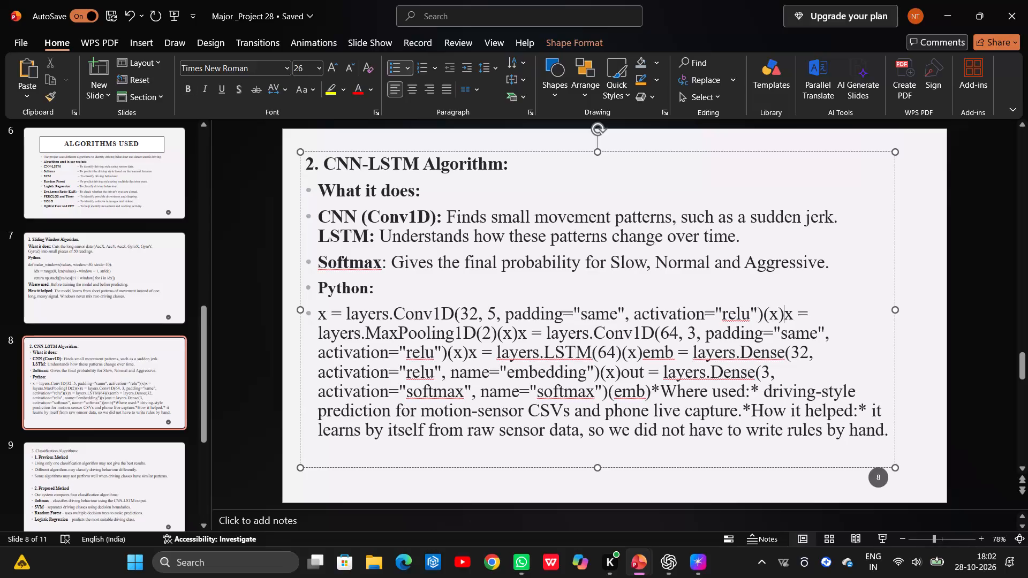
Split the Python code into separate bullets starting at "x = layers.MaxPooling1D", the second Conv1D's "activation="relu")(x)" and "x = layers.LSTM(64)".
key(Return)
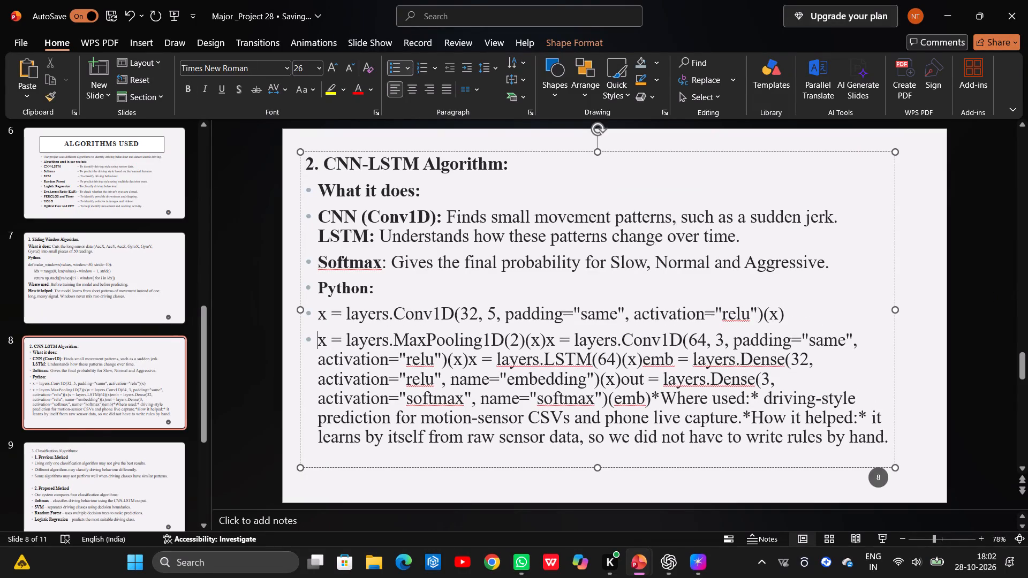
click(471, 362)
key(Return)
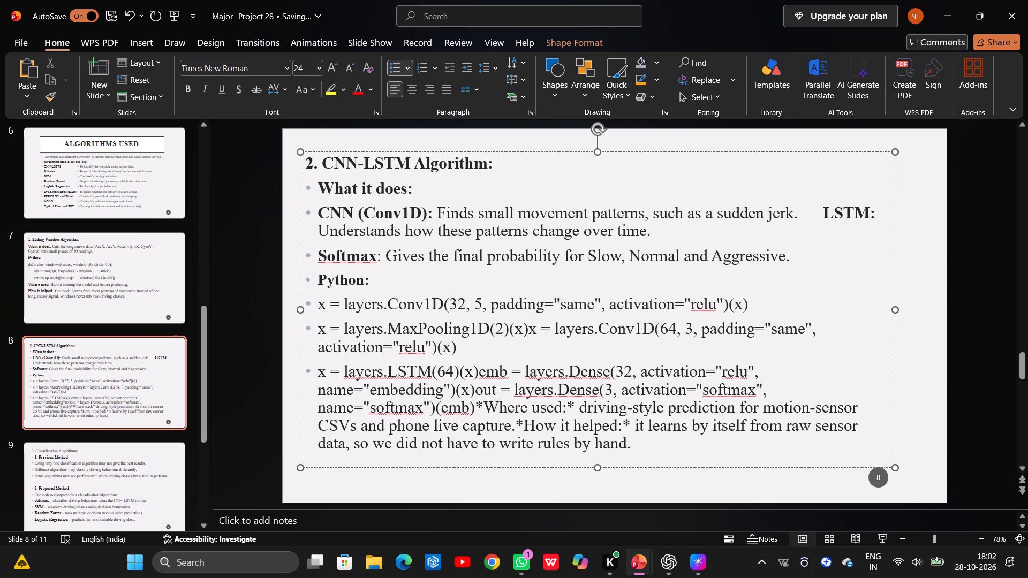
click(318, 349)
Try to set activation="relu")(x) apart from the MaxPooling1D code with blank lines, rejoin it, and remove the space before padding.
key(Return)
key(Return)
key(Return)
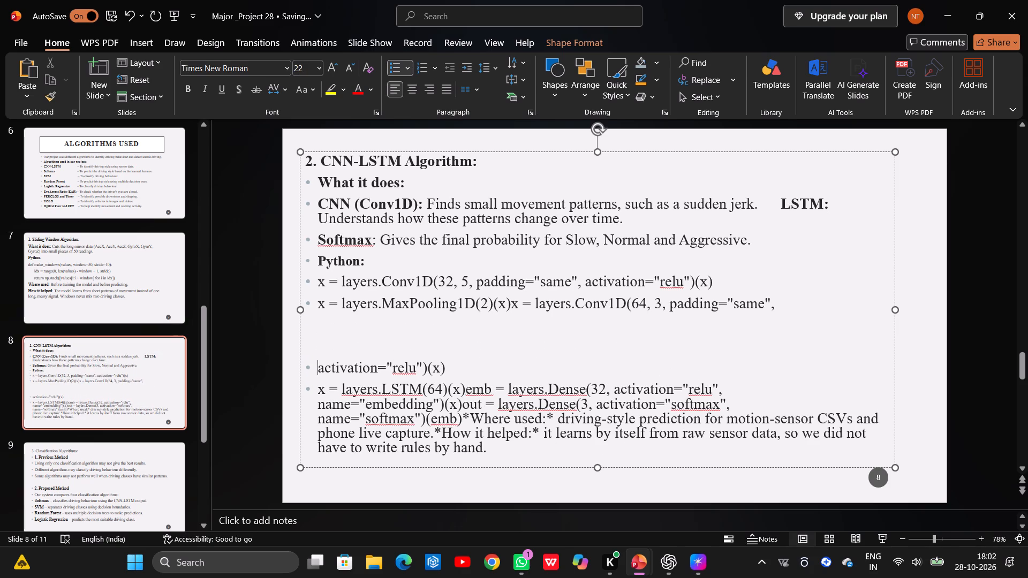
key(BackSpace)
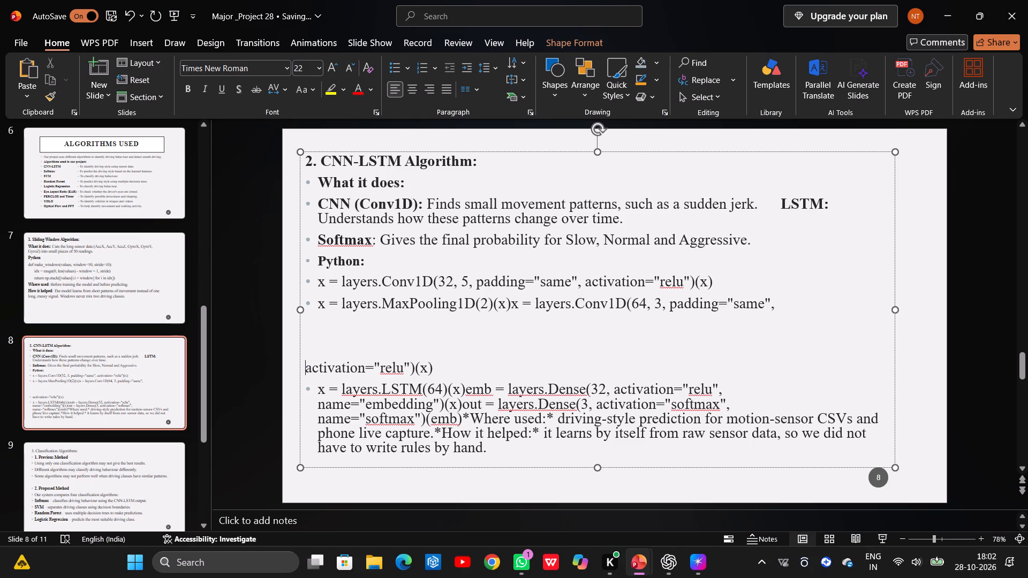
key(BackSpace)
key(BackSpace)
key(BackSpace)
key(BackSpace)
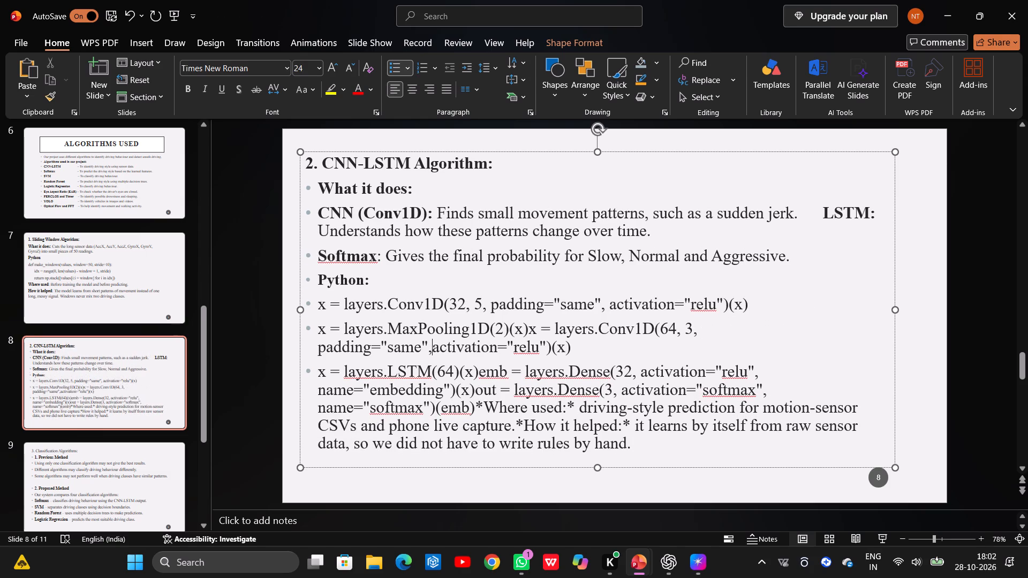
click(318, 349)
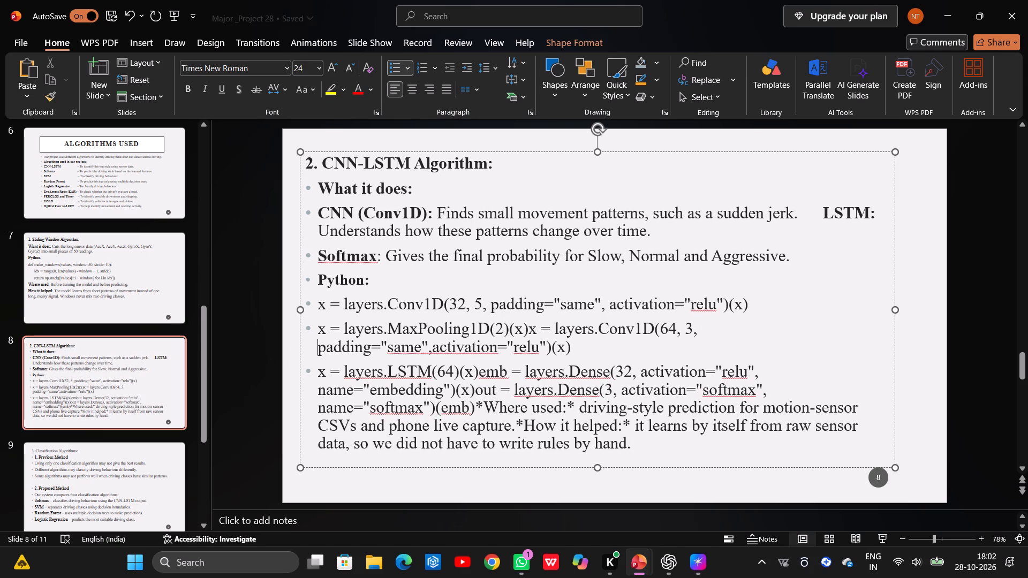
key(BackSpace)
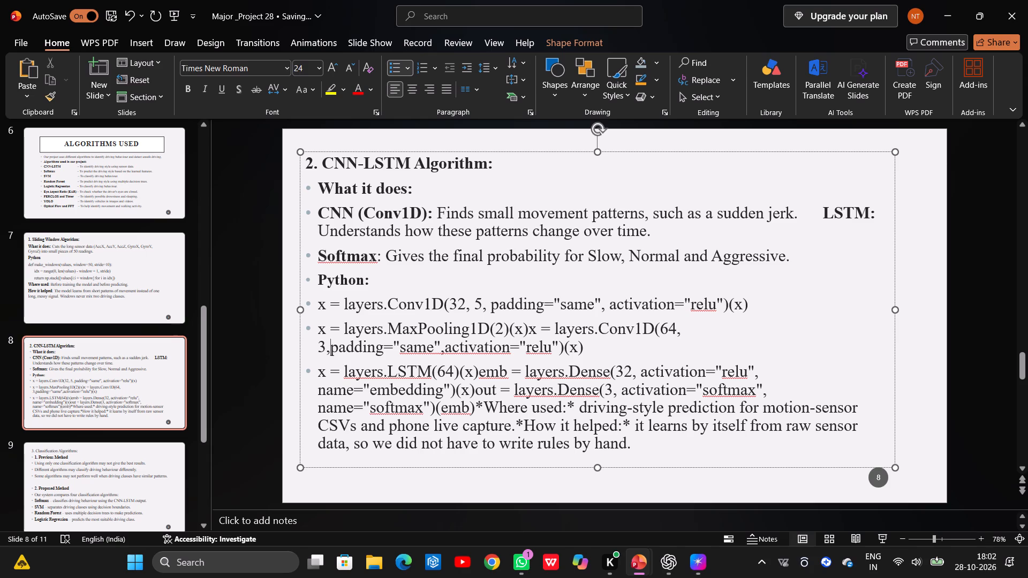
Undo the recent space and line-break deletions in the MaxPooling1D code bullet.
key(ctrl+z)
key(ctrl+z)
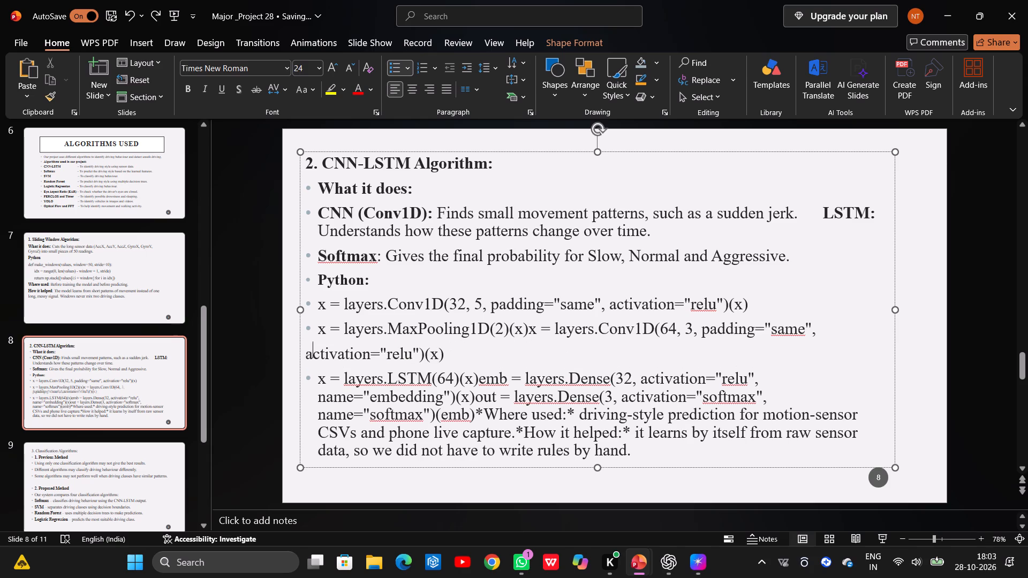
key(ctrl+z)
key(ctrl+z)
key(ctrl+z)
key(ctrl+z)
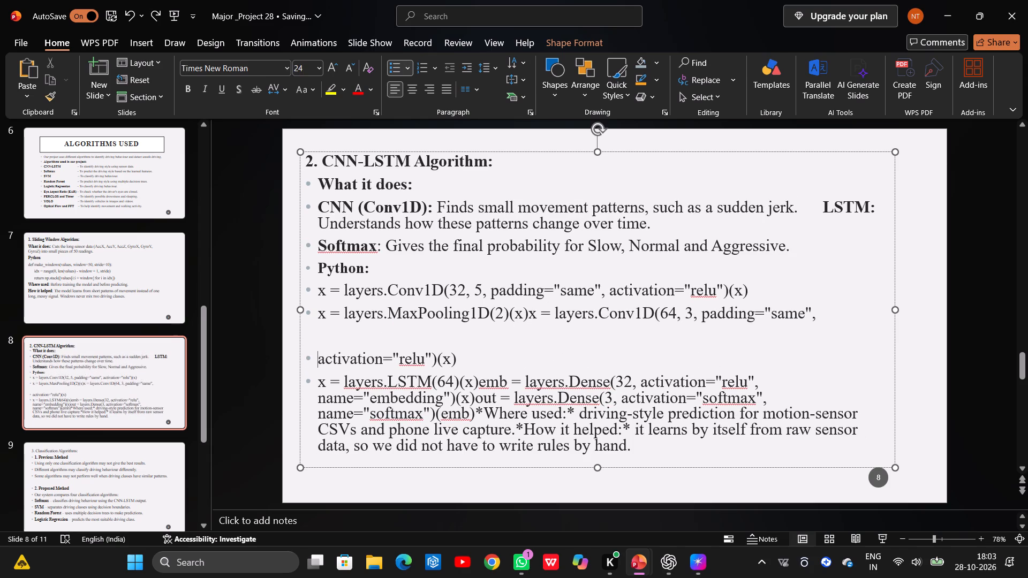
Split the LSTM description from the CNN (Conv1D) bullet onto its own line and trim one leading space.
click(814, 207)
key(Return)
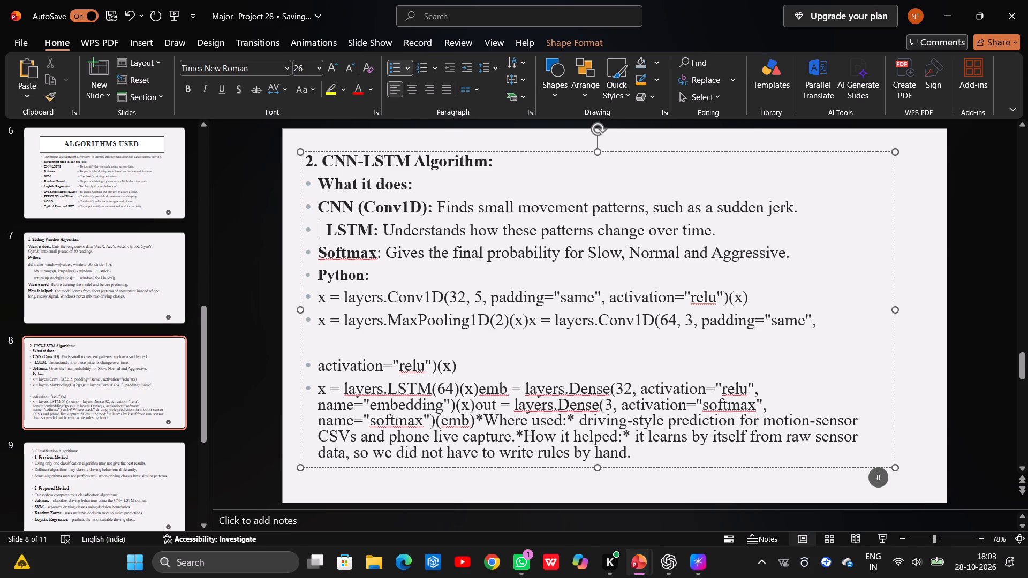
click(328, 231)
key(BackSpace)
Remove the bullets from the What it does, CNN, LSTM, Softmax, Python, Conv1D code and MaxPooling1D code lines.
click(314, 232)
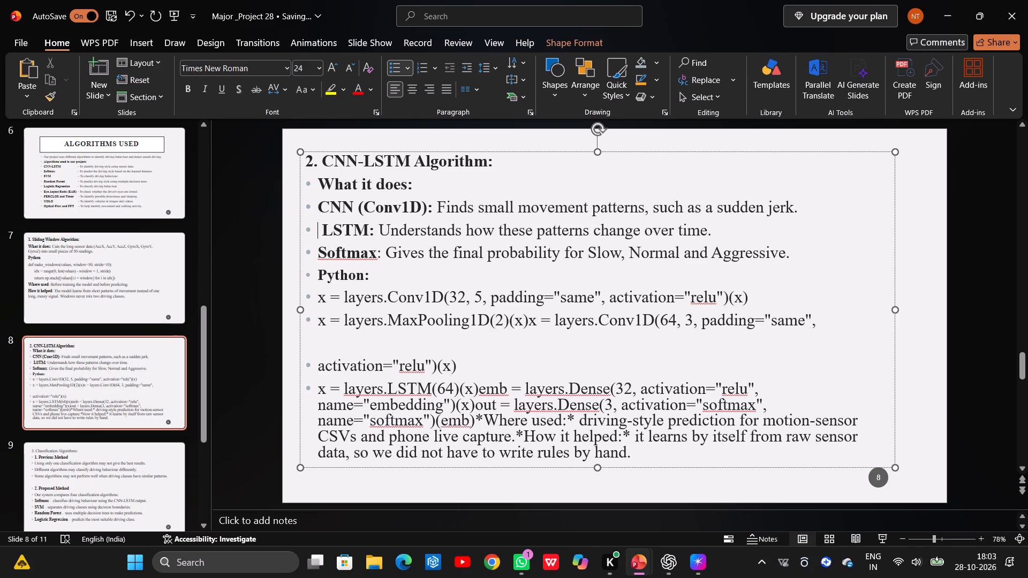
key(BackSpace)
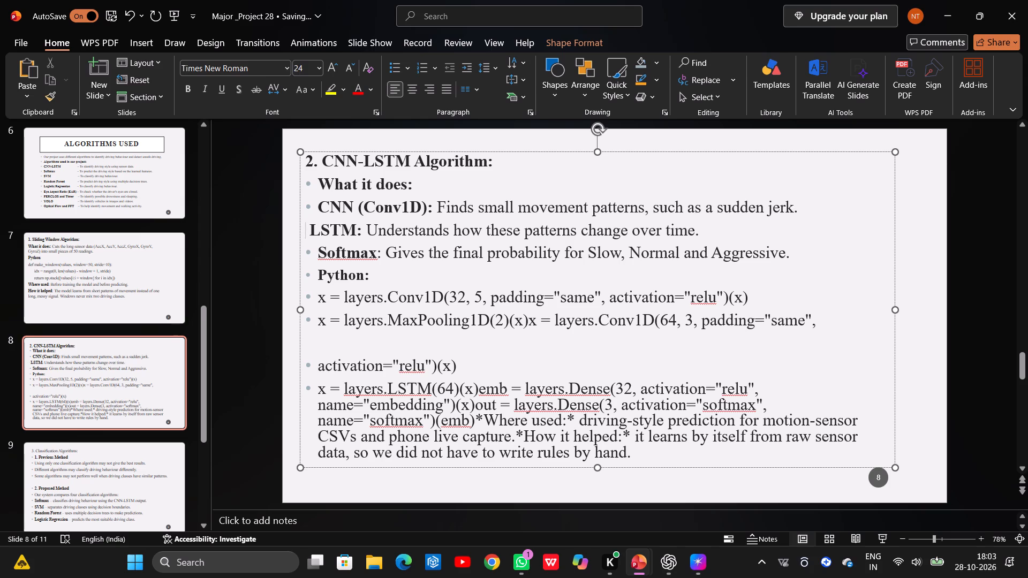
click(318, 261)
key(BackSpace)
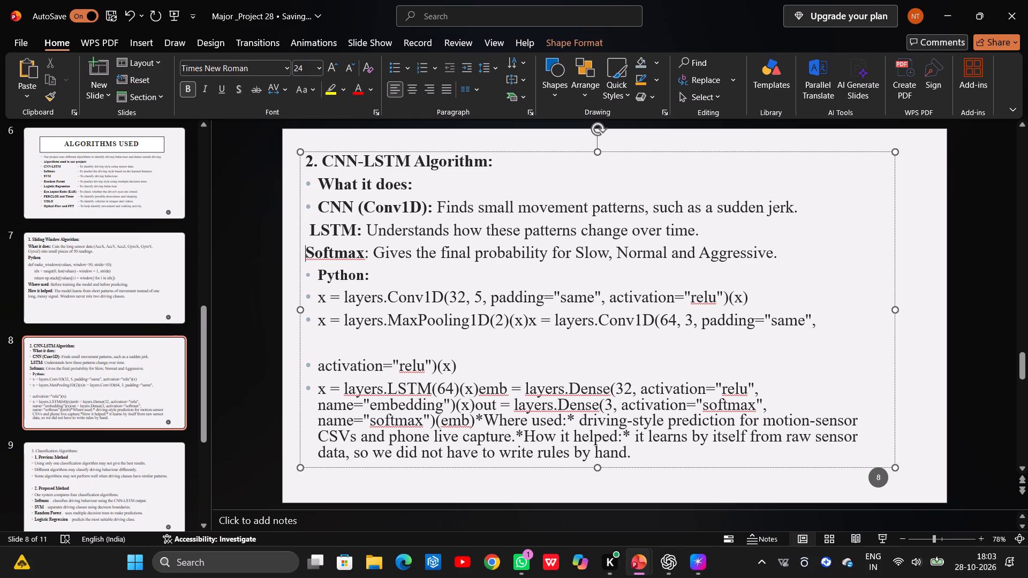
click(315, 282)
key(BackSpace)
click(314, 298)
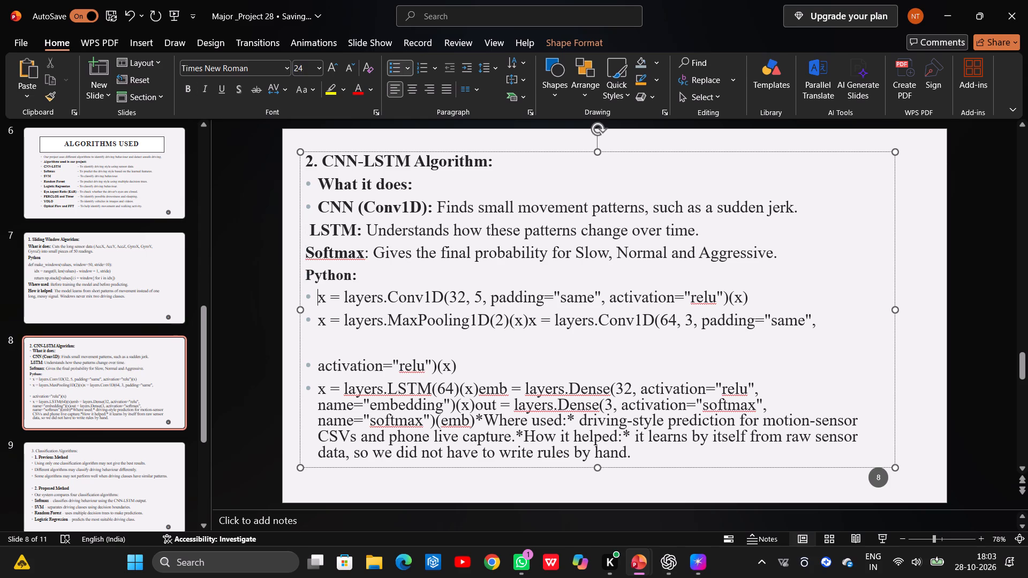
key(BackSpace)
click(319, 324)
key(BackSpace)
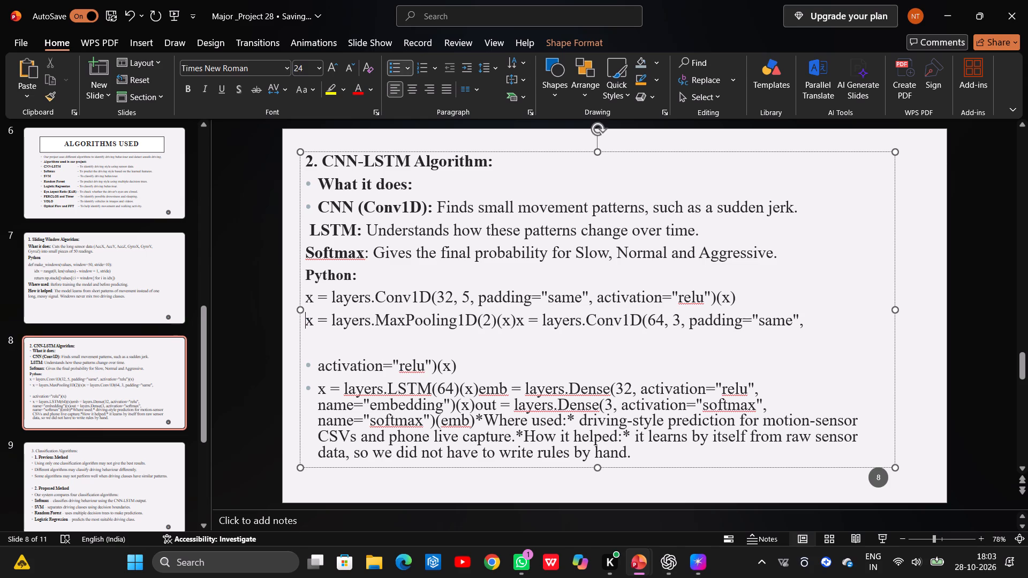
click(315, 206)
key(BackSpace)
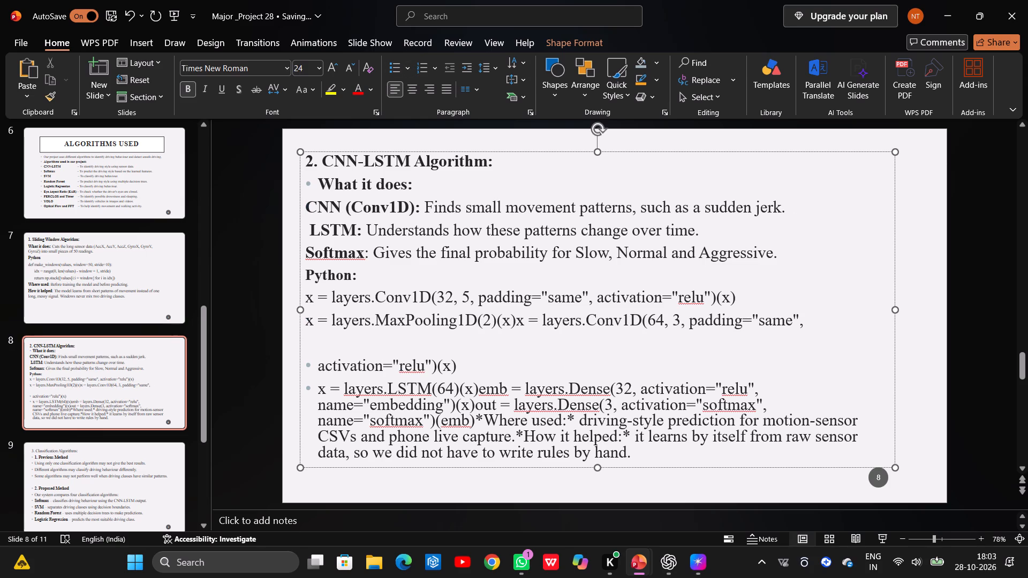
click(321, 185)
key(BackSpace)
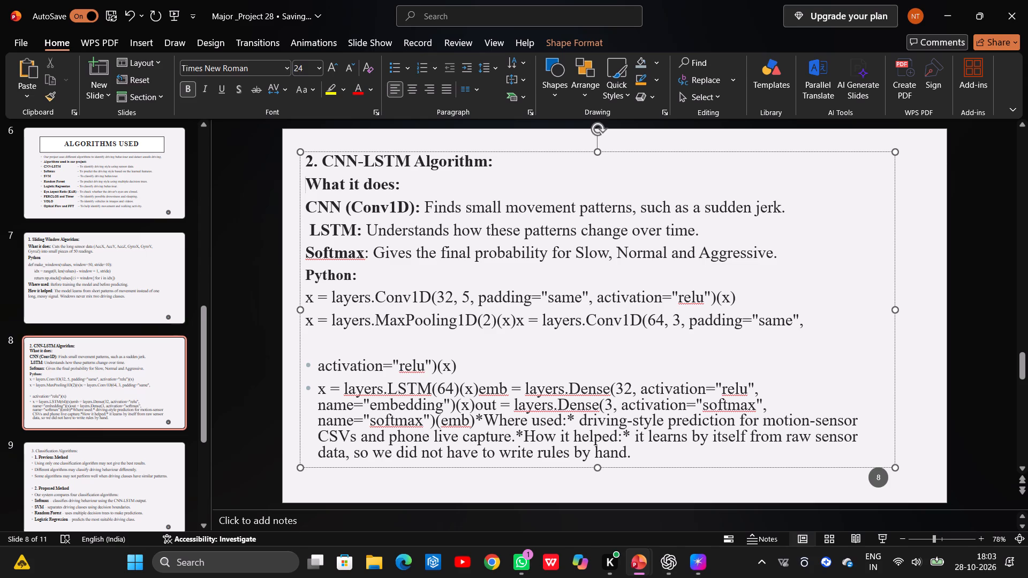
Indent the What it does, CNN (Conv1D), LSTM and Softmax lines so each starts with two spaces.
key(space)
key(space)
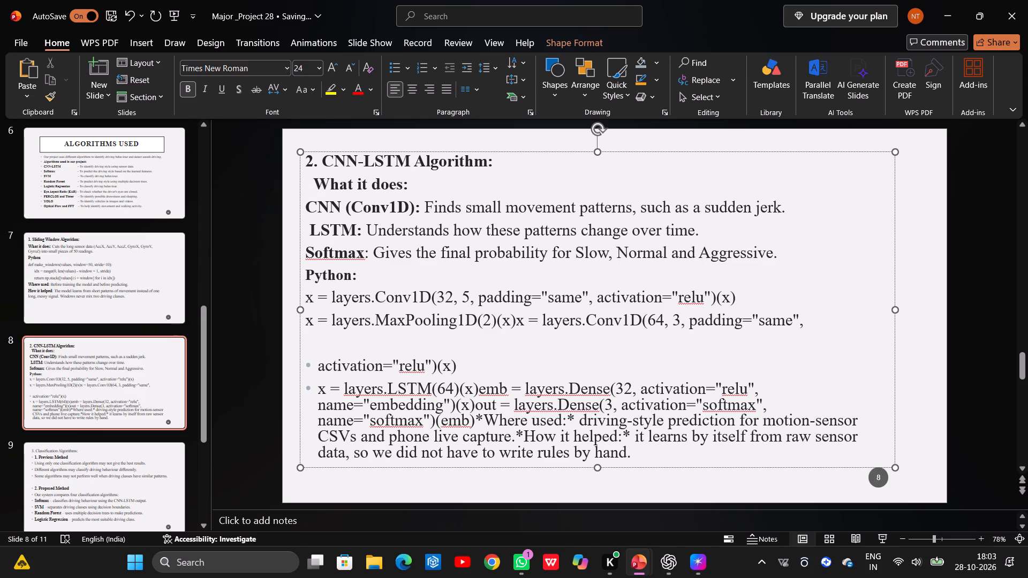
click(306, 204)
key(space)
key(space)
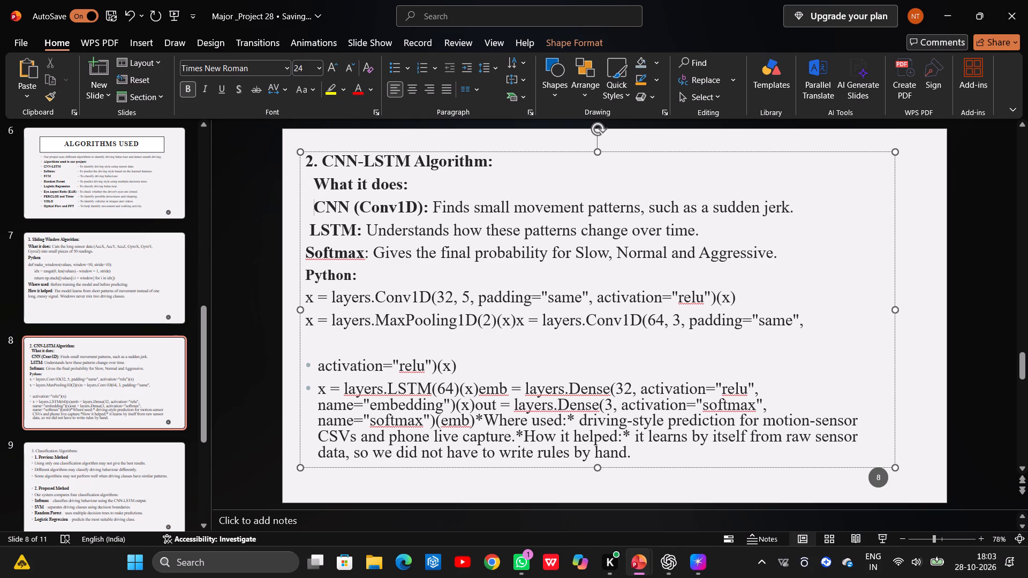
click(309, 230)
key(space)
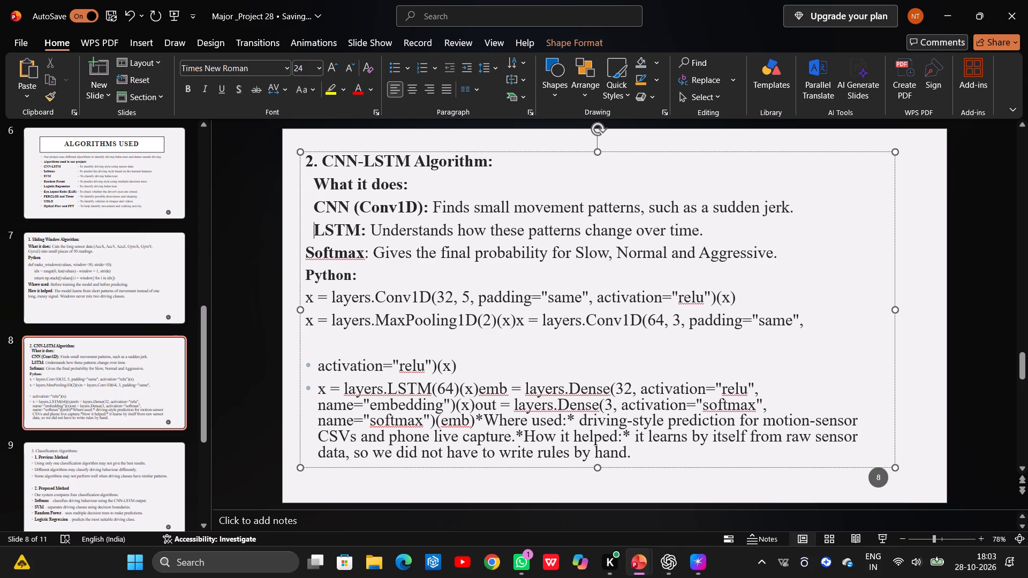
click(308, 255)
key(space)
key(space)
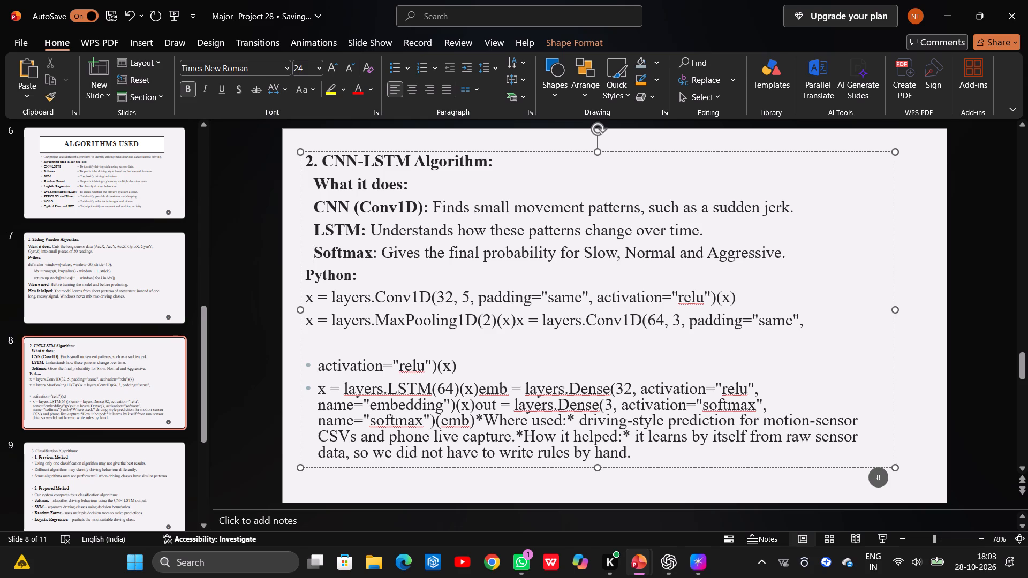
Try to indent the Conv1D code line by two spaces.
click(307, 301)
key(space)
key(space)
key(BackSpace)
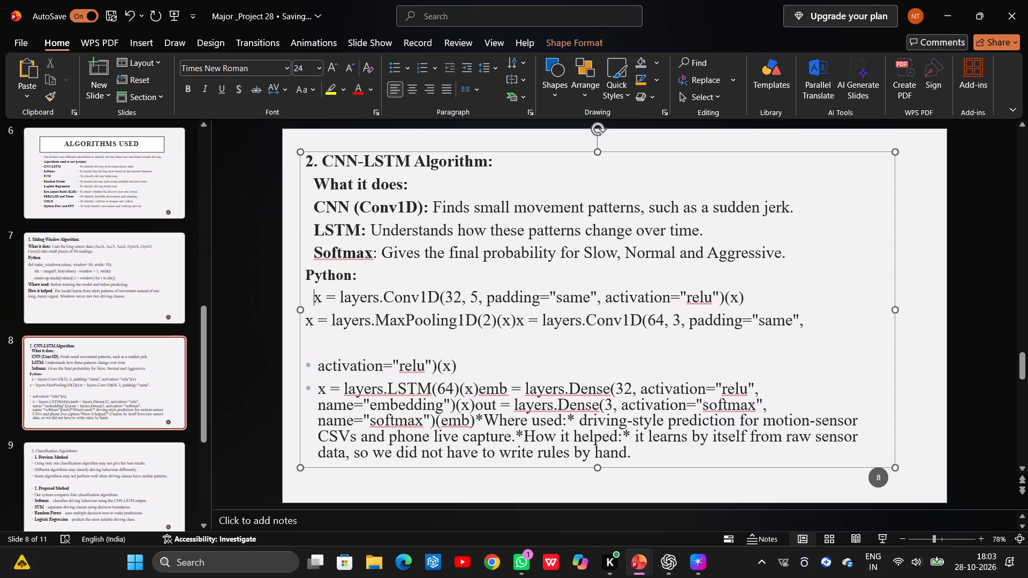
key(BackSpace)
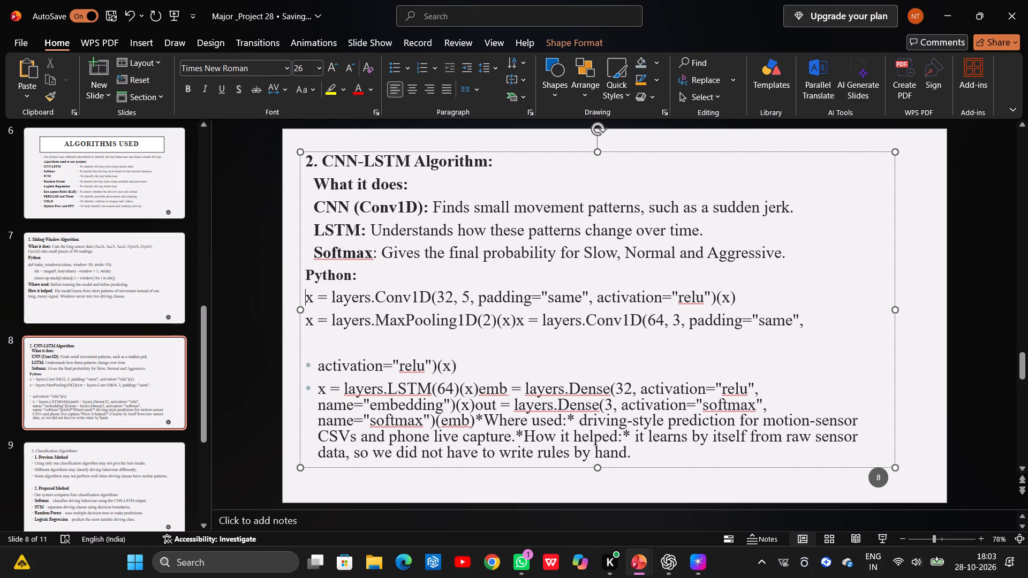
Rejoin activation="relu")(x) to the MaxPooling1D code line, removing its bullet and blank lines and keeping one space after the comma.
click(319, 366)
key(BackSpace)
key(BackSpace)
key(BackSpace)
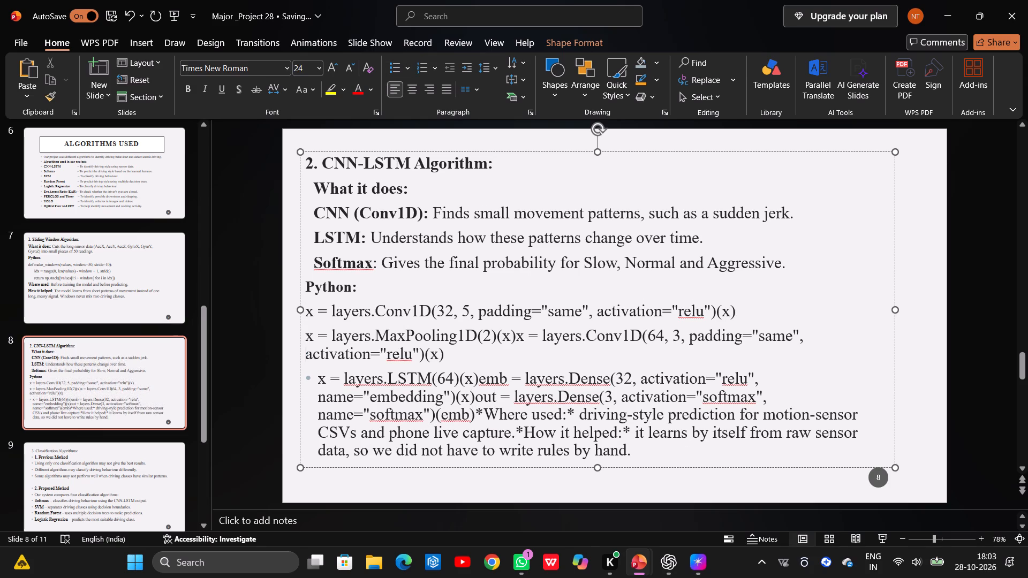
key(BackSpace)
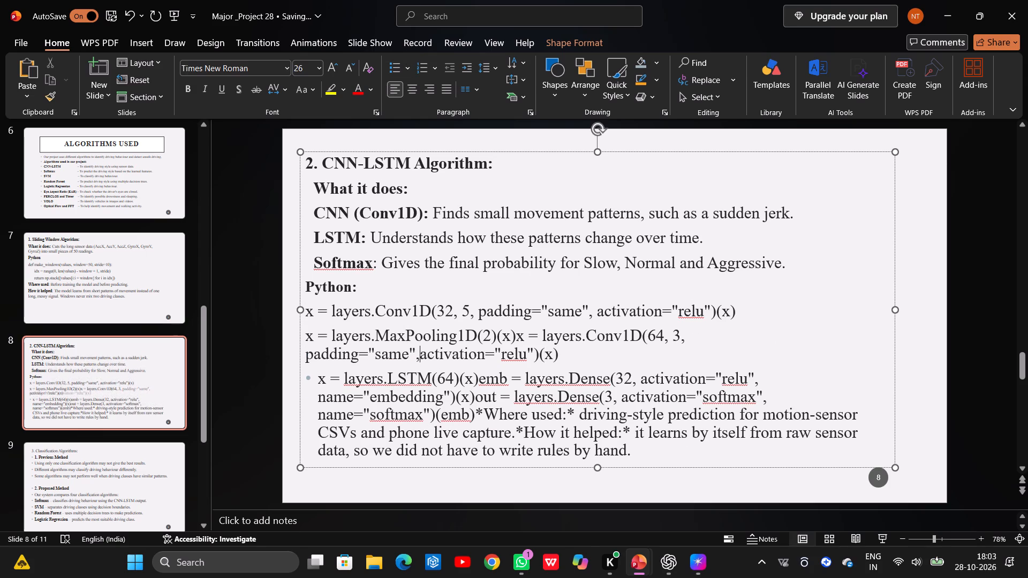
key(space)
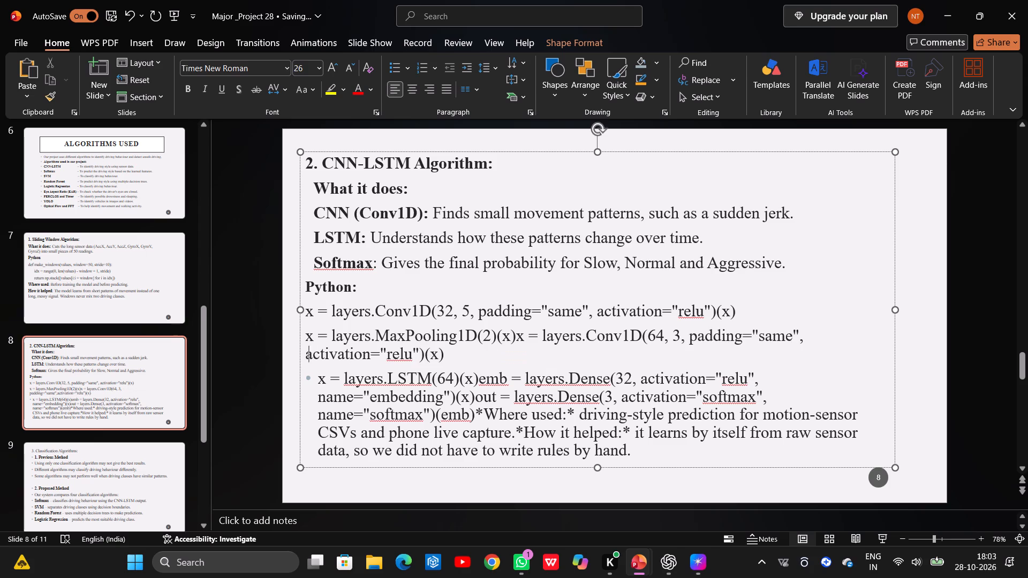
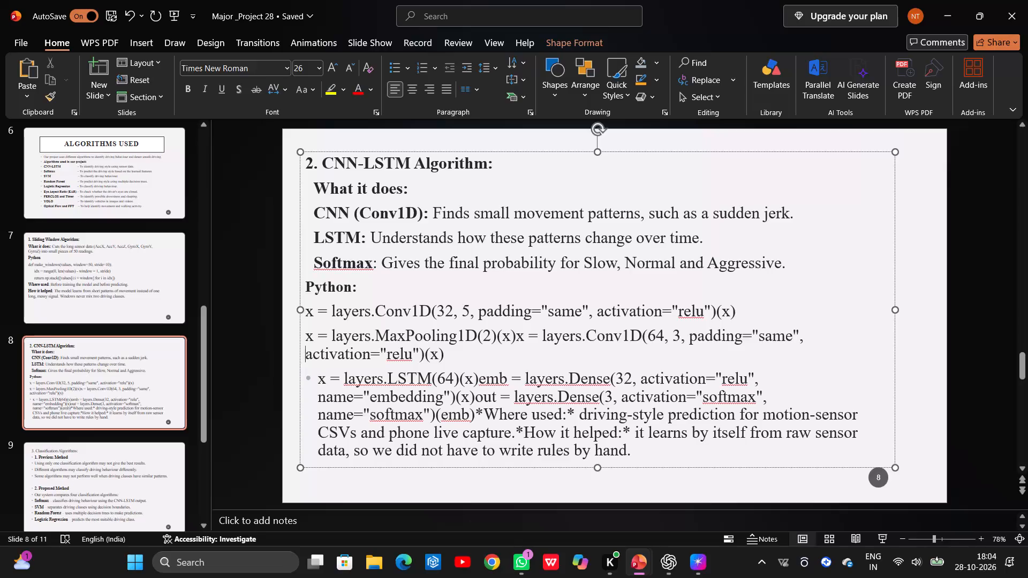
Move x = layers.Conv1D(64, 3, padding="same", activation="relu")(x) onto its own line after the MaxPooling1D code.
click(519, 337)
key(Return)
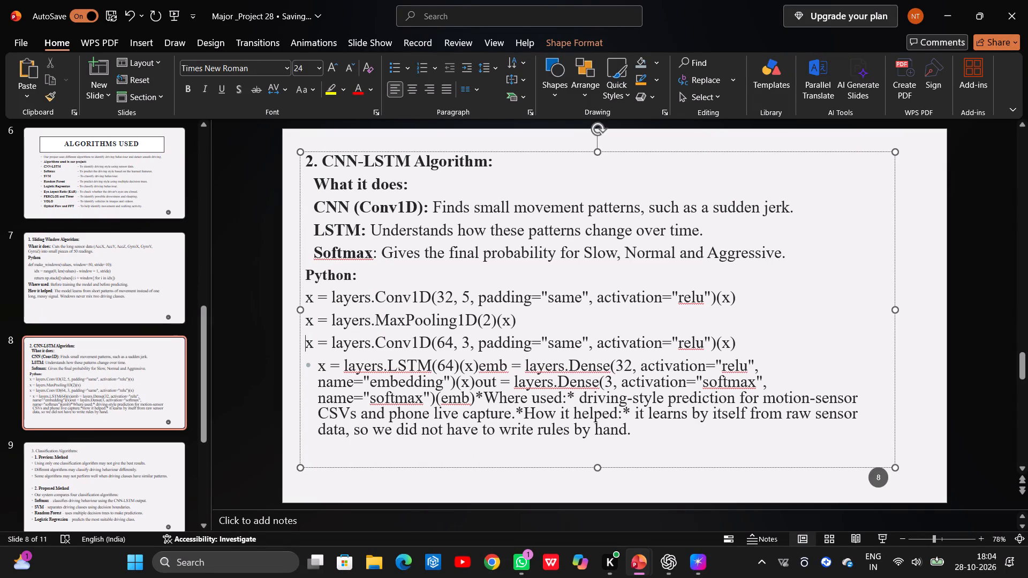
Remove the bullet from the x = layers.LSTM(64)(x) paragraph, leaving no blank line above it.
click(320, 363)
key(Return)
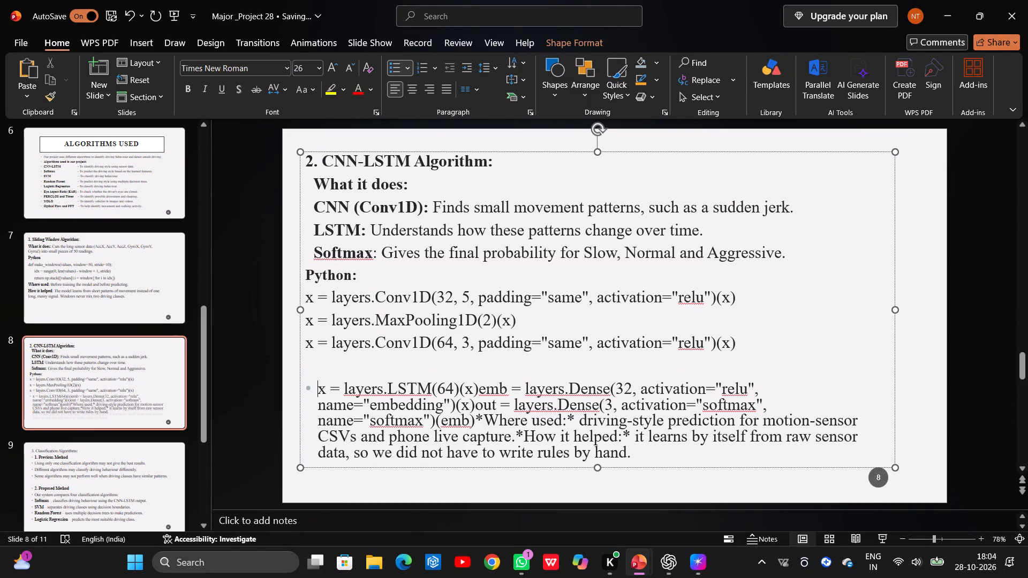
key(BackSpace)
key(BackSpace)
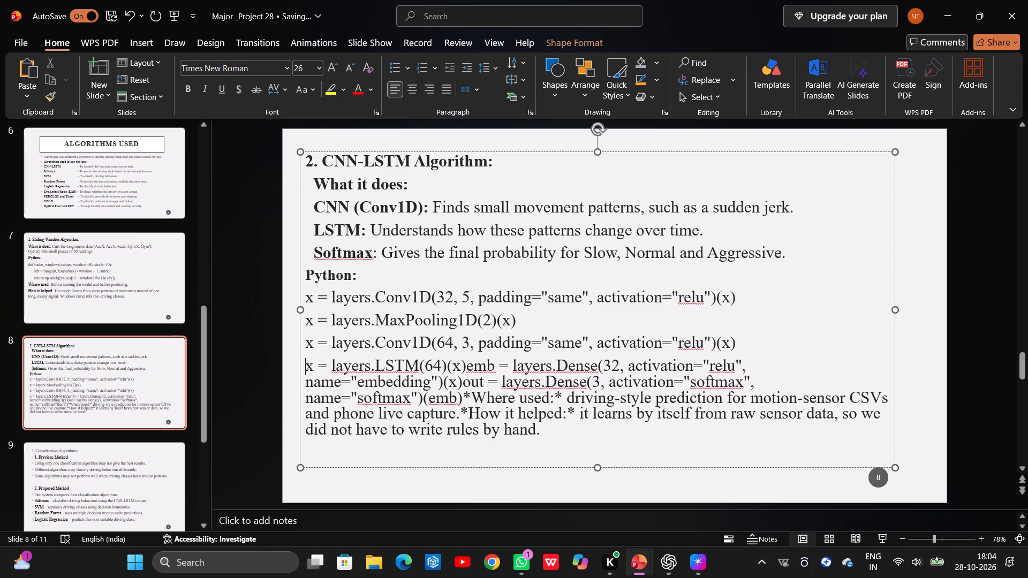
Place the text cursor between x = layers.LSTM(64)(x) and emb = layers.Dense in the LSTM paragraph.
click(467, 367)
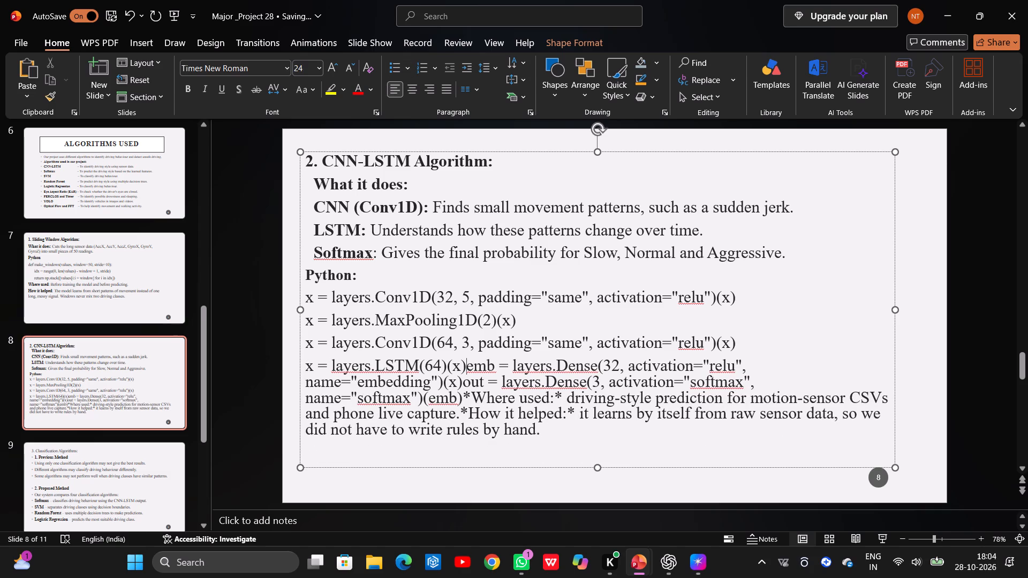
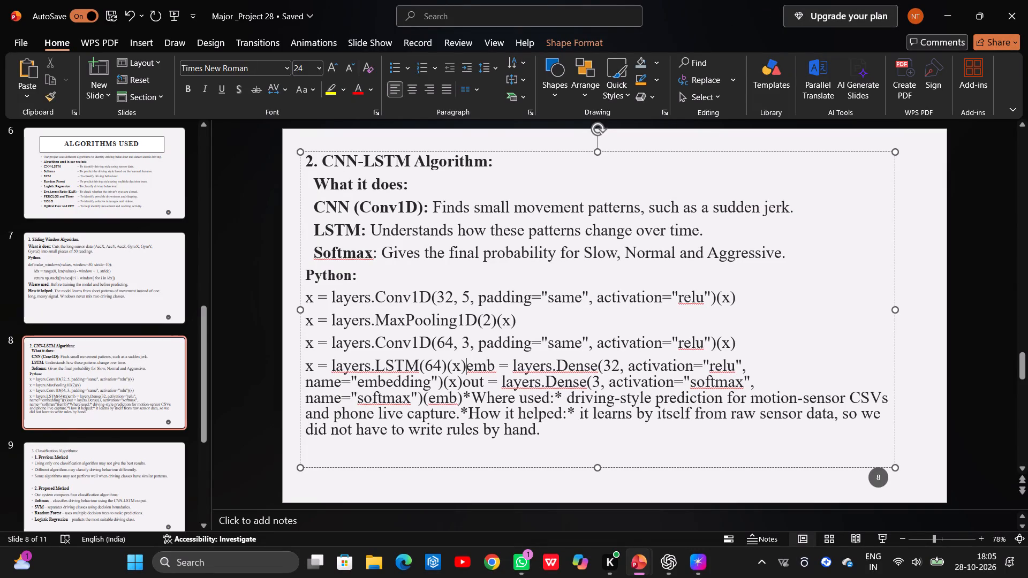
Delete the code from x = layers.LSTM(64)(x) through name="softmax")(emb) and the following asterisk, leaving the paragraph starting at Where used.
drag(306, 364, 376, 399)
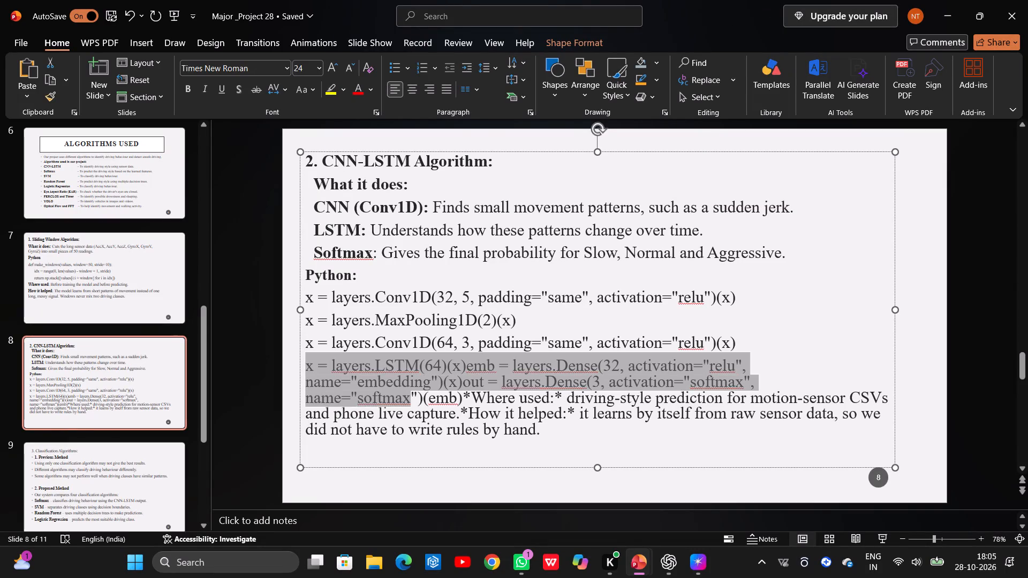
drag(376, 399, 466, 396)
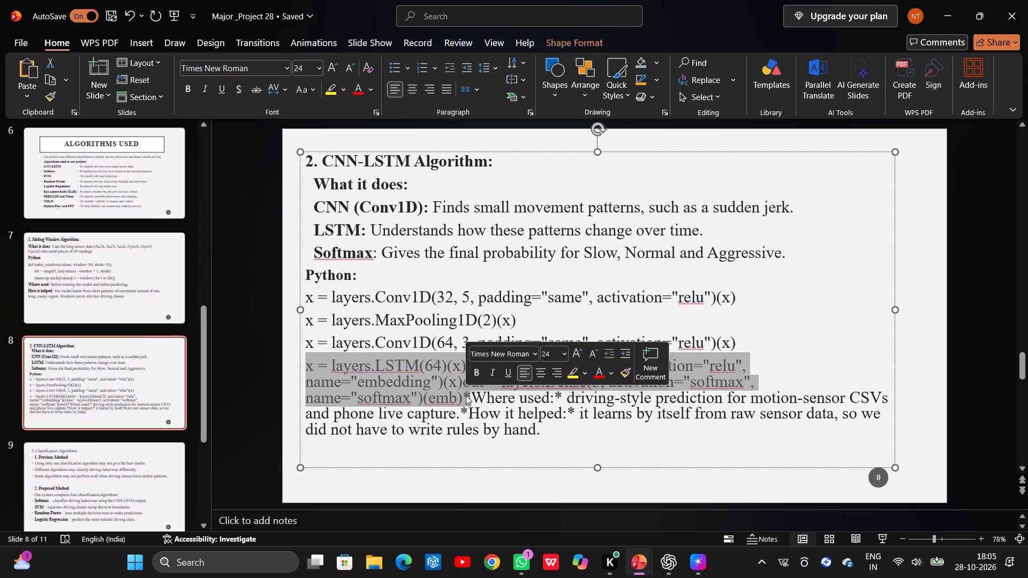
key(BackSpace)
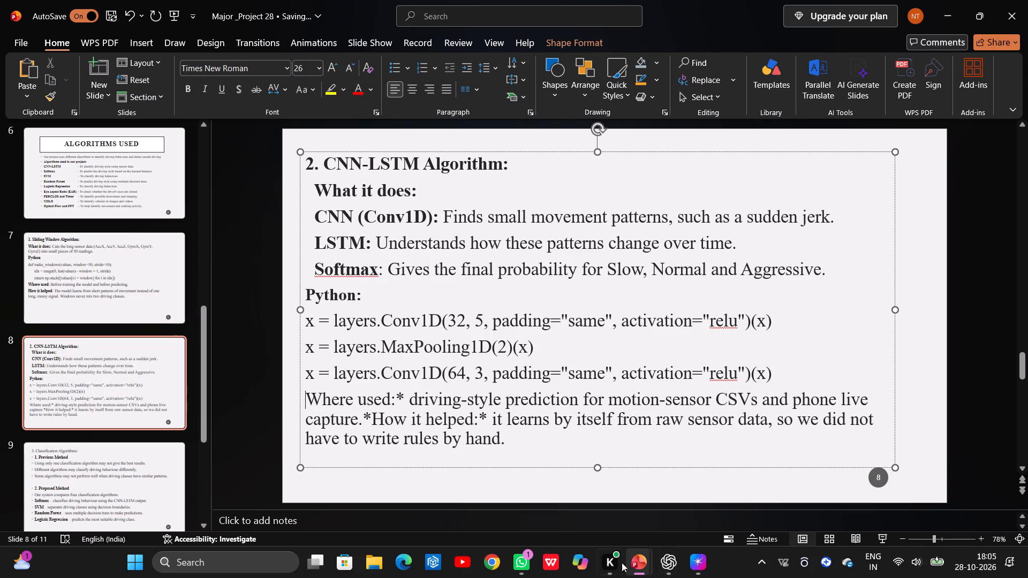
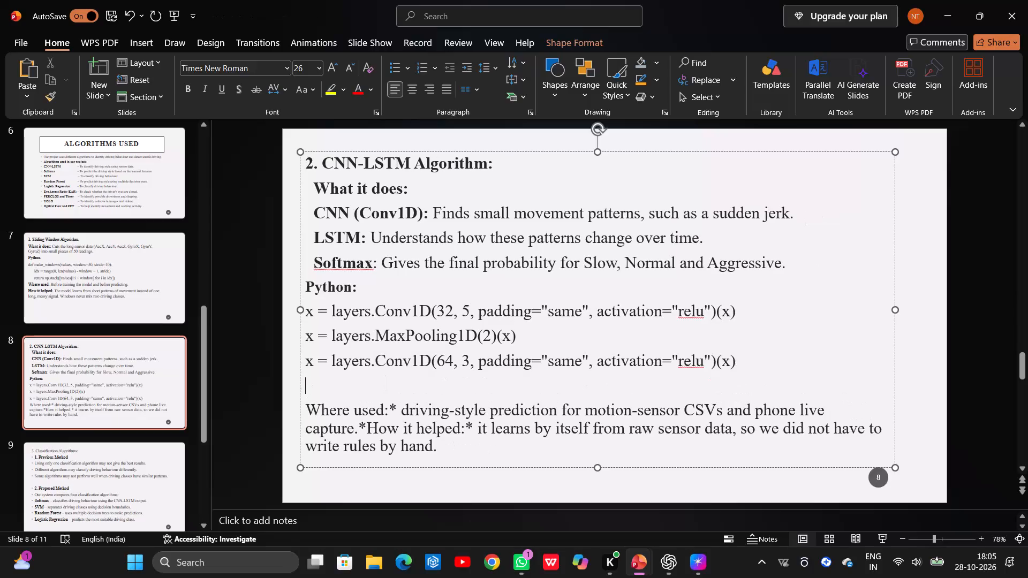
Paste the remaining code below the second Conv1D line and put the x = layers.LSTM, emb and out statements on separate lines.
key(ctrl+v)
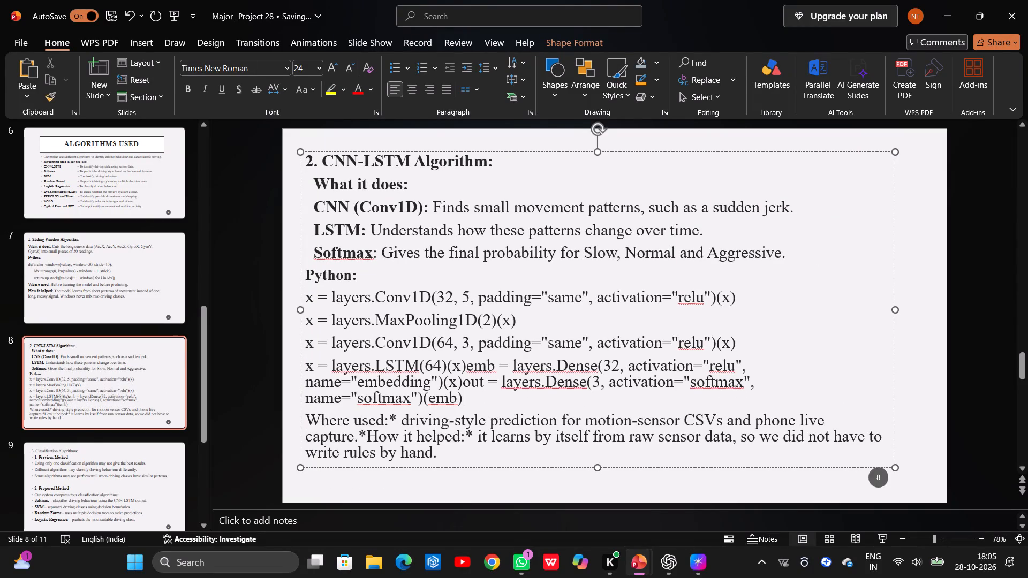
click(465, 369)
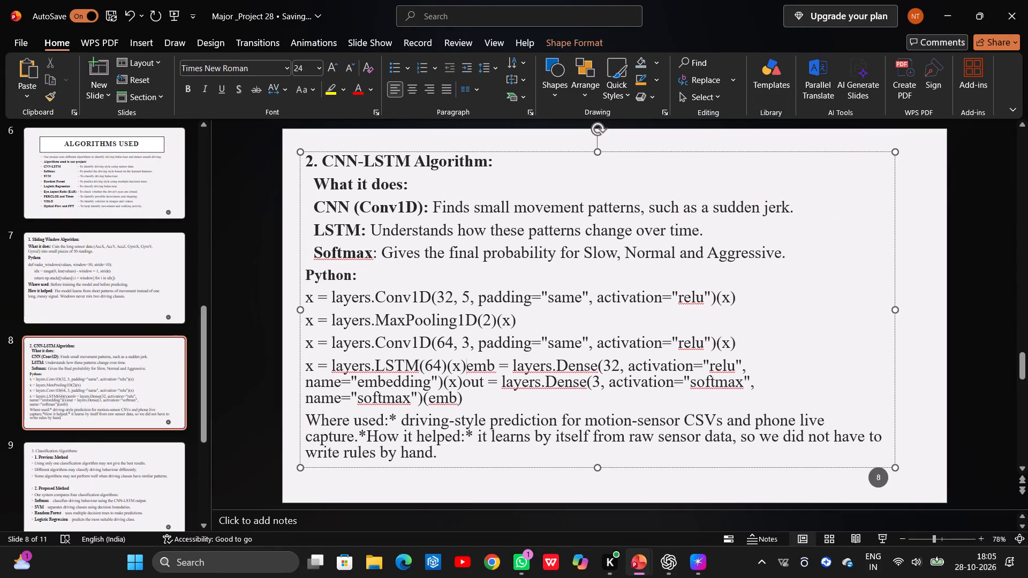
key(Return)
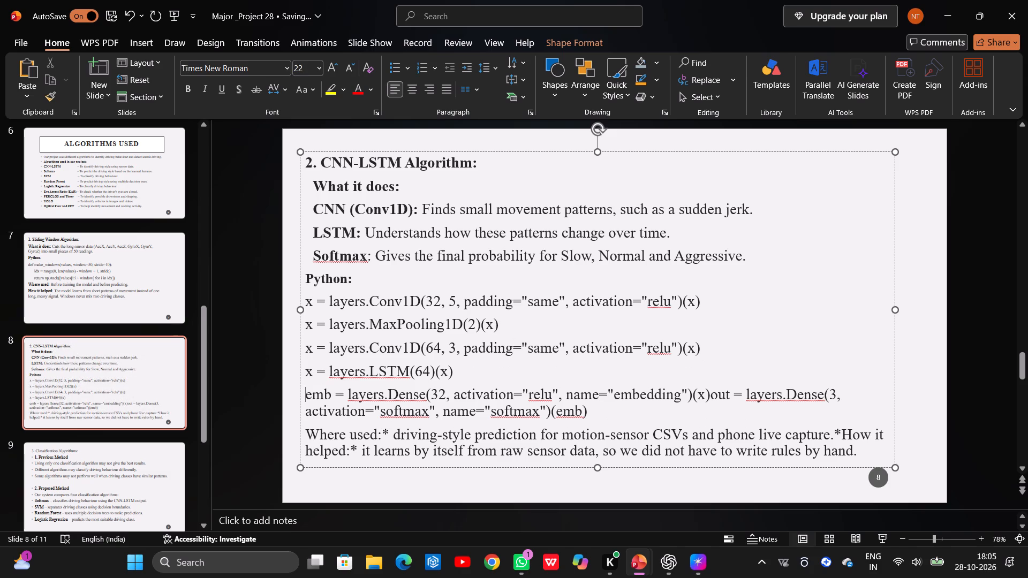
click(711, 393)
key(Return)
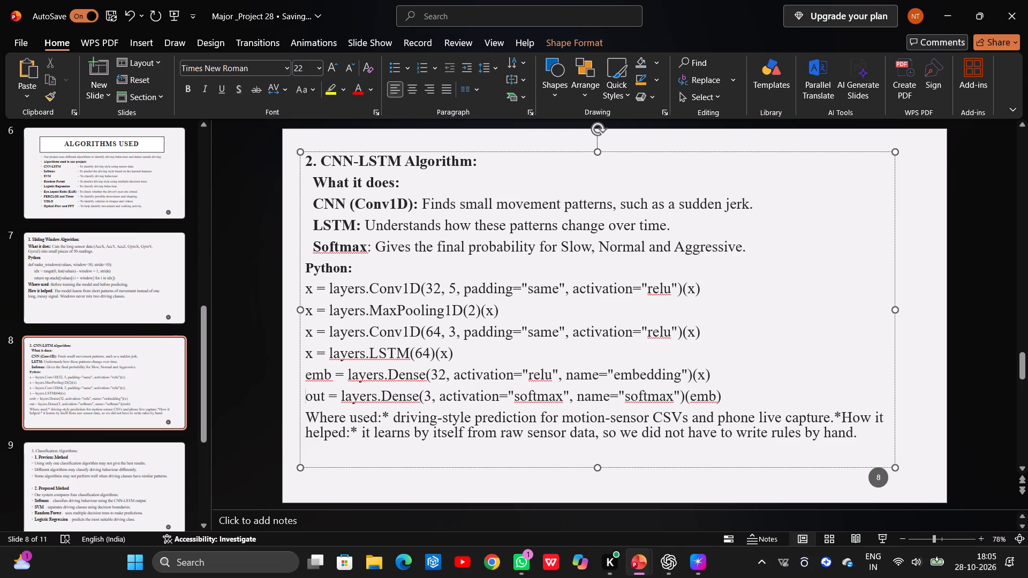
Format the Where used label as bold at size 24.
drag(309, 419, 371, 424)
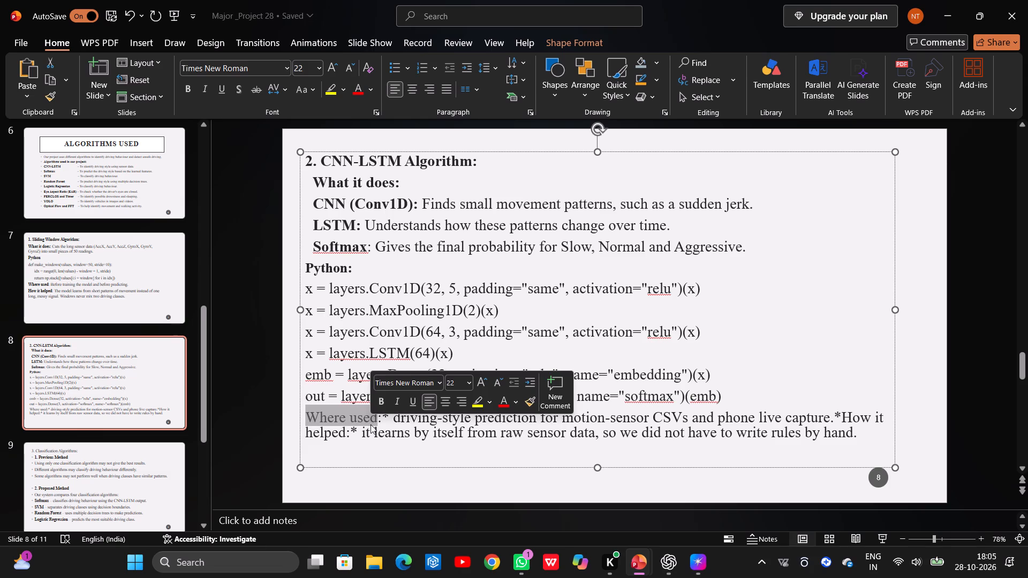
click(467, 383)
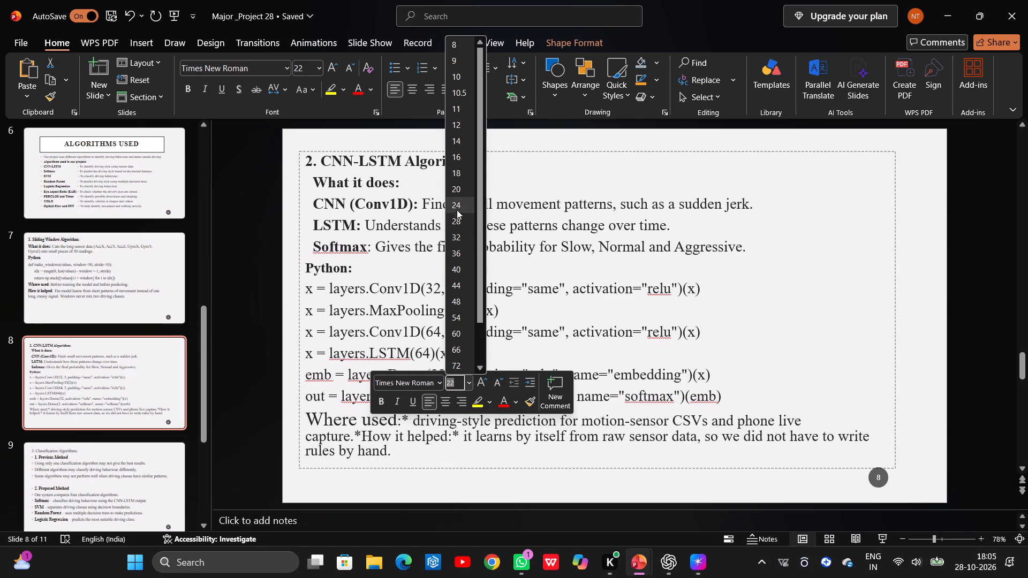
click(456, 205)
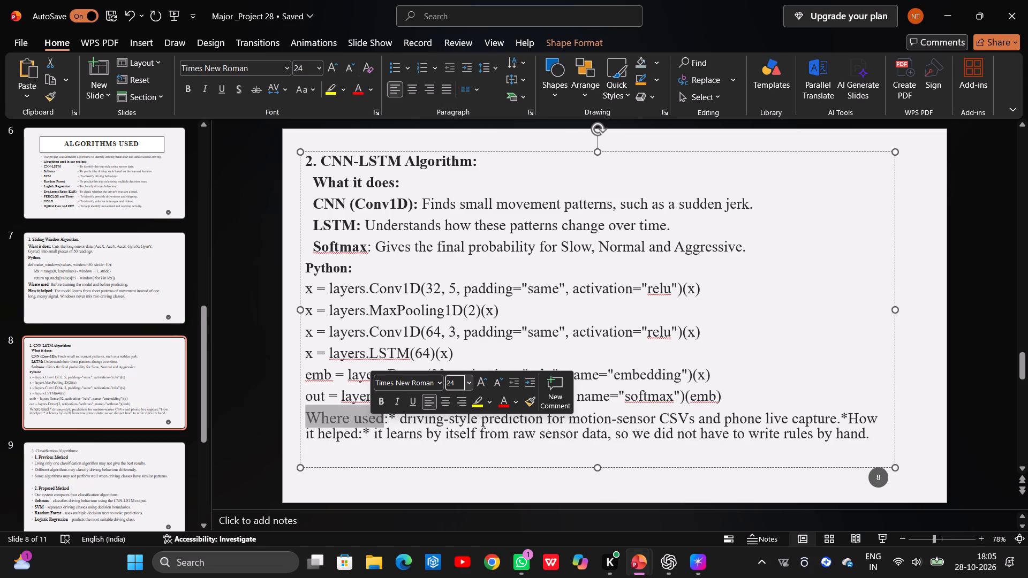
click(378, 401)
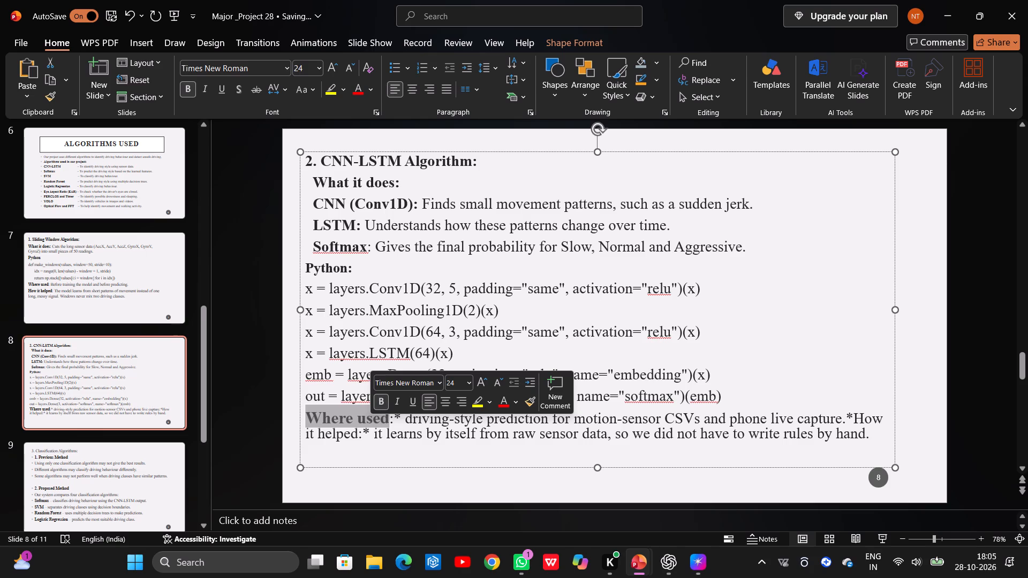
Remove the asterisk and space after Where used: and capitalise the following word as Driving-style.
click(405, 416)
key(BackSpace)
key(BackSpace)
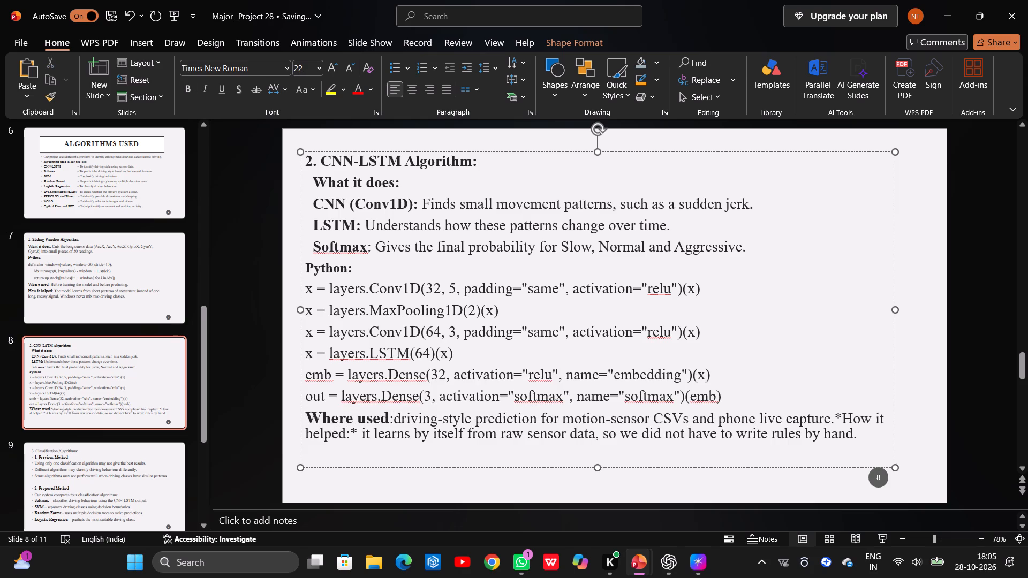
click(402, 417)
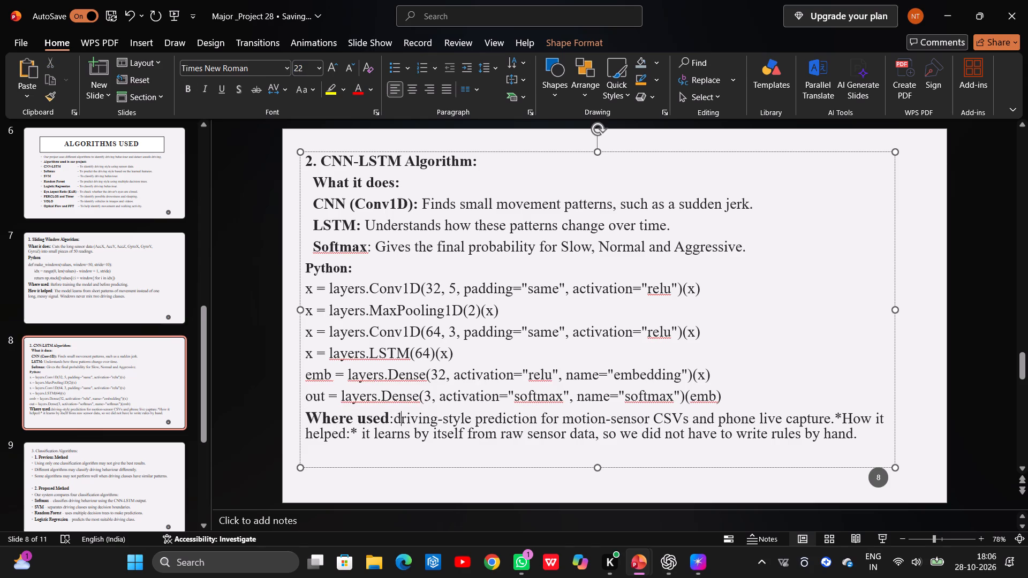
key(d)
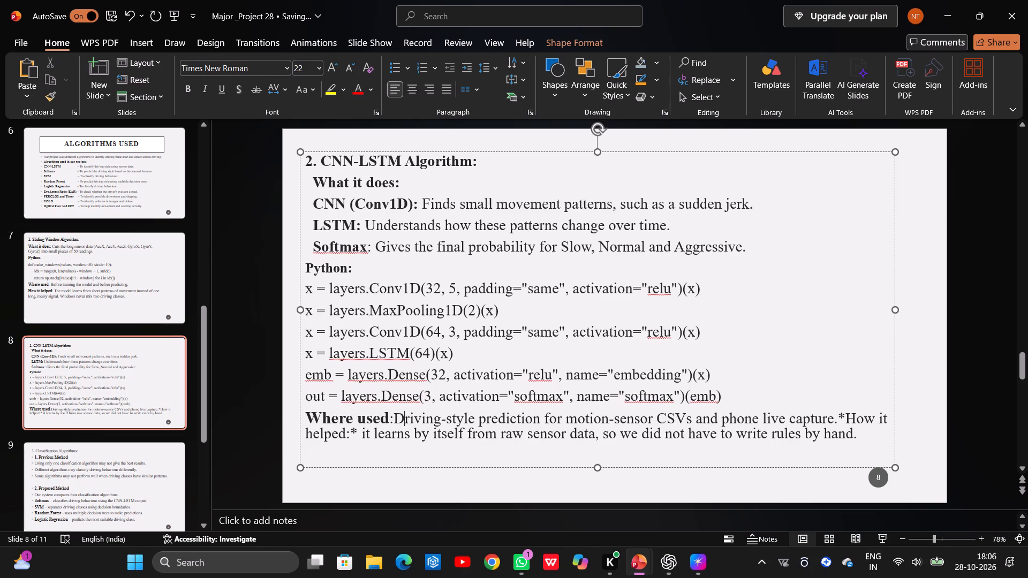
Put How it helped on its own line and remove its leading asterisk plus the asterisk and space after its colon.
click(838, 420)
key(Return)
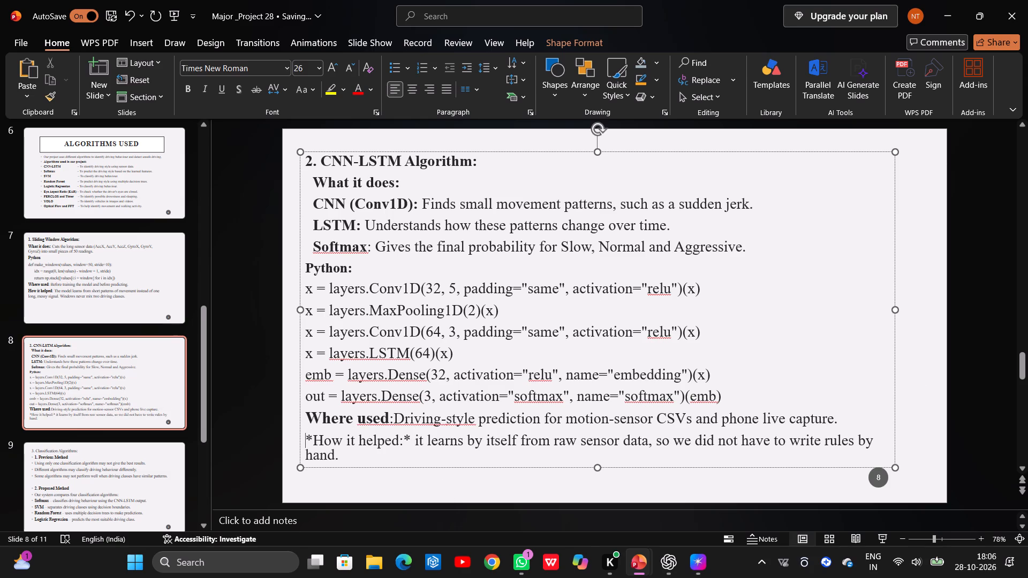
click(315, 438)
key(BackSpace)
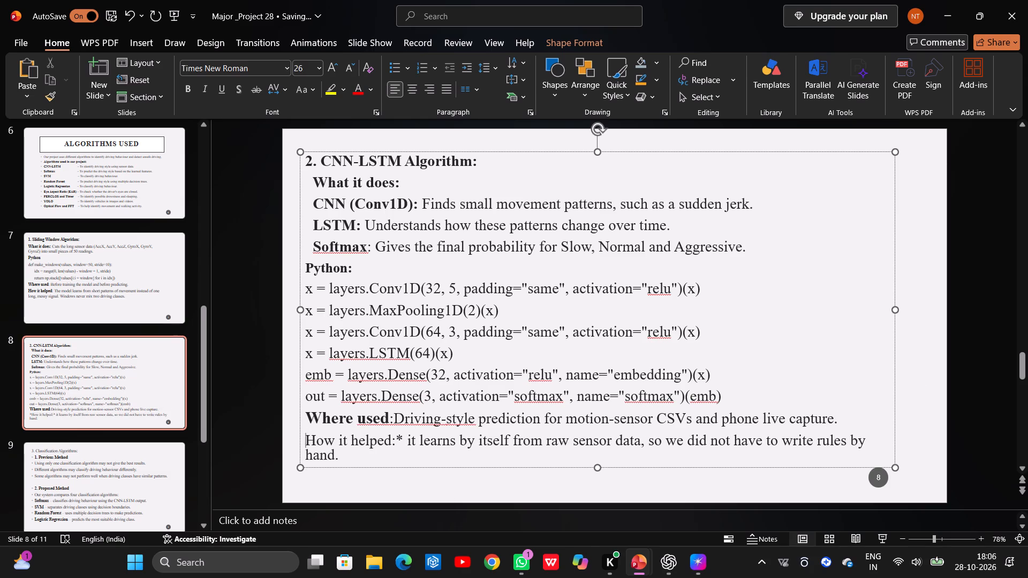
click(405, 438)
key(BackSpace)
key(BackSpace)
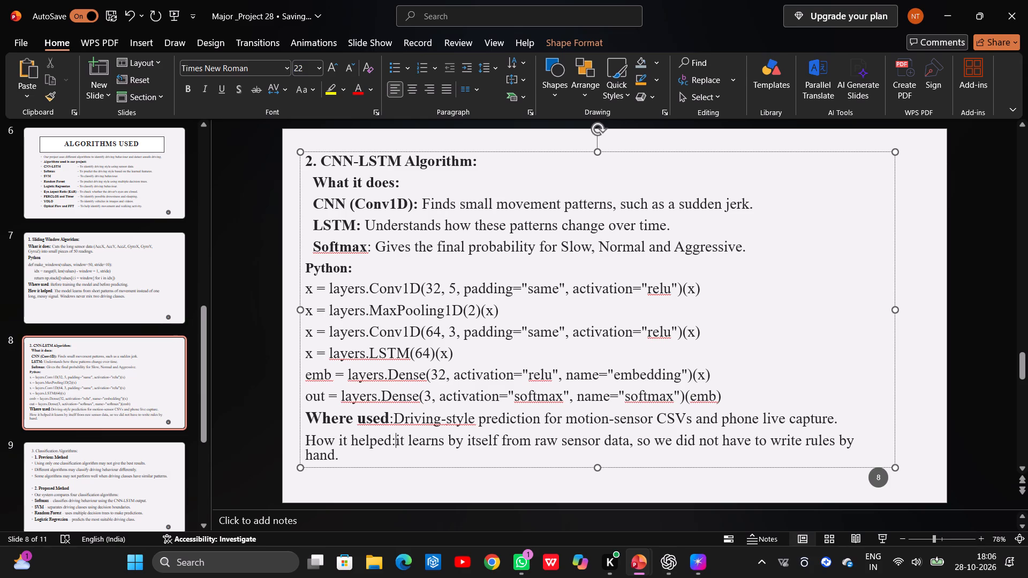
Bold the How it helped label and capitalise It at the start of its description.
drag(306, 440, 382, 440)
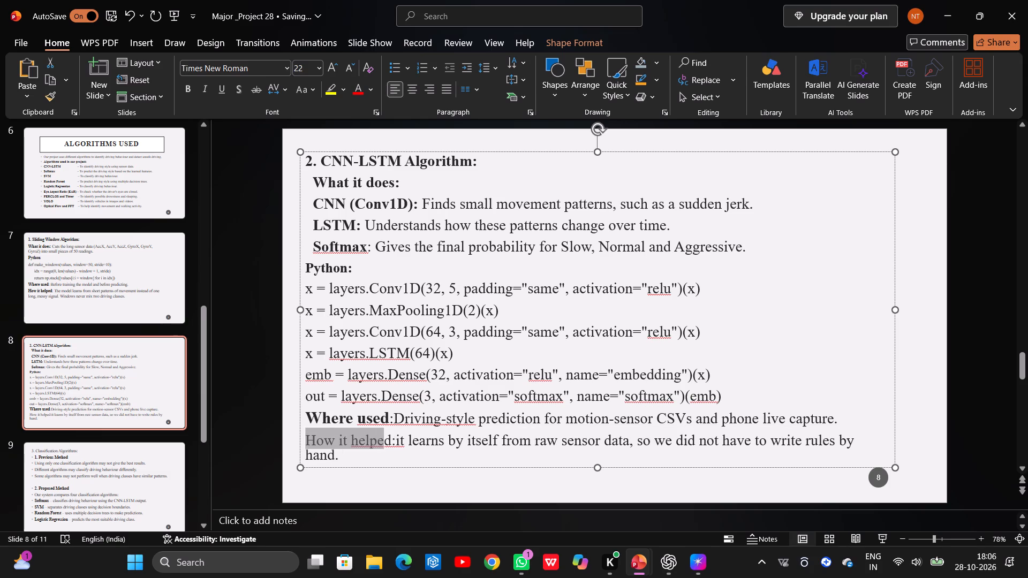
drag(382, 440, 391, 440)
click(458, 399)
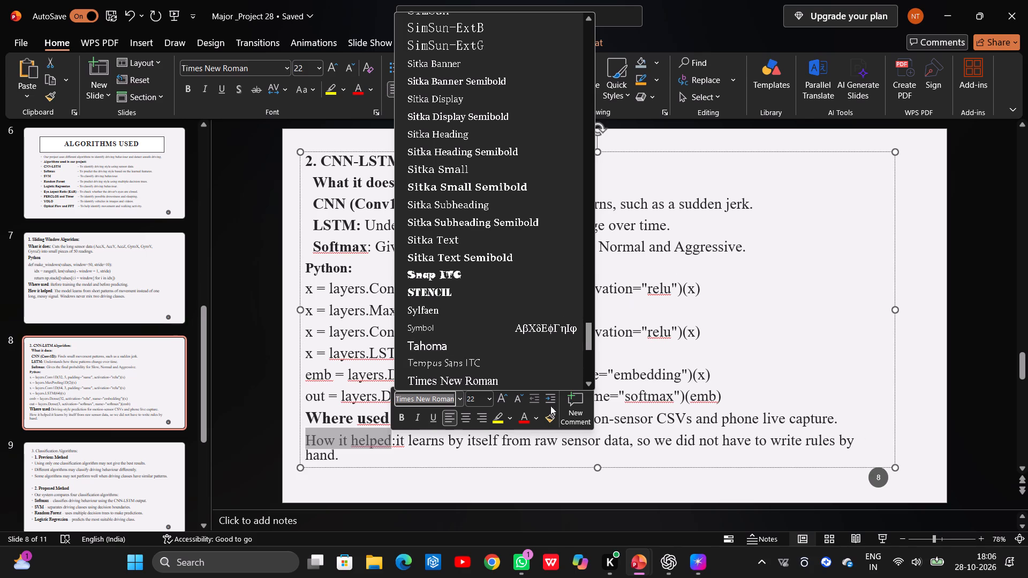
click(405, 417)
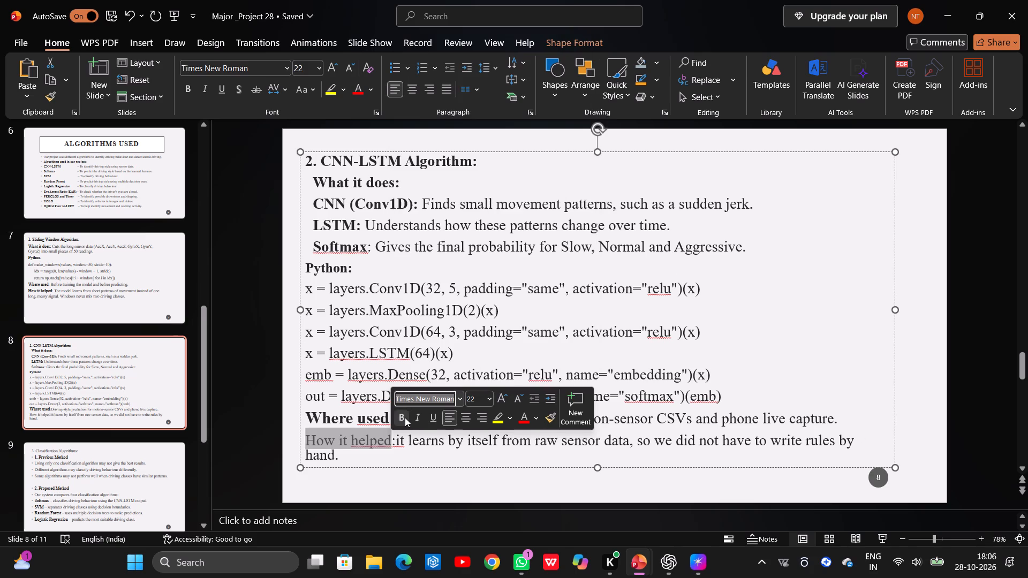
click(412, 462)
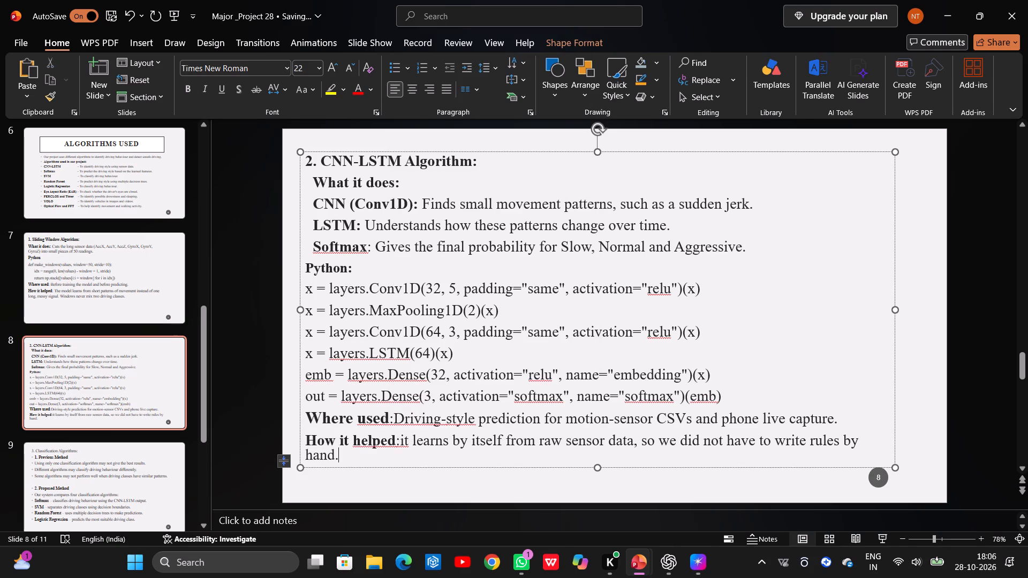
click(404, 440)
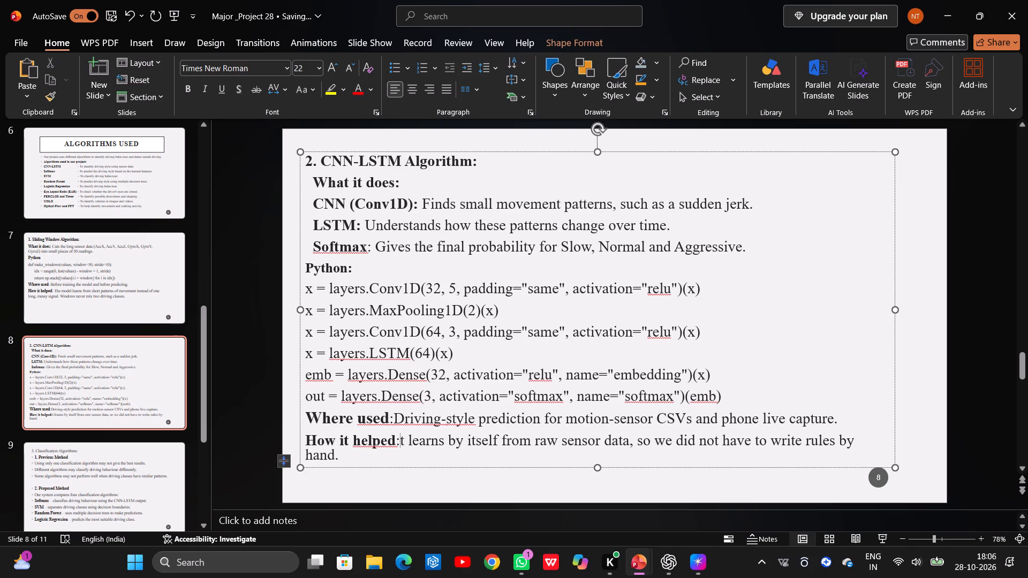
key(i)
Add a space after the Where used colon and try to add one after the How it helped colon.
click(396, 422)
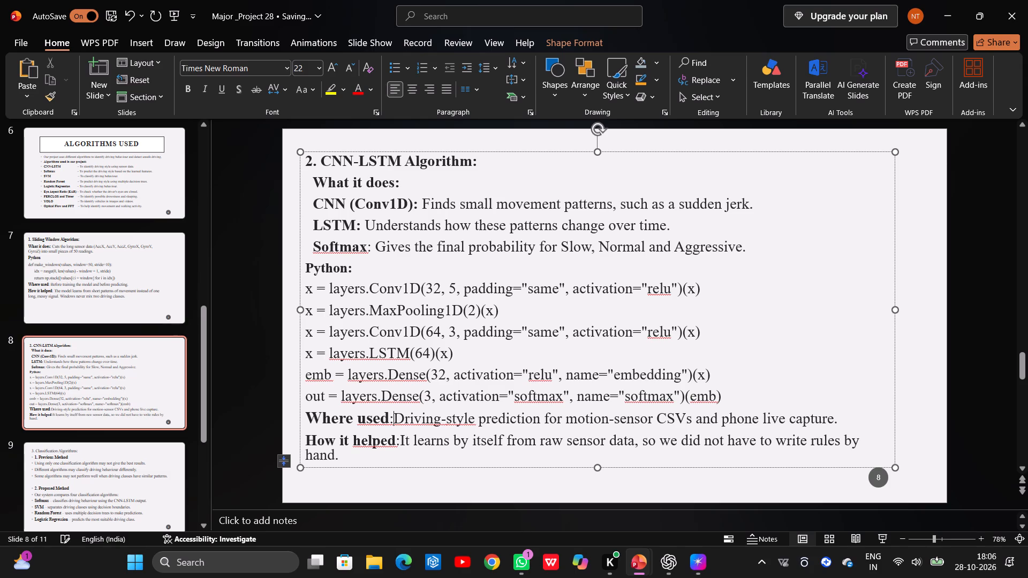
key(space)
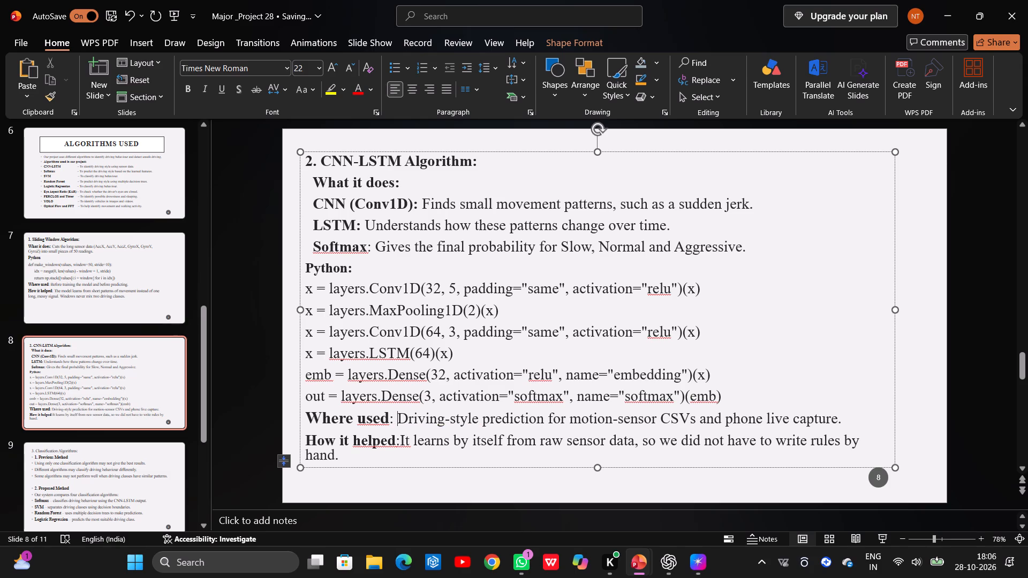
click(403, 447)
key(space)
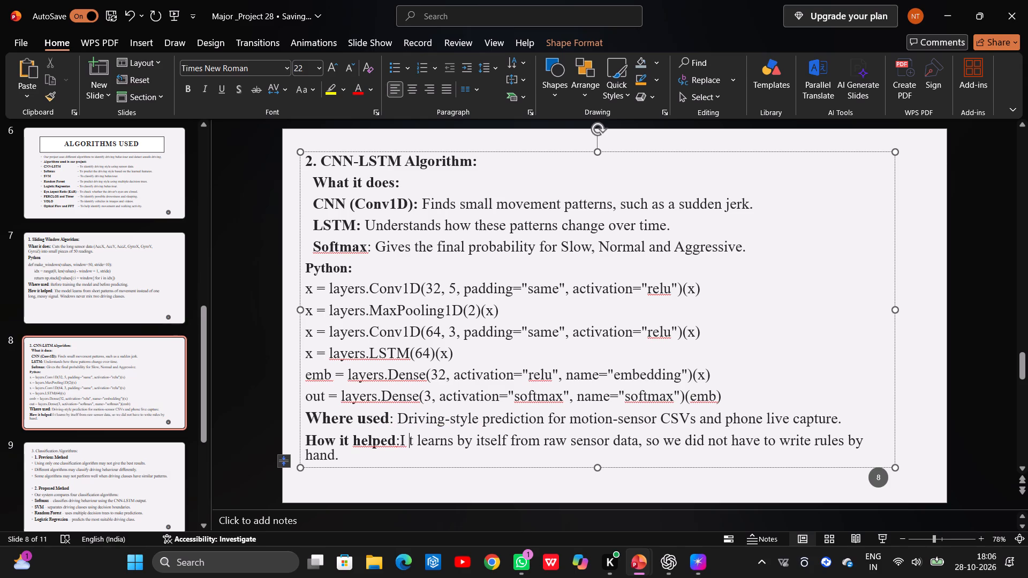
Check the Sliding Window Algorithm slide's layout for comparison and return to the CNN-LSTM Algorithm slide.
click(612, 333)
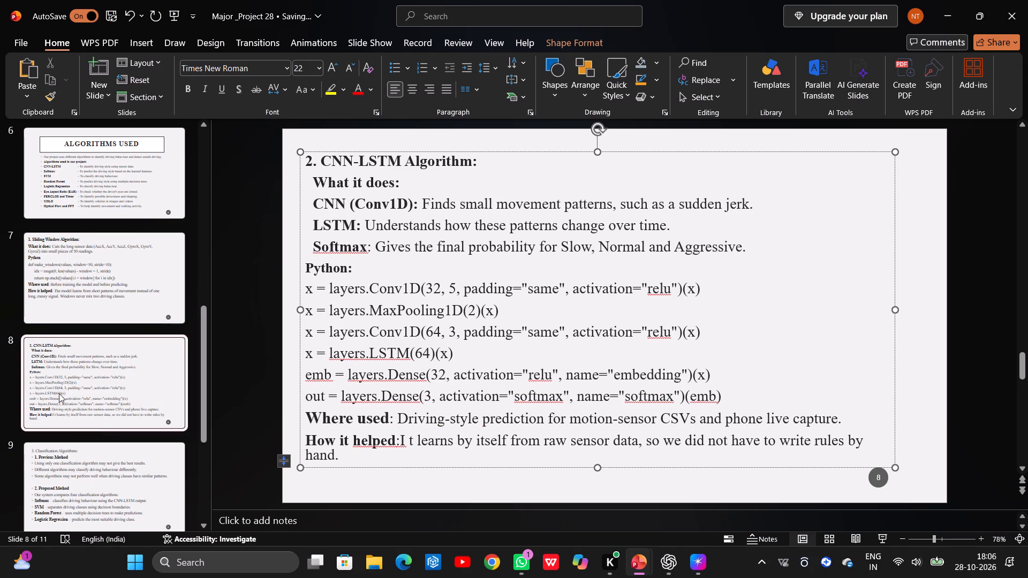
click(71, 296)
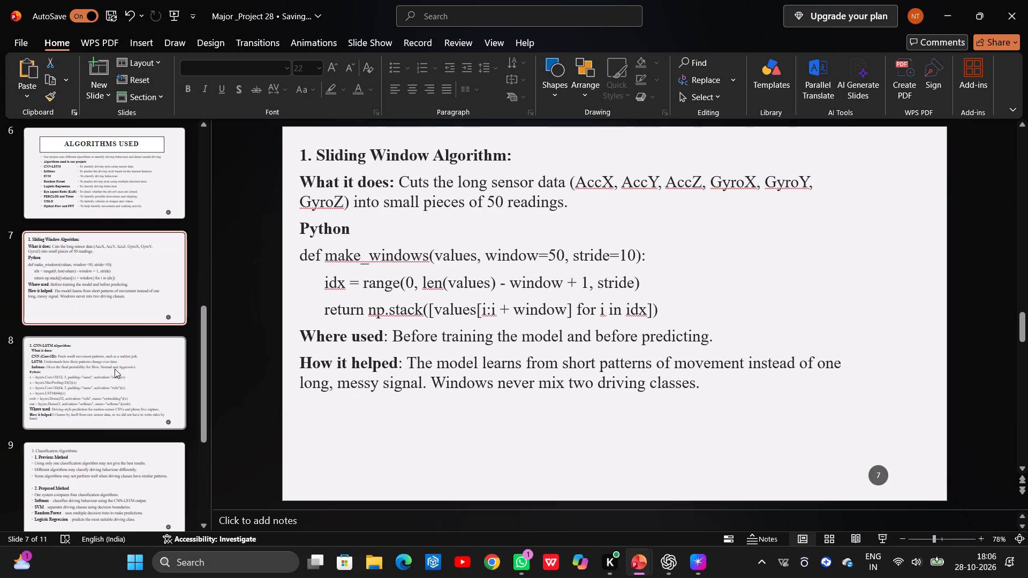
click(115, 374)
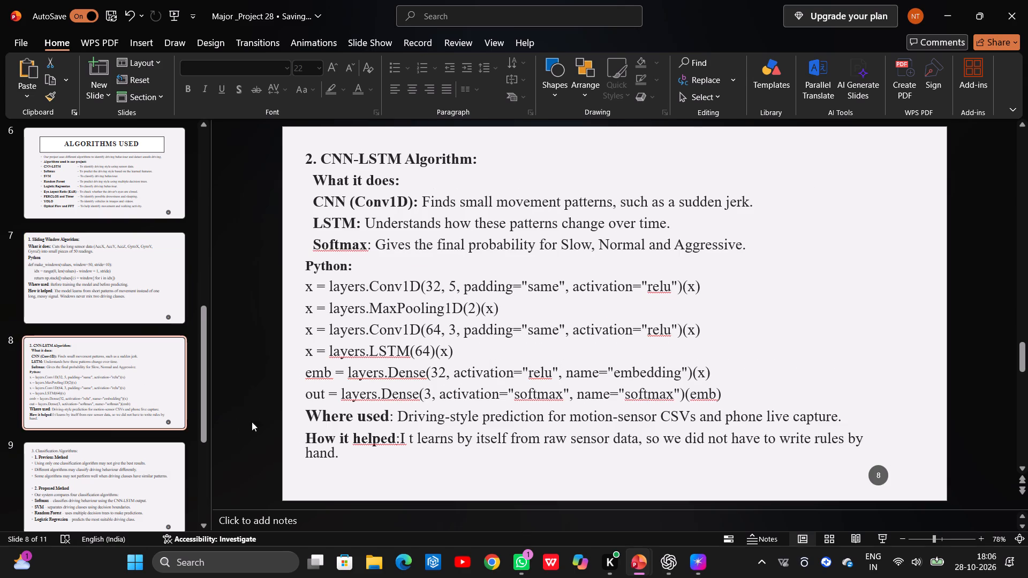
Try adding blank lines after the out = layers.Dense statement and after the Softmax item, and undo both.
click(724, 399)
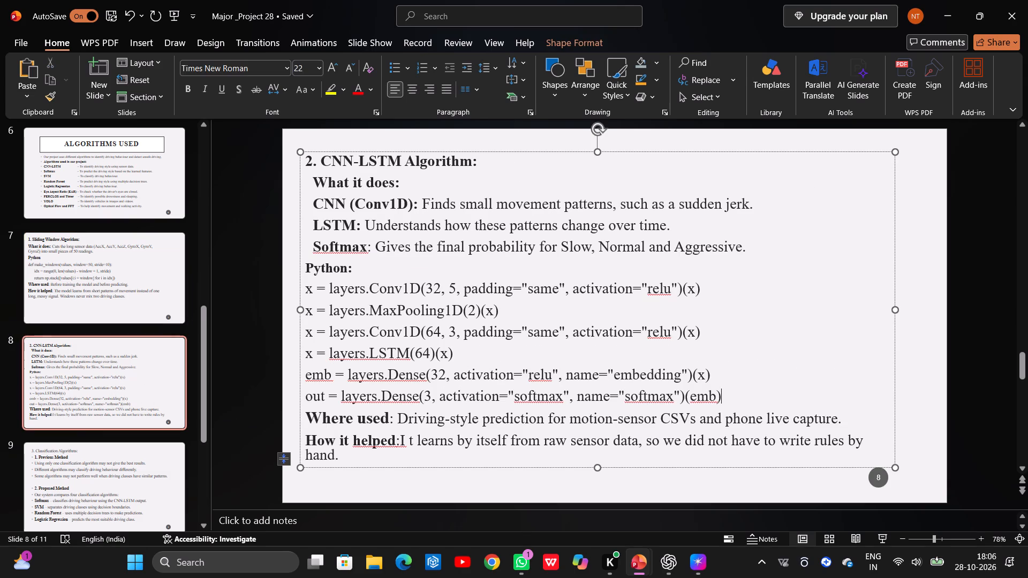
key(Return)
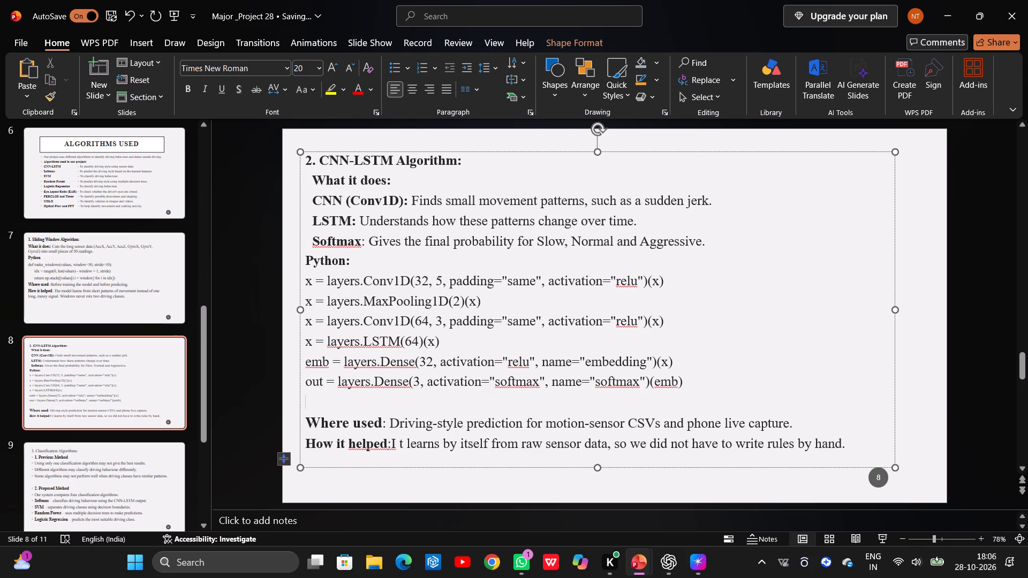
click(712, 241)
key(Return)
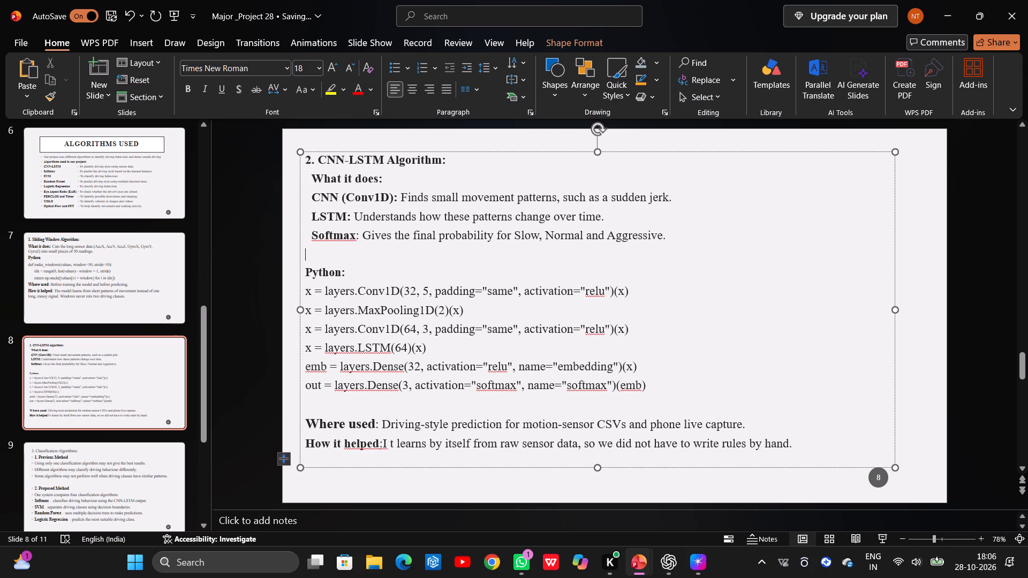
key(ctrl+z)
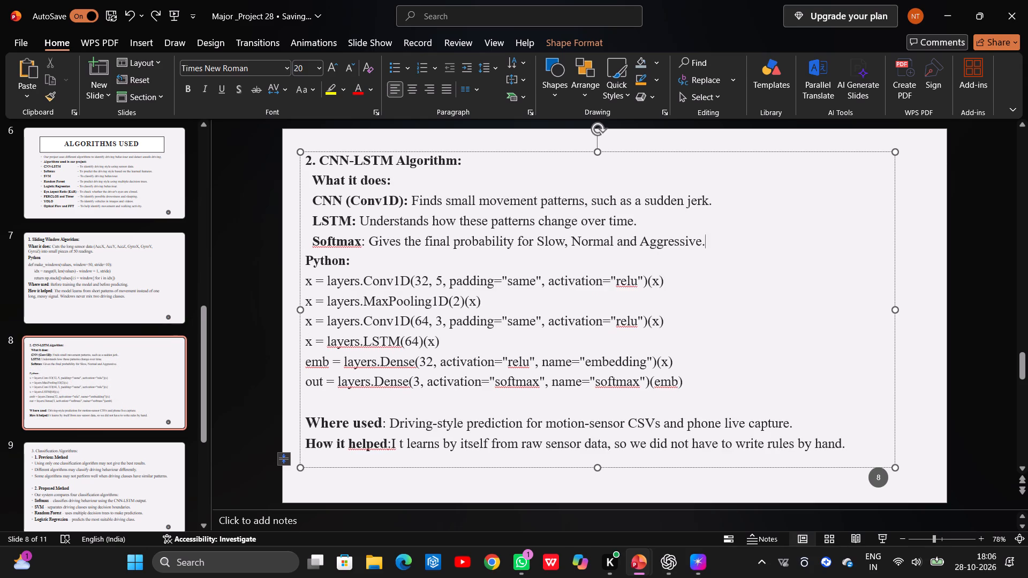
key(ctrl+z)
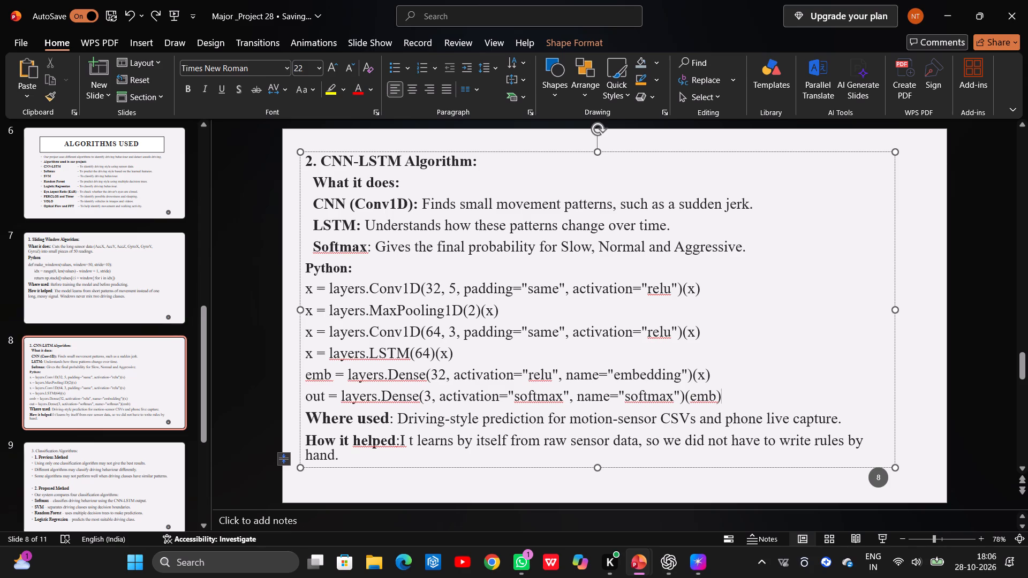
Insert a blank line between the out = layers.Dense statement and the Where used line.
key(Return)
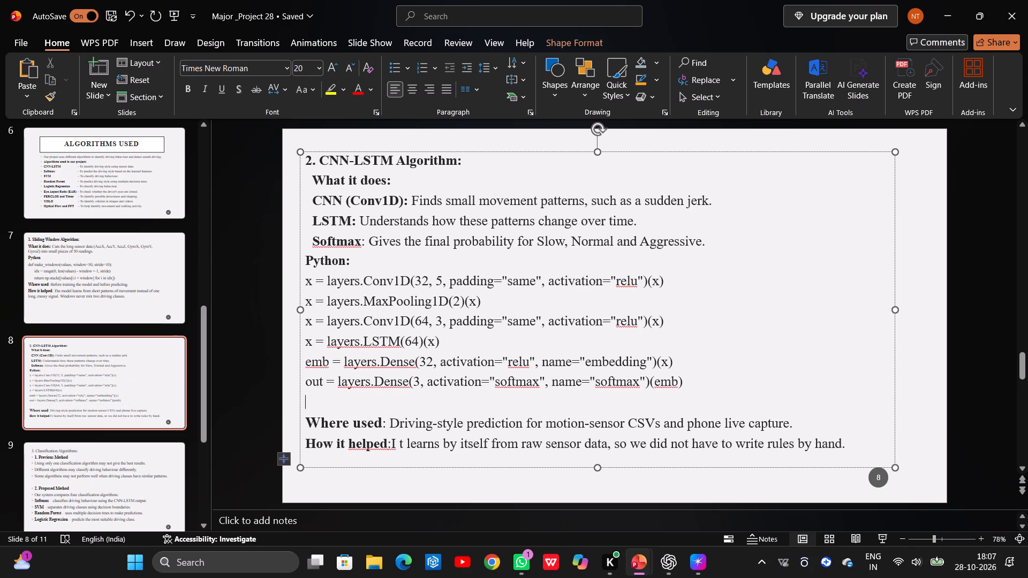
Open slide 9, Classification Algorithms.
click(55, 480)
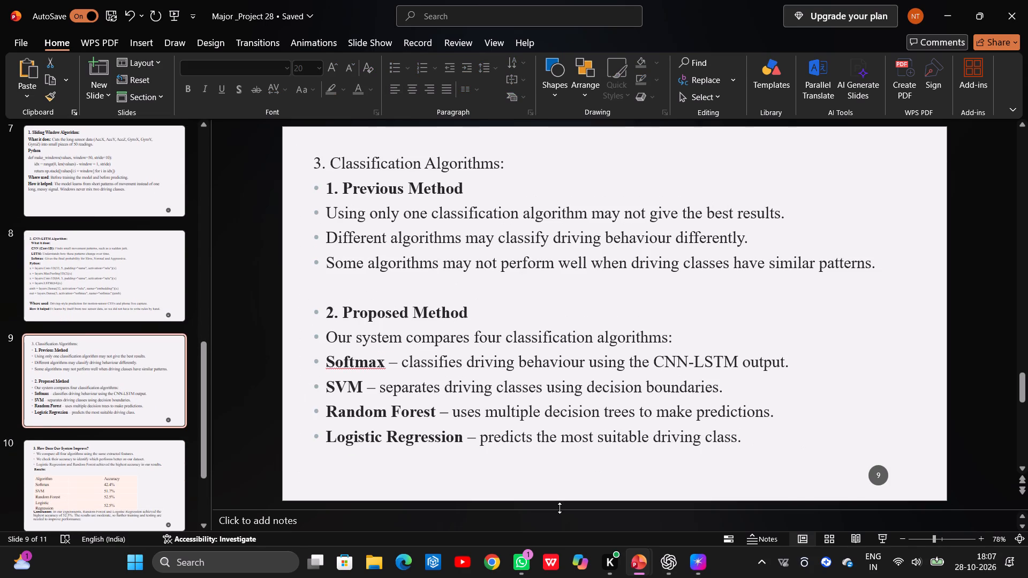
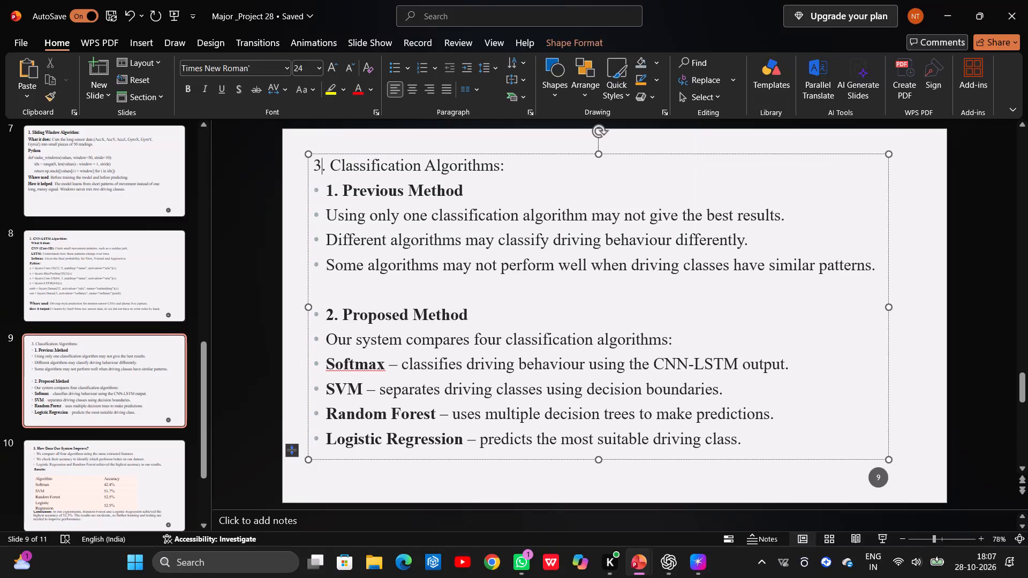
Replace all the Classification Algorithms text on slide 9 with the copied SVM, Random Forest, Logistic Regression text.
drag(313, 164, 656, 427)
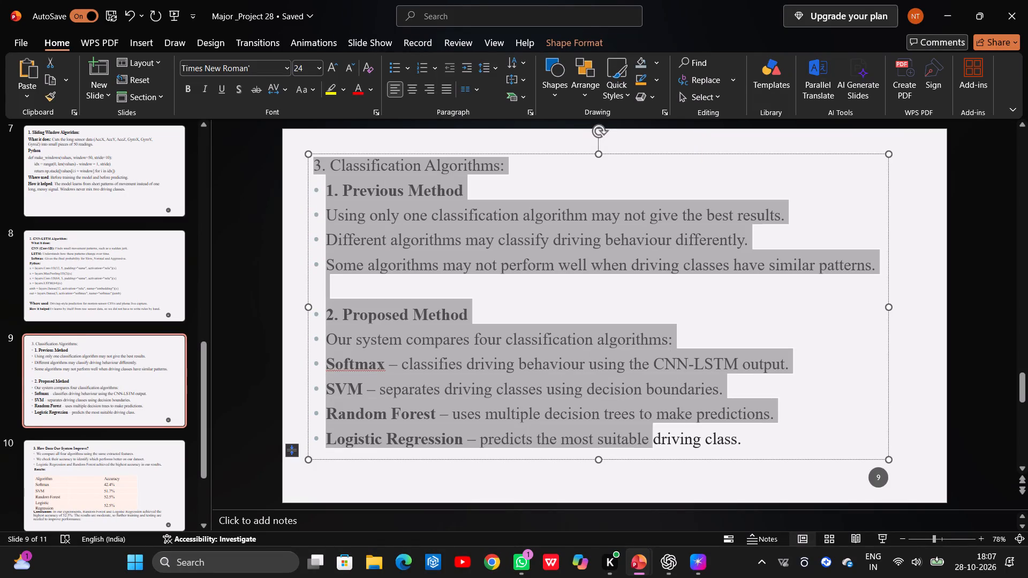
drag(656, 427, 781, 435)
key(BackSpace)
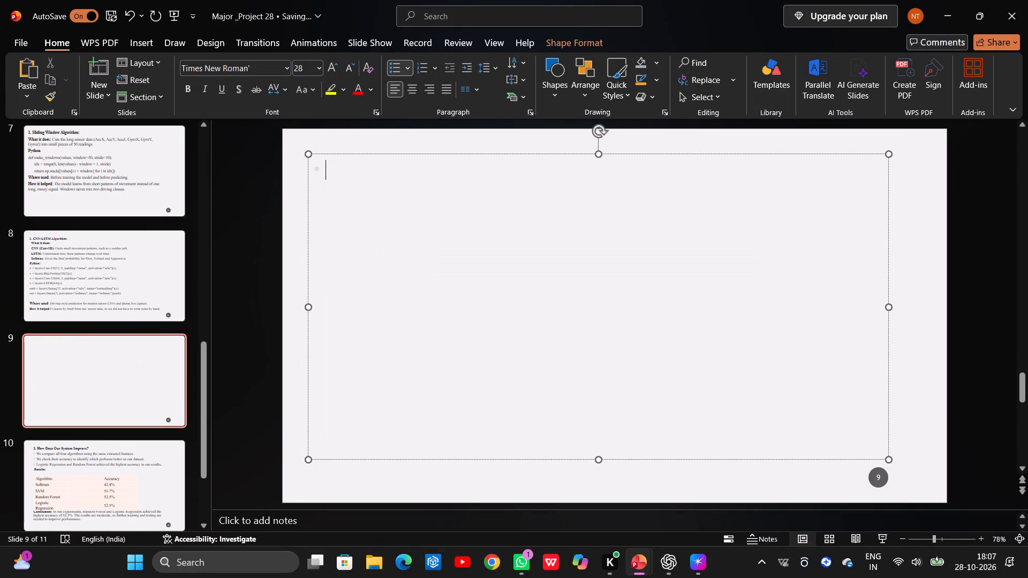
key(ctrl+v)
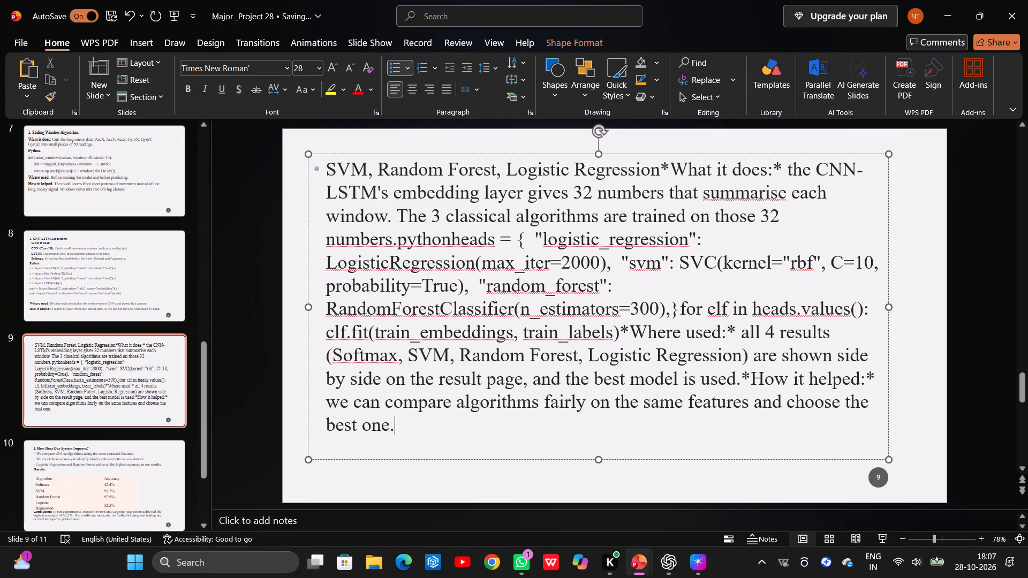
Add "3." before SVM at the start of the pasted text and remove the paragraph's bullet.
click(323, 168)
key(3)
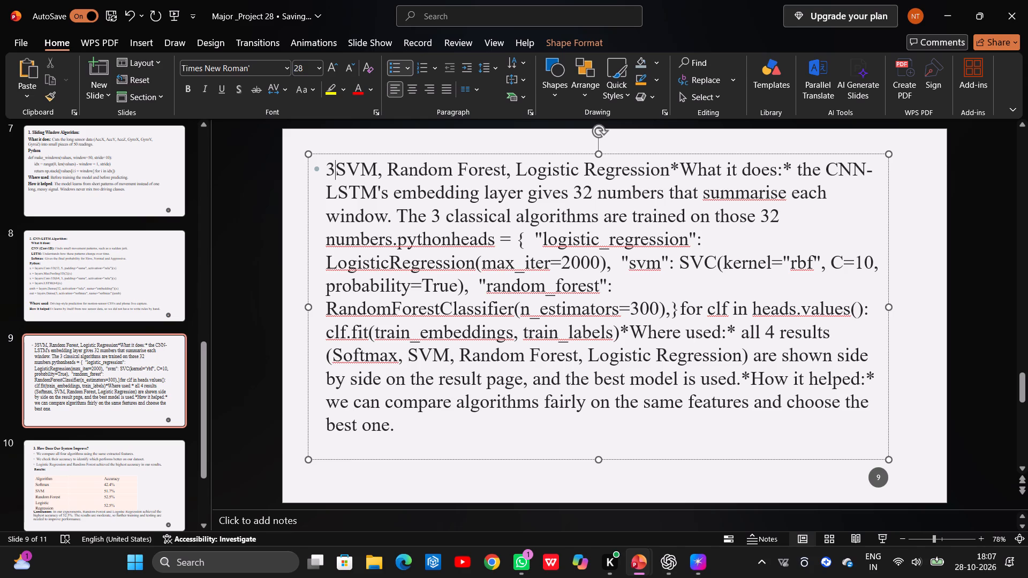
key(period)
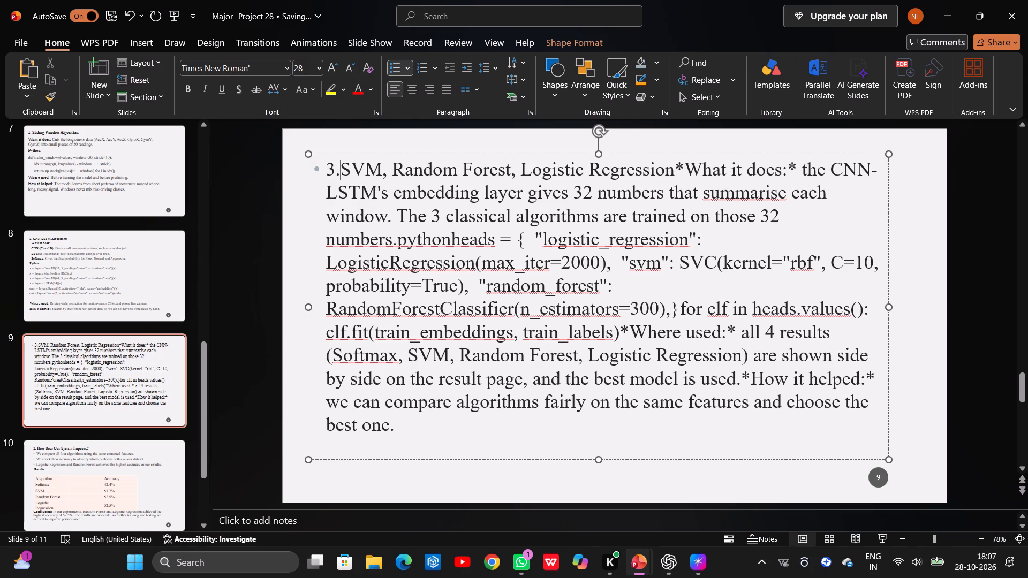
click(323, 170)
key(BackSpace)
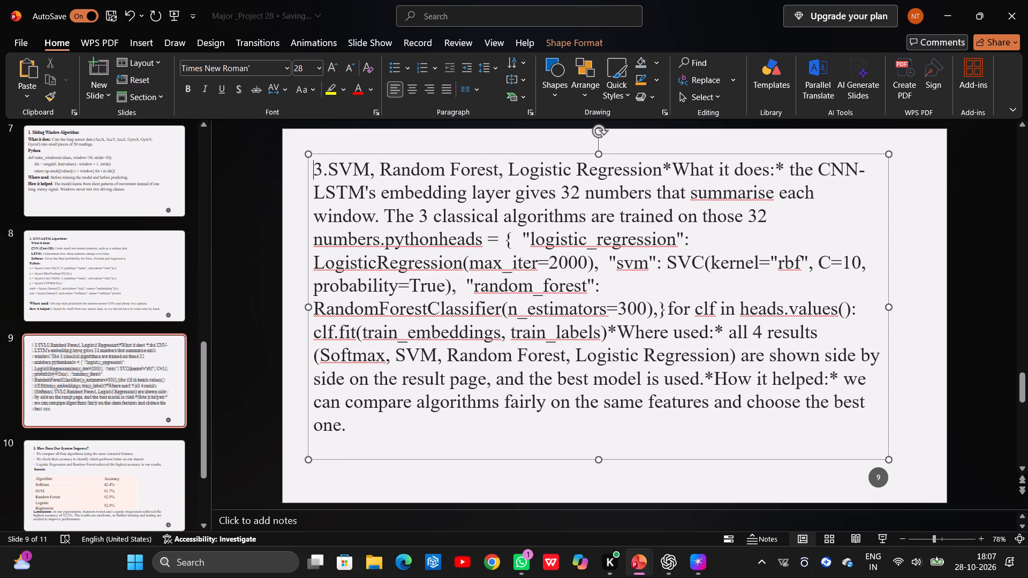
Format the heading 3.SVM, Random Forest, Logistic Regression as 24 pt bold.
drag(315, 172, 441, 176)
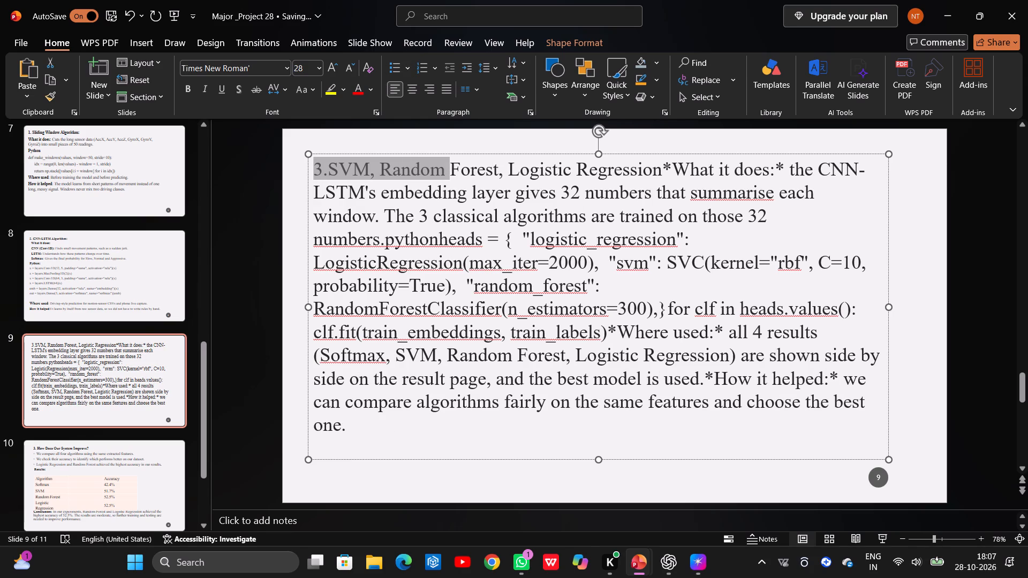
drag(441, 176, 641, 166)
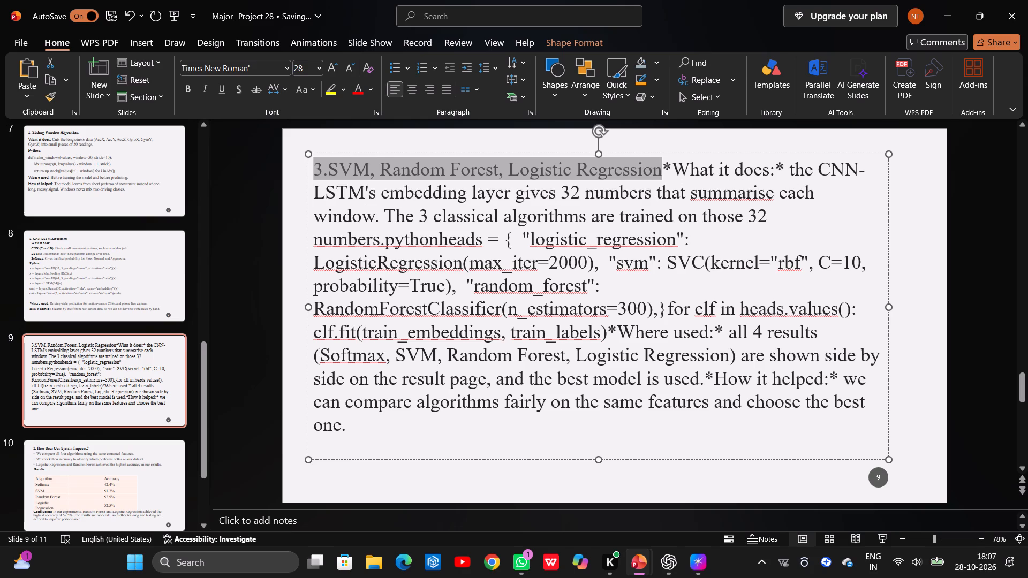
drag(641, 166, 642, 166)
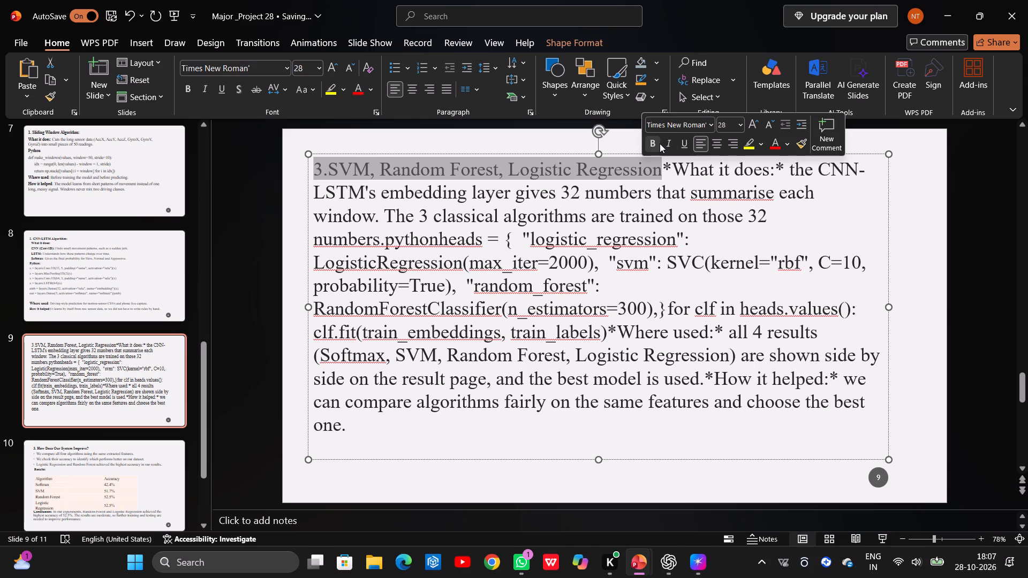
click(742, 128)
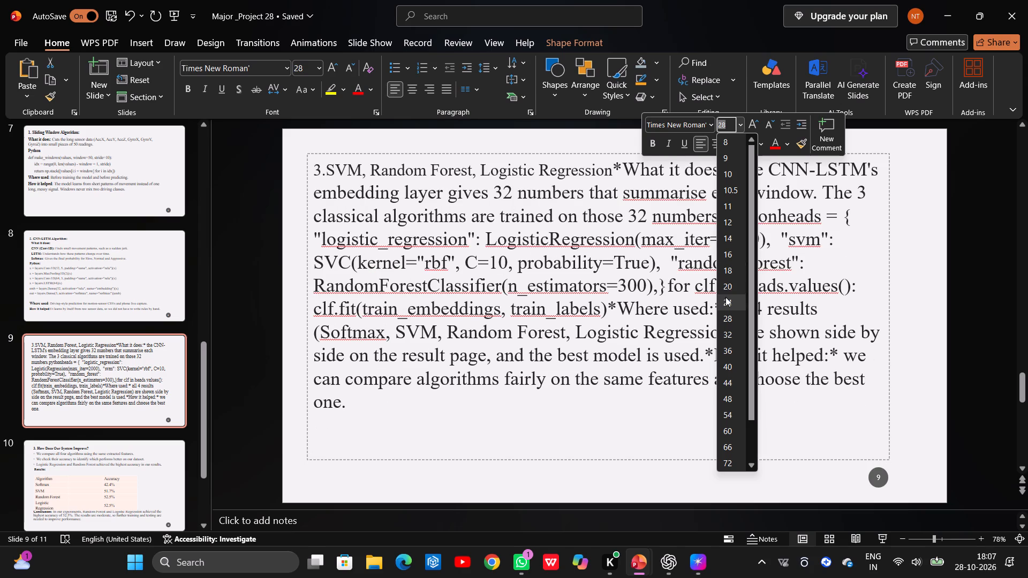
click(725, 297)
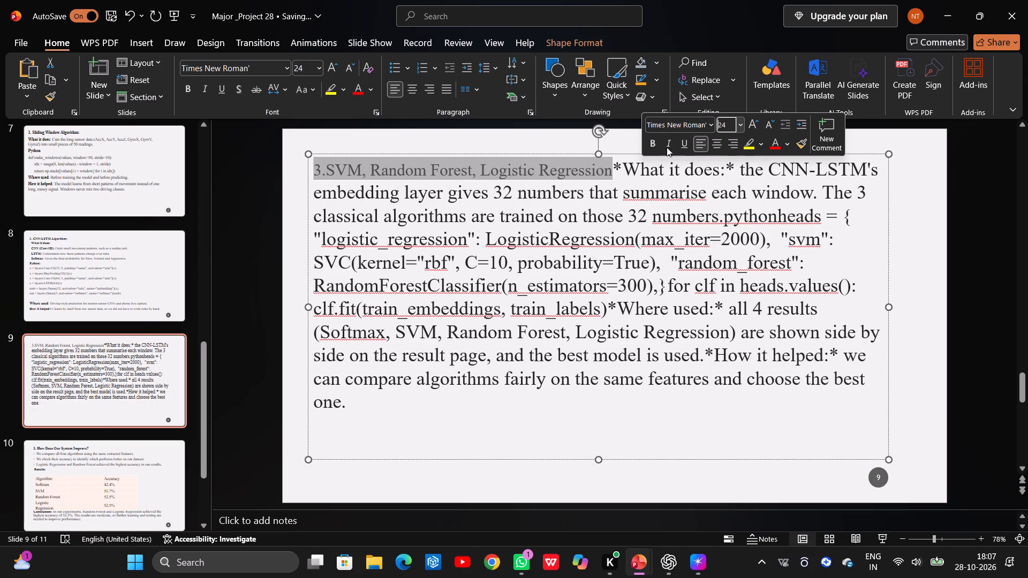
click(654, 146)
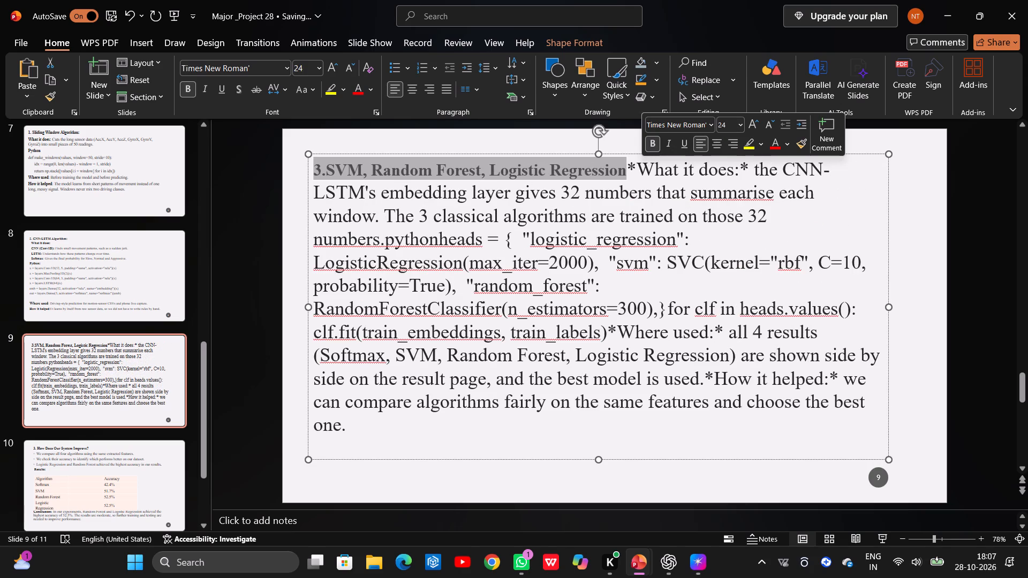
End the heading with a colon, remove the asterisks around "What it does:" and start that label on a new line.
click(636, 169)
key(BackSpace)
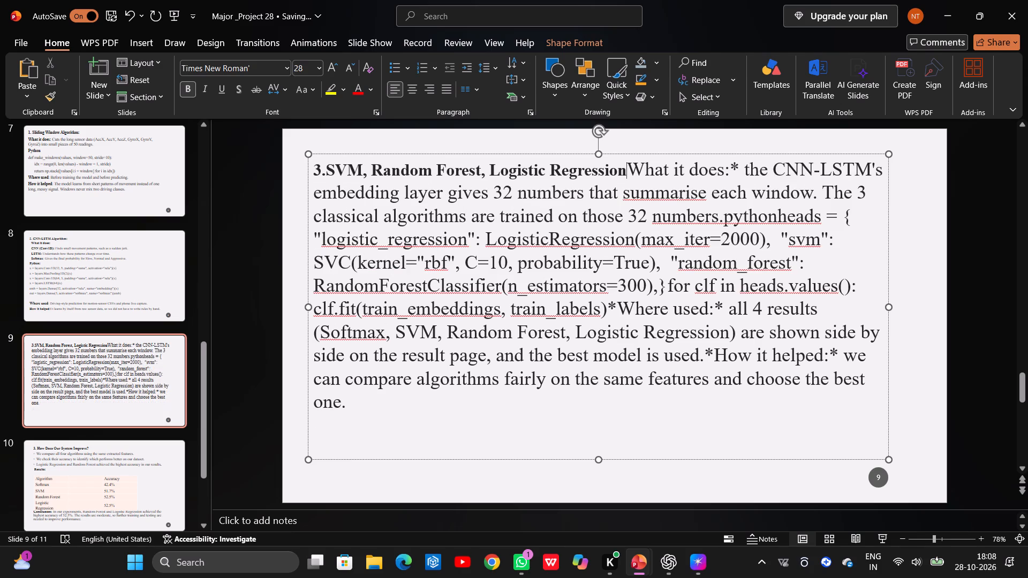
key(shift+colon)
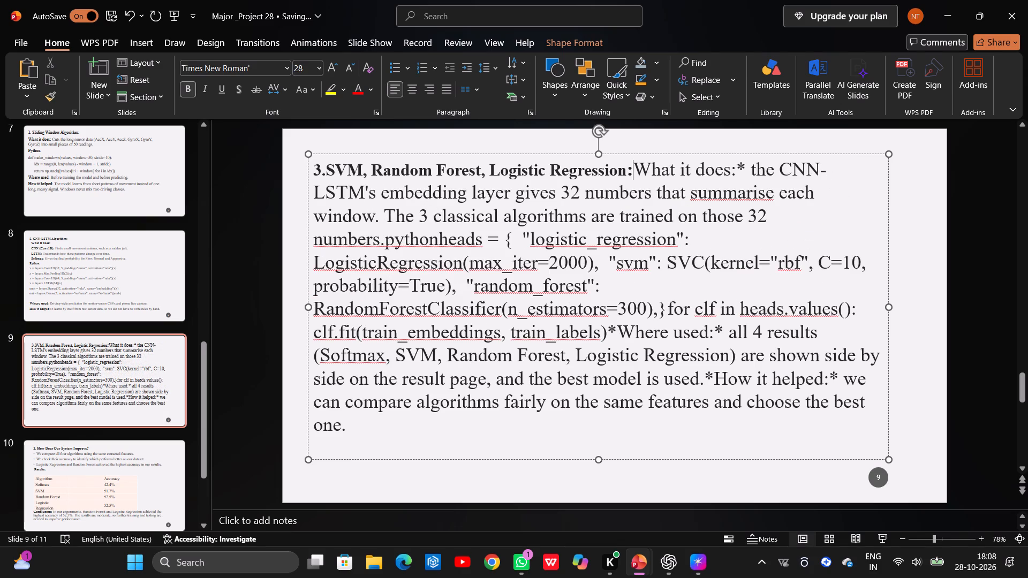
click(745, 165)
key(BackSpace)
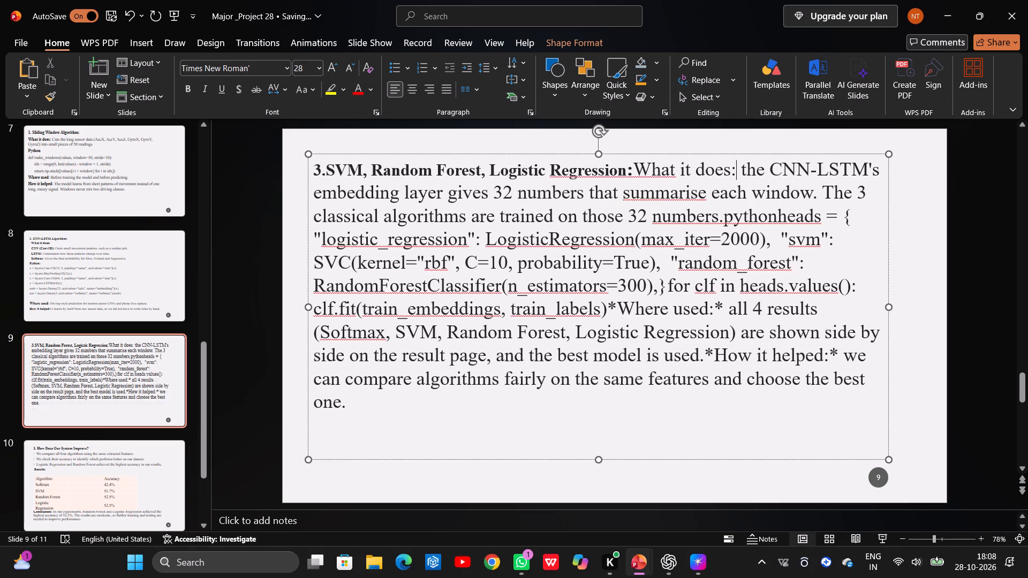
click(633, 170)
key(Return)
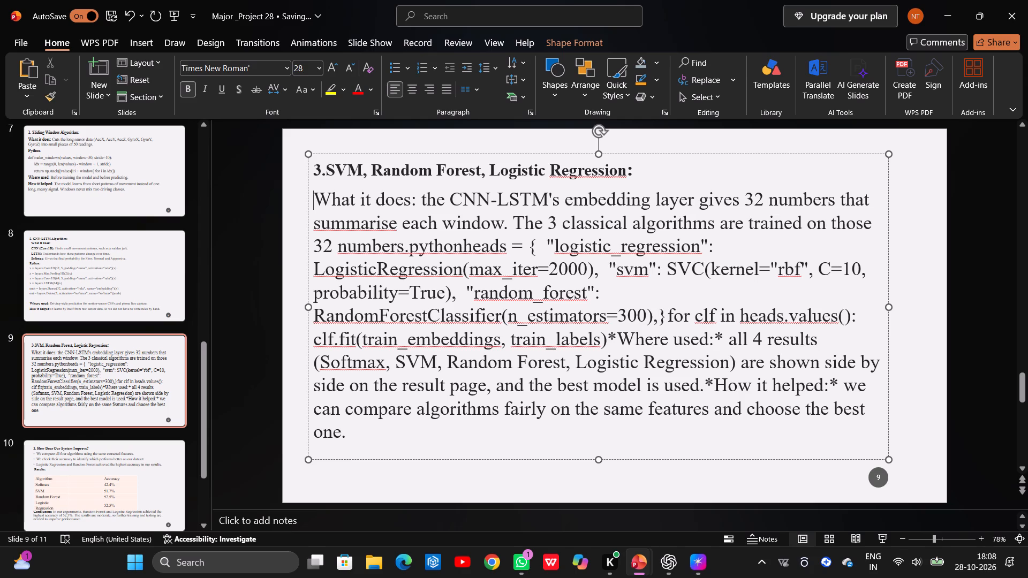
Make the "What it does" label bold at 24 pt.
drag(317, 200, 394, 204)
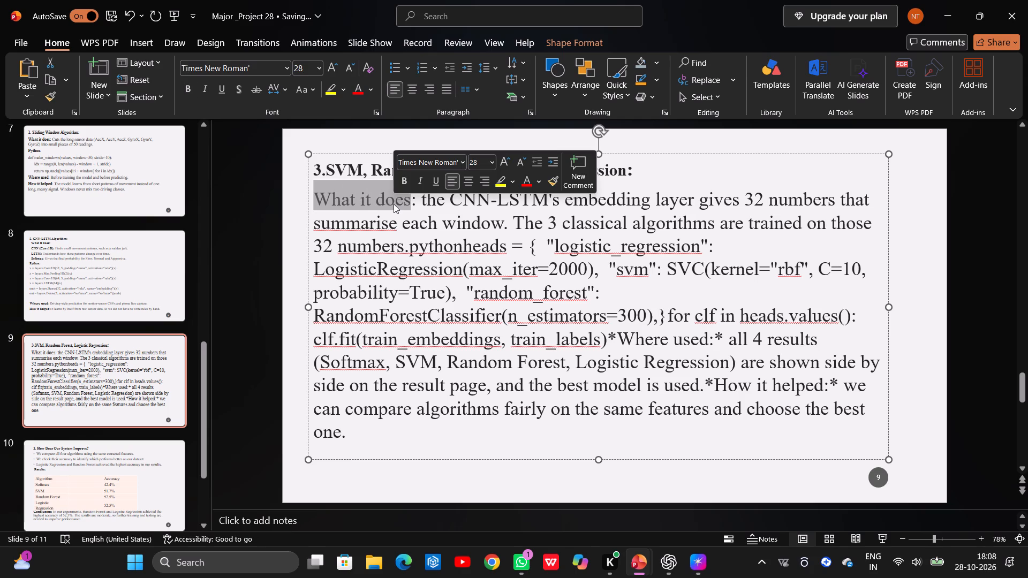
click(404, 183)
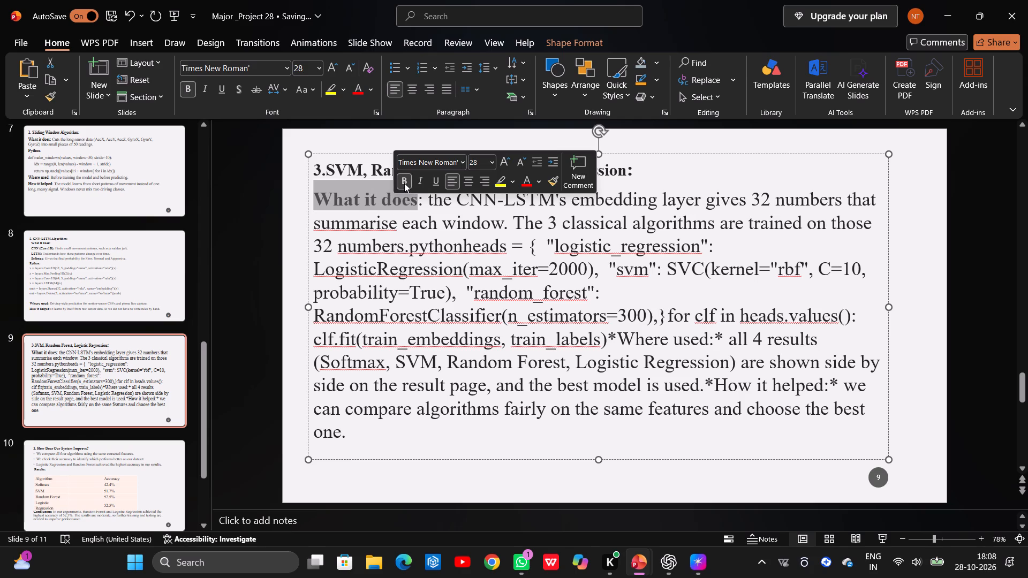
click(492, 164)
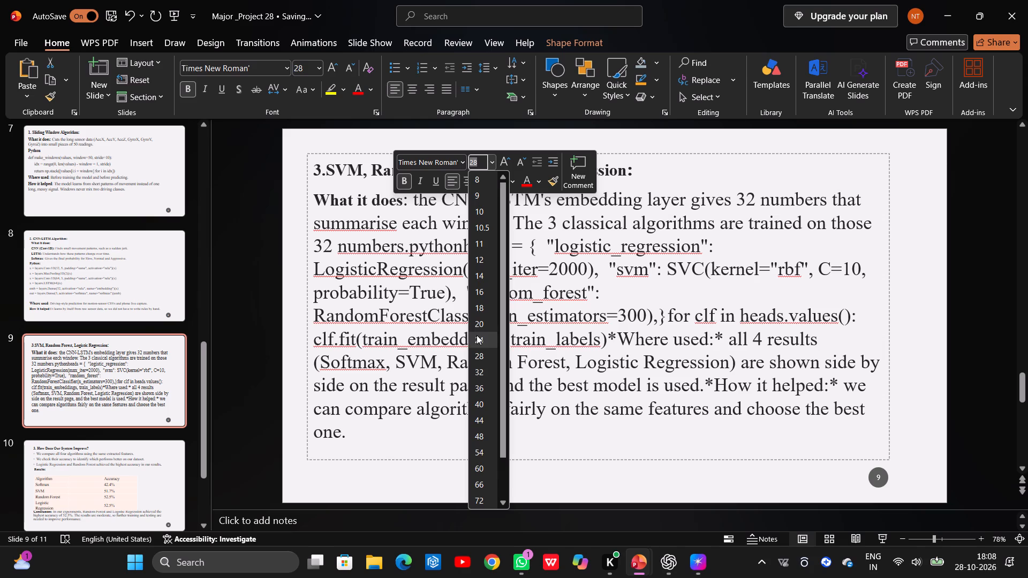
click(477, 335)
Break the paragraph after "those 32 numbers." so that the pythonheads code starts on its own line.
drag(450, 219, 425, 203)
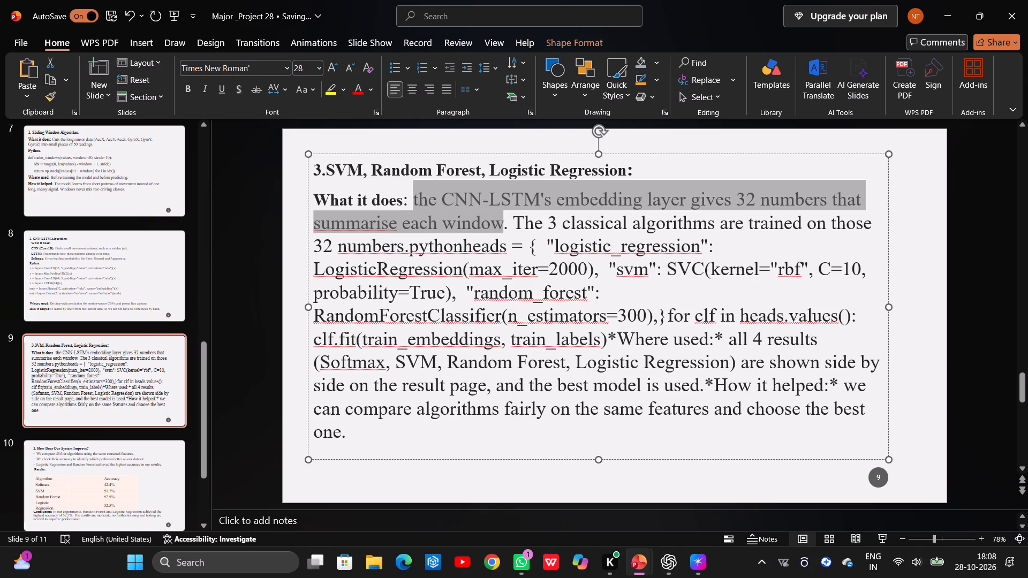
drag(425, 203, 436, 214)
click(436, 214)
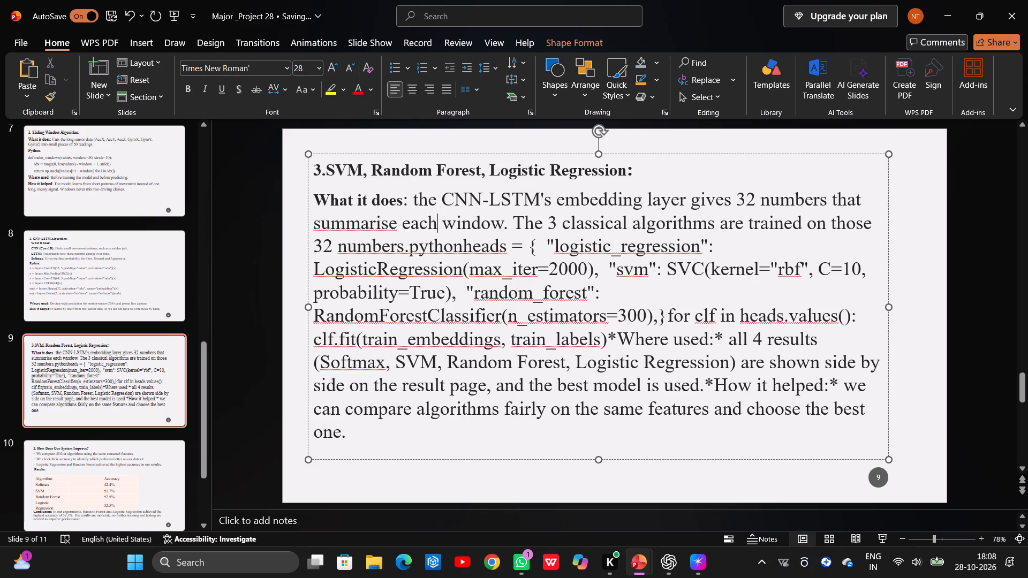
click(408, 247)
key(Return)
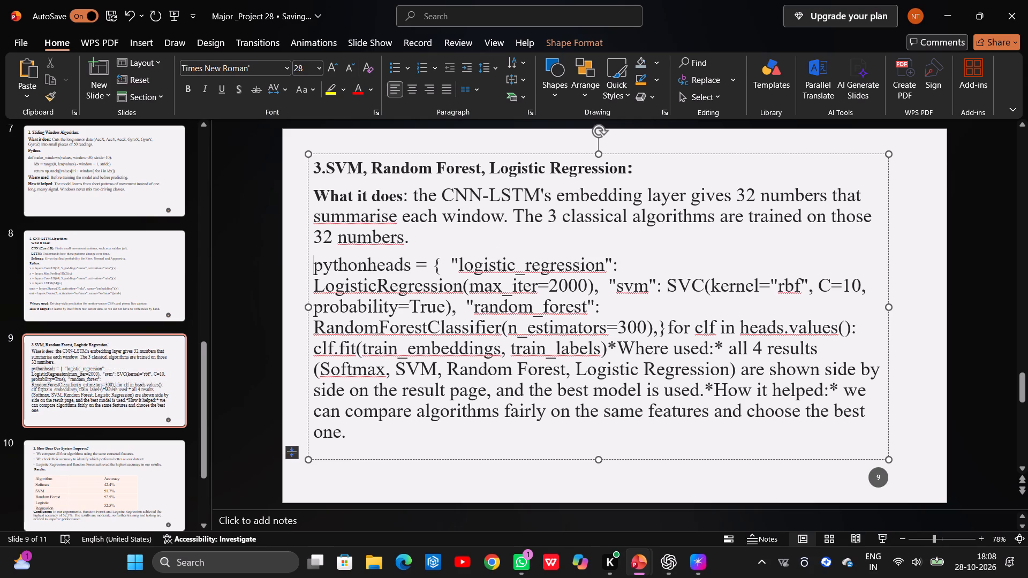
Set the description after "What it does:", through "those 32 numbers.", to 24 pt.
drag(412, 196, 411, 238)
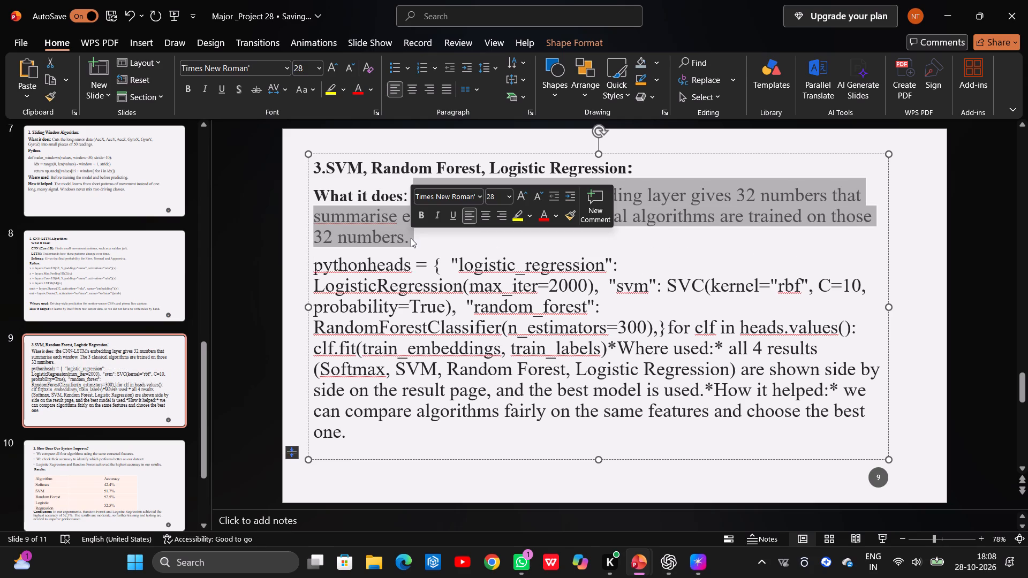
click(509, 199)
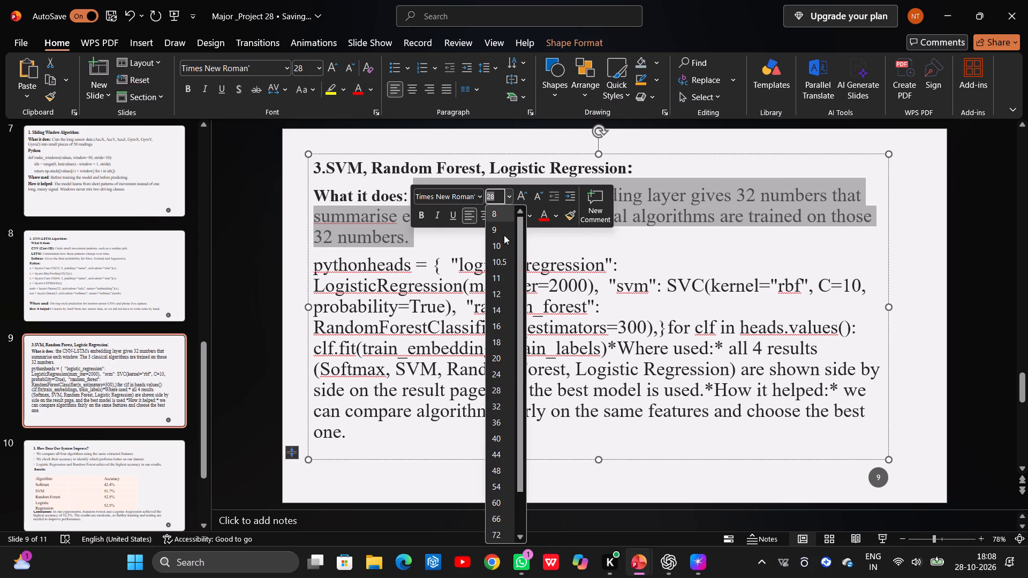
click(497, 369)
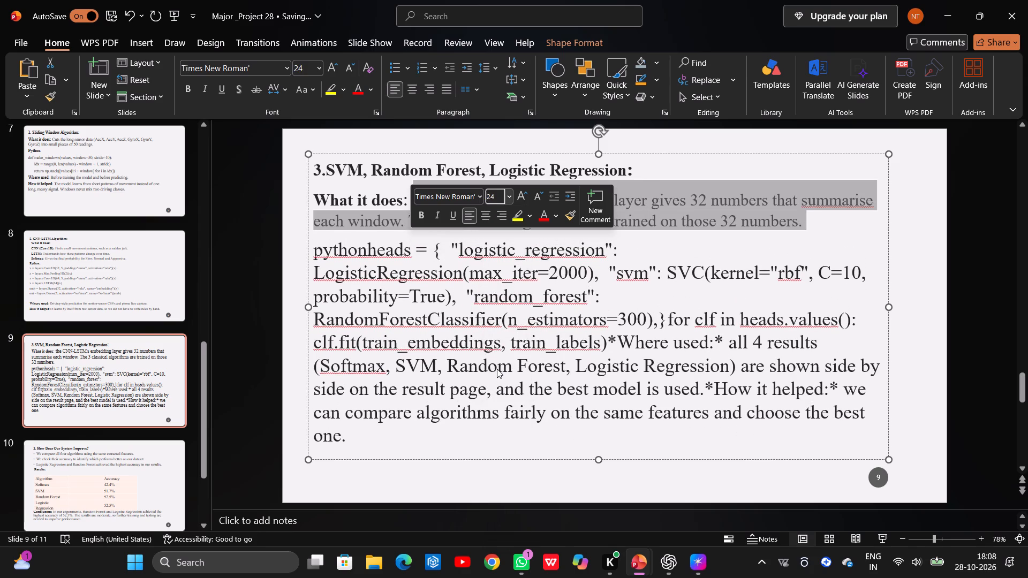
click(597, 284)
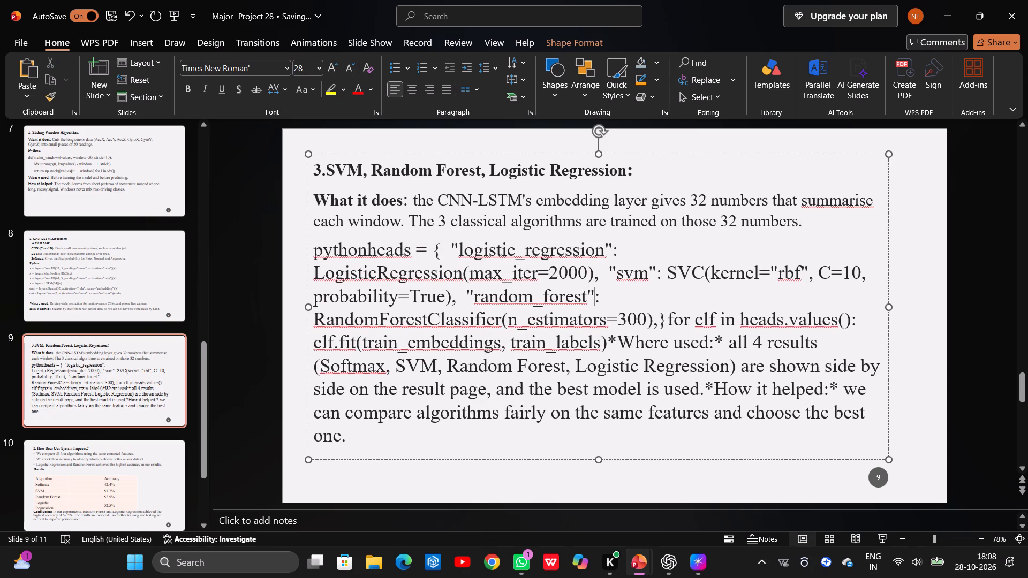
Split pythonheads into a separate Python label line and a code line starting with "heads = {".
click(369, 250)
key(Return)
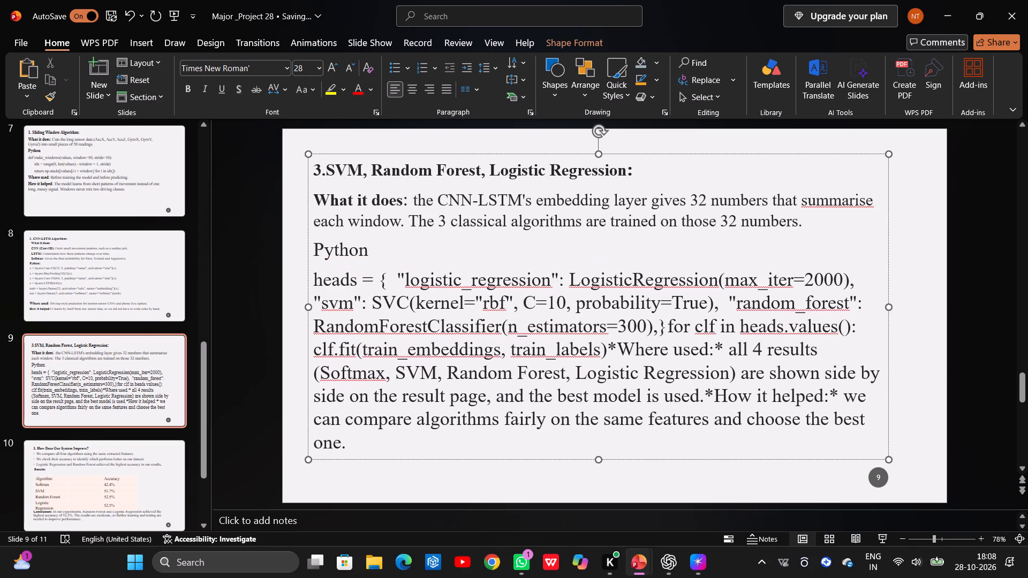
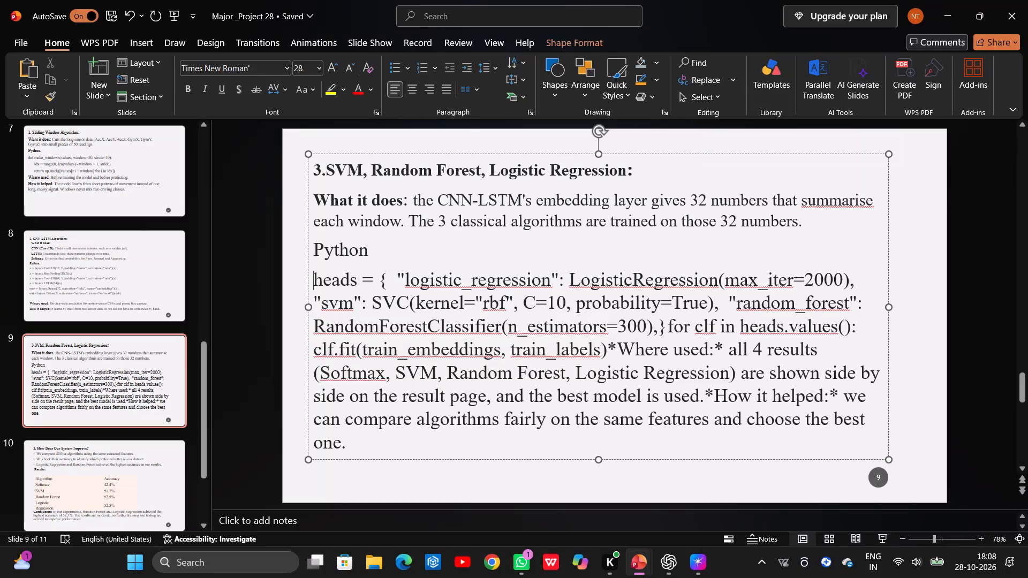
Break the heads dictionary into separate lines for "heads = {", the logistic_regression, svm and random_forest entries, and the closing brace.
click(397, 278)
key(Return)
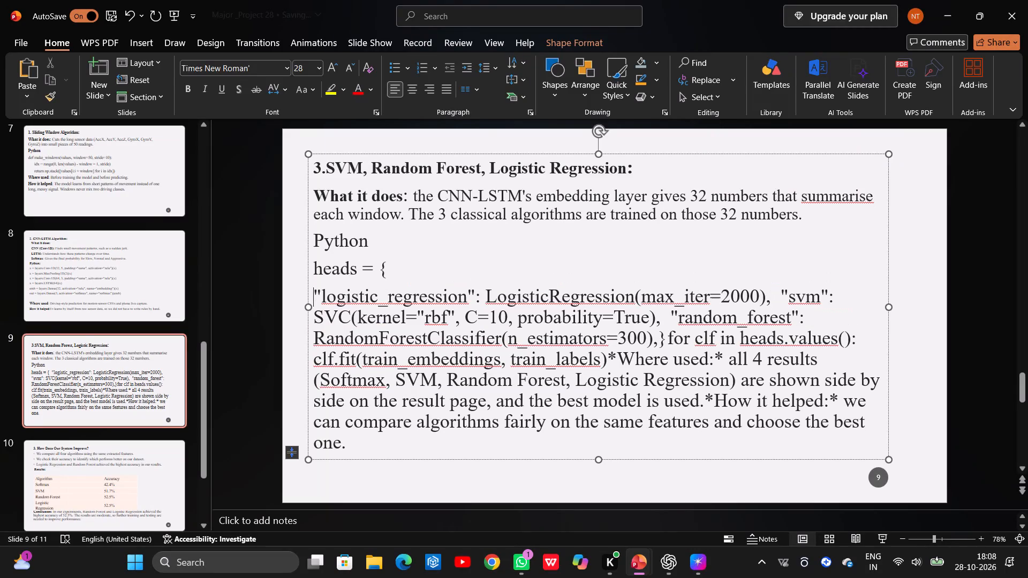
click(783, 296)
key(Return)
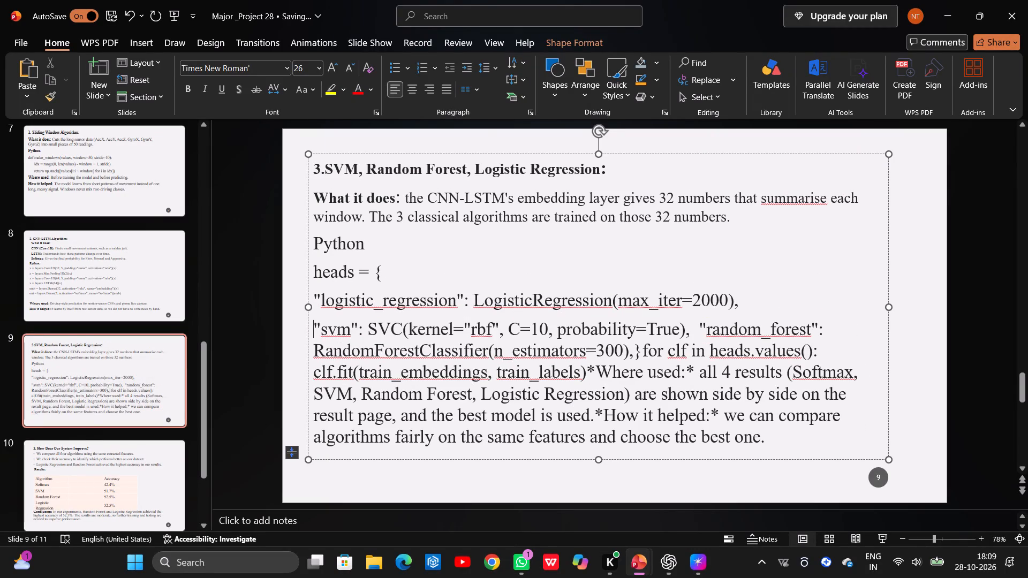
click(700, 331)
key(Return)
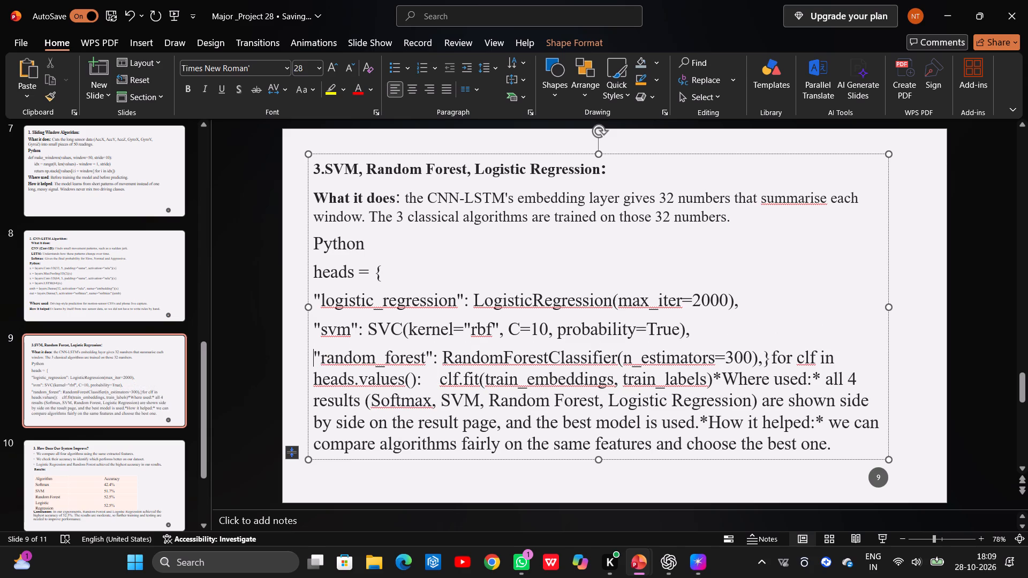
click(767, 358)
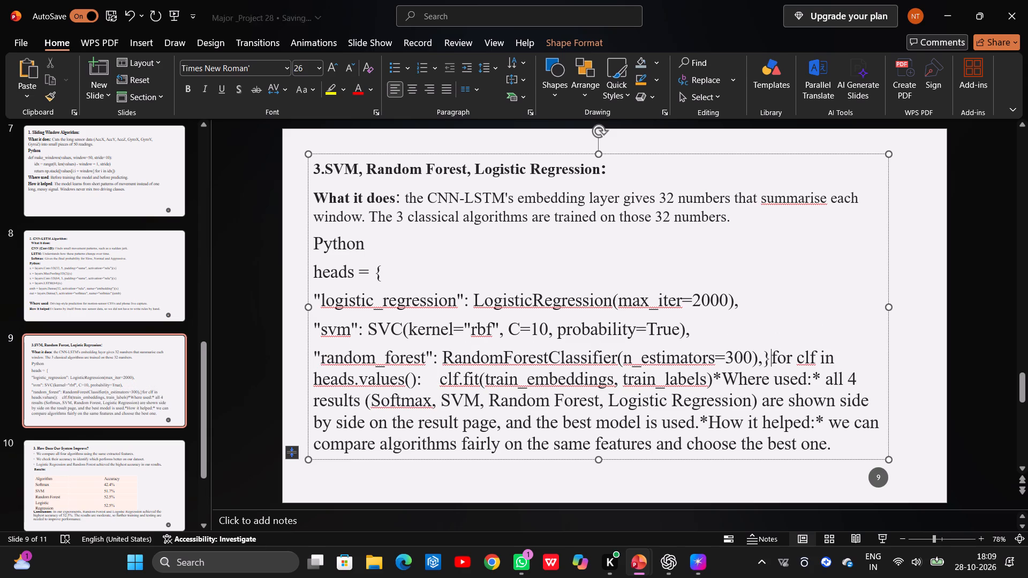
click(763, 359)
key(Return)
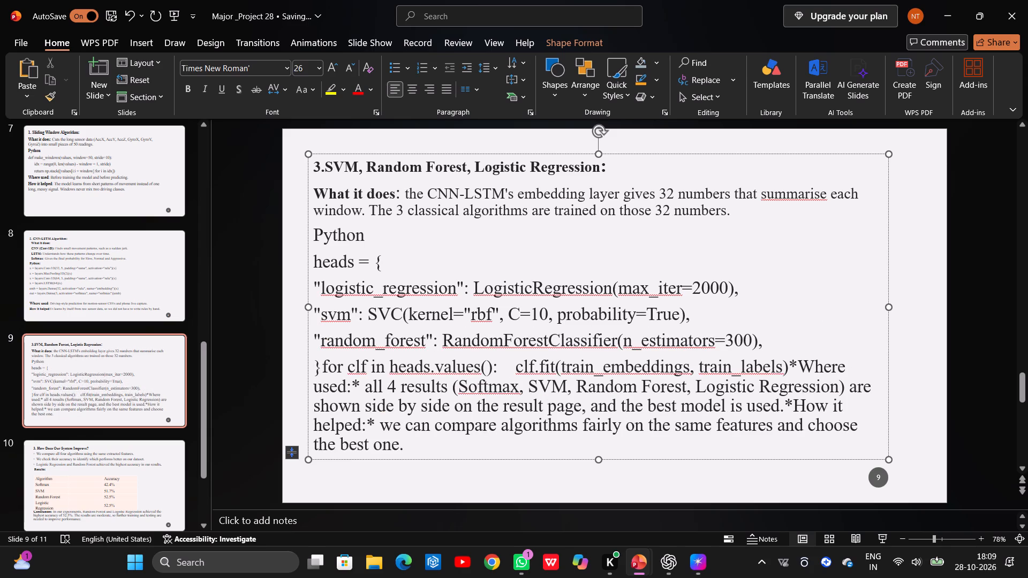
click(323, 367)
key(Return)
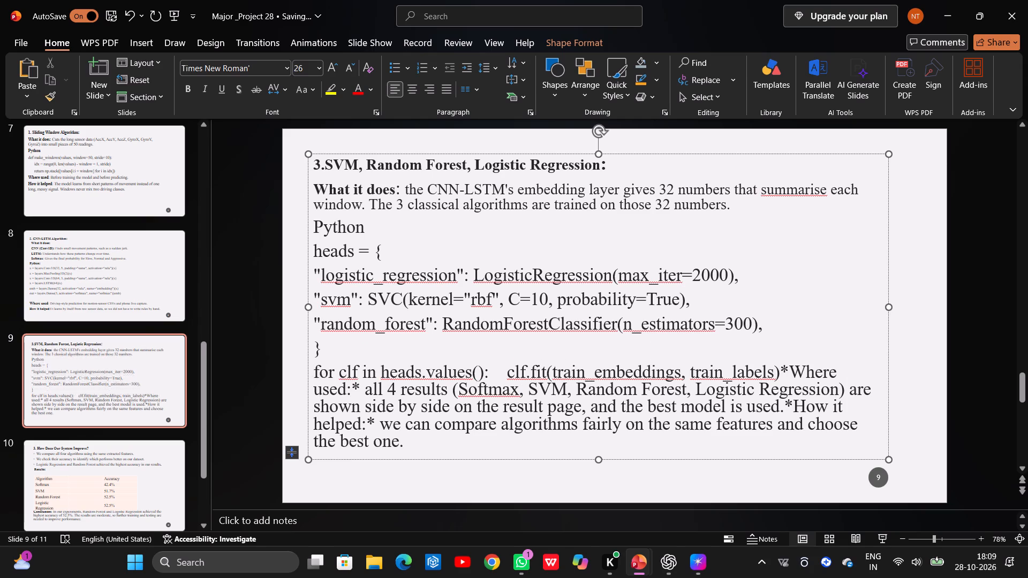
Put "for clf in heads.values():" and "clf.fit(train_embeddings, train_labels)" on separate lines, with the "Where used" text starting its own paragraph.
click(506, 378)
key(Return)
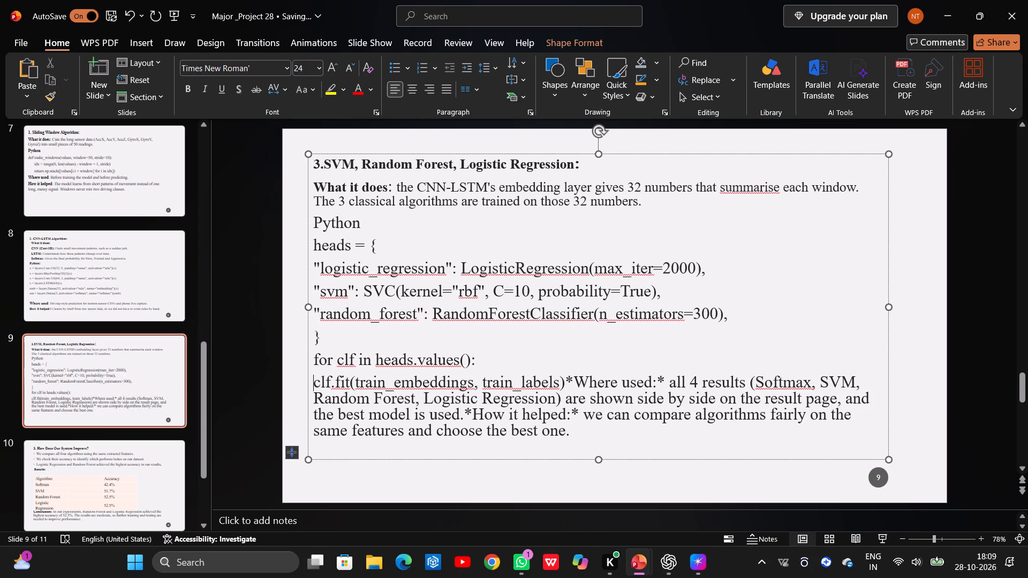
click(569, 381)
key(Return)
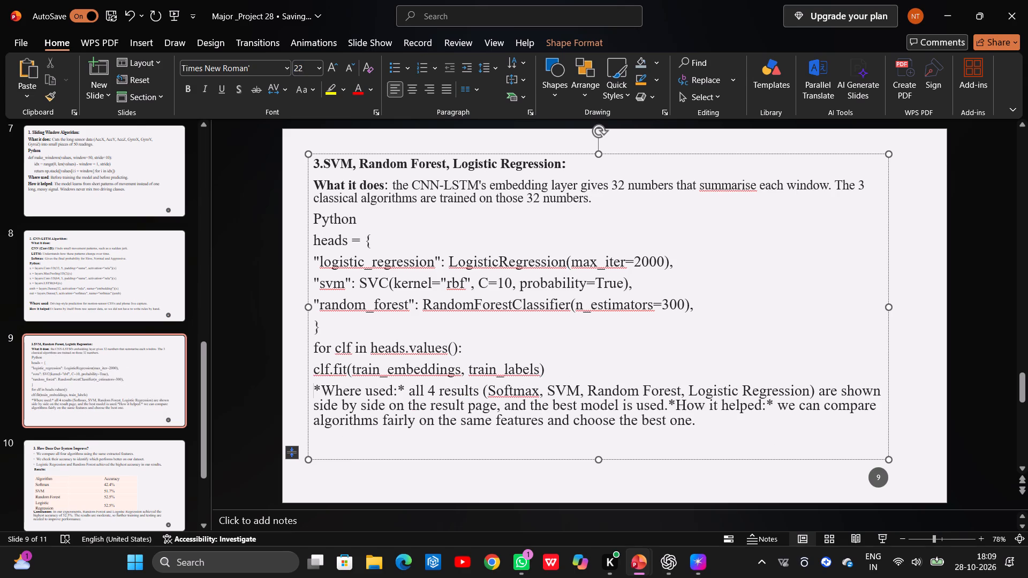
Remove the asterisks around the "Where used:" label.
click(321, 384)
key(BackSpace)
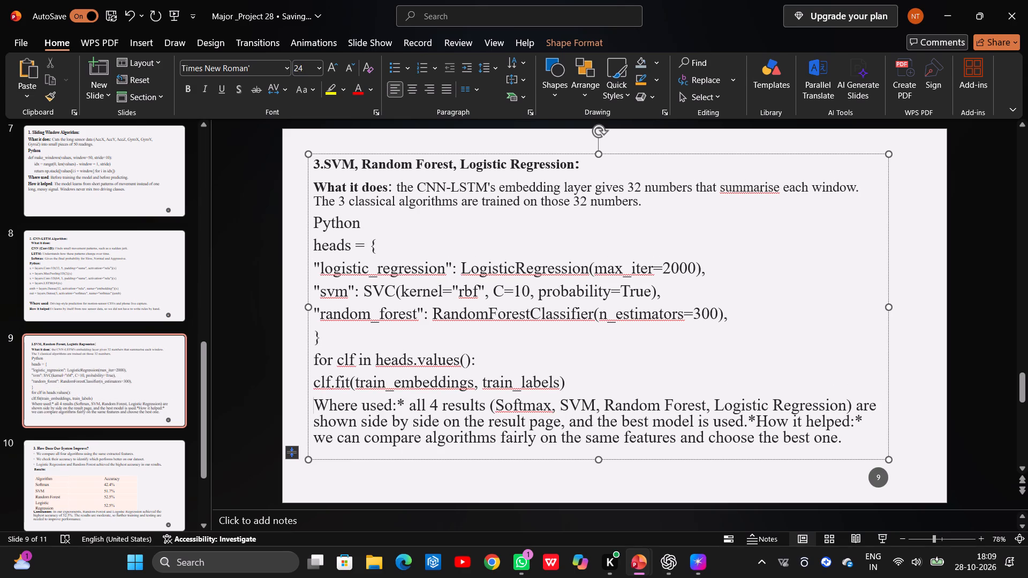
click(406, 405)
key(BackSpace)
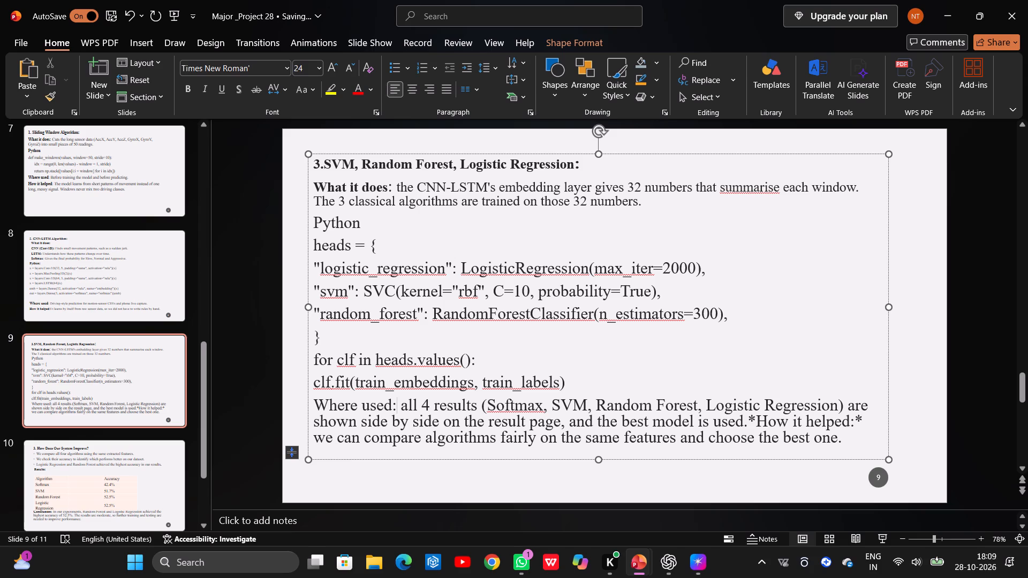
Make the "Where used:" label bold.
drag(314, 404, 395, 413)
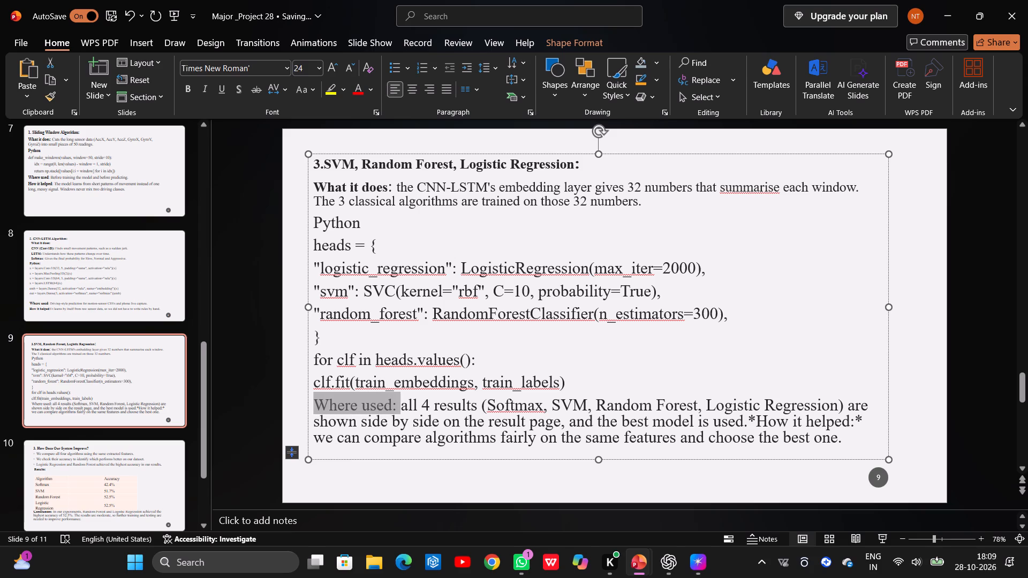
drag(395, 413, 396, 413)
click(409, 396)
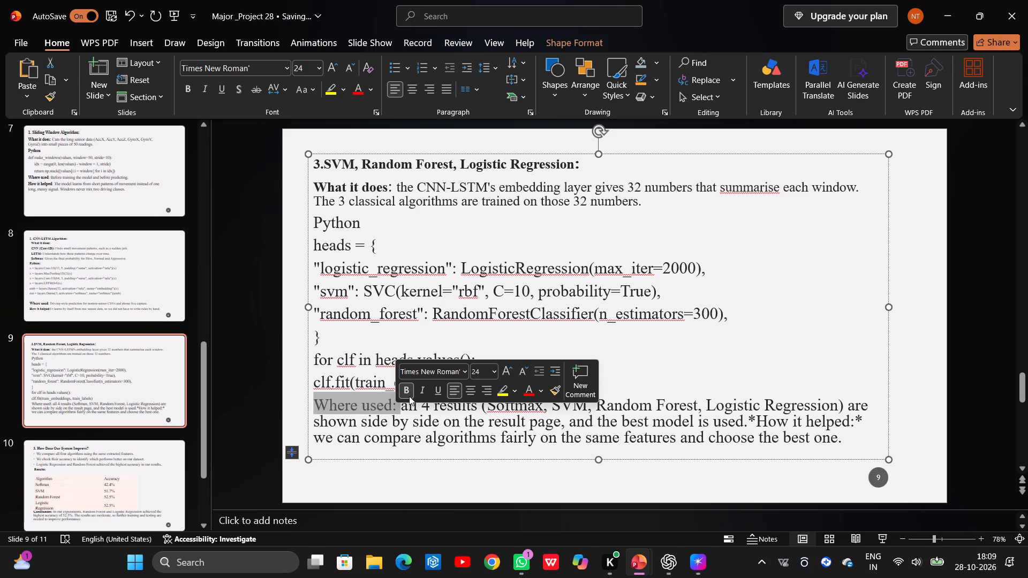
click(409, 394)
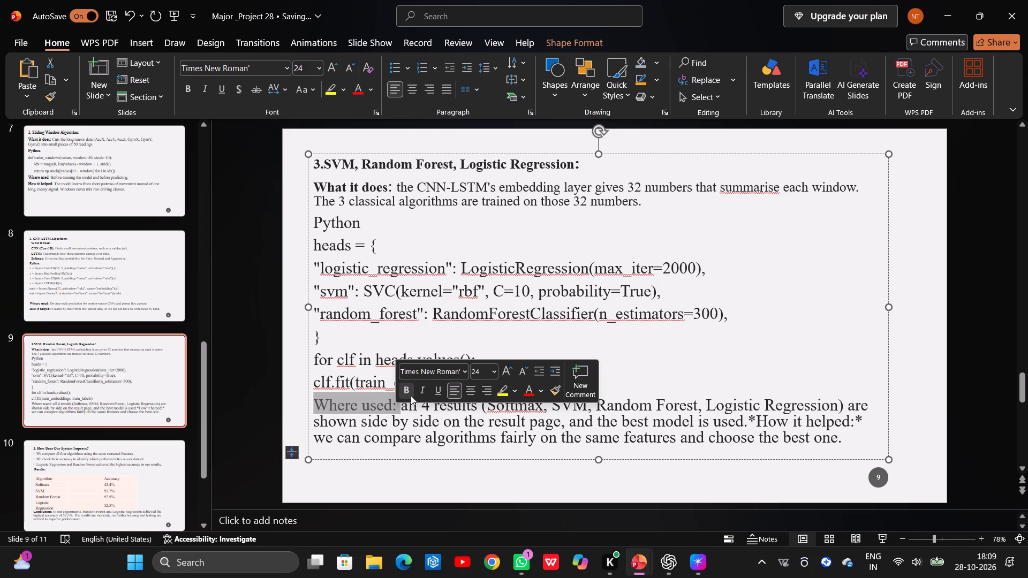
click(407, 395)
click(627, 446)
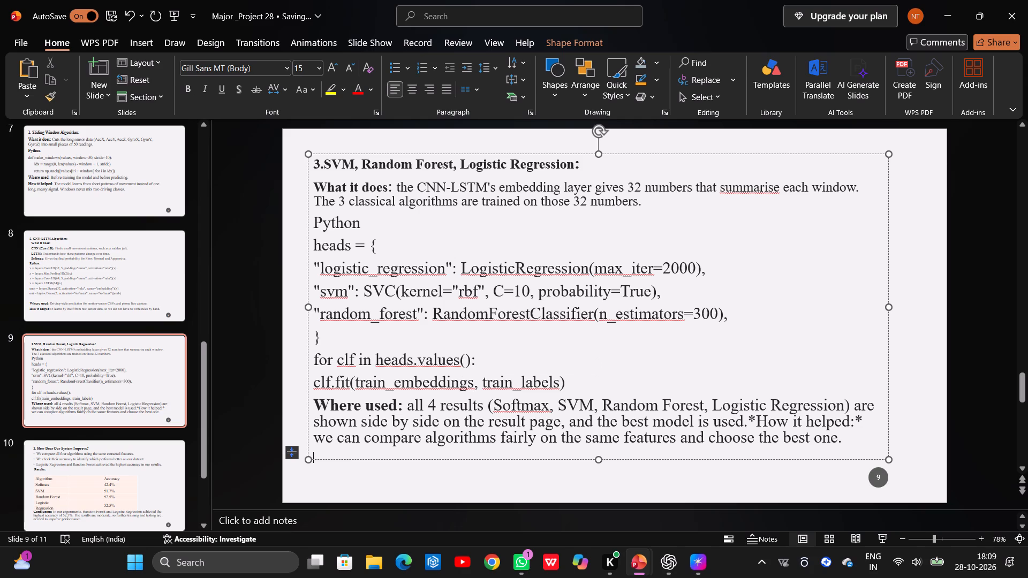
Remove the asterisks around the "How it helped:" label.
click(759, 421)
key(BackSpace)
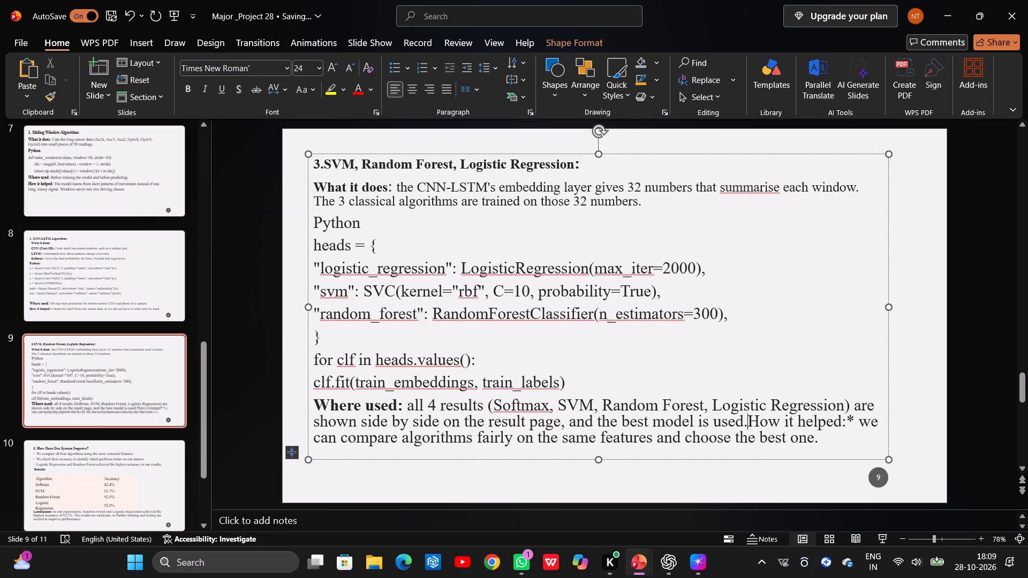
click(855, 419)
key(BackSpace)
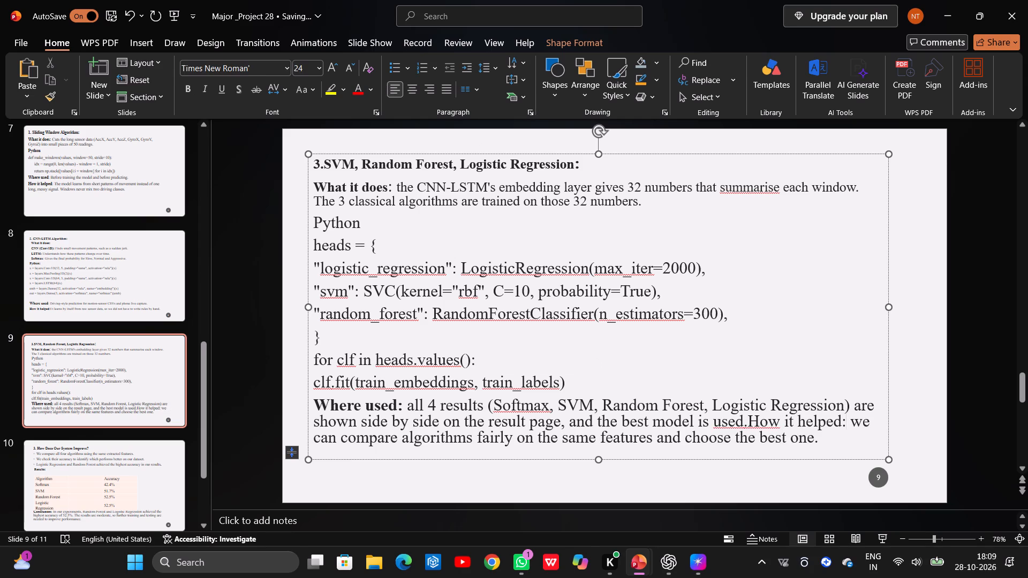
Capitalise the opening words of the "What it does" and "Where used" texts as "The" and "All", with "All" in regular weight.
click(400, 187)
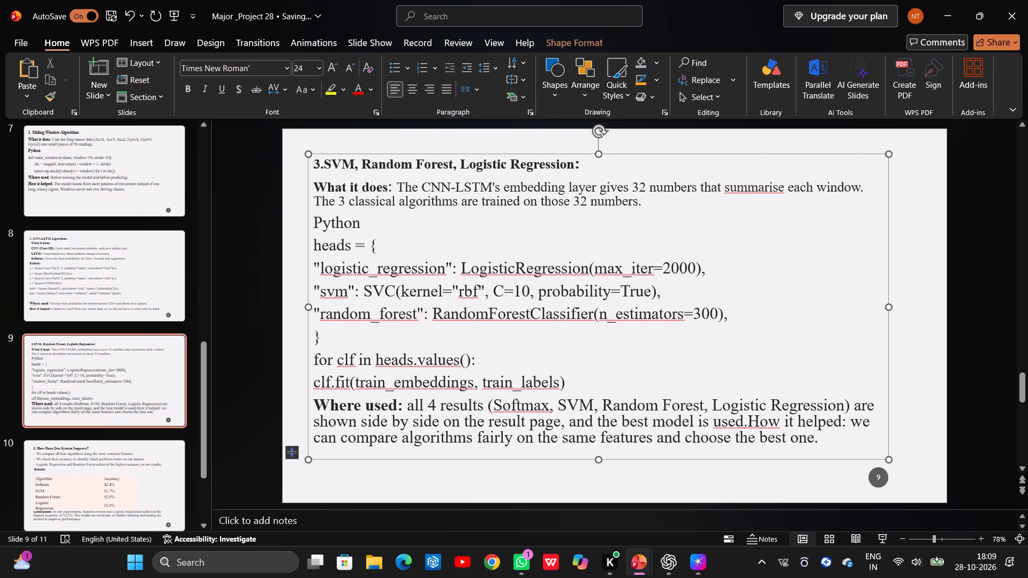
click(415, 409)
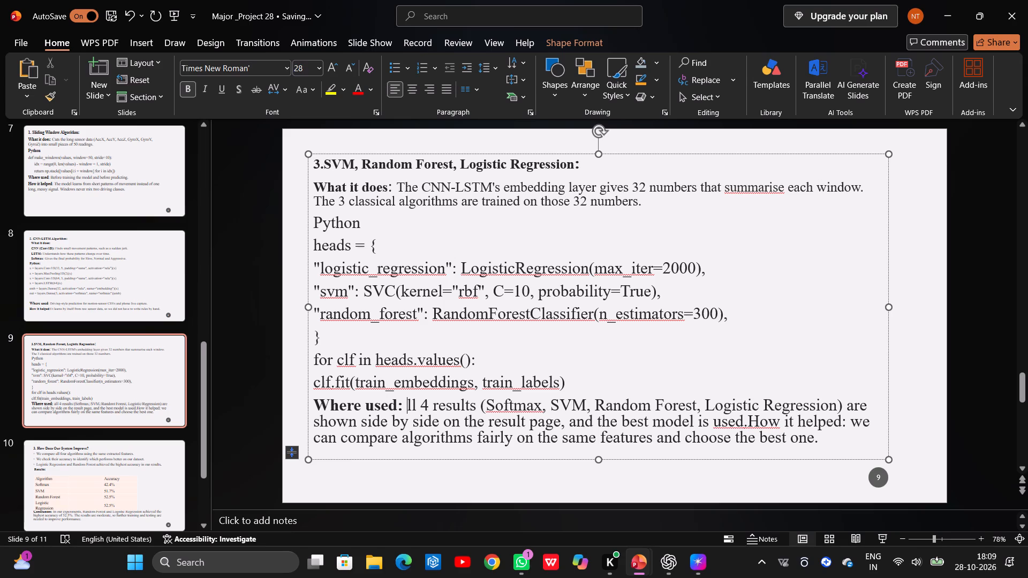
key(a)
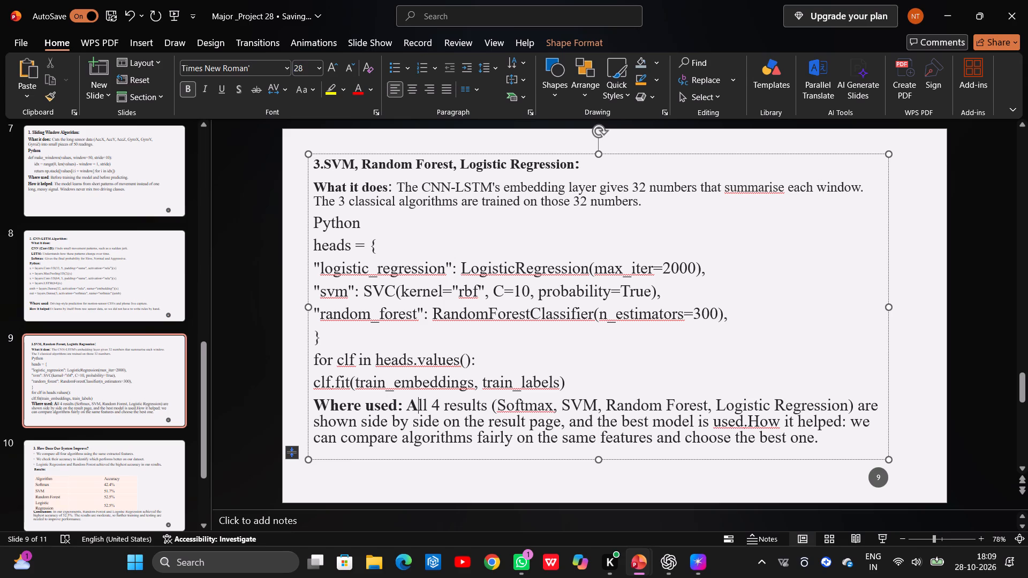
key(BackSpace)
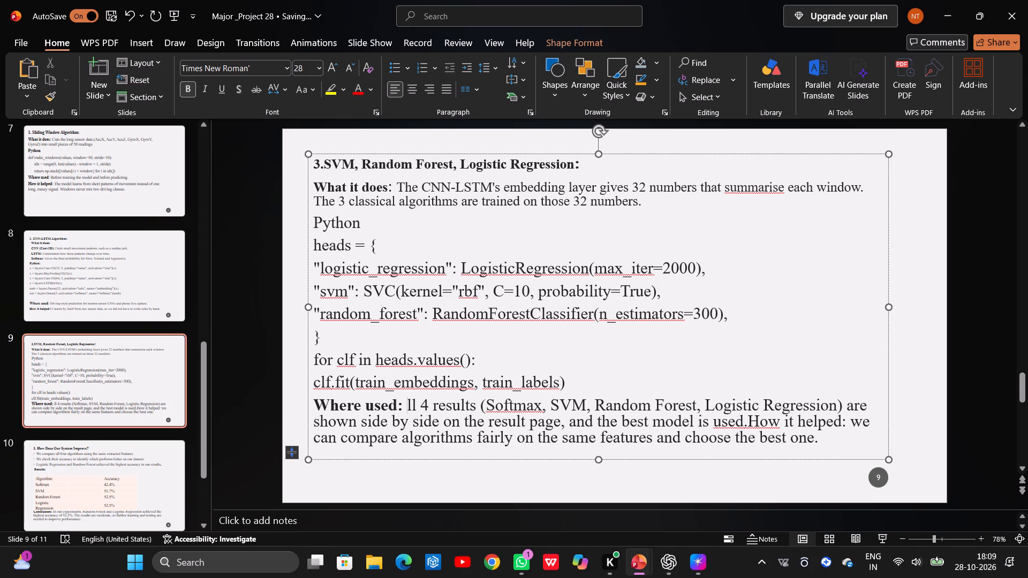
click(186, 89)
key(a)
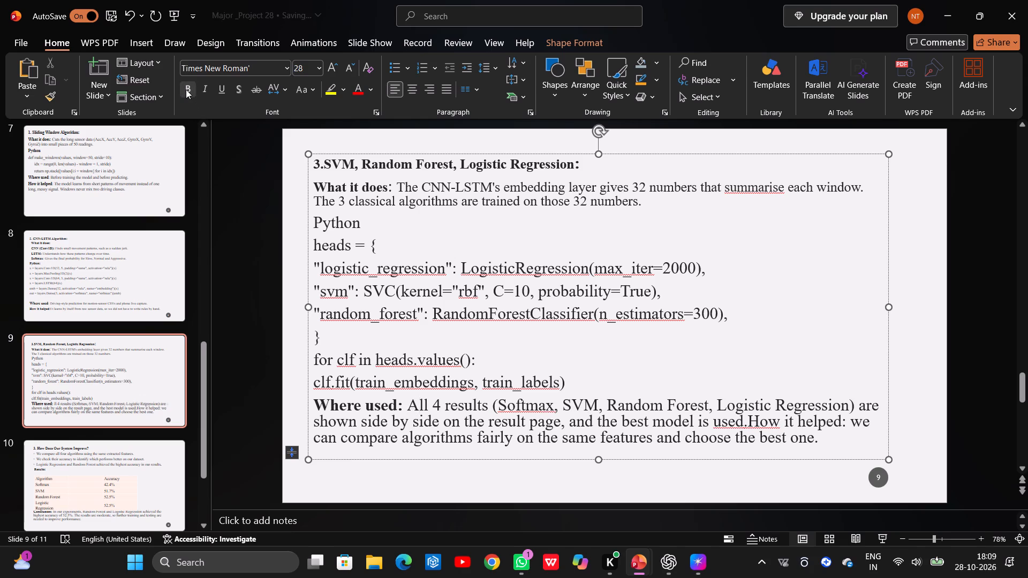
Start a new paragraph at "How it helped:", separating it from the "Where used" text.
click(746, 428)
key(Return)
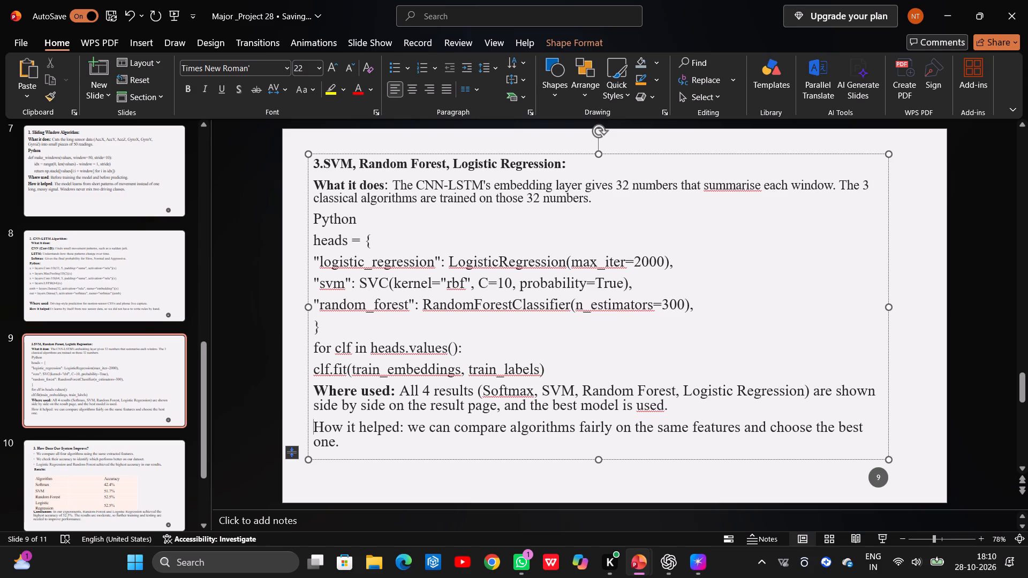
Make the "How it helped" label bold.
drag(313, 429, 389, 432)
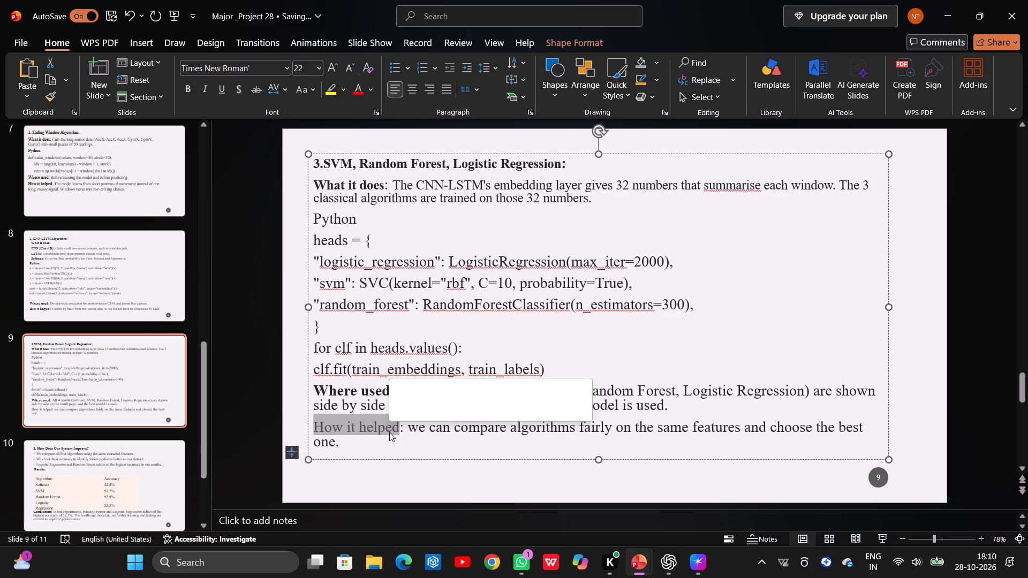
click(396, 406)
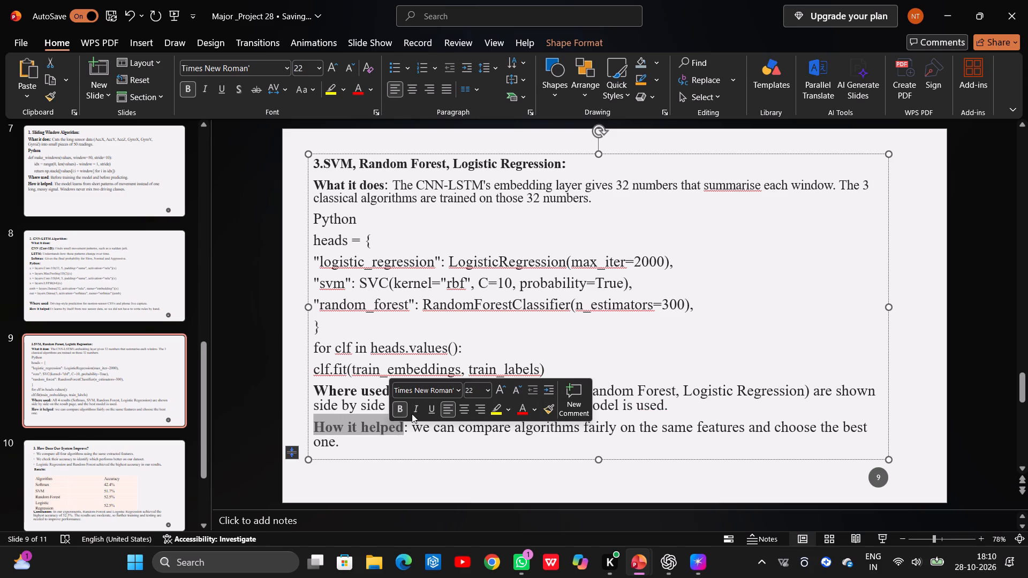
click(470, 451)
click(543, 288)
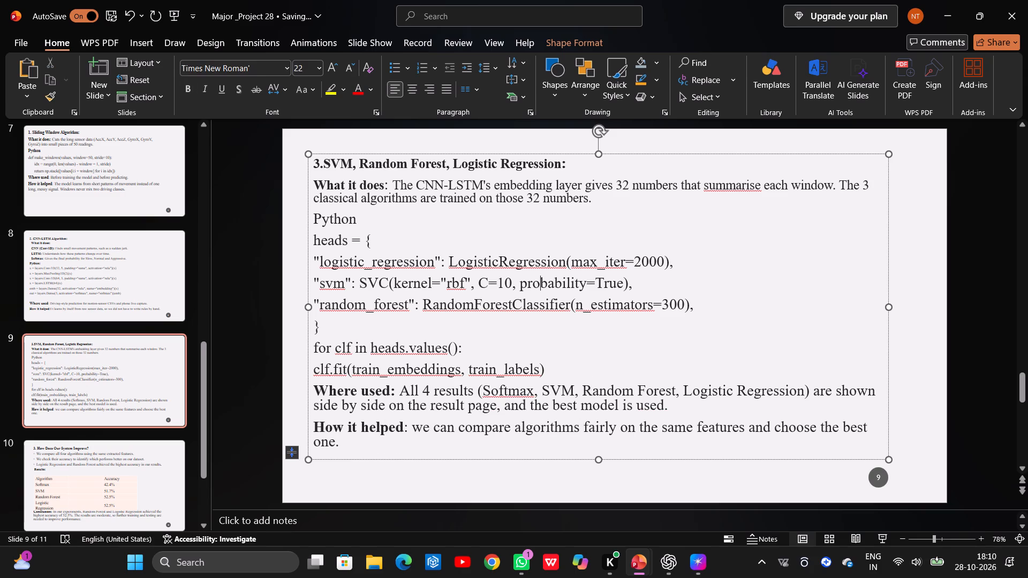
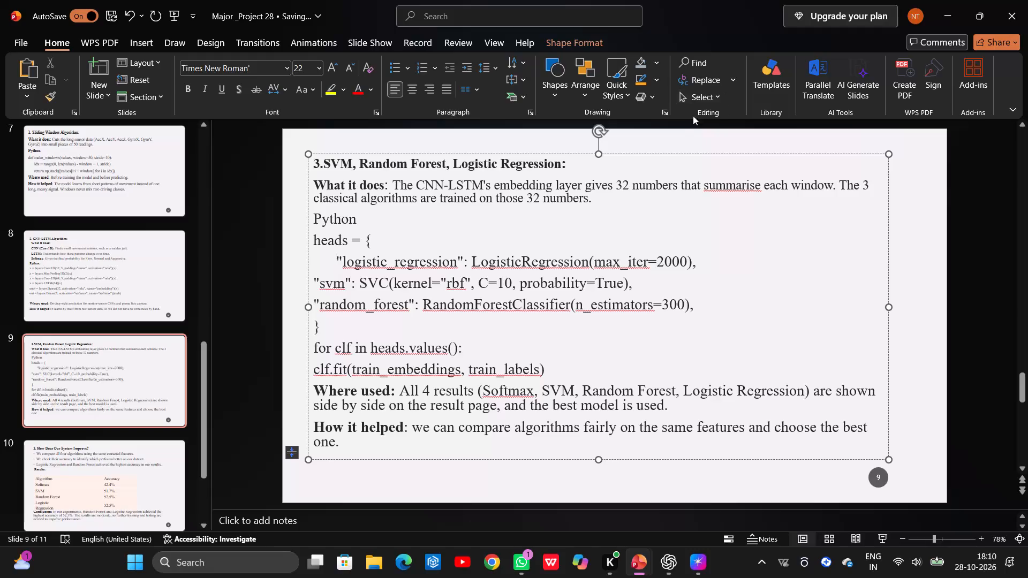
Indent the "svm" code line on slide 9 by six spaces so it aligns with the "logistic_regression" line.
click(315, 284)
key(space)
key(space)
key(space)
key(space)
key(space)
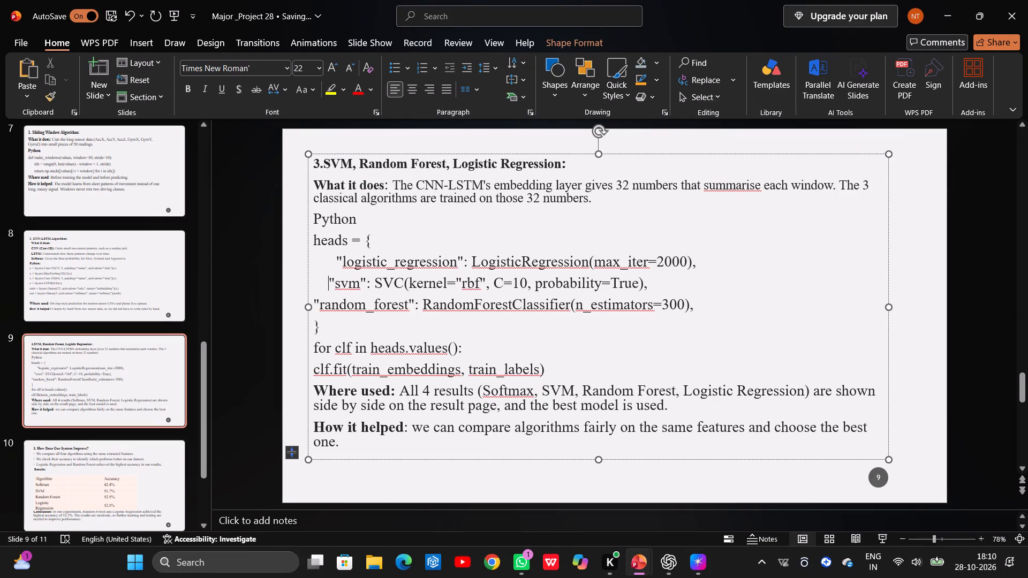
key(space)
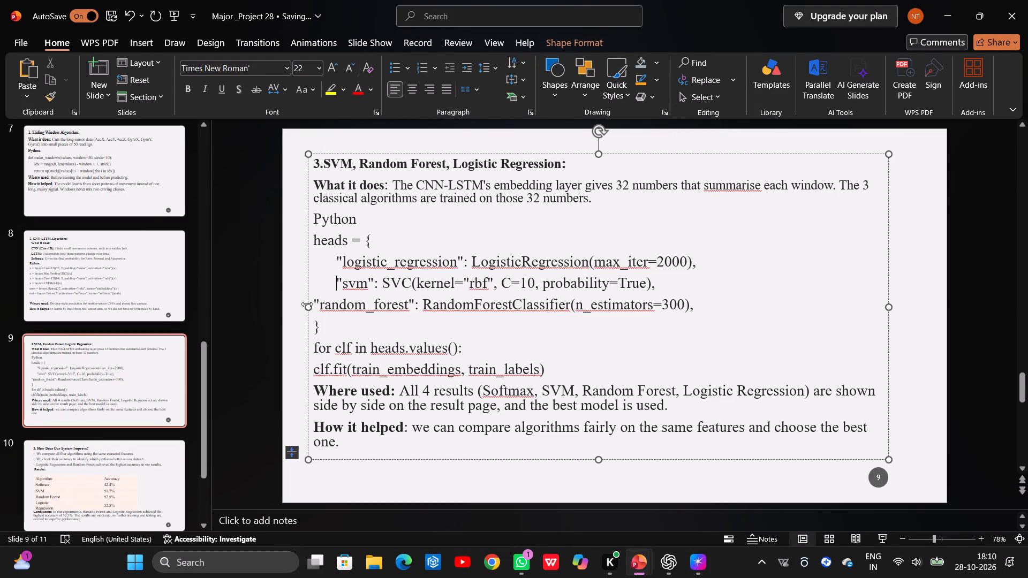
Indent the "random_forest" code line by six spaces so it aligns with the "svm" line above it.
click(316, 304)
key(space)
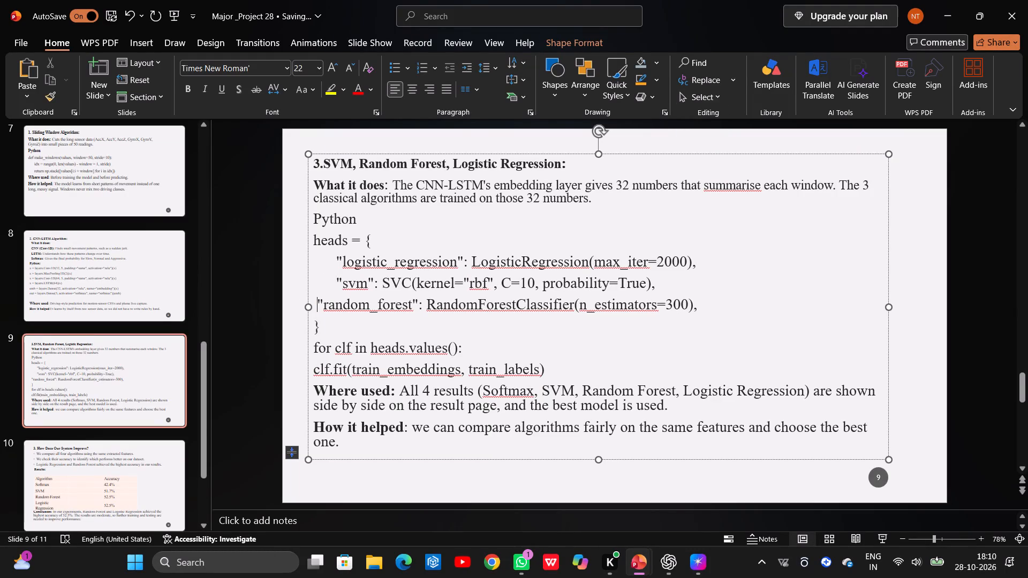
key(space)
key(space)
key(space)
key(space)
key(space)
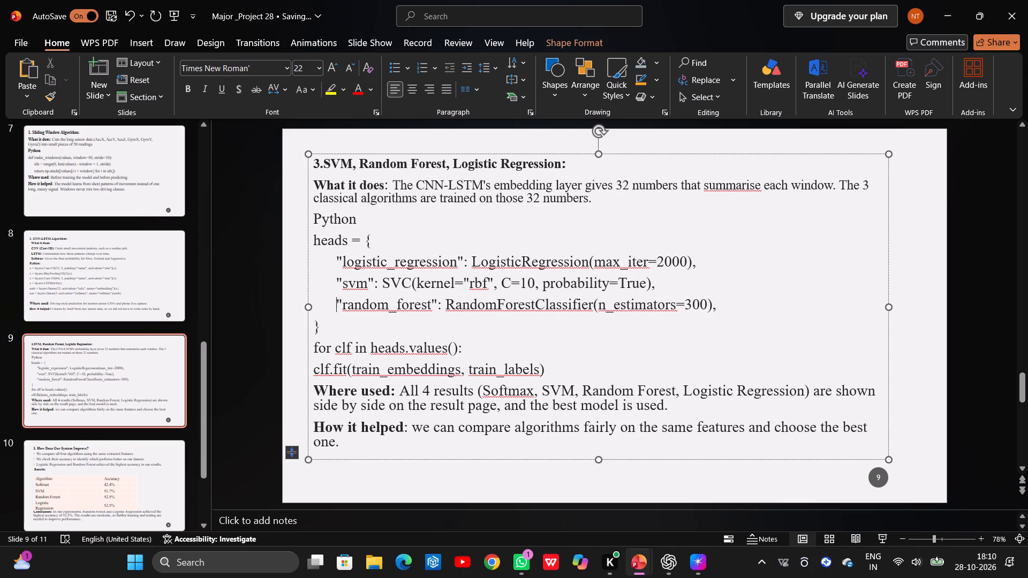
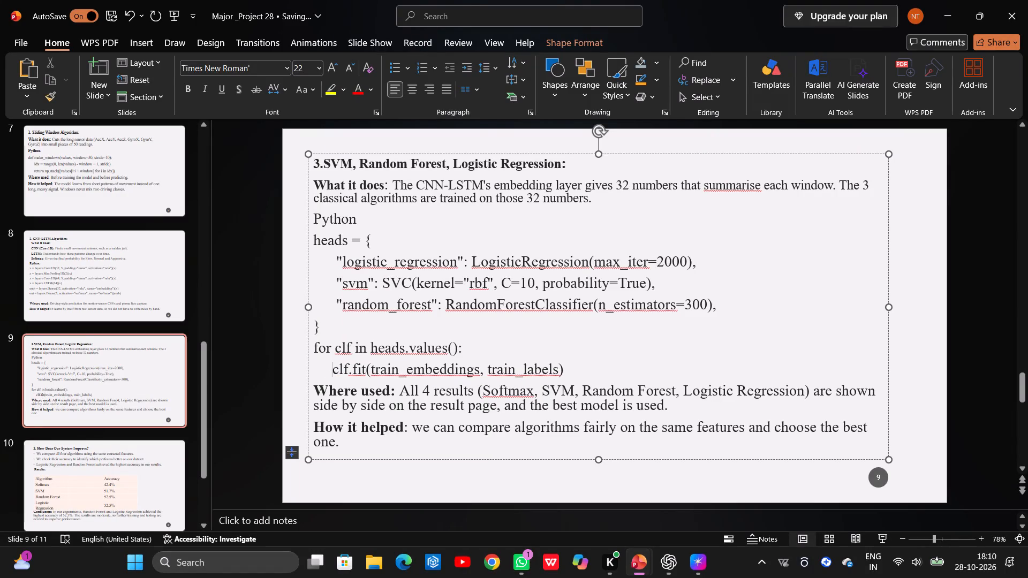
Finish indenting the "clf.fit(train_embeddings, train_labels)" line beneath the for loop on slide 9.
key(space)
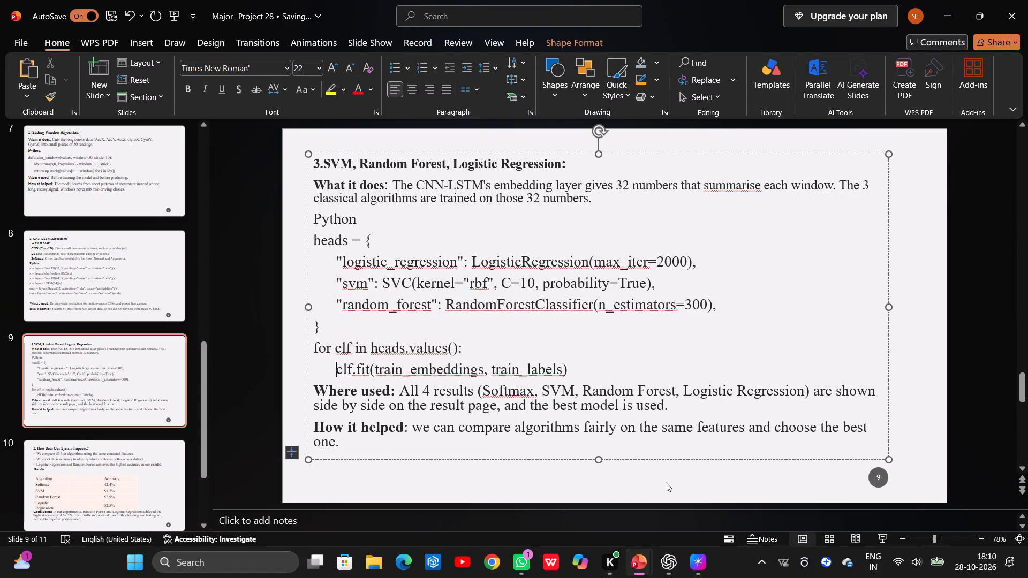
click(777, 356)
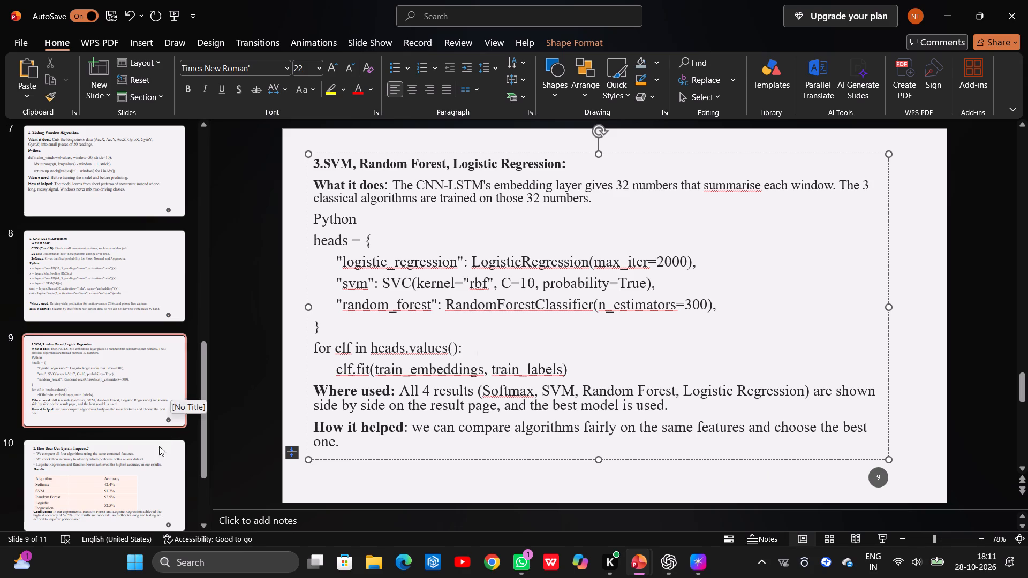
Go to slide 10, "How Does Our System Improve?", and select its algorithm accuracy table for editing.
click(126, 473)
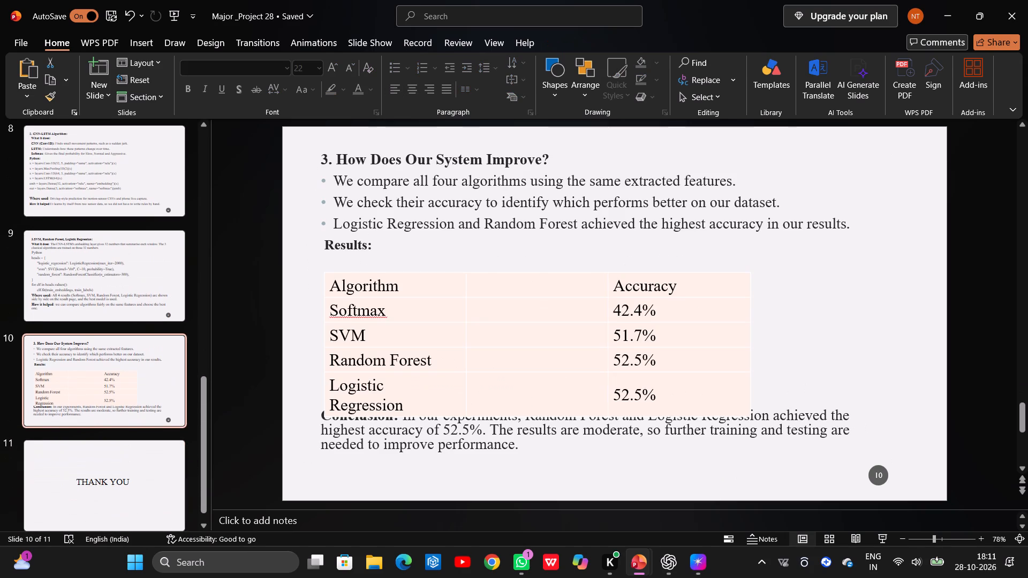
click(324, 161)
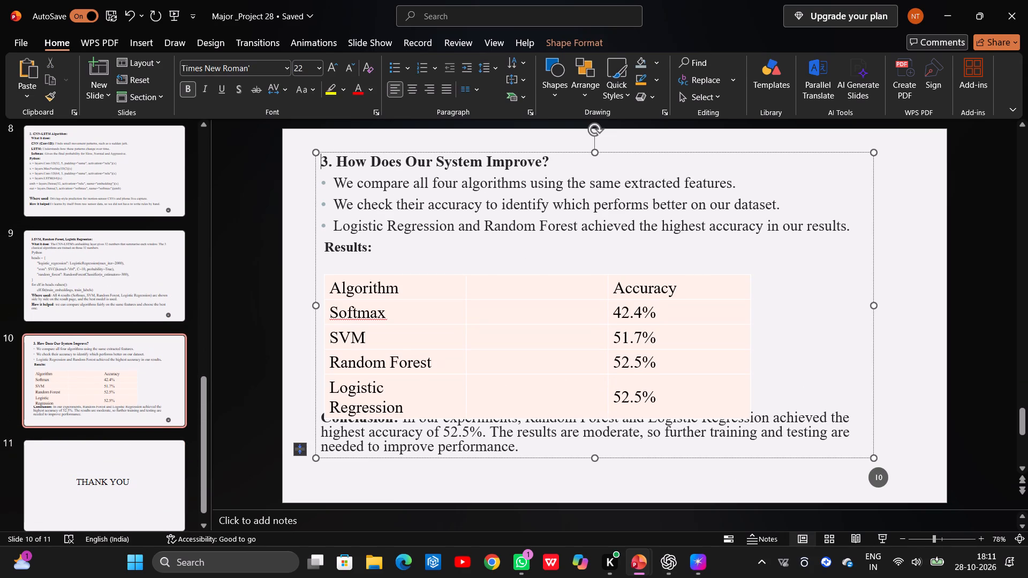
right_click(600, 307)
click(500, 269)
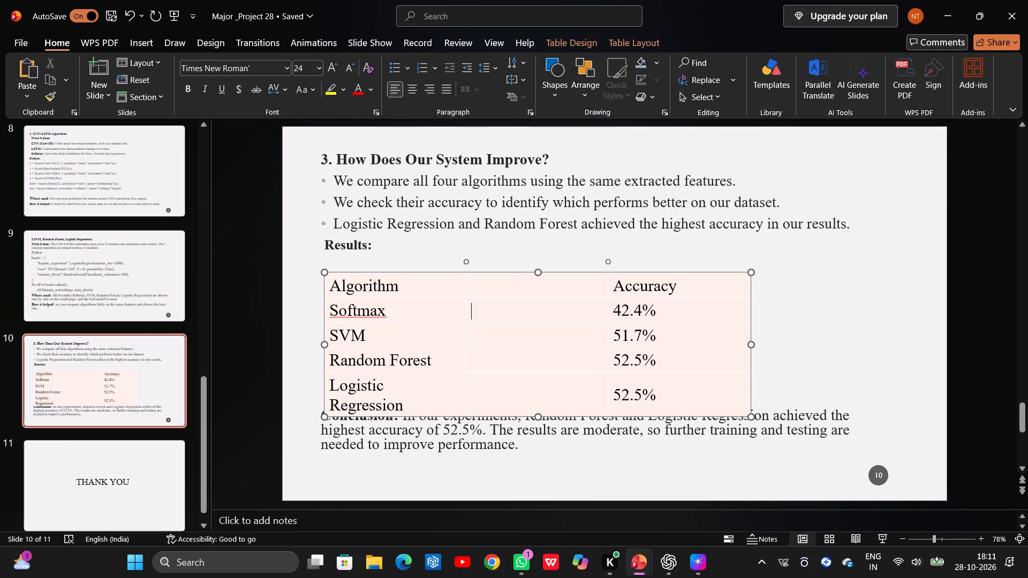
Remove the algorithm accuracy table from slide 10.
right_click(537, 271)
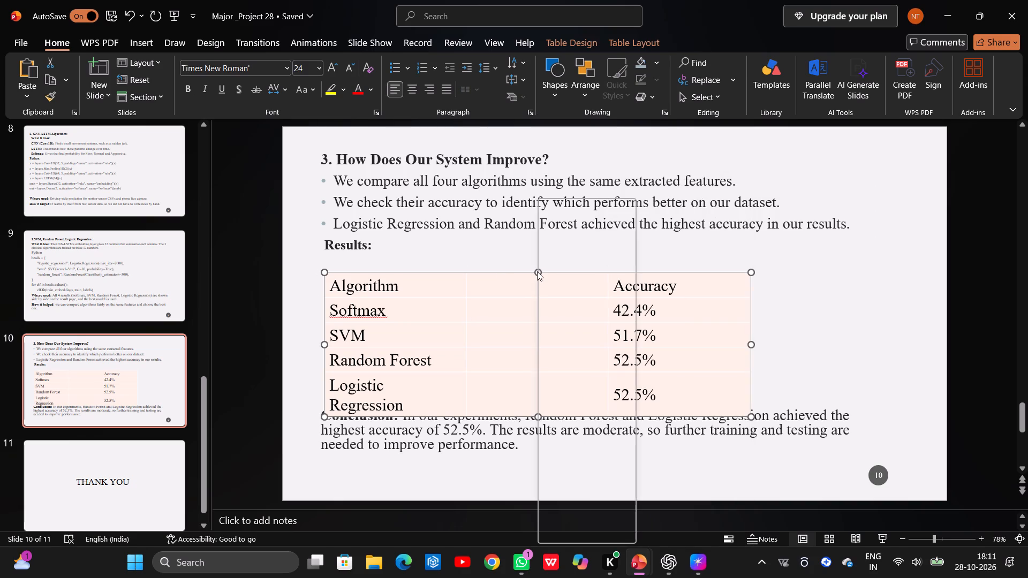
click(589, 205)
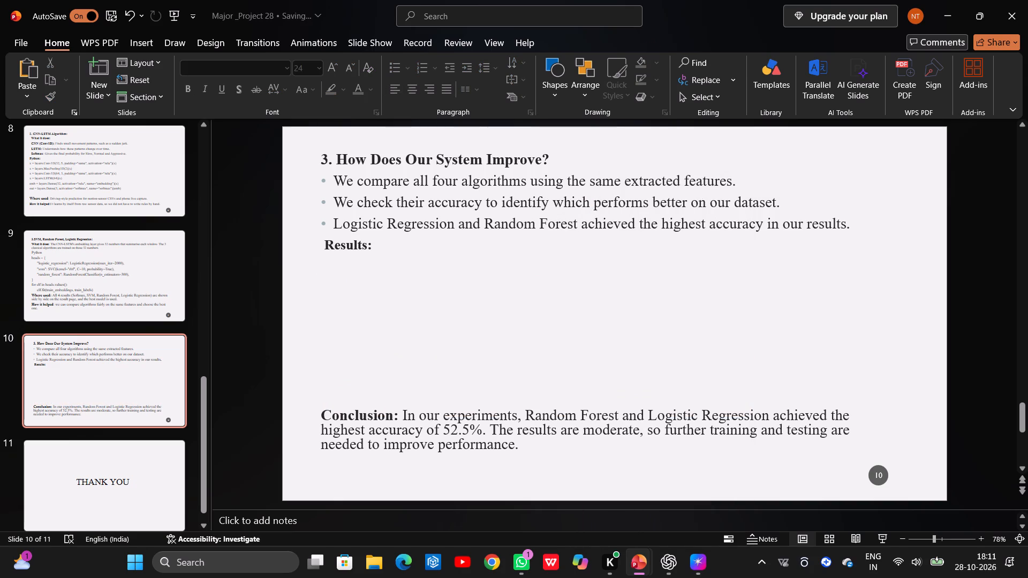
Delete all the text on slide 10, from the "3. How Does Our System Improve?" heading through the end of the conclusion paragraph.
click(323, 161)
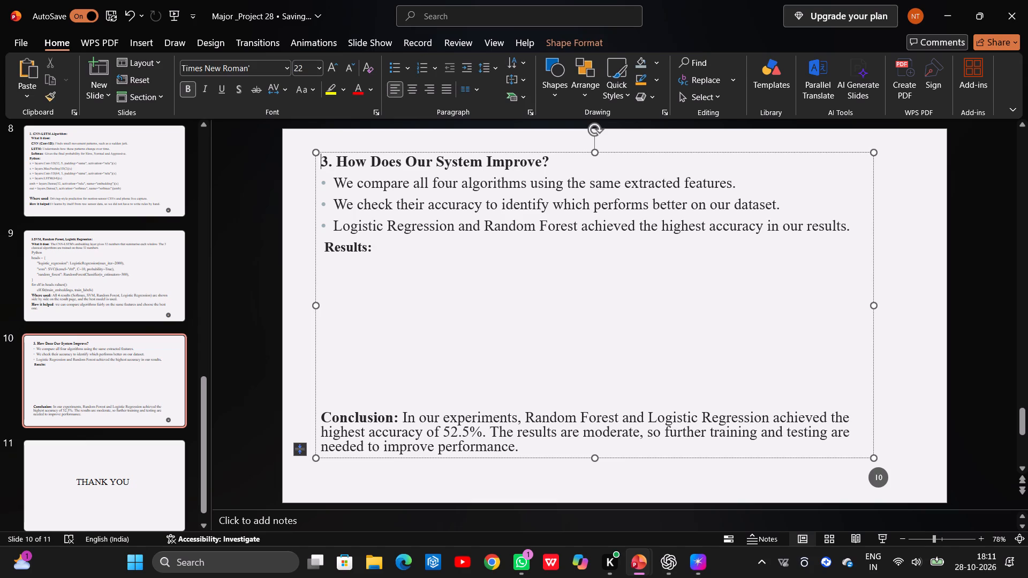
drag(324, 158, 551, 447)
key(BackSpace)
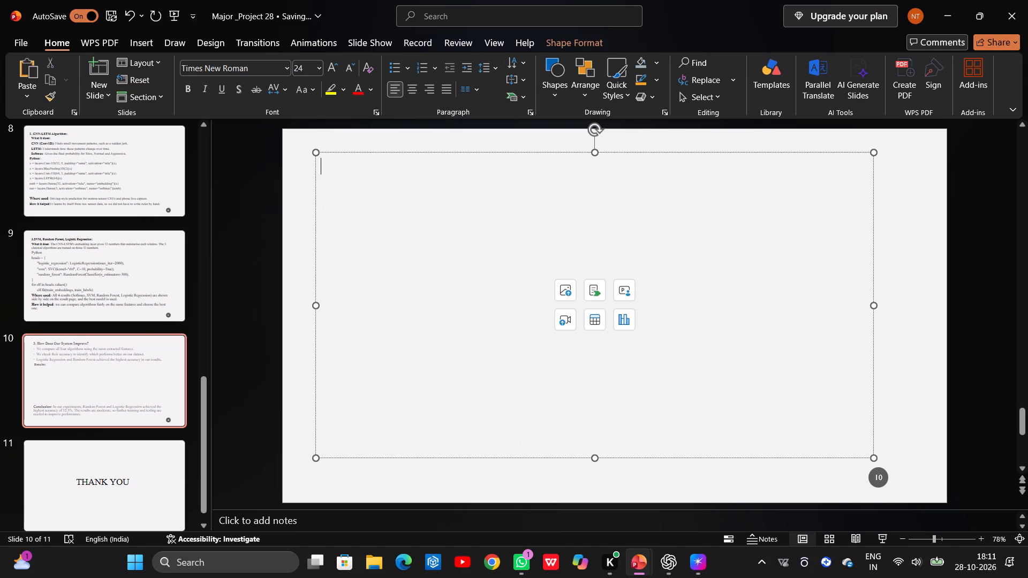
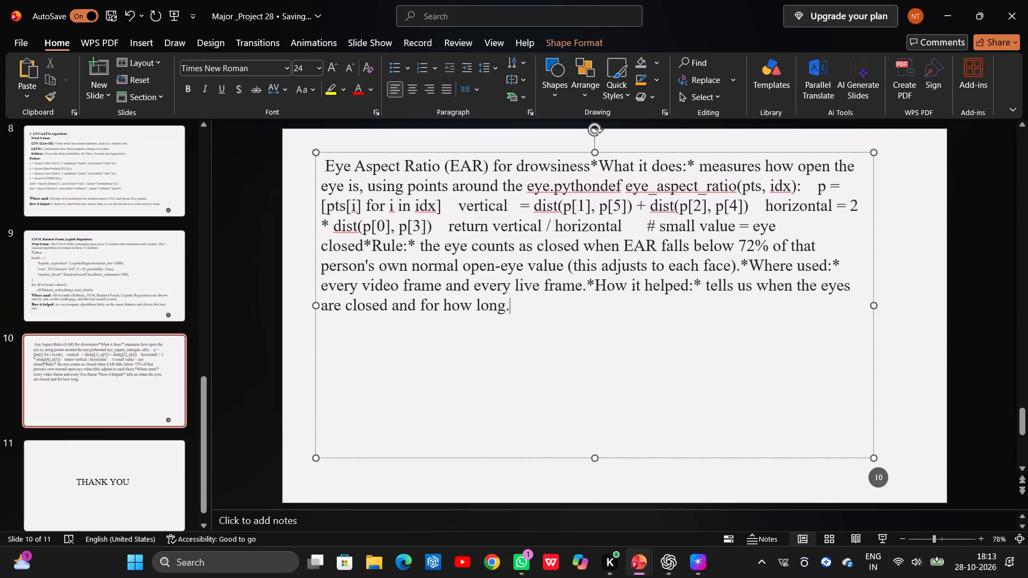
Select the heading text "Eye Aspect Ratio (EAR) for drowsiness" at the start of slide 10's pasted paragraph.
drag(326, 165, 449, 173)
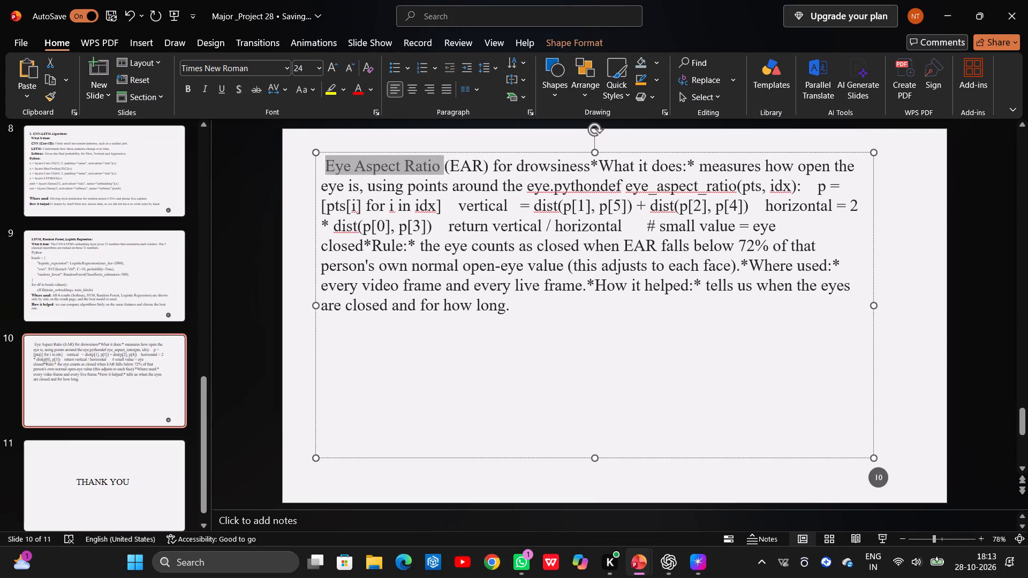
drag(449, 173, 617, 157)
click(592, 164)
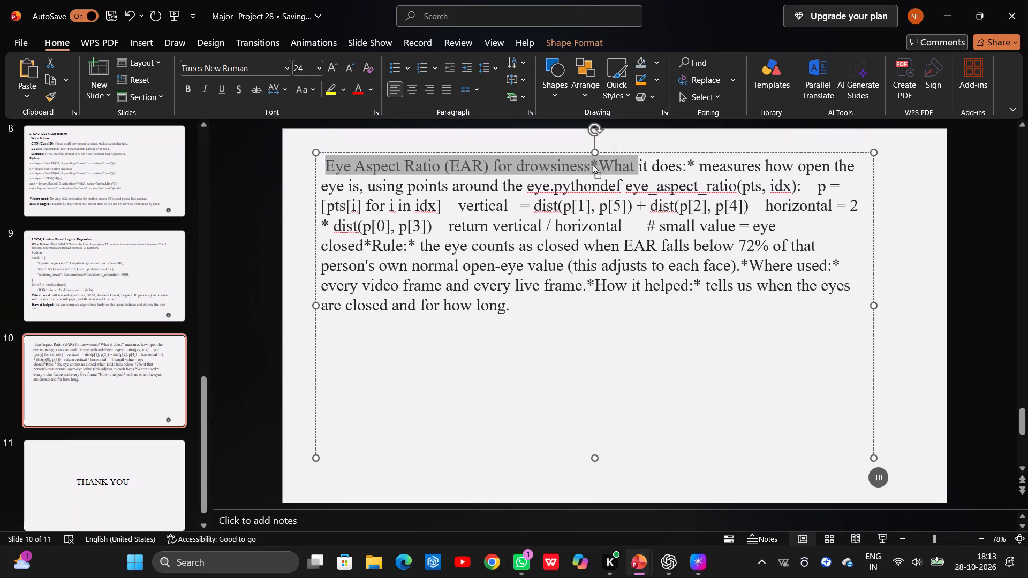
Make the heading text "Eye Aspect Ratio (EAR) for drowsiness" bold on slide 10.
click(592, 164)
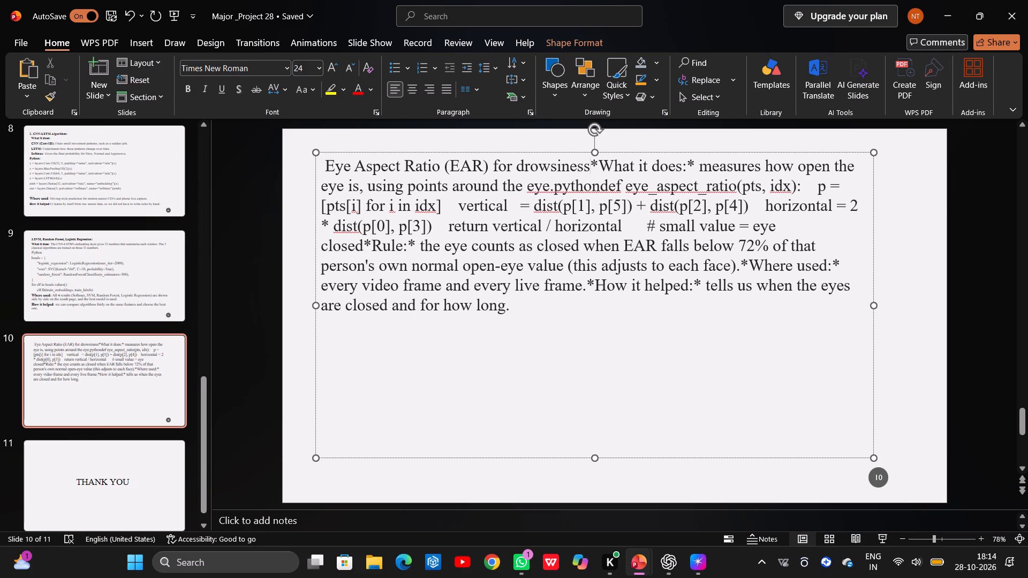
drag(322, 164, 336, 165)
drag(336, 165, 543, 163)
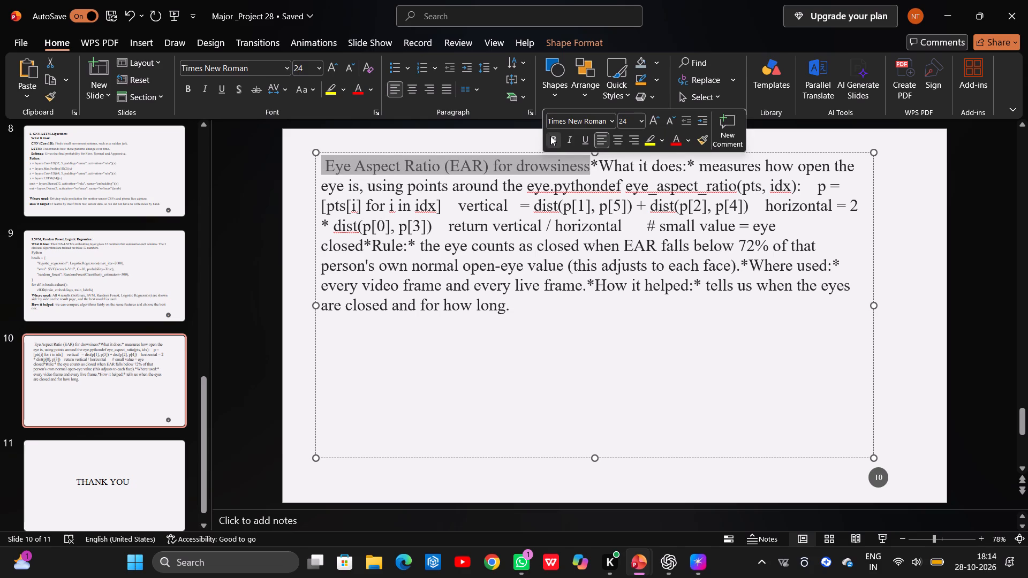
click(550, 136)
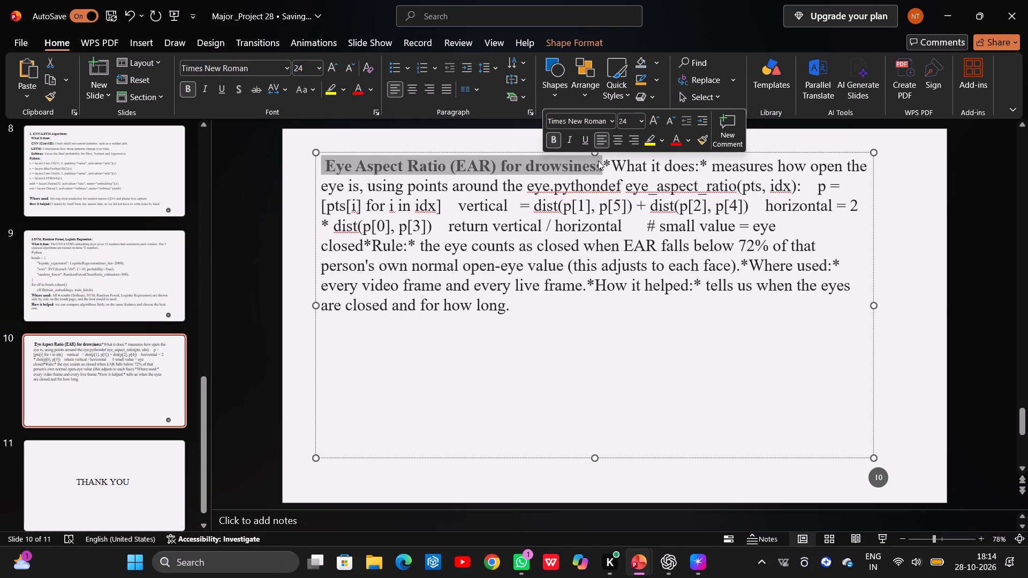
Remove the asterisks around "What it does:" on slide 10, along with the space after it.
click(611, 162)
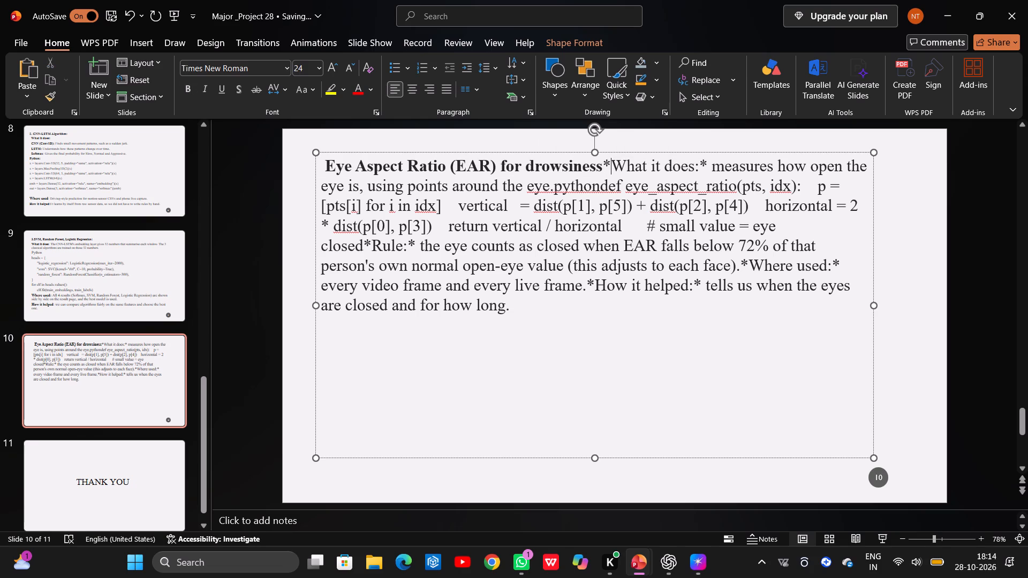
key(BackSpace)
click(701, 164)
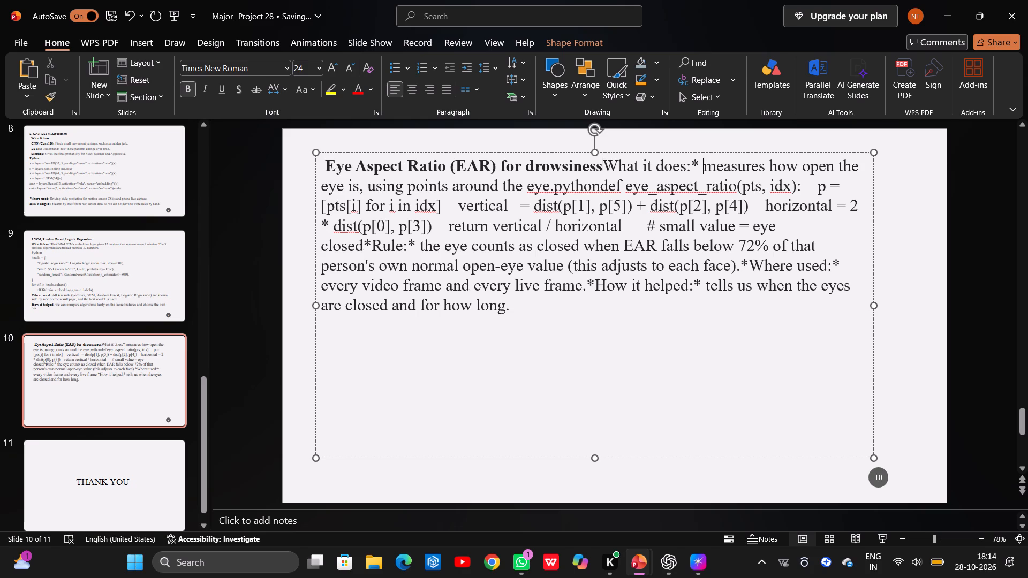
key(BackSpace)
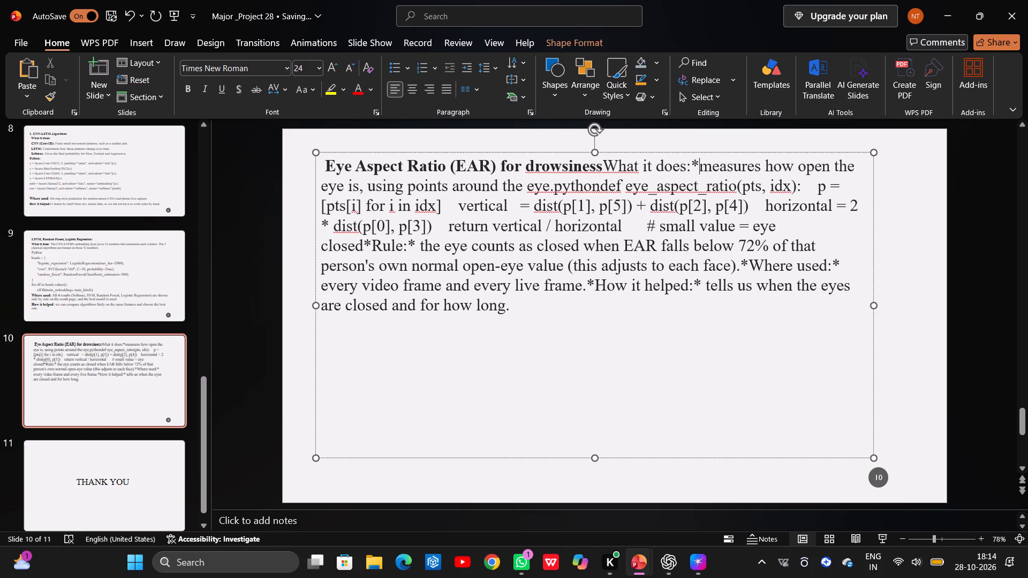
key(BackSpace)
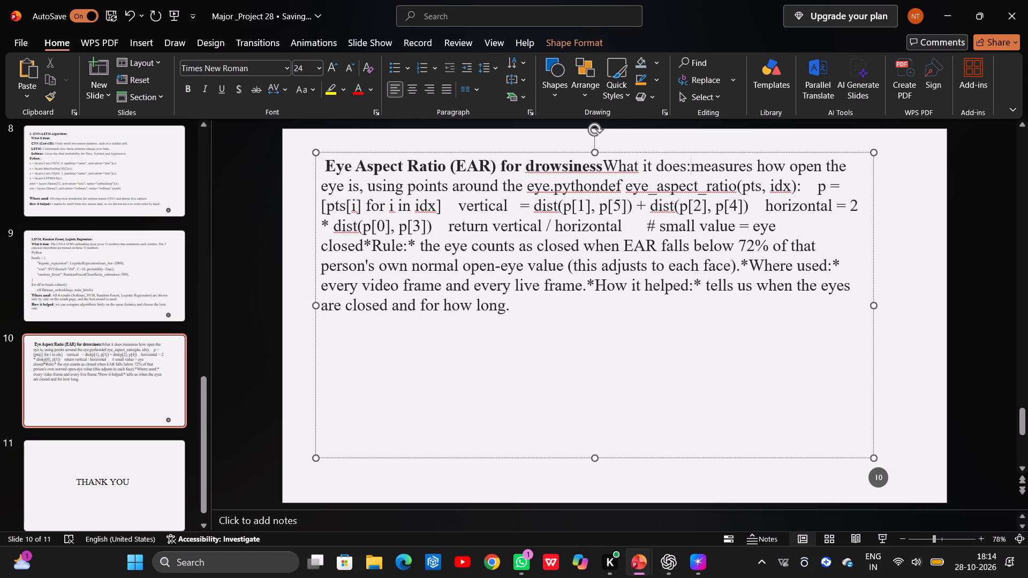
End the Eye Aspect Ratio heading with a colon and start "What it does" on a new line.
click(603, 171)
key(shift+colon)
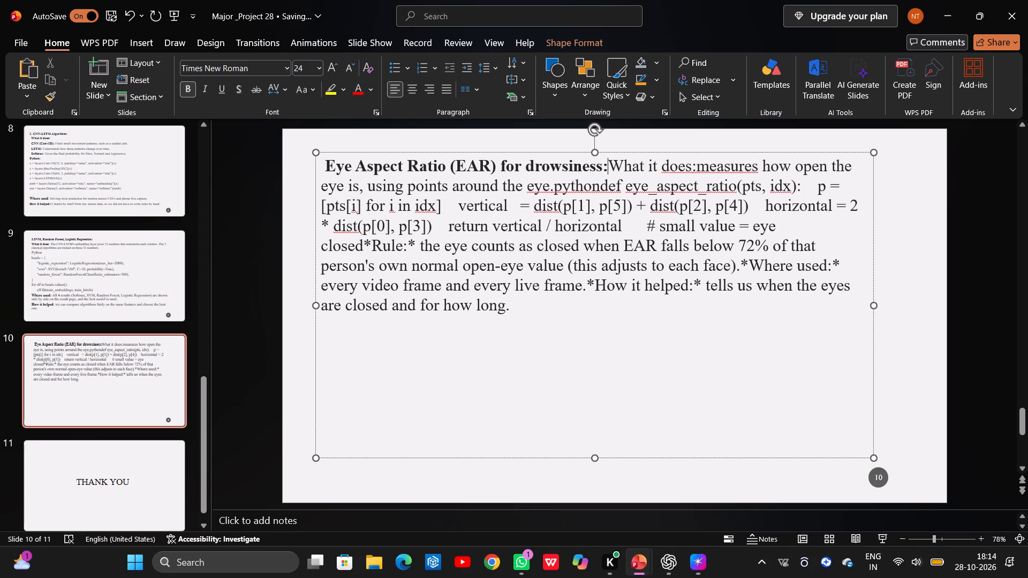
key(Return)
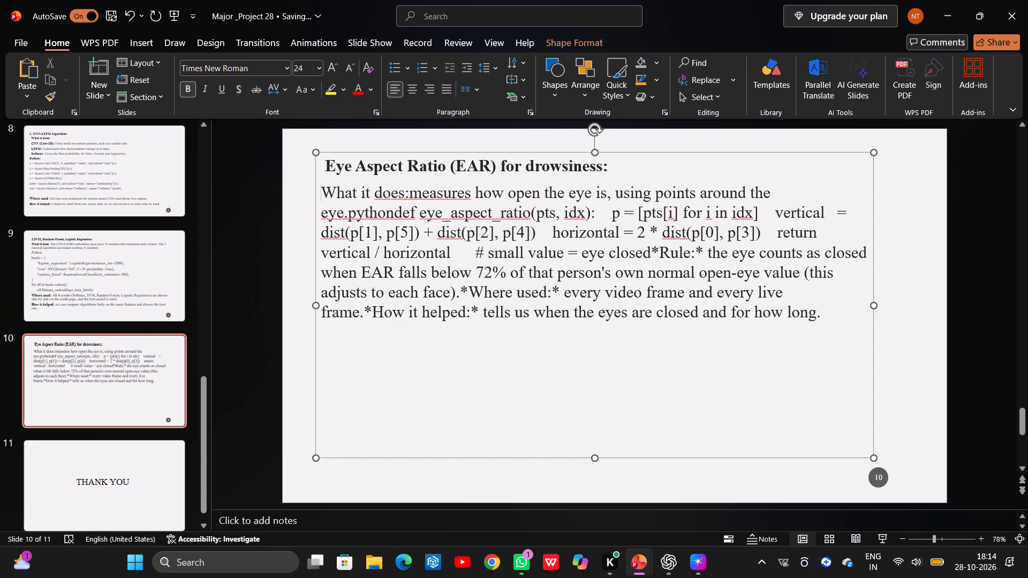
Bold the label "What it does" and, after a space following its colon, capitalise the description's first word as "Measures".
drag(325, 193, 373, 204)
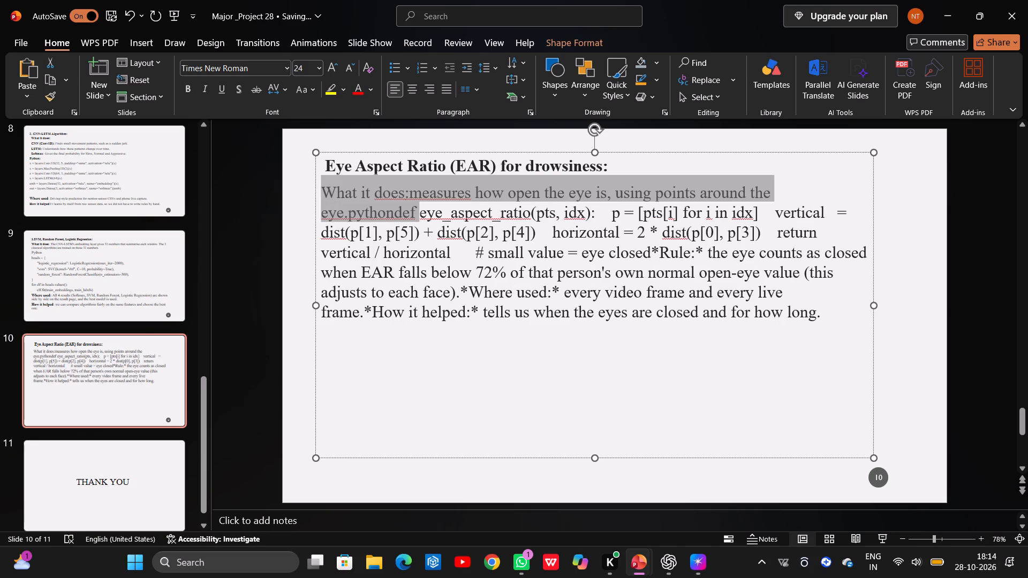
drag(373, 204, 395, 199)
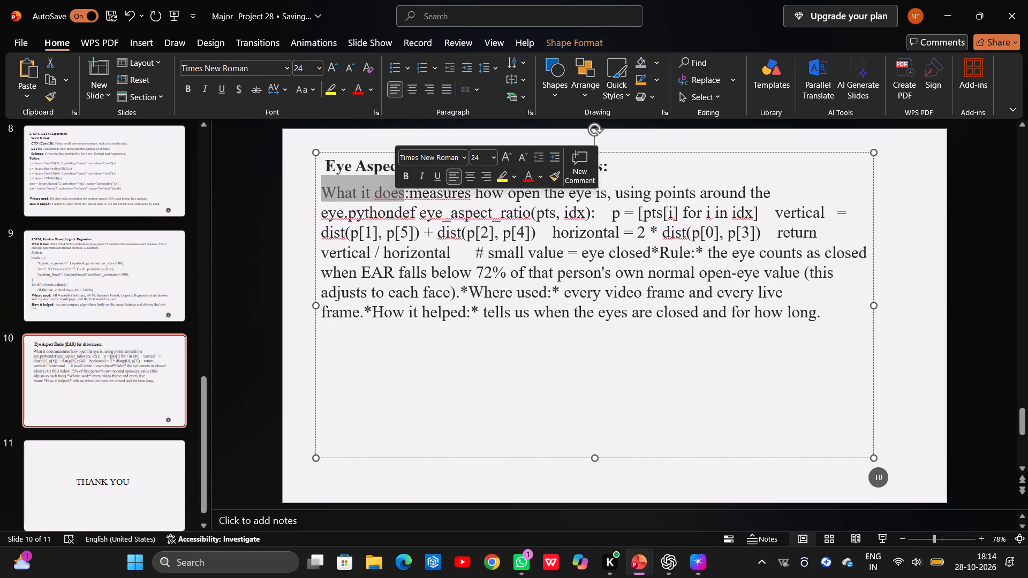
click(410, 178)
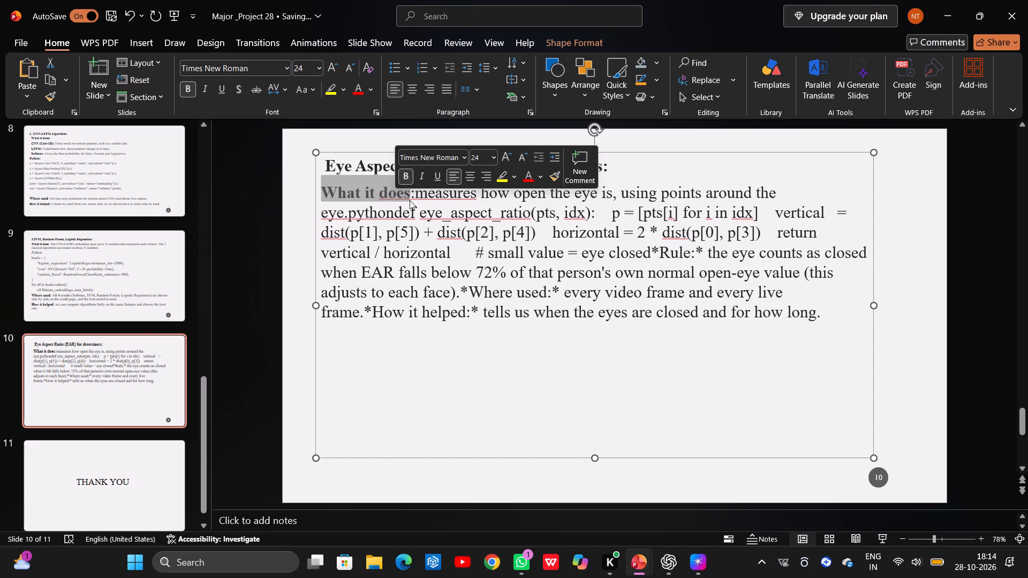
click(415, 195)
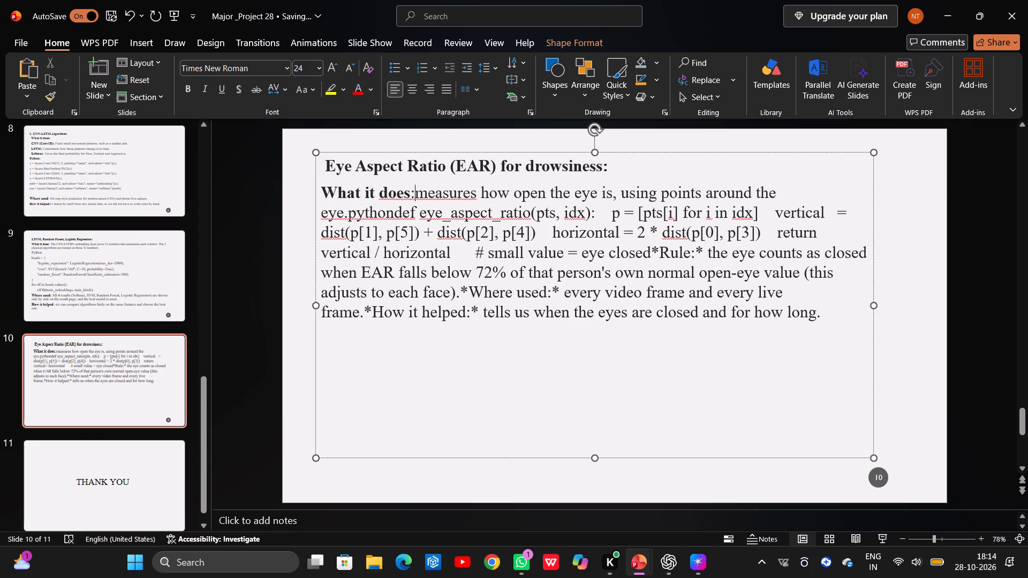
key(space)
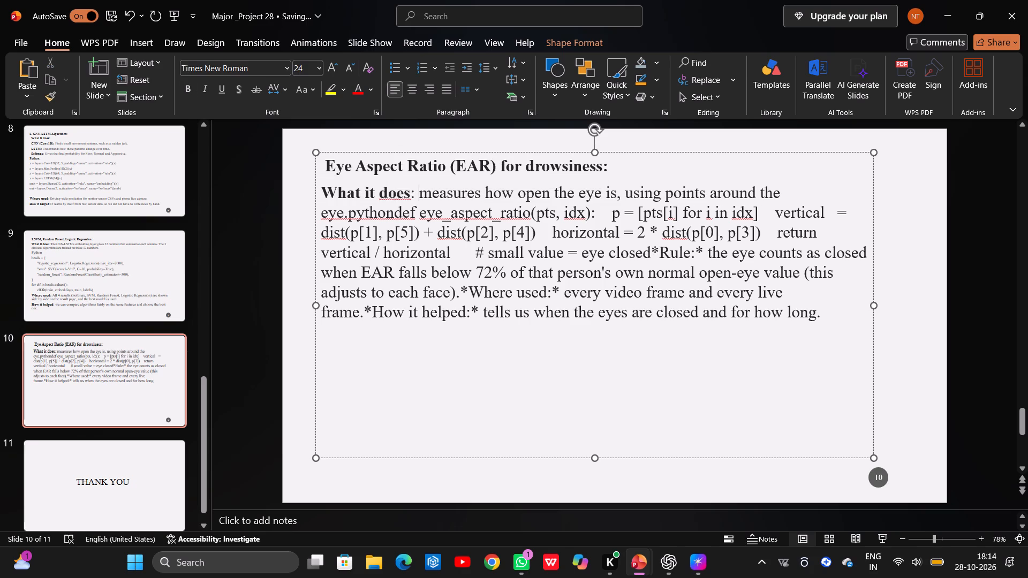
key(Right)
key(BackSpace)
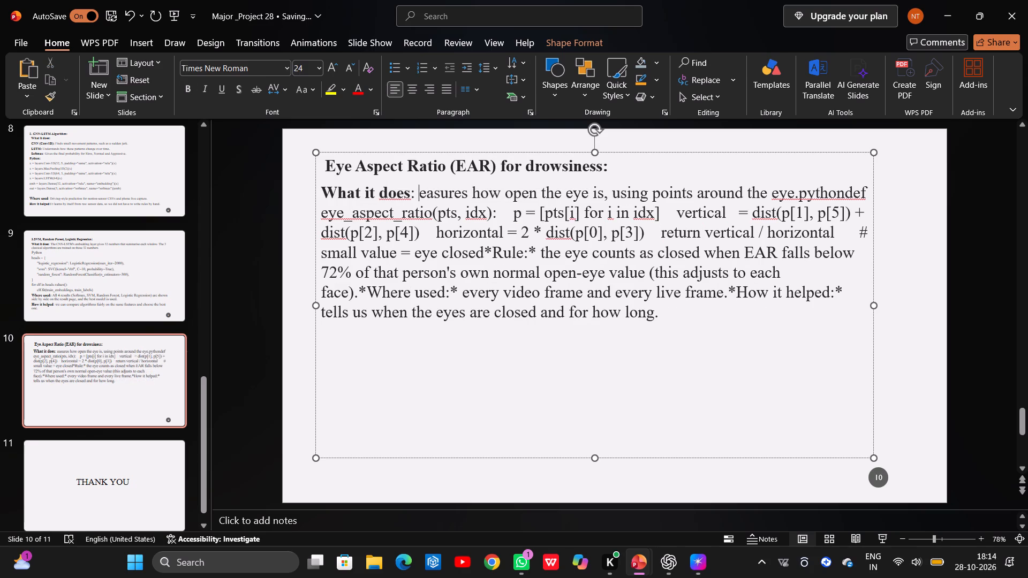
key(m)
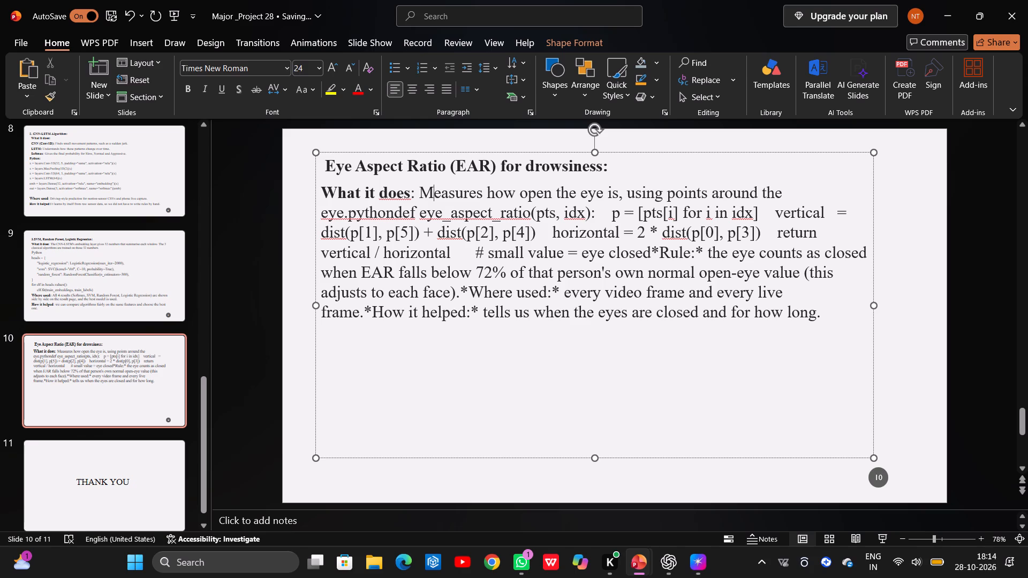
Break the text after "points around the eye." so that the "pythondef" code starts on a new line.
click(350, 214)
key(Return)
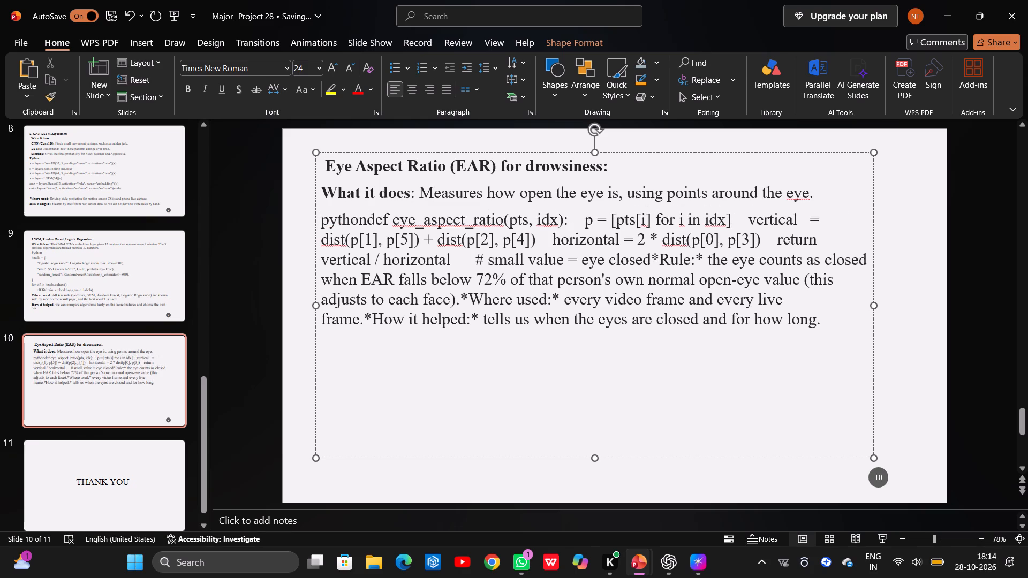
Split "pythondef" on slide 10 after "python" so that "def eye_aspect_ratio(pts, idx):" starts on its own line.
click(367, 222)
key(Return)
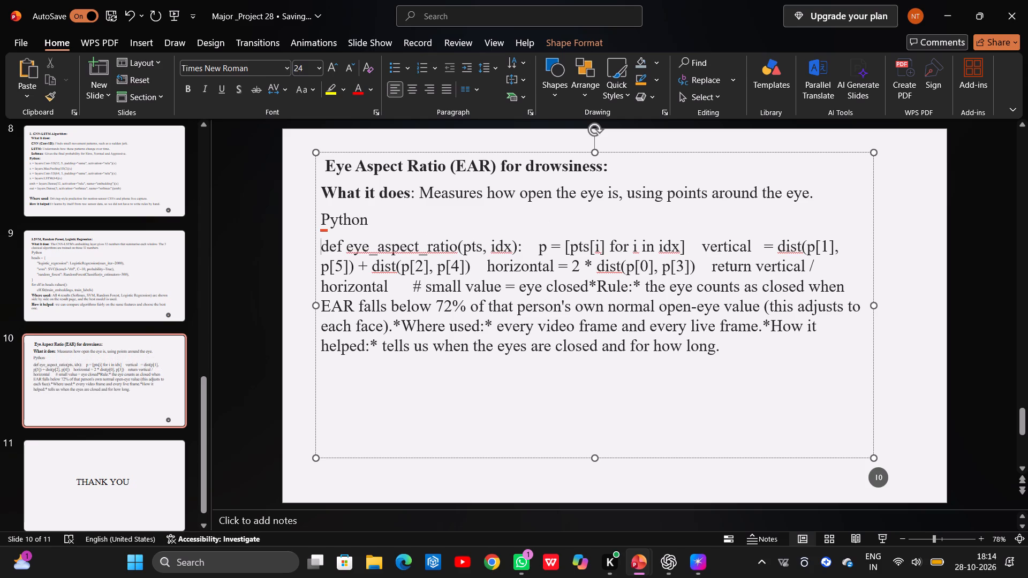
Bold the label "Python" above the eye_aspect_ratio code and place the text cursor at the end of that label.
drag(325, 218, 369, 226)
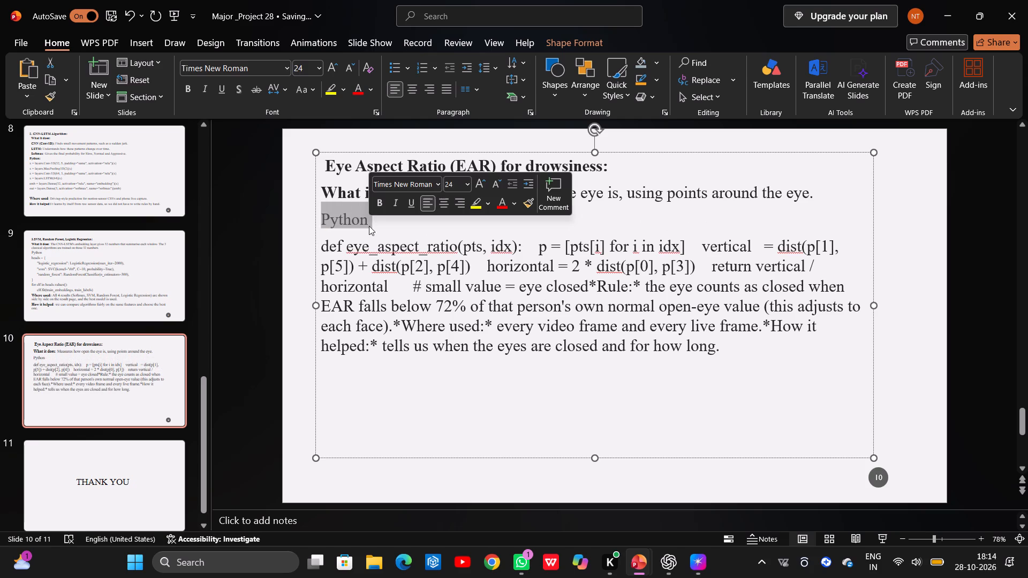
click(380, 207)
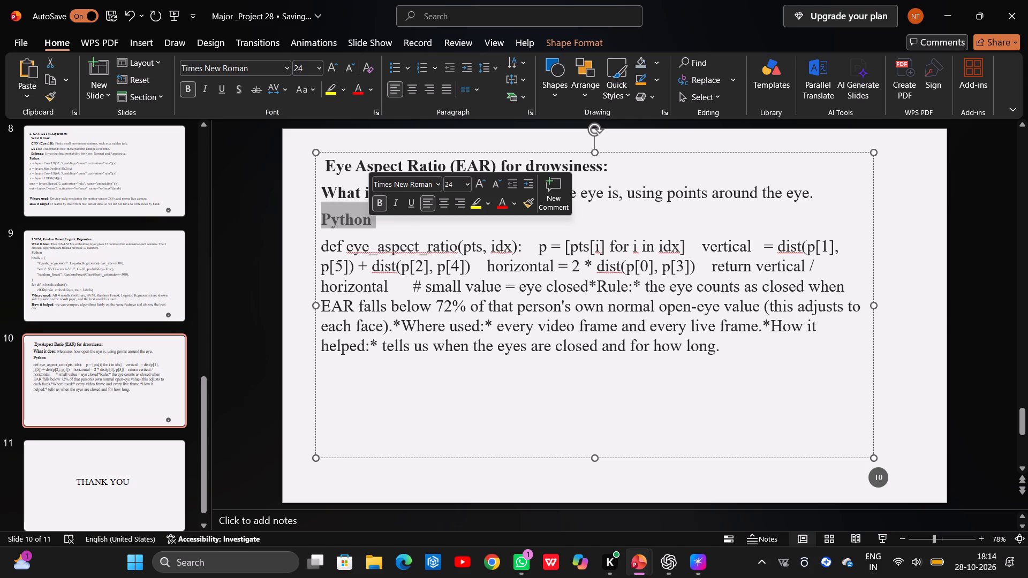
click(383, 223)
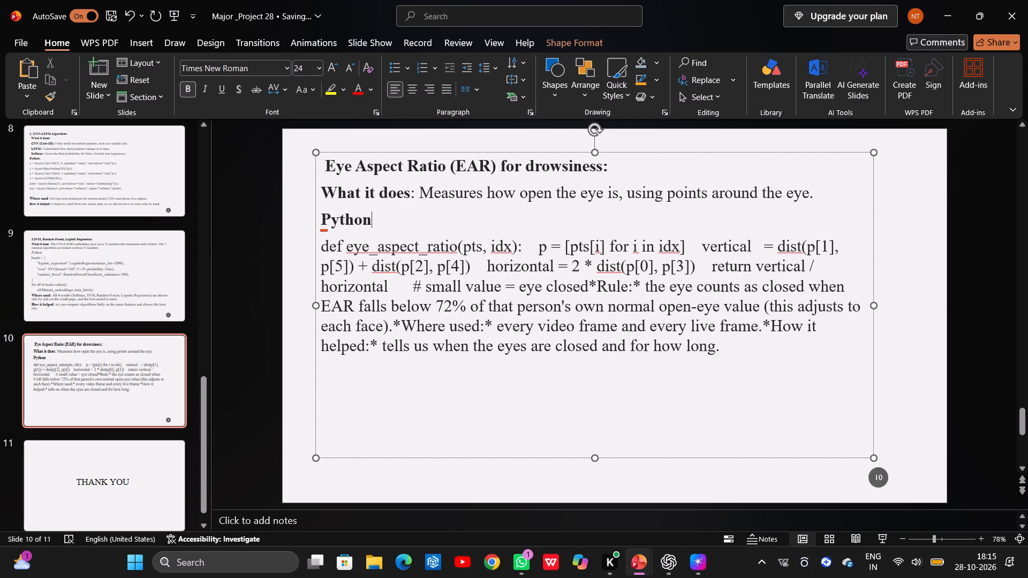
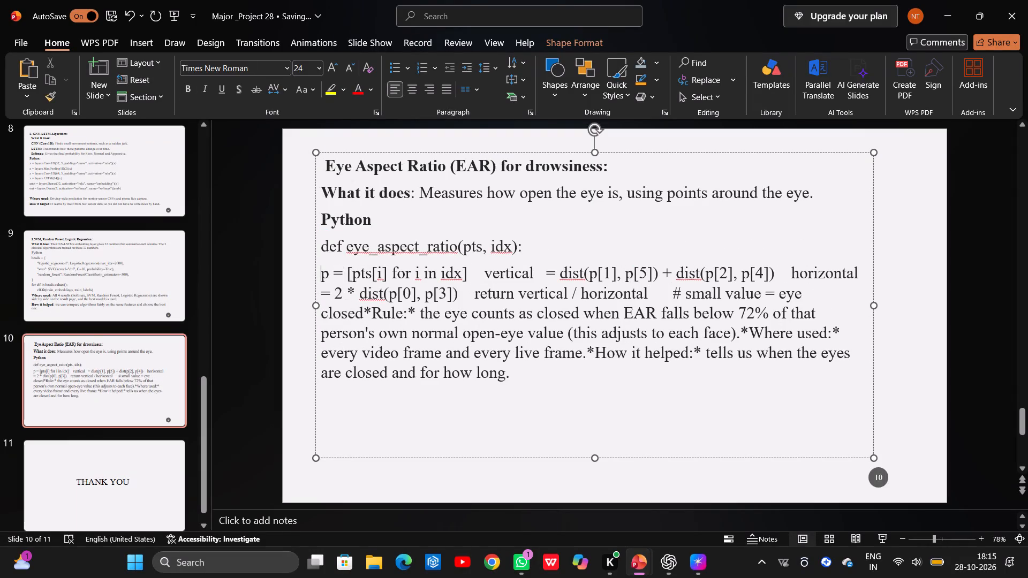
Start a new line before "vertical" in slide 10's code, right after "p = [pts[i] for i in idx]".
click(484, 276)
key(Return)
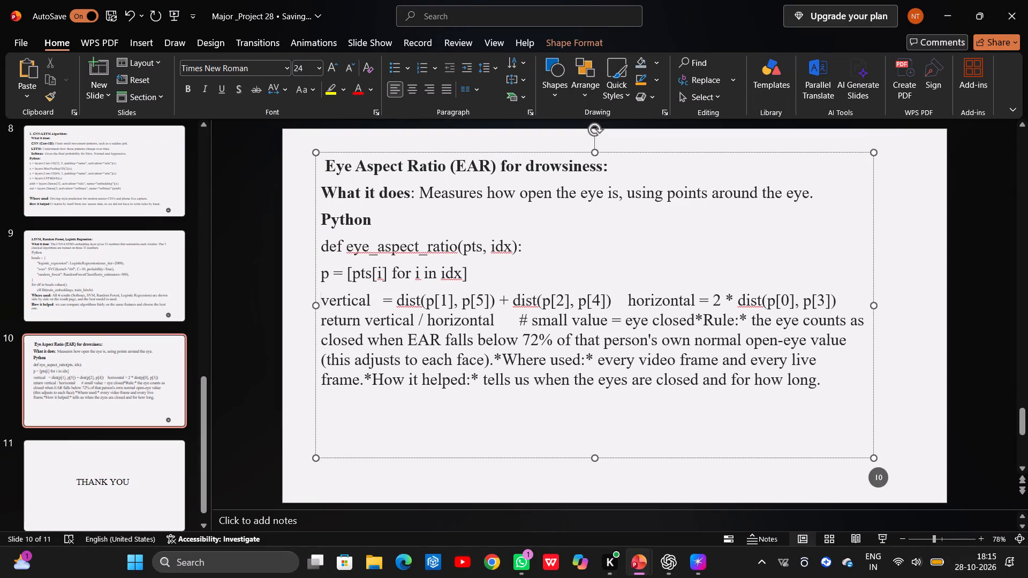
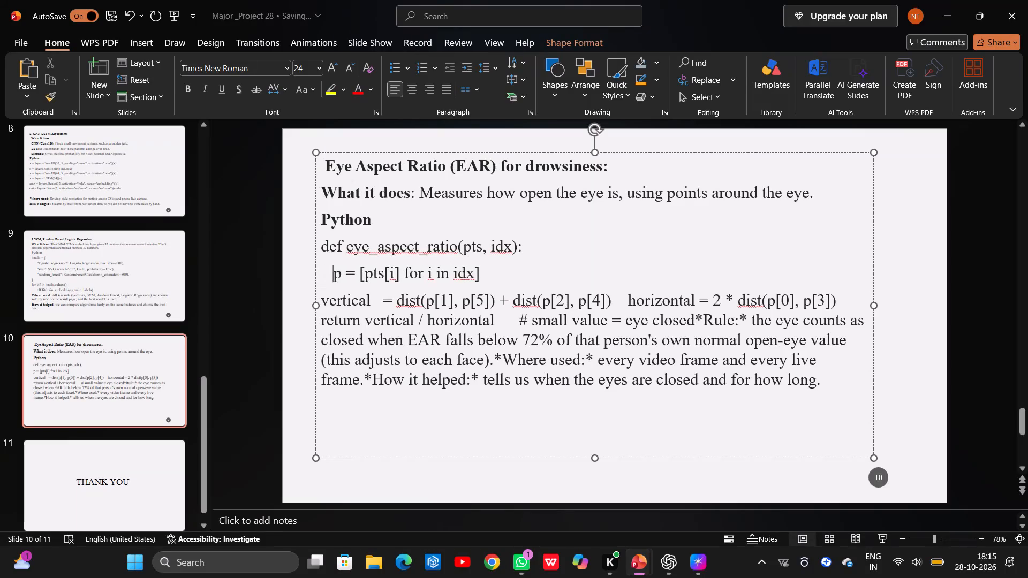
Indent the "vertical = dist(p[1], p[5]) + dist(p[2], p[4])" code line by six spaces, aligning it with the "p =" line.
click(322, 306)
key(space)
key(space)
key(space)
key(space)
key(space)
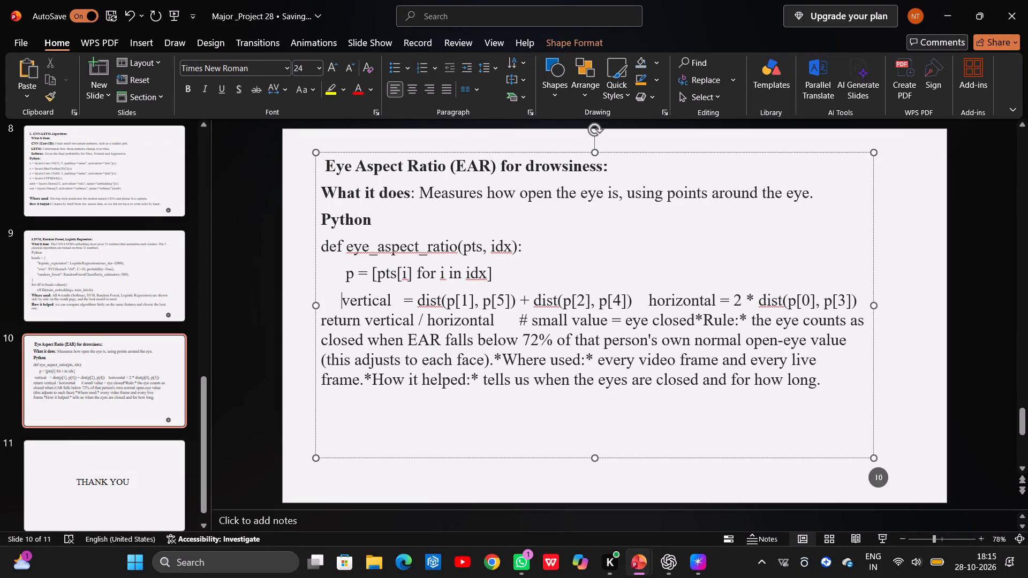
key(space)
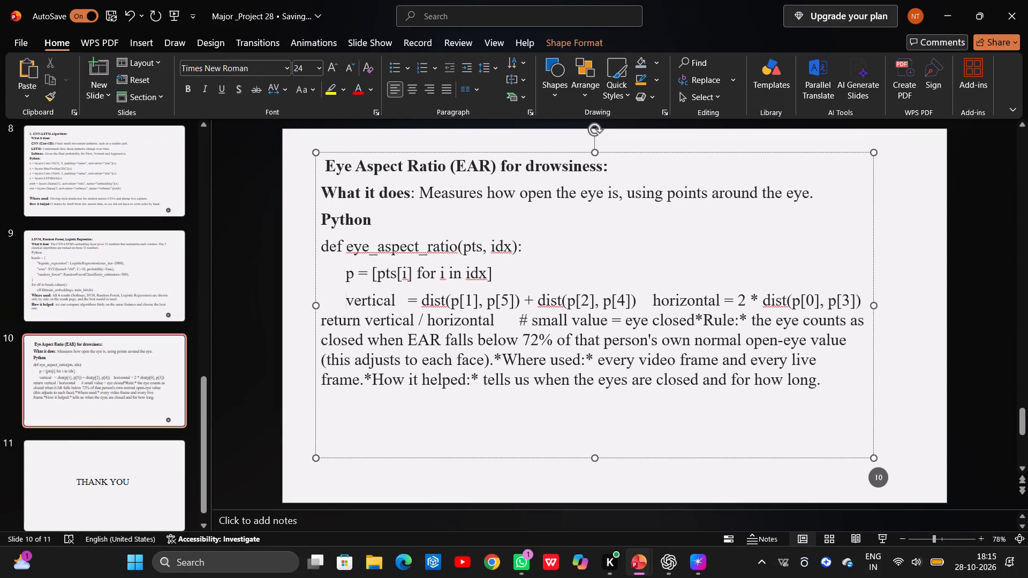
Move "horizontal = 2 * dist(p[0], p[3])" onto its own line and indent it six spaces to align with the "vertical" line.
click(651, 300)
key(Return)
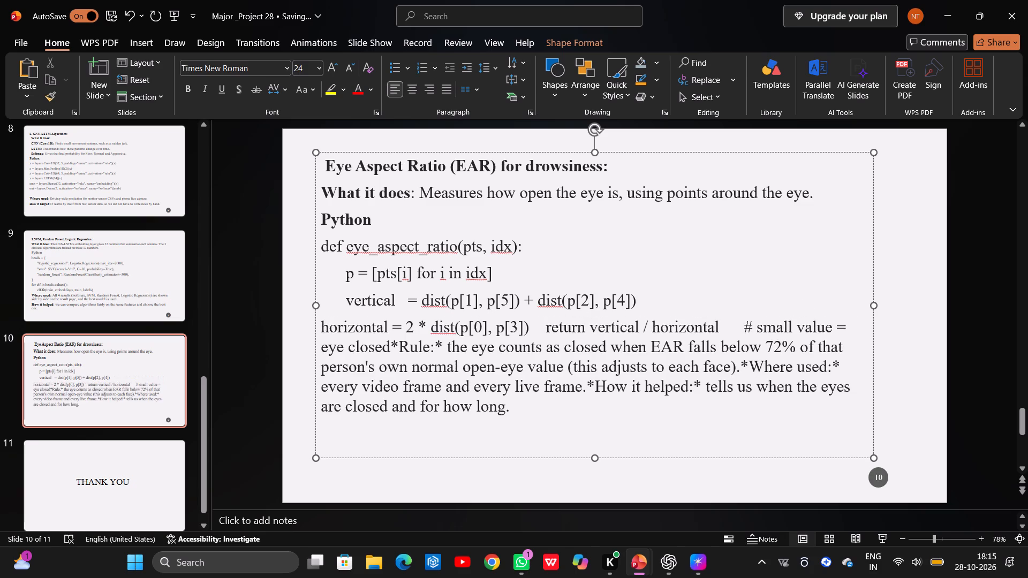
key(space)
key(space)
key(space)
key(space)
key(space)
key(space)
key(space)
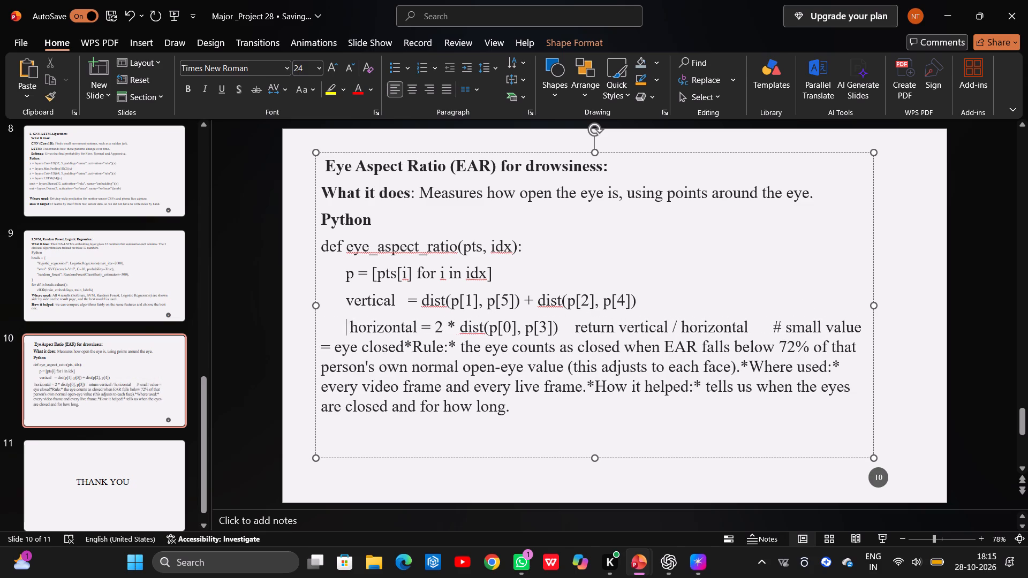
key(BackSpace)
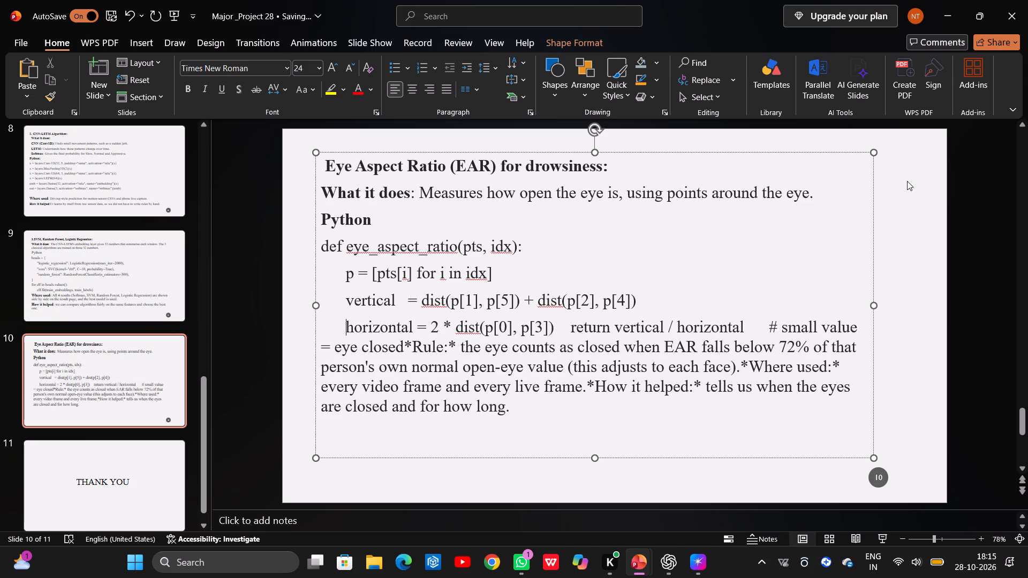
Start a new line at "return vertical / horizontal" and indent it six spaces to match the code lines above.
click(570, 326)
key(Return)
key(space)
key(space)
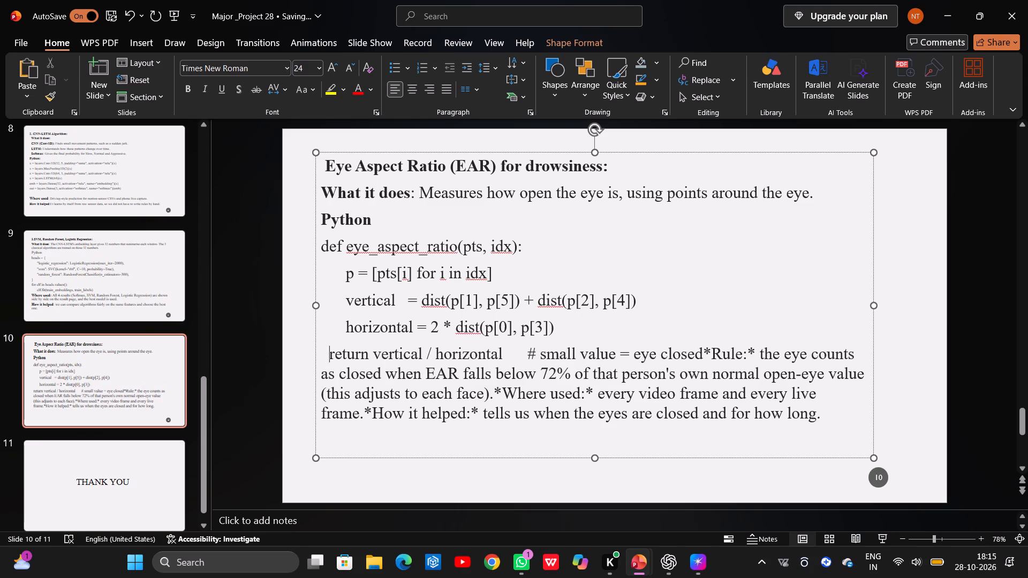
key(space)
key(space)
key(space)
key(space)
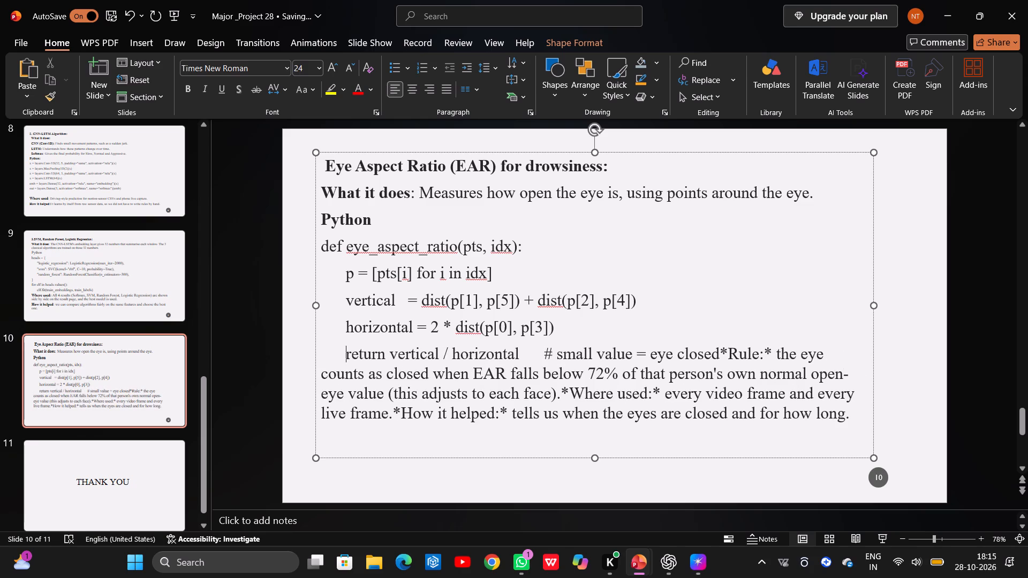
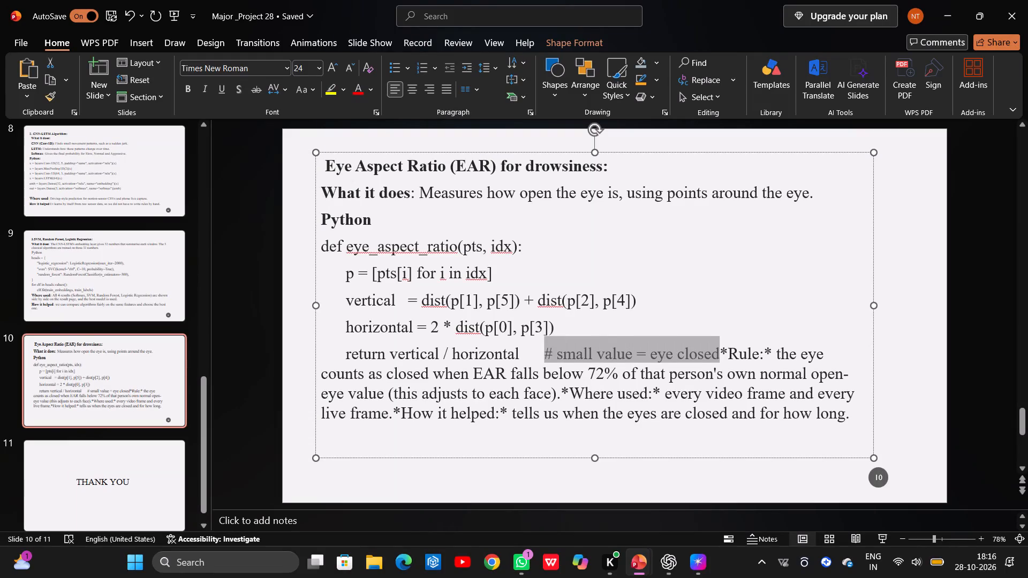
Delete the comment "# small value = eye closed" from the return line and start the "Rule:" text on a new line.
key(BackSpace)
key(Return)
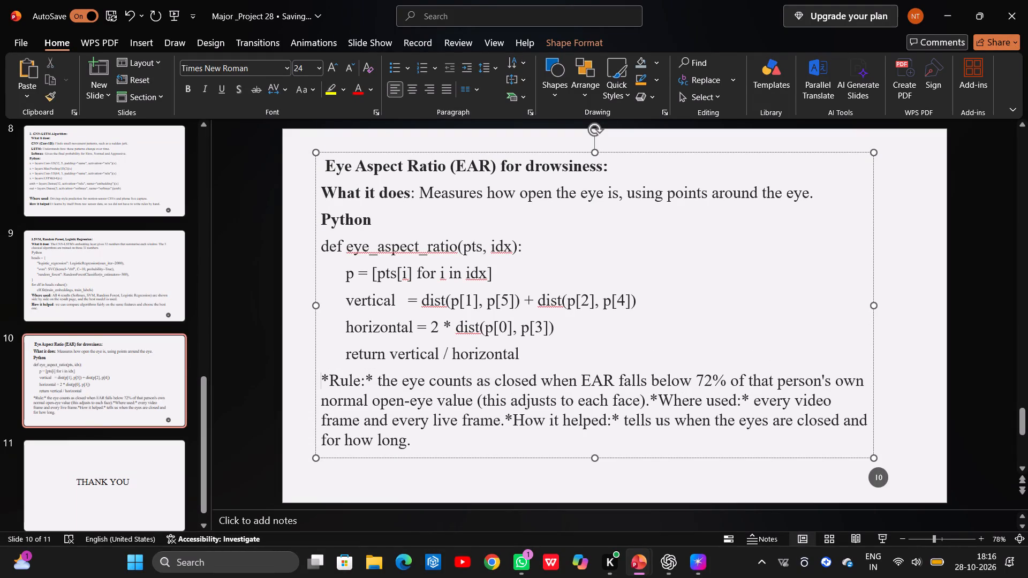
Remove the asterisks around the label "Rule:" and put the cursor in front of it.
click(329, 382)
key(BackSpace)
click(366, 382)
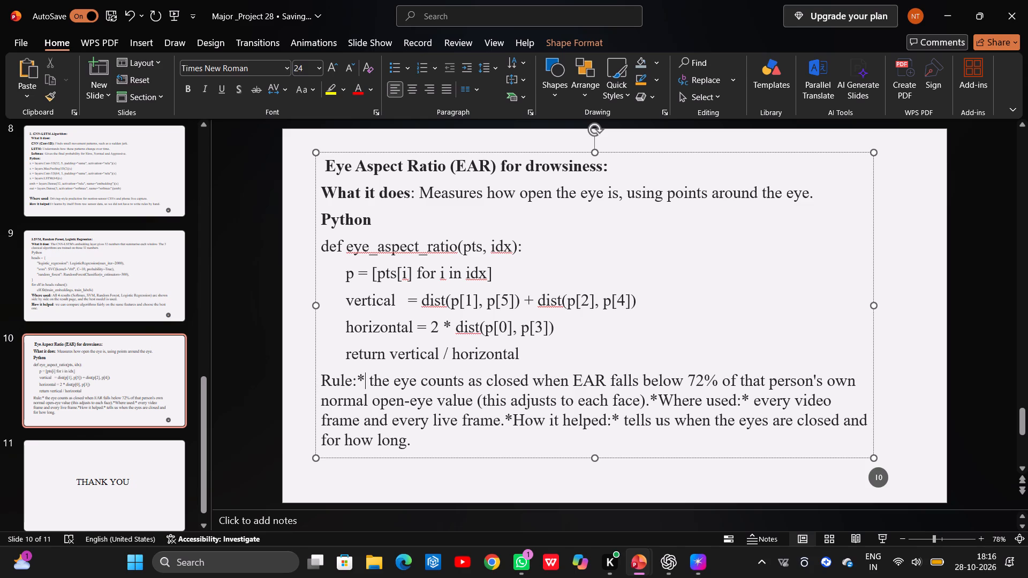
key(BackSpace)
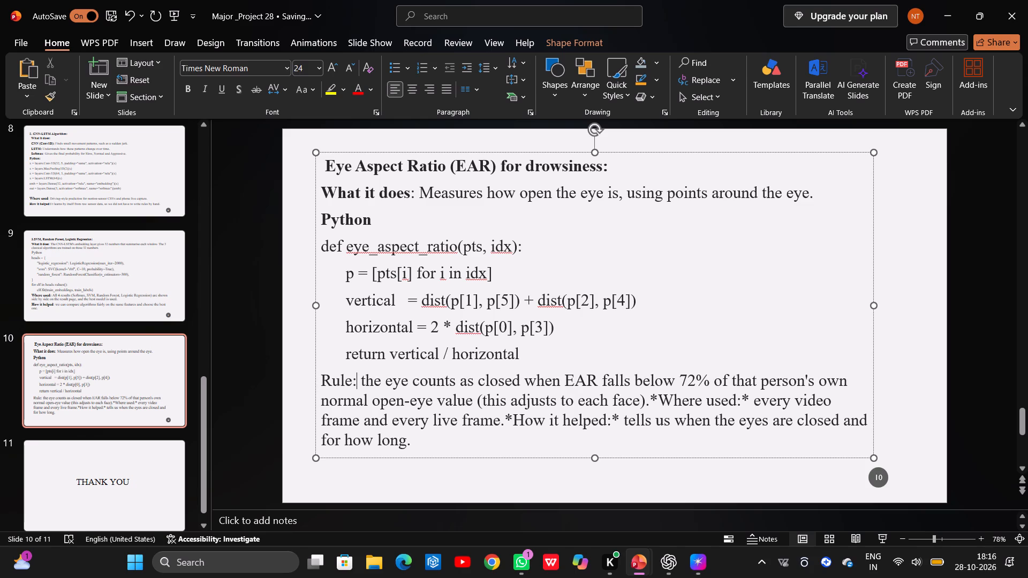
click(323, 385)
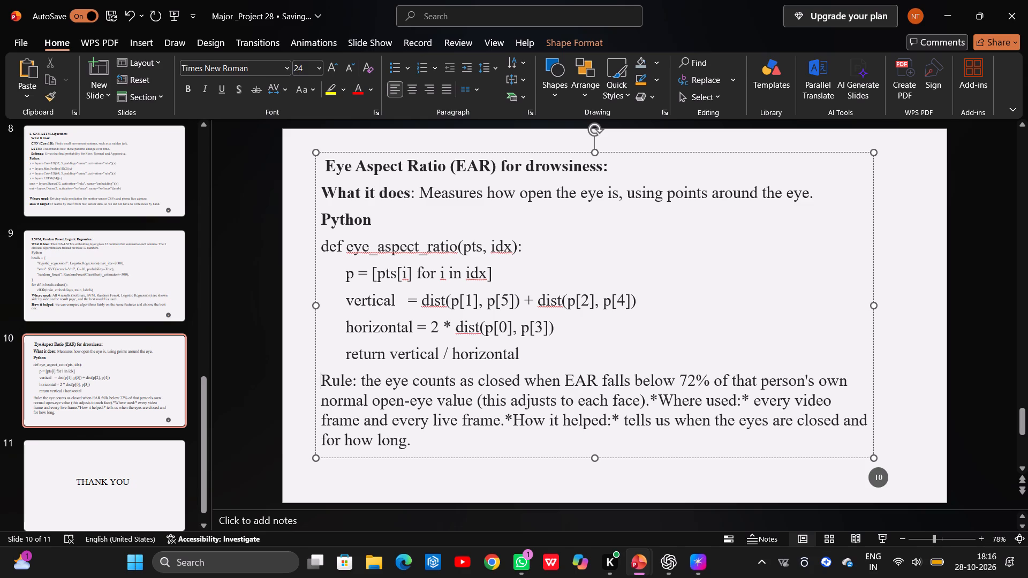
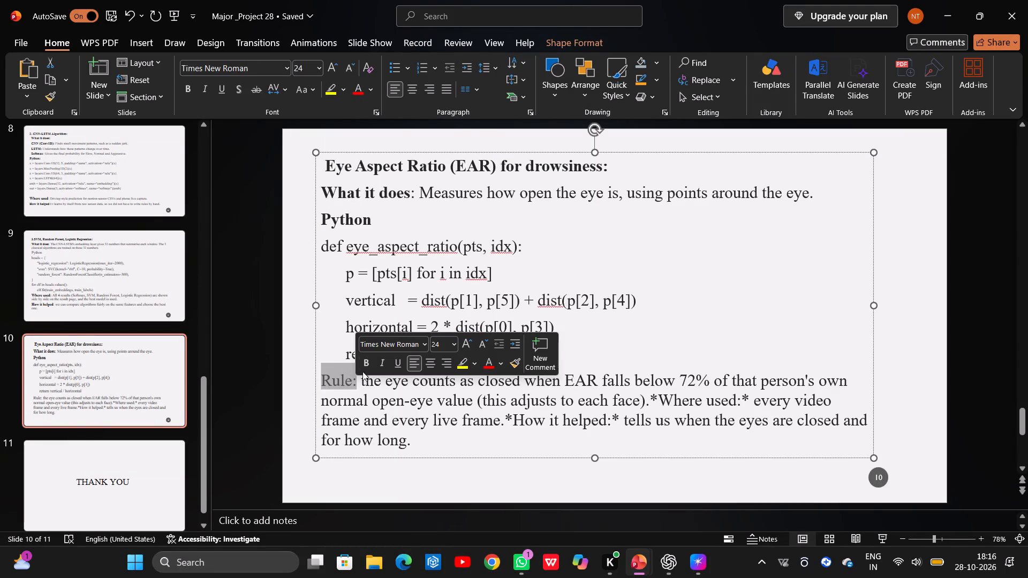
Bold the label "Rule:" at the start of the paragraph below the Python code on slide 10.
click(366, 366)
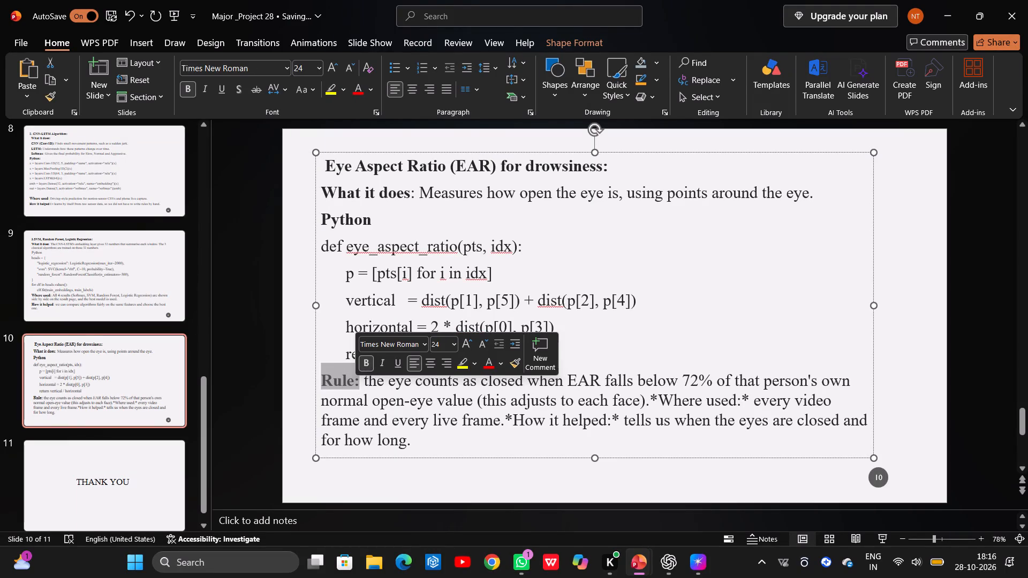
click(368, 392)
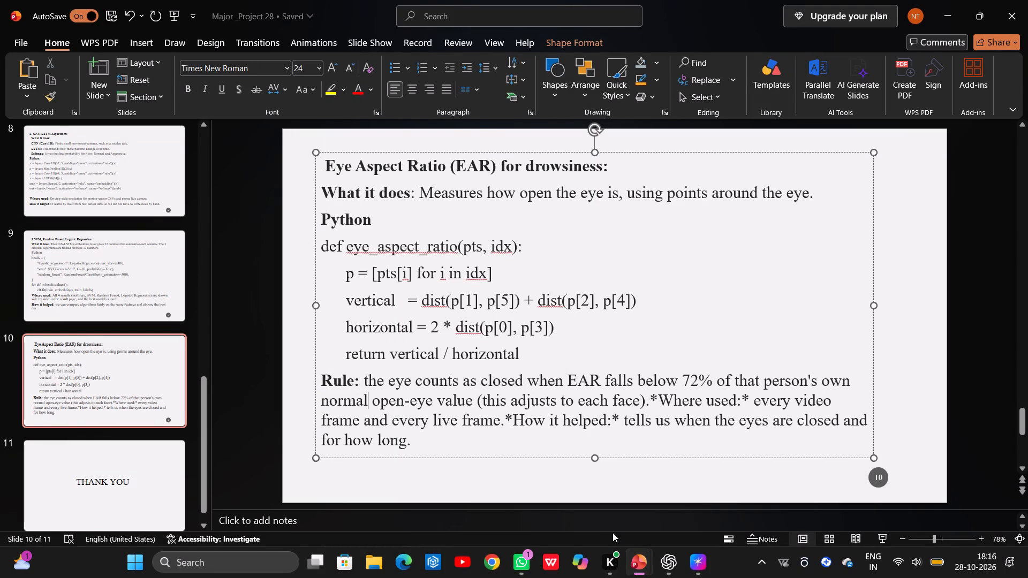
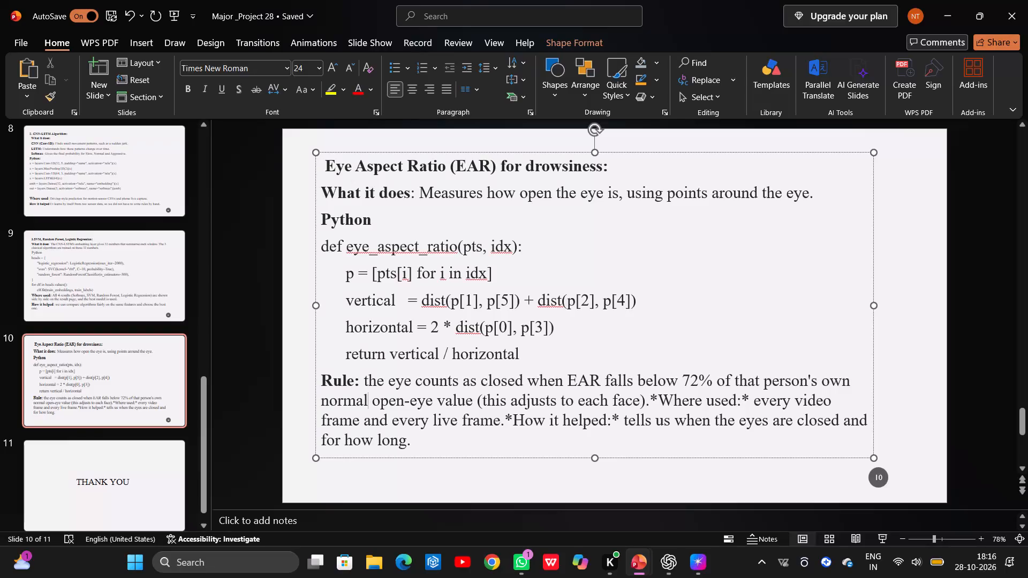
Move "Where used:" onto its own line below the Rule paragraph on slide 10 and delete the asterisks around it.
click(659, 402)
key(BackSpace)
key(Return)
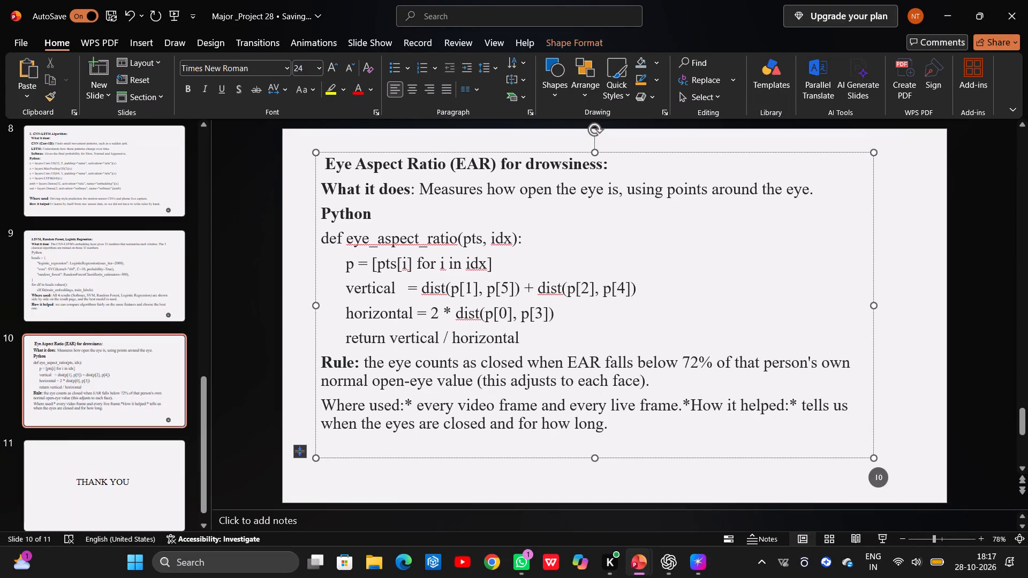
click(414, 405)
key(BackSpace)
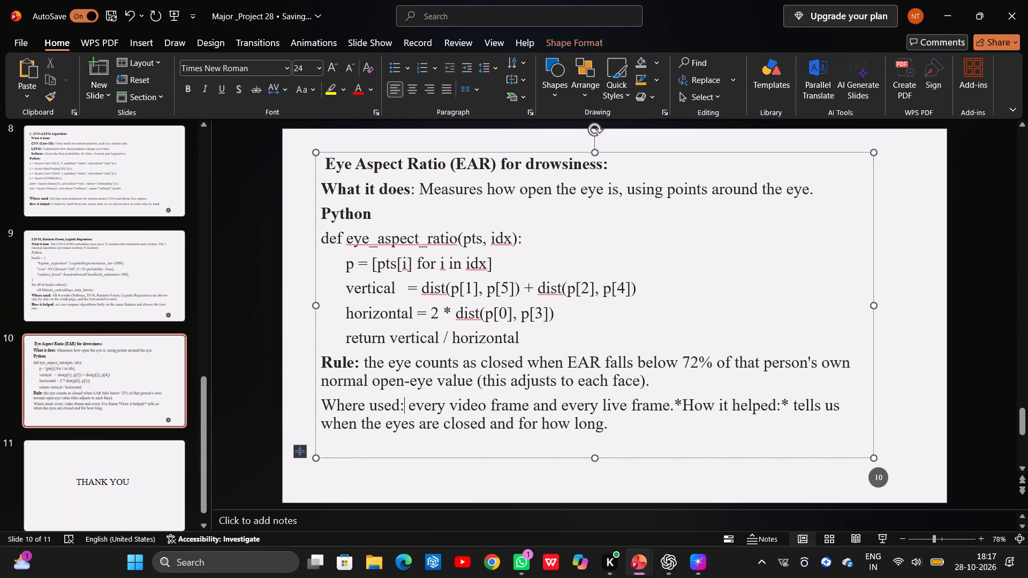
Capitalise the first word after "Rule:" to "The" and the first word after "Where used:" to "Every".
click(369, 360)
key(BackSpace)
key(t)
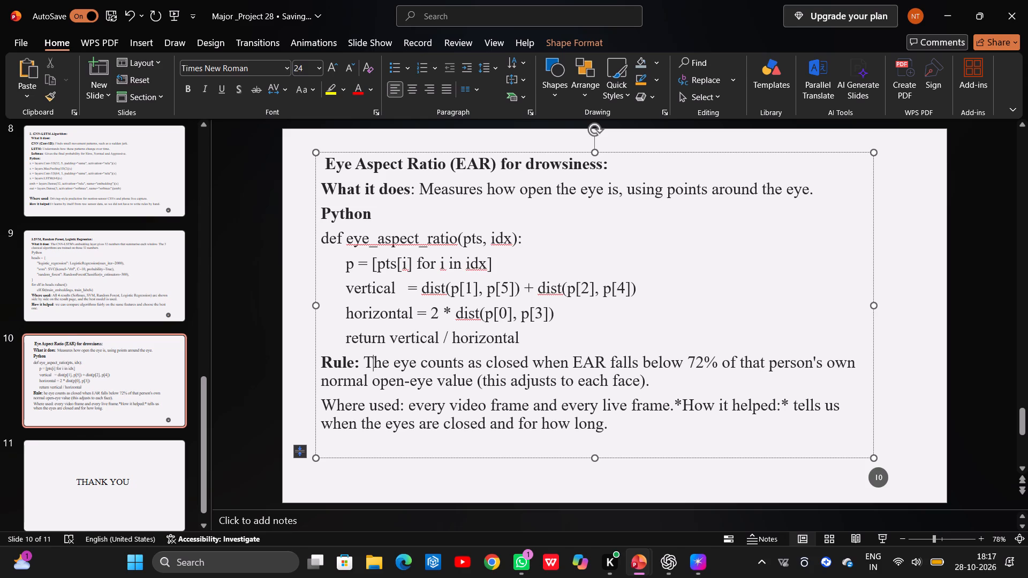
click(416, 405)
key(BackSpace)
key(e)
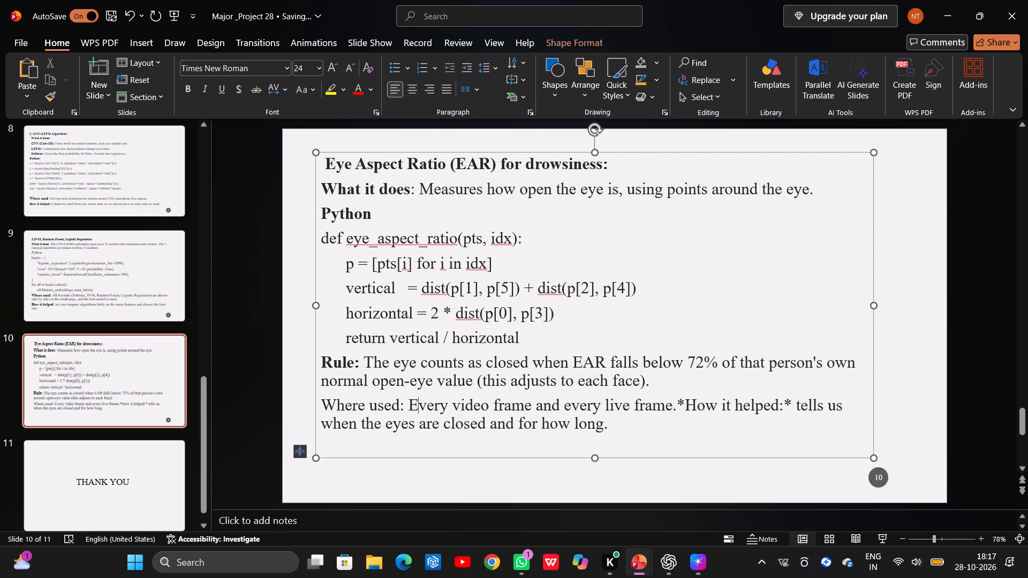
Bold the label "Where used" on slide 10.
drag(328, 405, 397, 409)
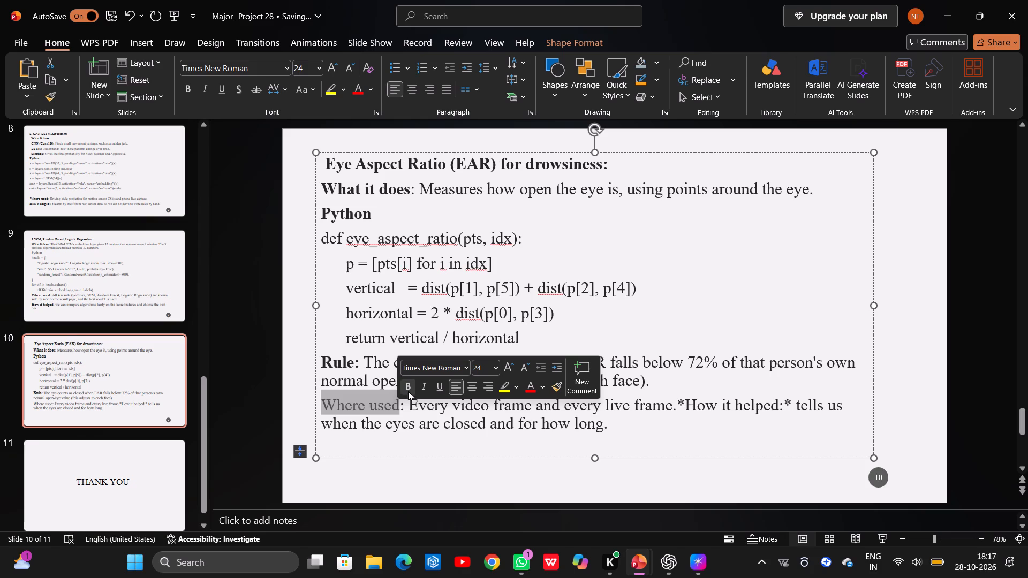
click(409, 389)
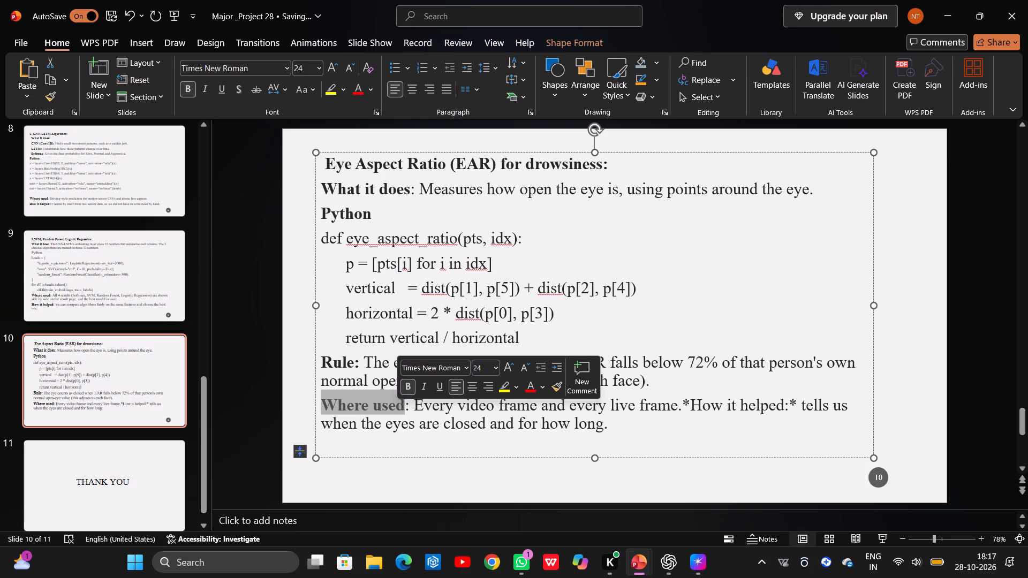
Move "How it helped:" onto its own line below the Where used line and delete the asterisks around it.
click(687, 404)
key(BackSpace)
key(Return)
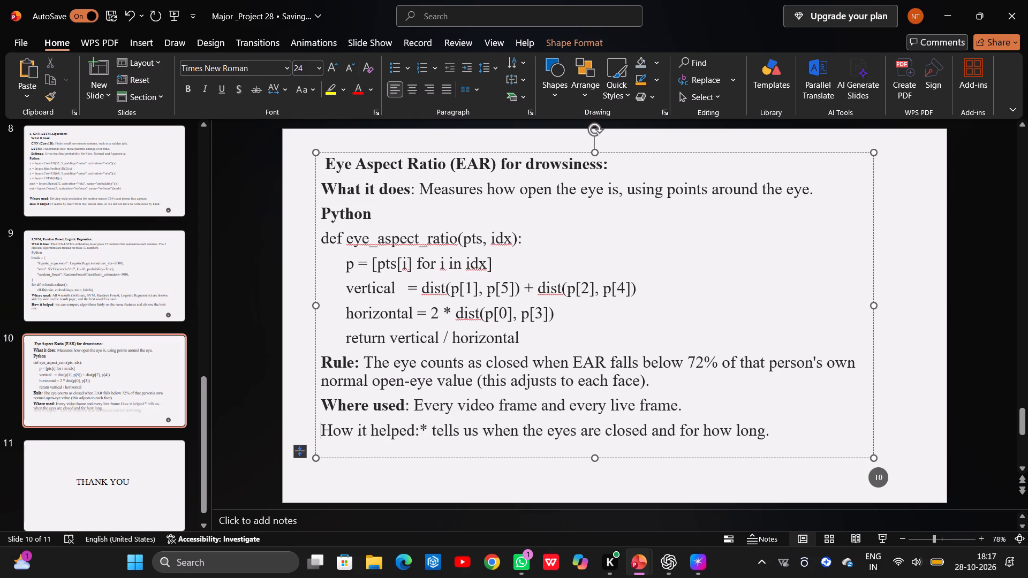
click(427, 429)
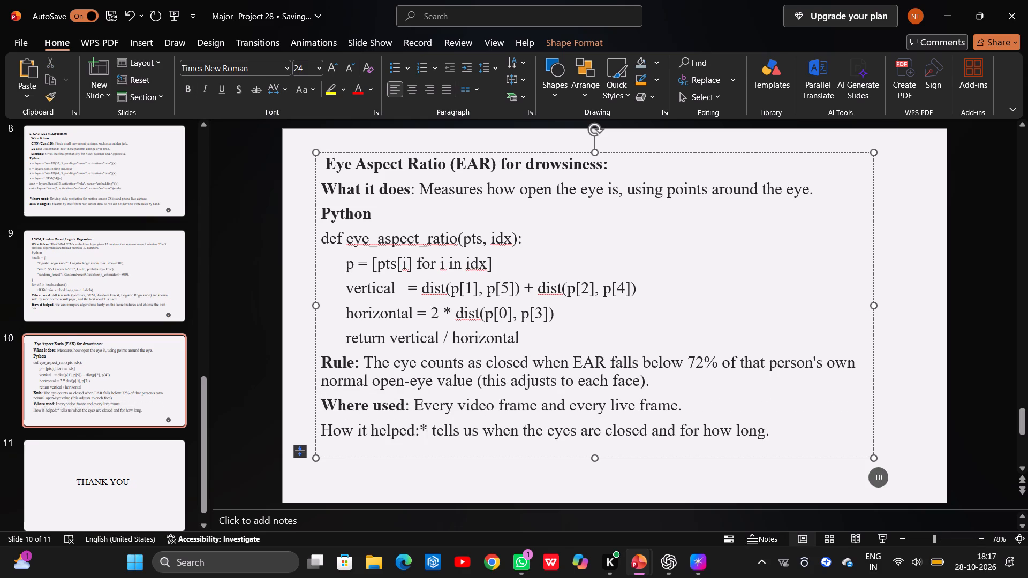
key(BackSpace)
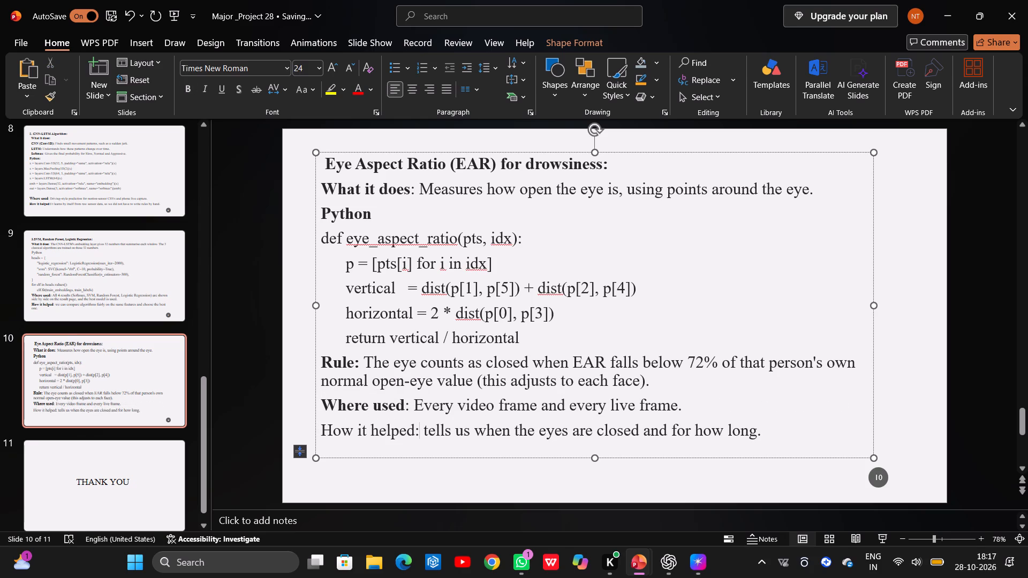
Bold the label "How it helped" and capitalise the first word of its text to "Tells".
drag(322, 430, 402, 430)
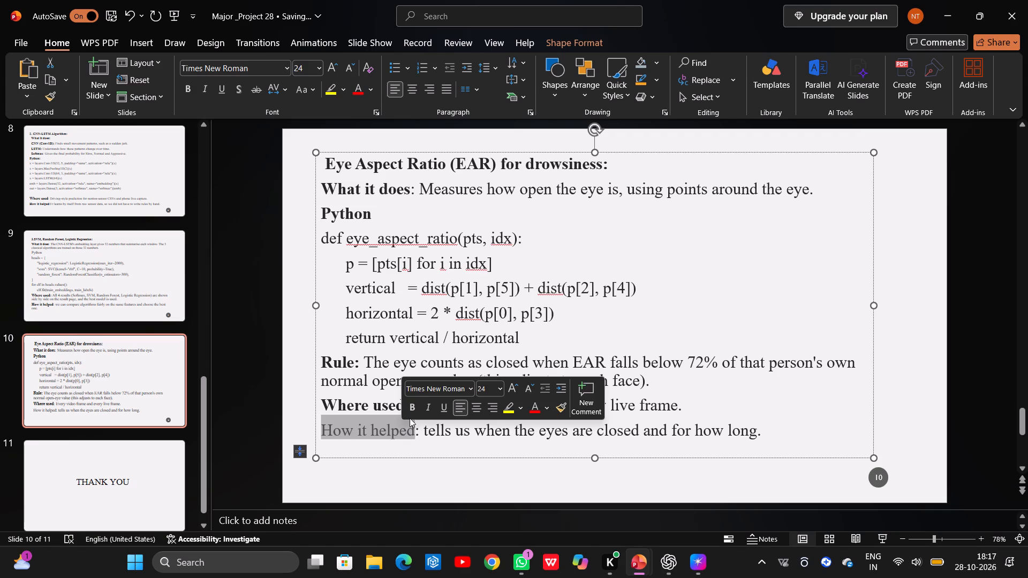
click(411, 410)
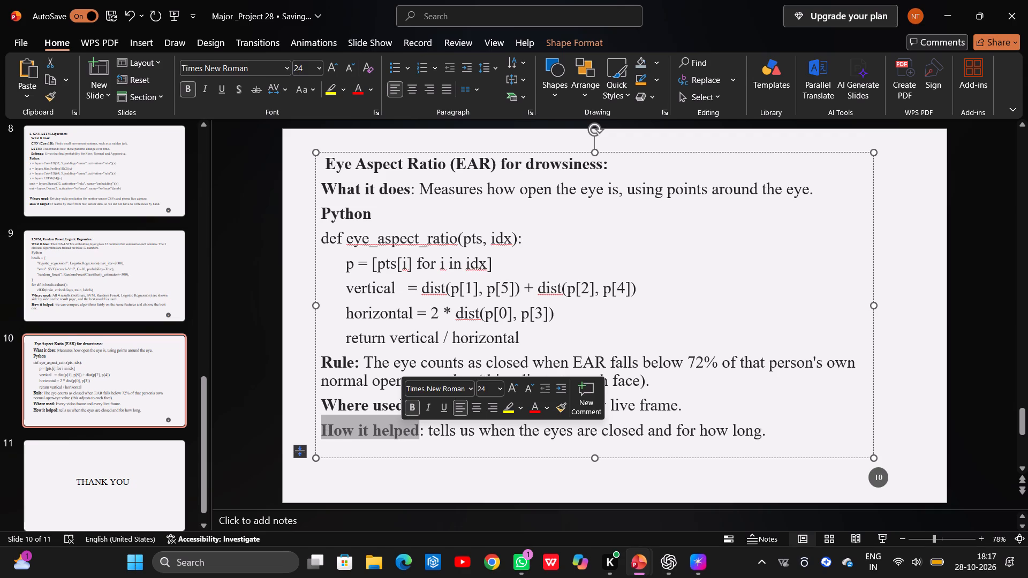
click(434, 433)
key(BackSpace)
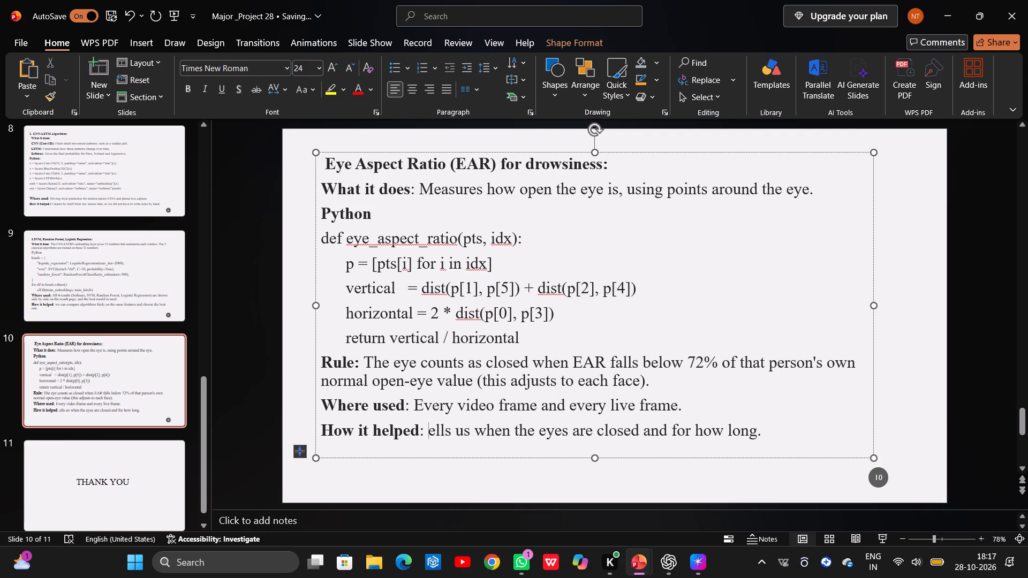
key(t)
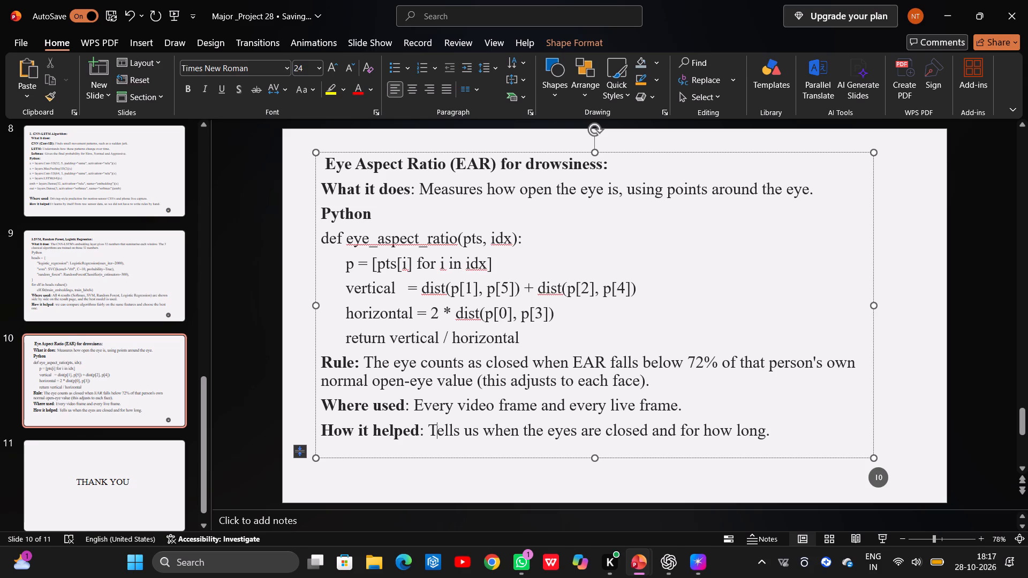
Delete the leading space before the heading "Eye Aspect Ratio (EAR) for drowsiness:" on slide 10.
click(487, 344)
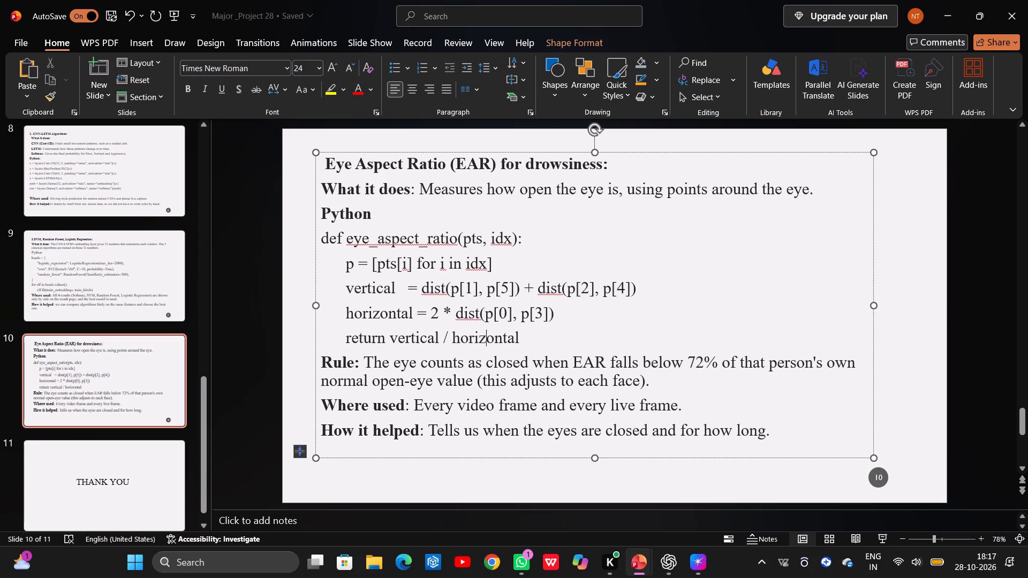
click(325, 161)
key(BackSpace)
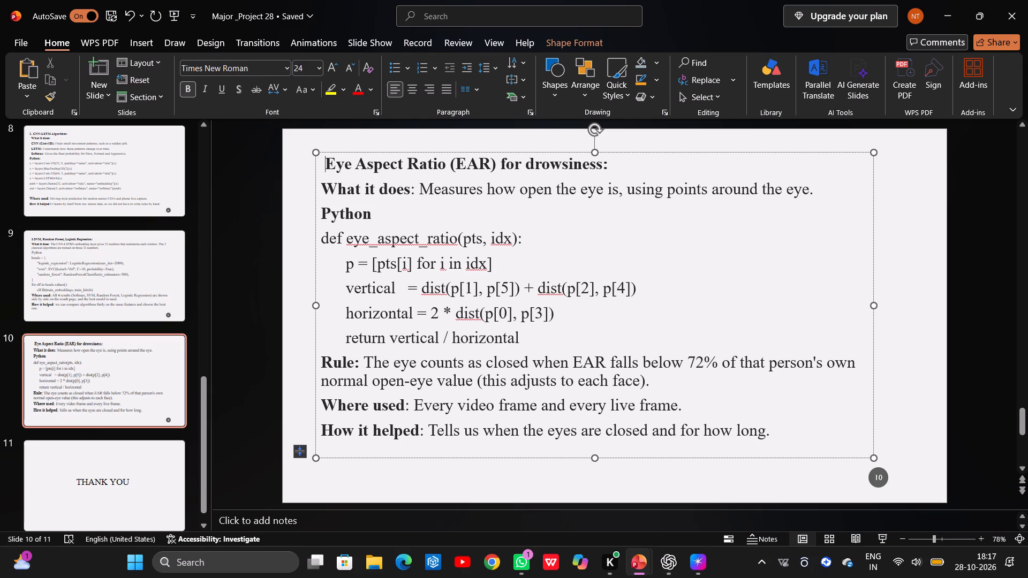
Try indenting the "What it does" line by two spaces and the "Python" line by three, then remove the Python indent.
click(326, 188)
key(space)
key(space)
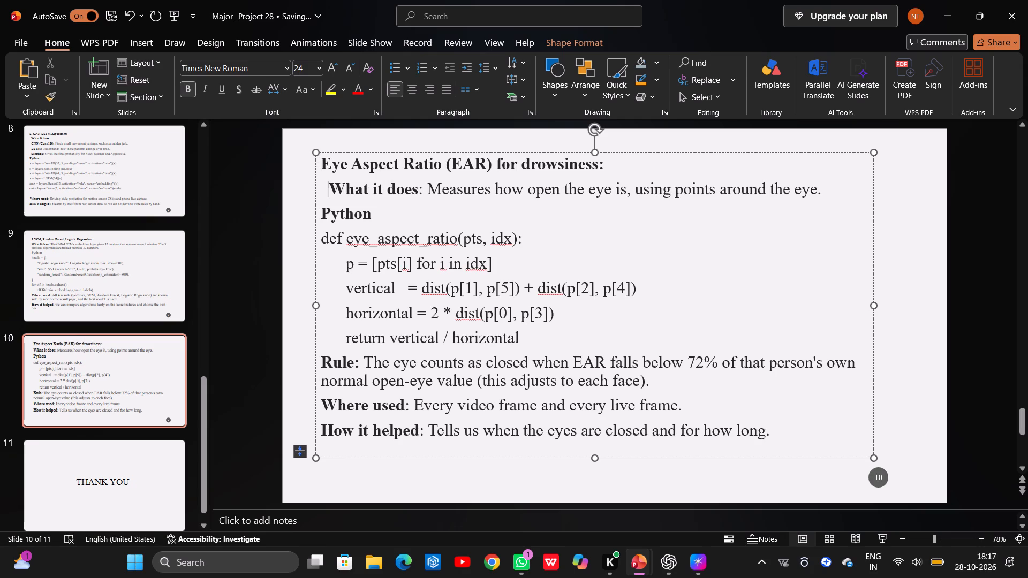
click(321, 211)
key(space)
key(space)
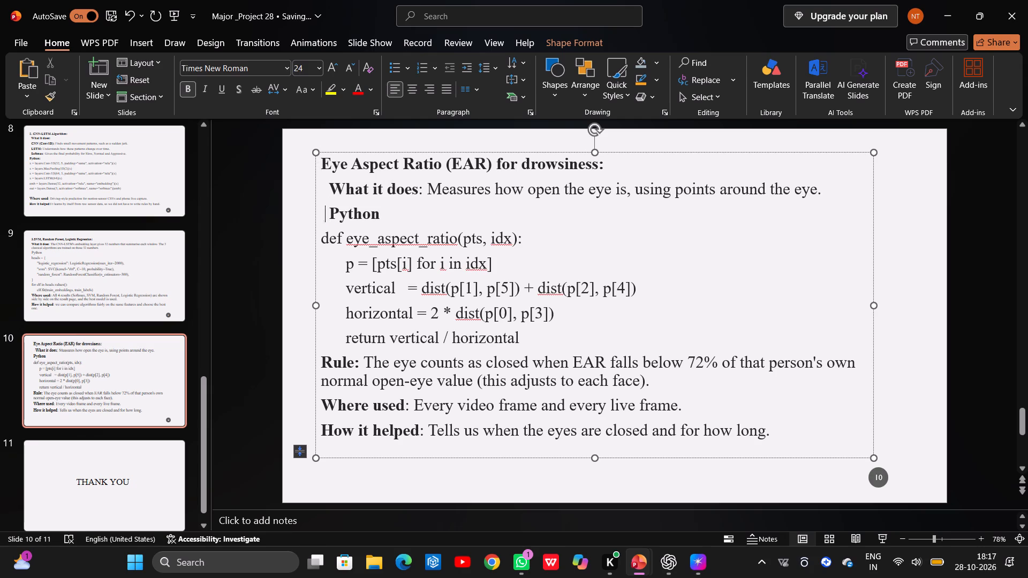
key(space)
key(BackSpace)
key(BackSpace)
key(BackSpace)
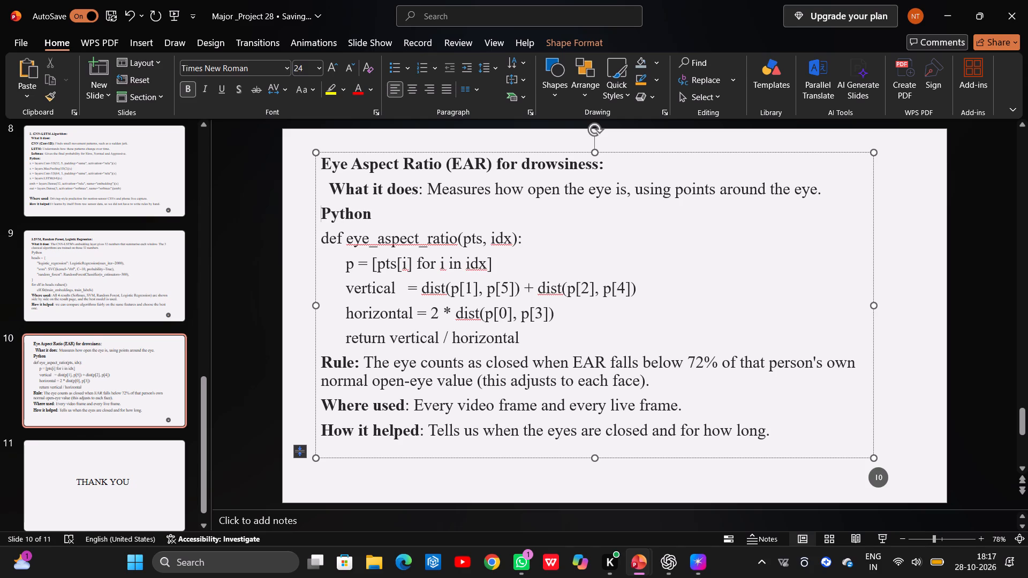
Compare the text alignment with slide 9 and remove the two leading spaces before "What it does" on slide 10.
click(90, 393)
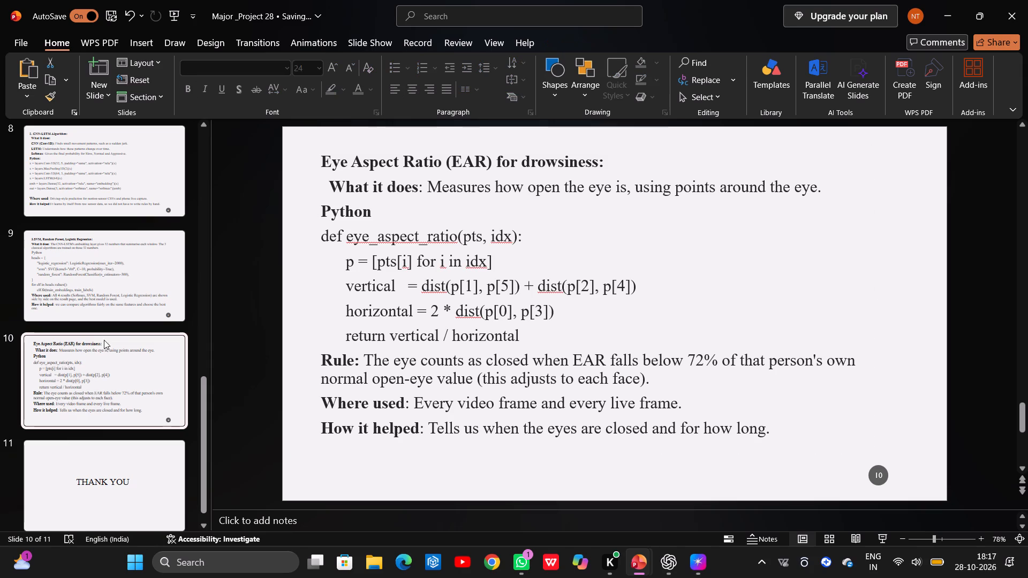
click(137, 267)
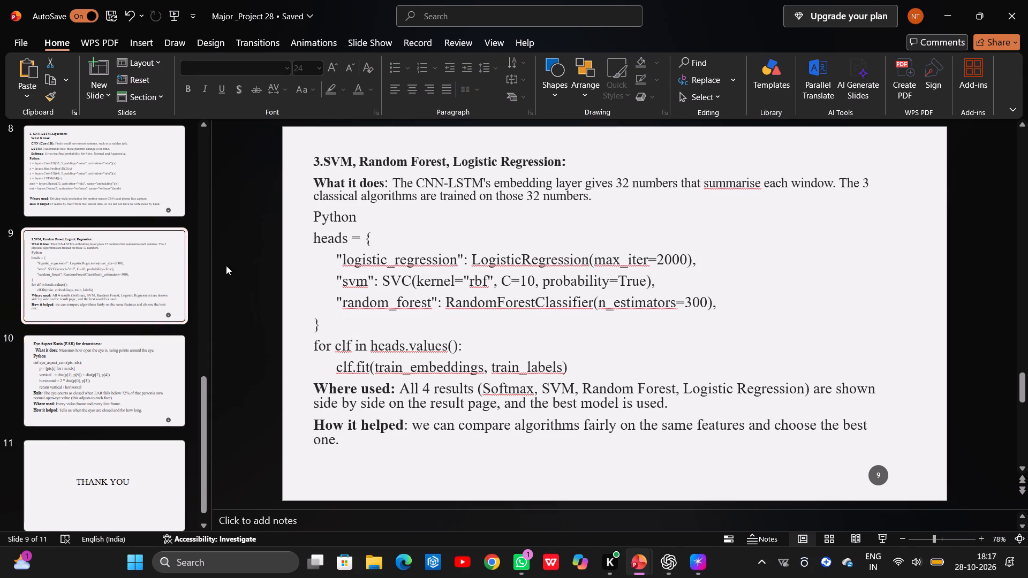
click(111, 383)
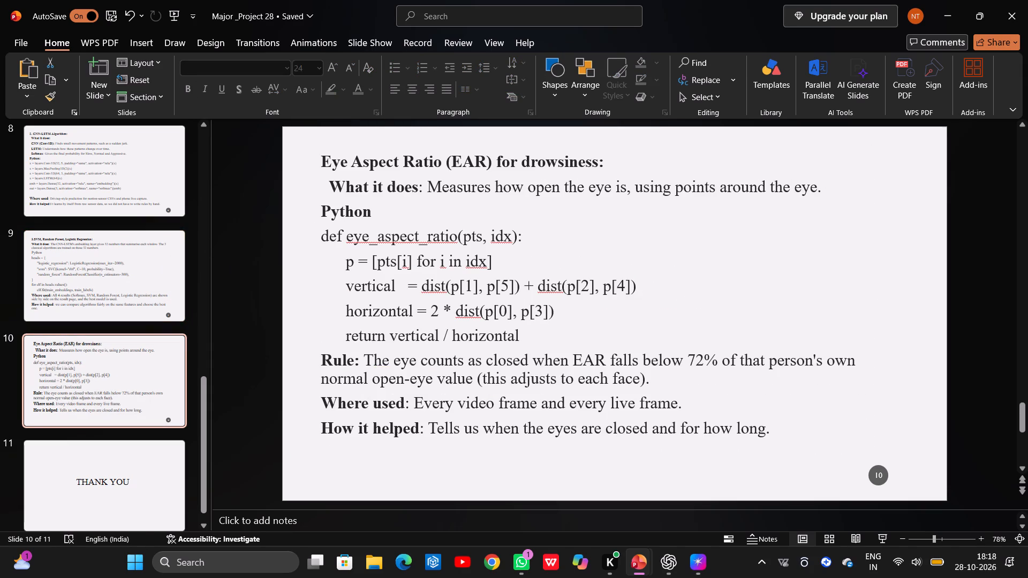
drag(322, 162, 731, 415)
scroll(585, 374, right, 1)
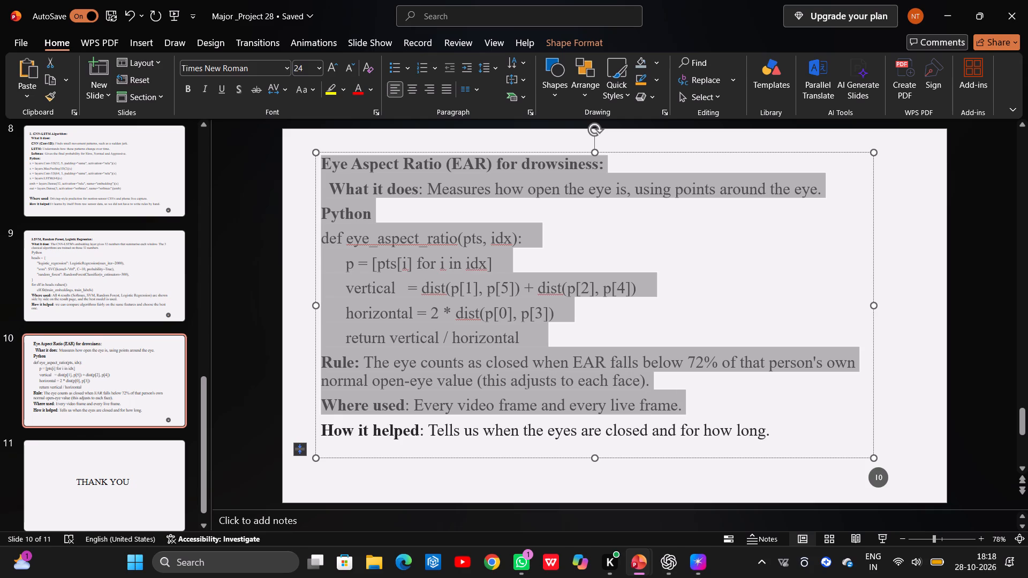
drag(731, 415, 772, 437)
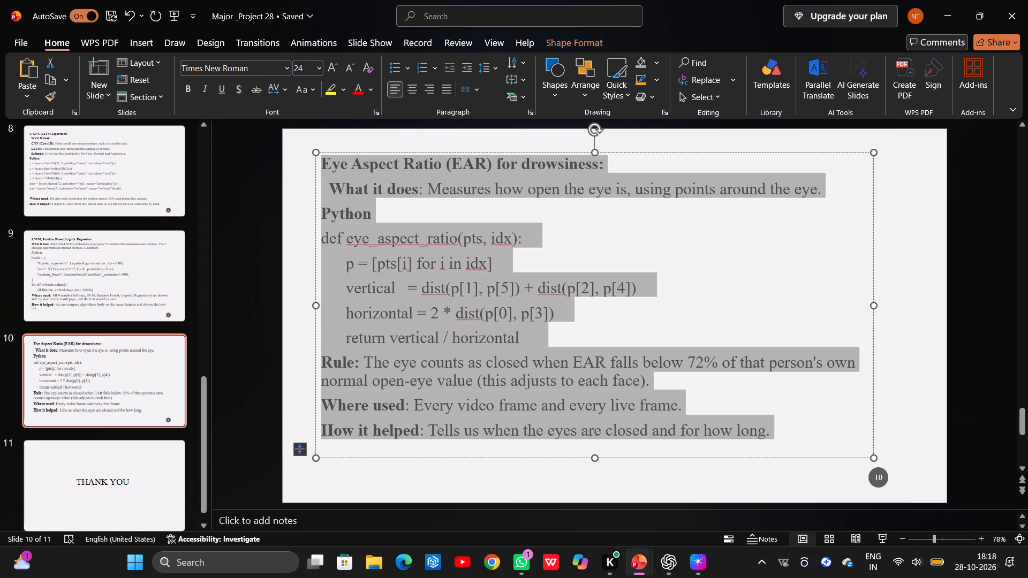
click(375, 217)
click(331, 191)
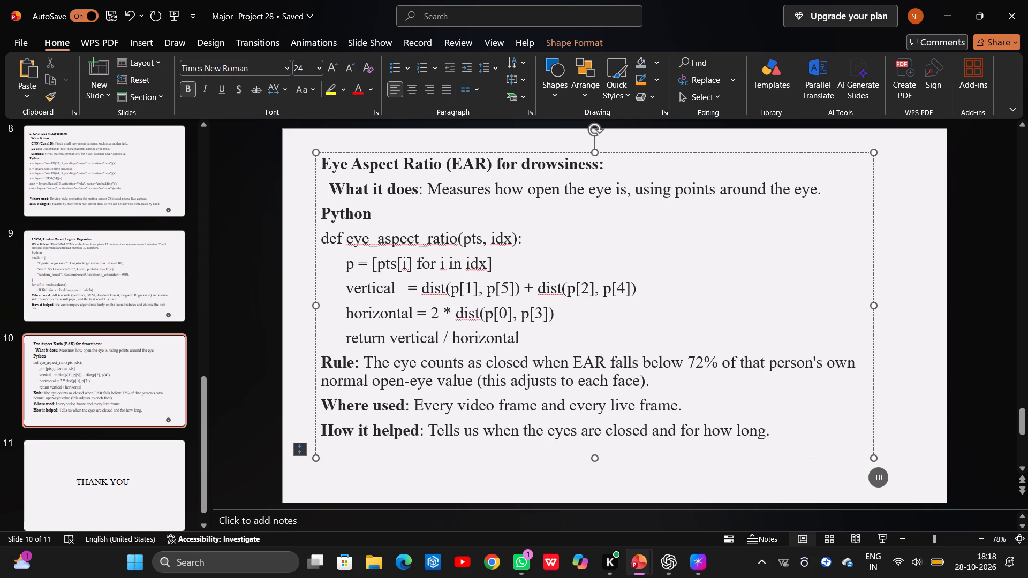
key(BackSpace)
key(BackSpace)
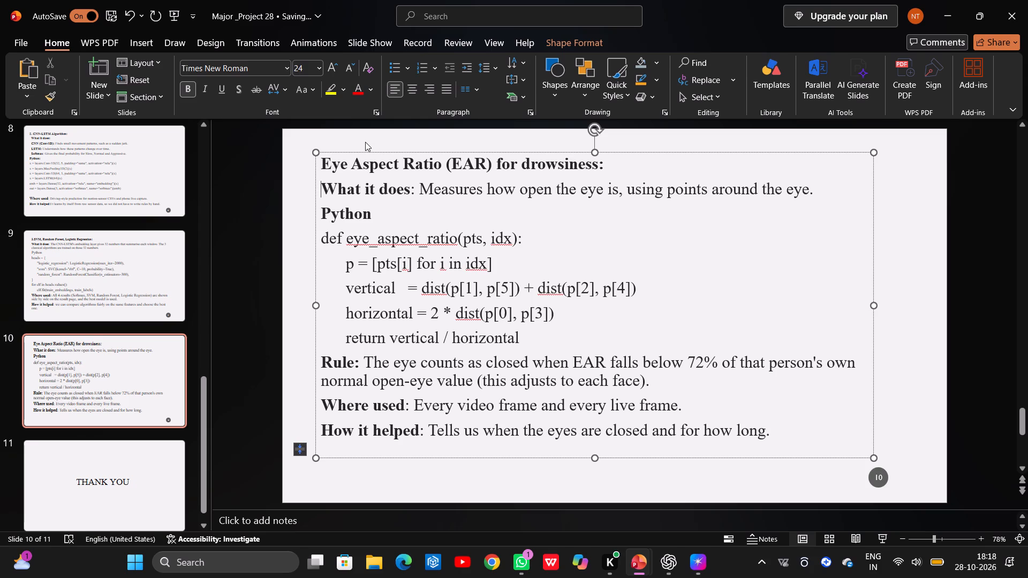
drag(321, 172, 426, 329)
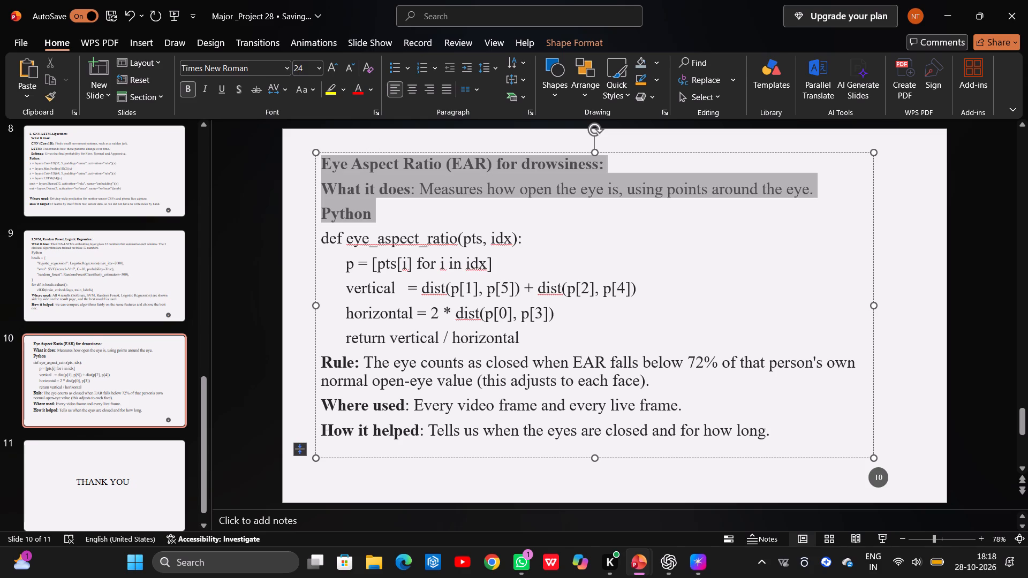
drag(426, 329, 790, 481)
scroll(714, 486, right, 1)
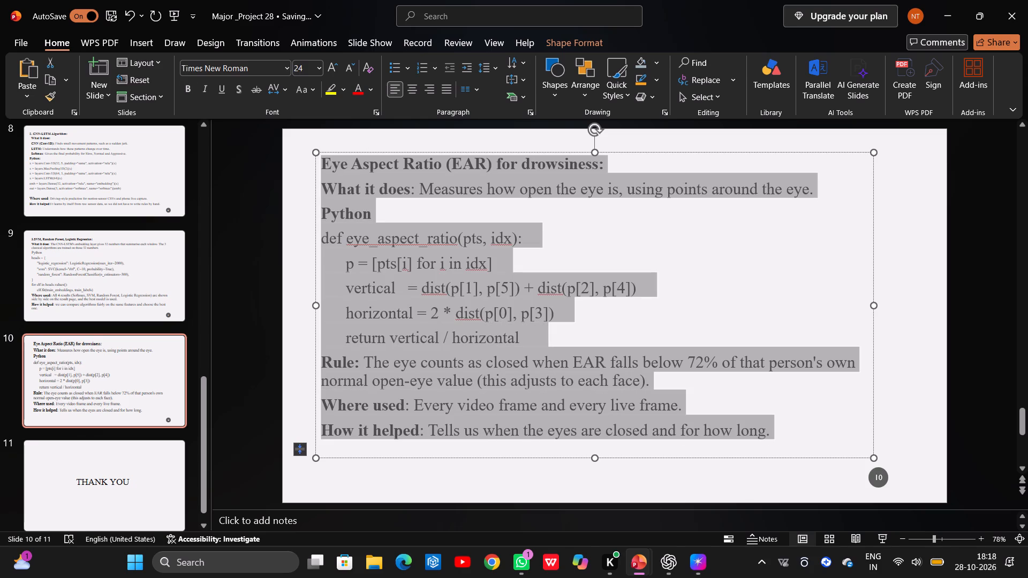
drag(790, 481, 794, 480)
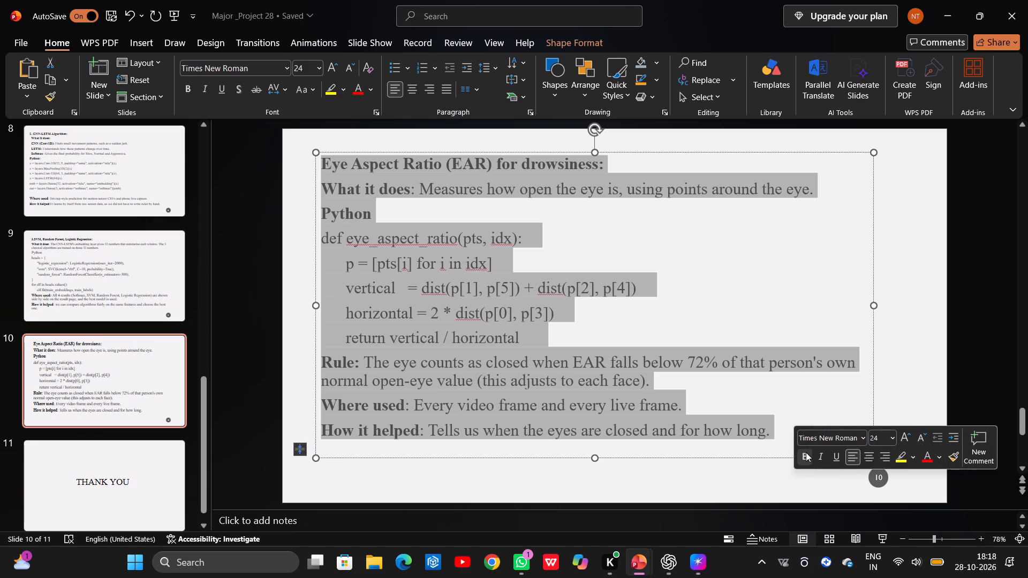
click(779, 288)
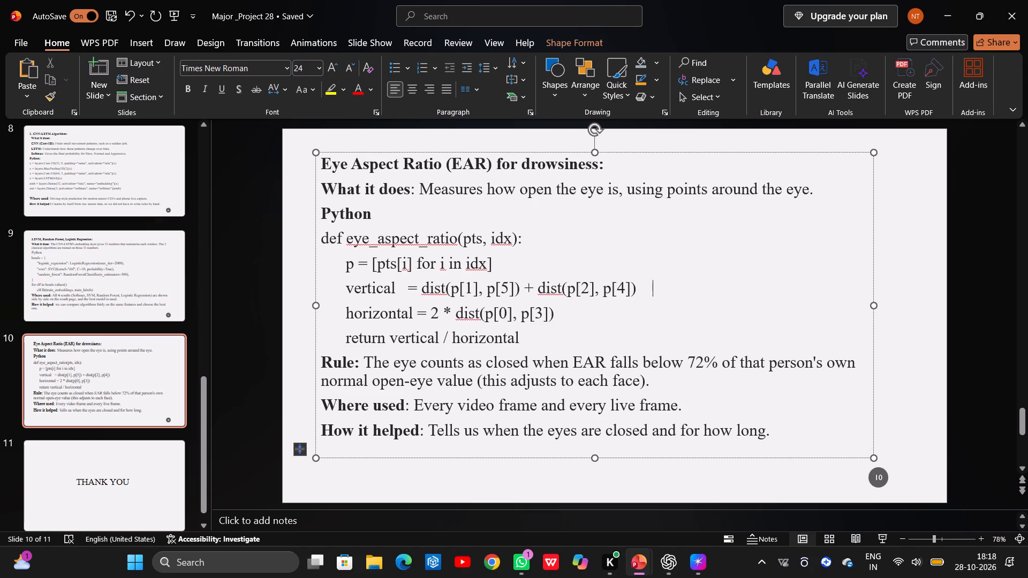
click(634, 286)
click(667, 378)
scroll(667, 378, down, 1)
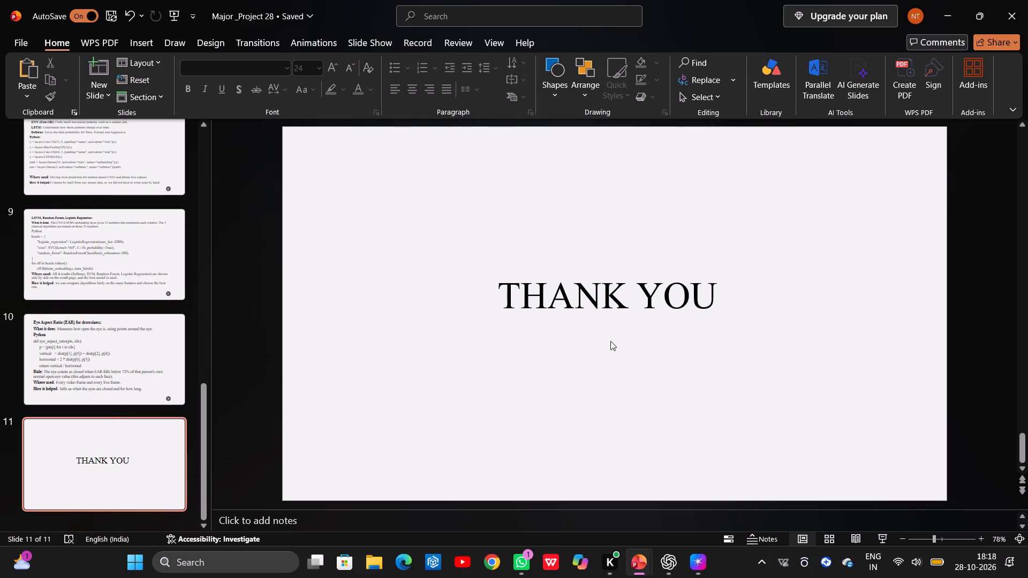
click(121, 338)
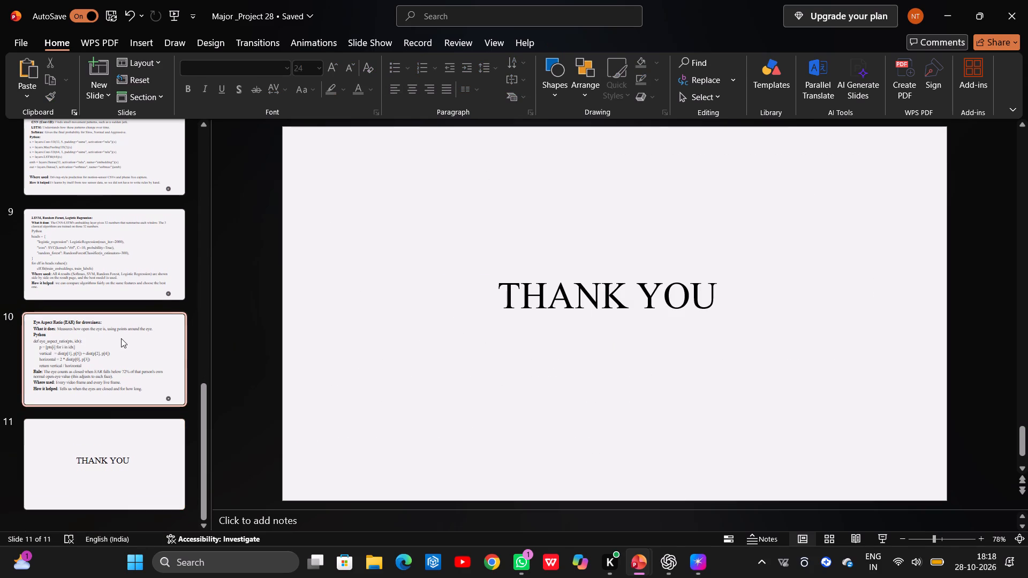
Review the algorithm text on slides 9 and 8, and compare its layout with the Eye Aspect Ratio text on slide 10.
click(130, 269)
click(353, 300)
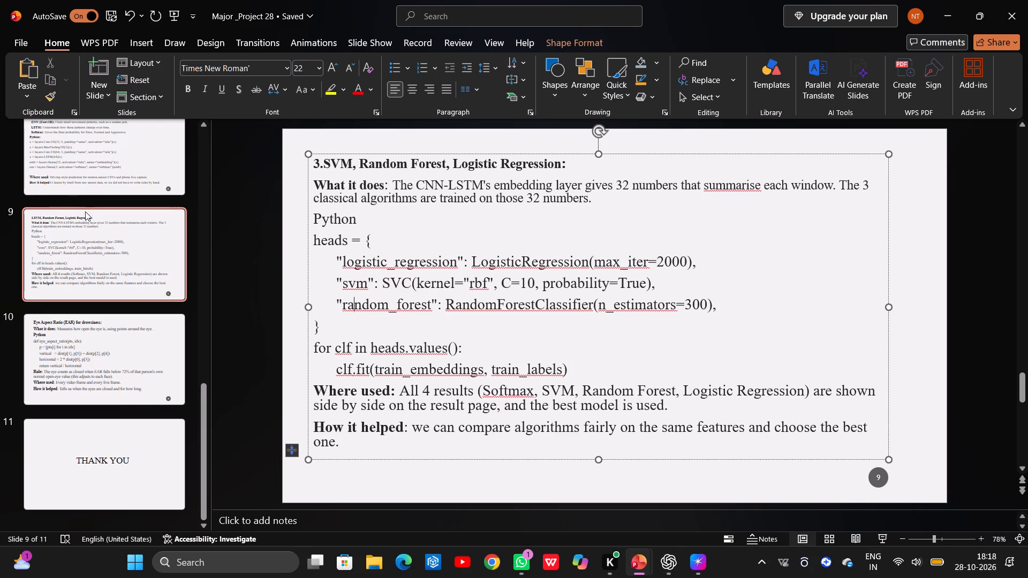
click(44, 175)
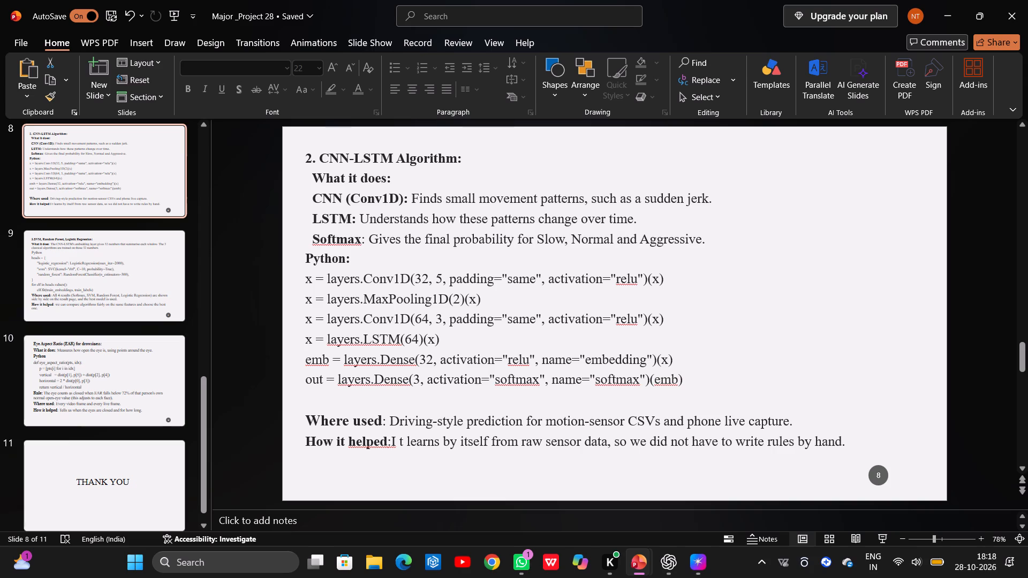
click(127, 381)
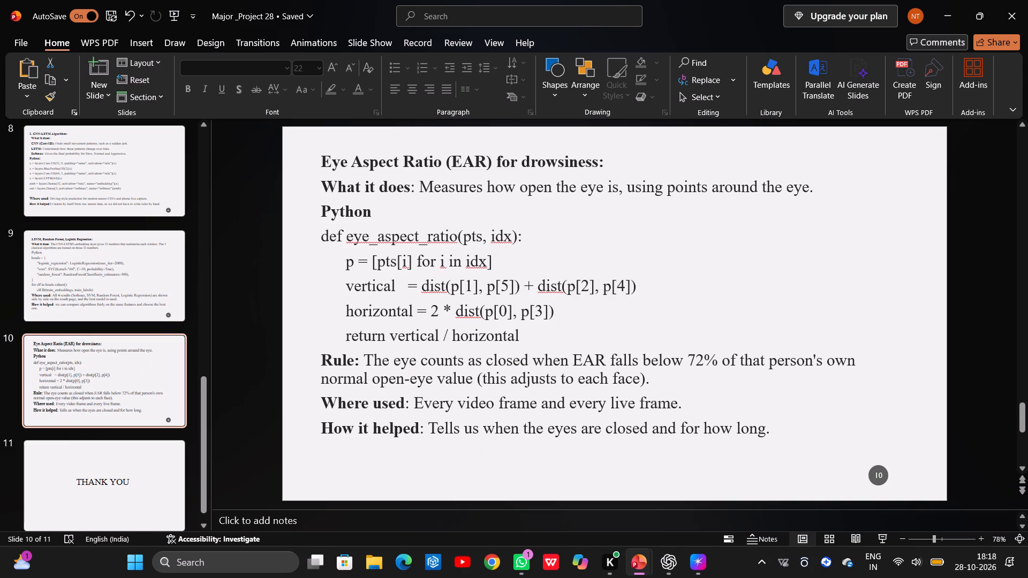
click(528, 271)
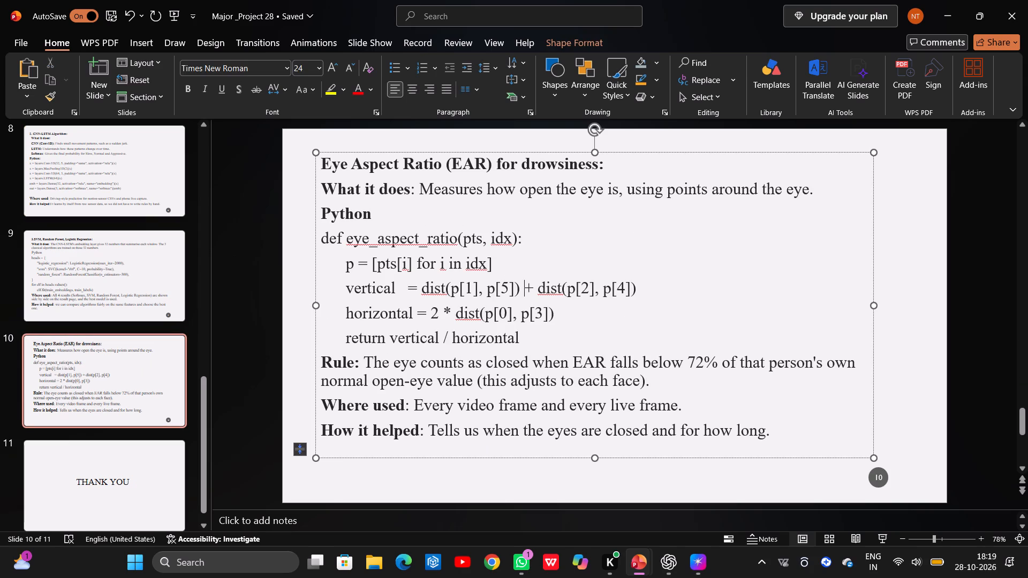
drag(318, 168, 397, 211)
drag(397, 211, 777, 425)
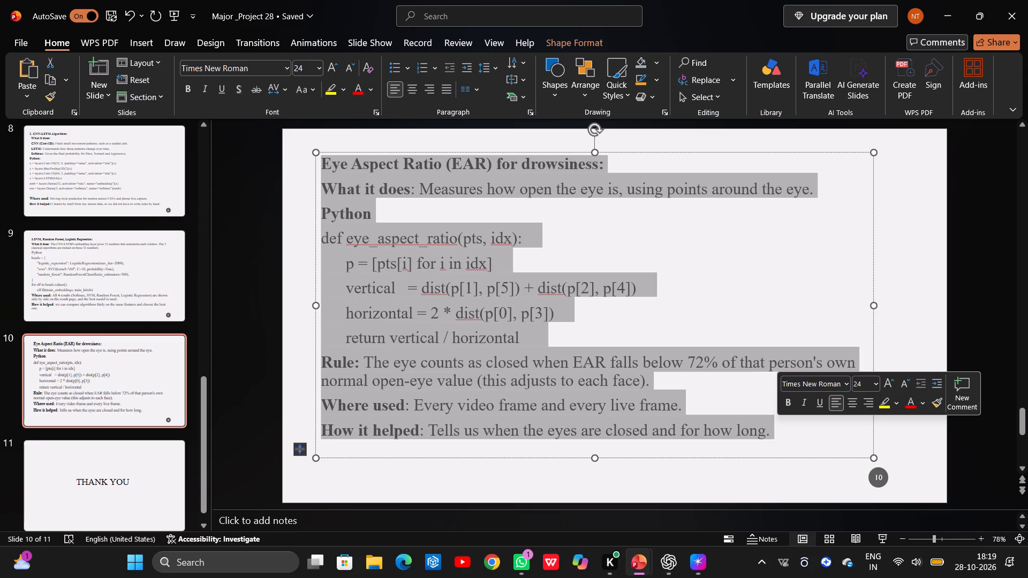
click(680, 229)
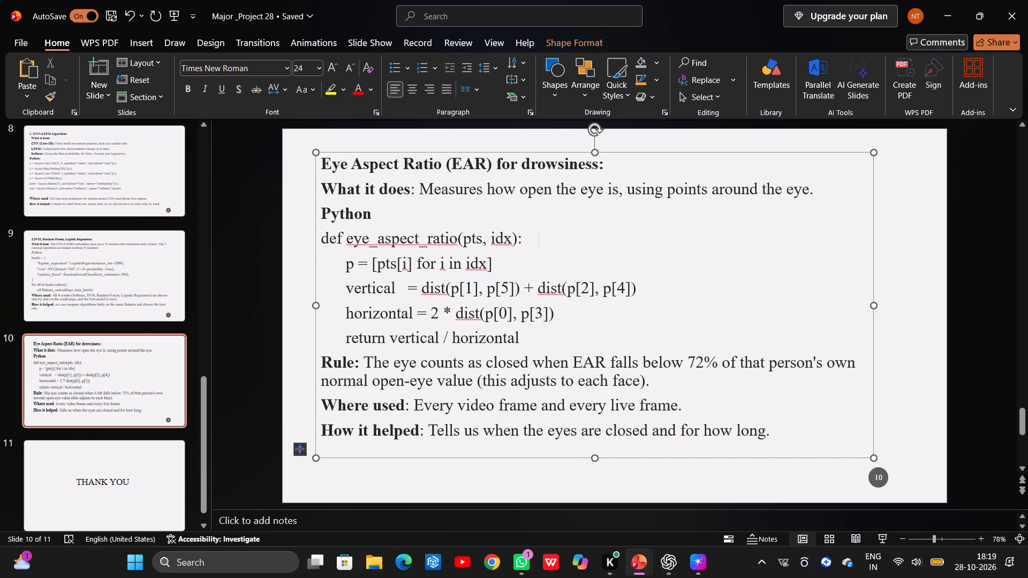
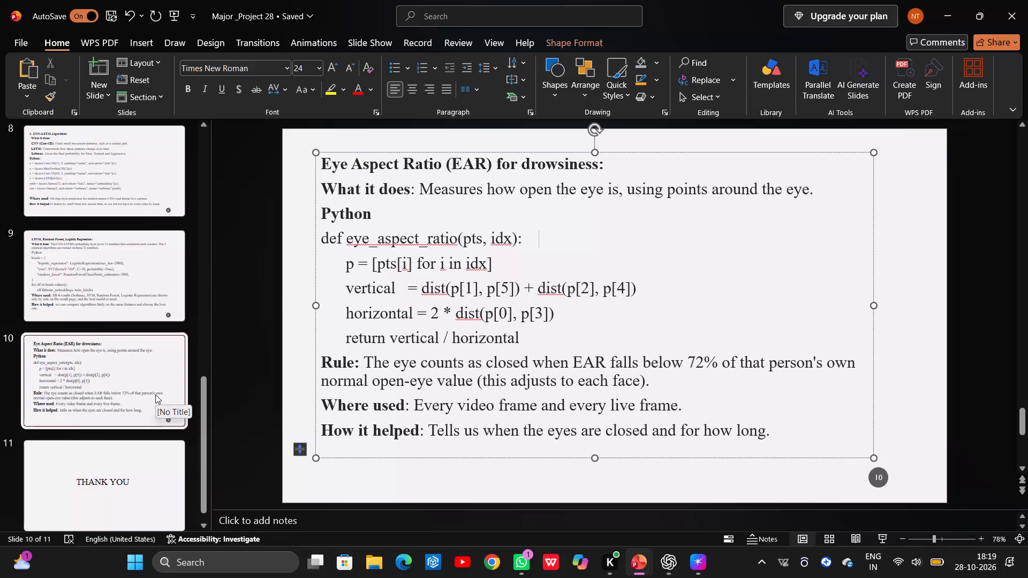
Add a Title and Content slide after slide 10 and cut its title placeholder.
click(101, 96)
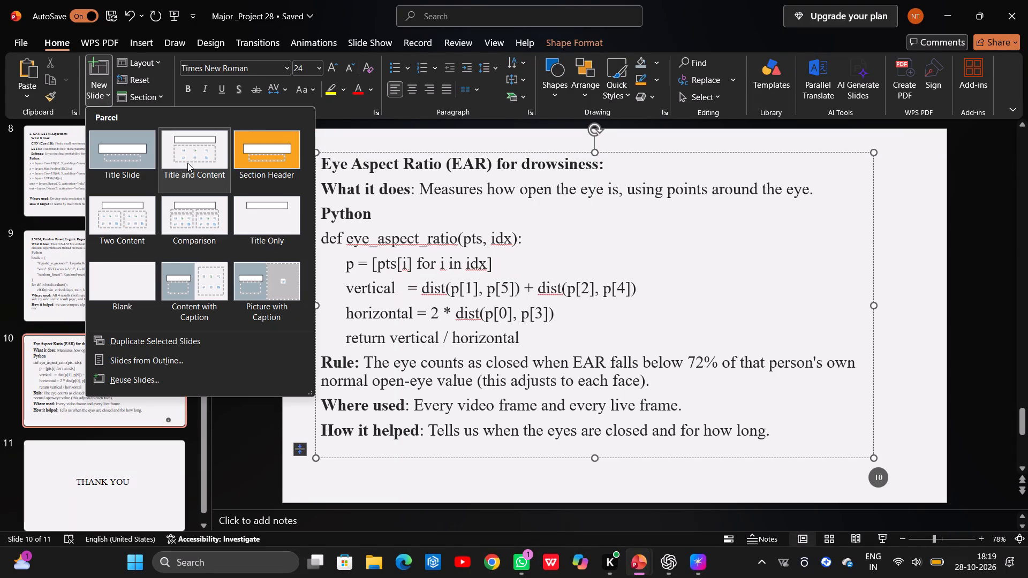
click(187, 163)
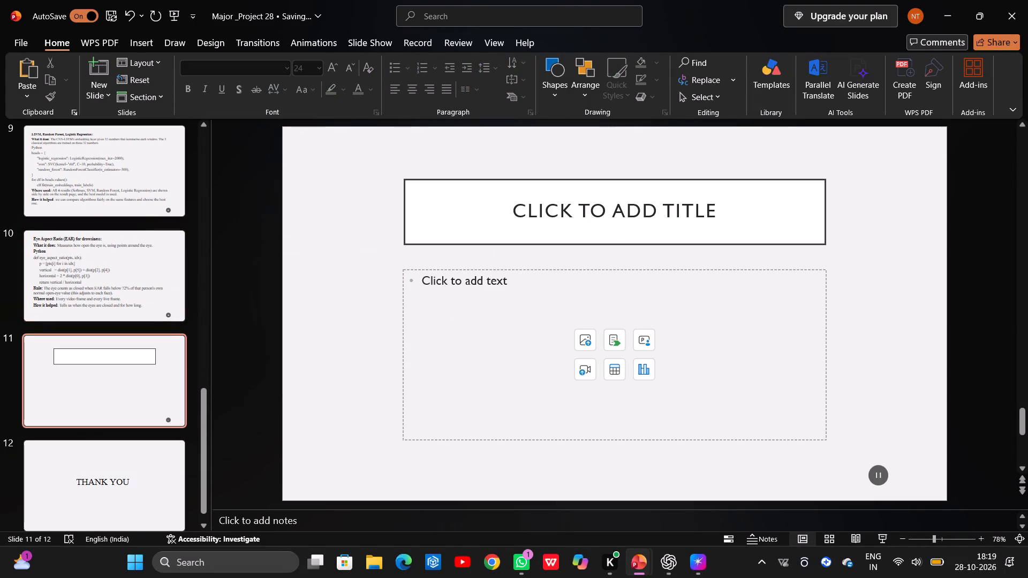
right_click(486, 174)
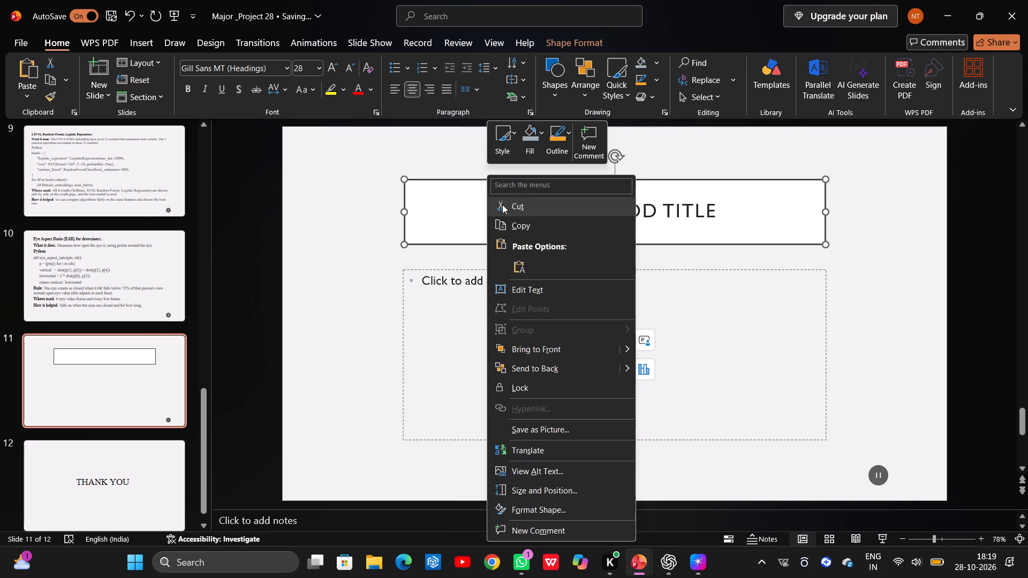
click(502, 204)
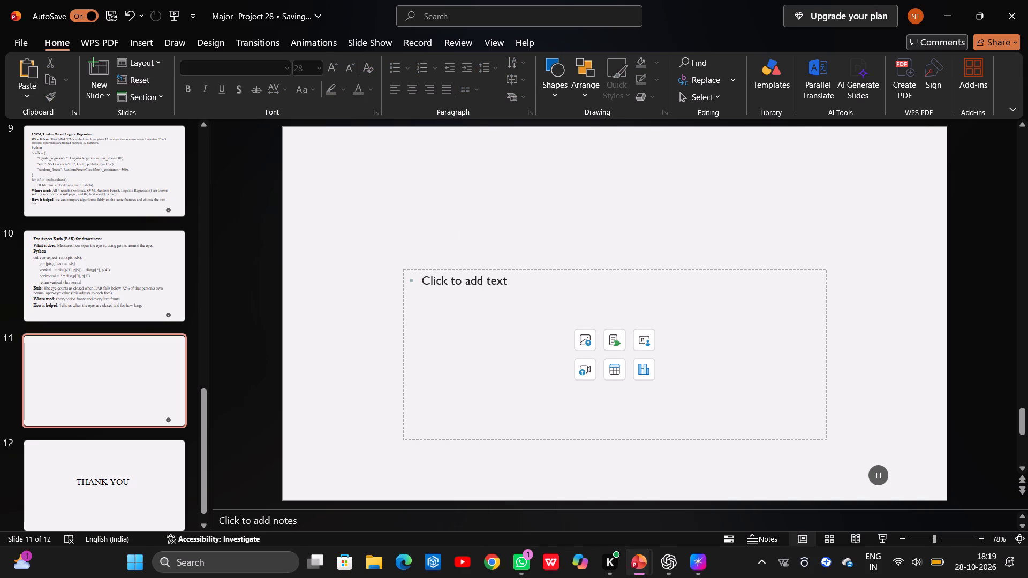
Move the content placeholder on slide 11 to the slide's upper-left area and enlarge it to fill most of the slide.
drag(403, 270, 316, 156)
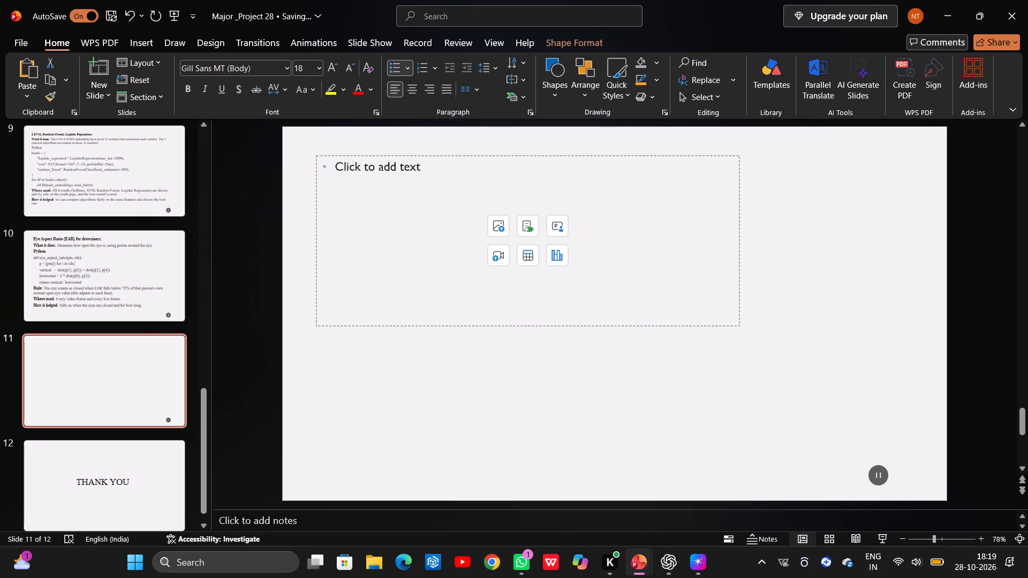
drag(316, 156, 314, 153)
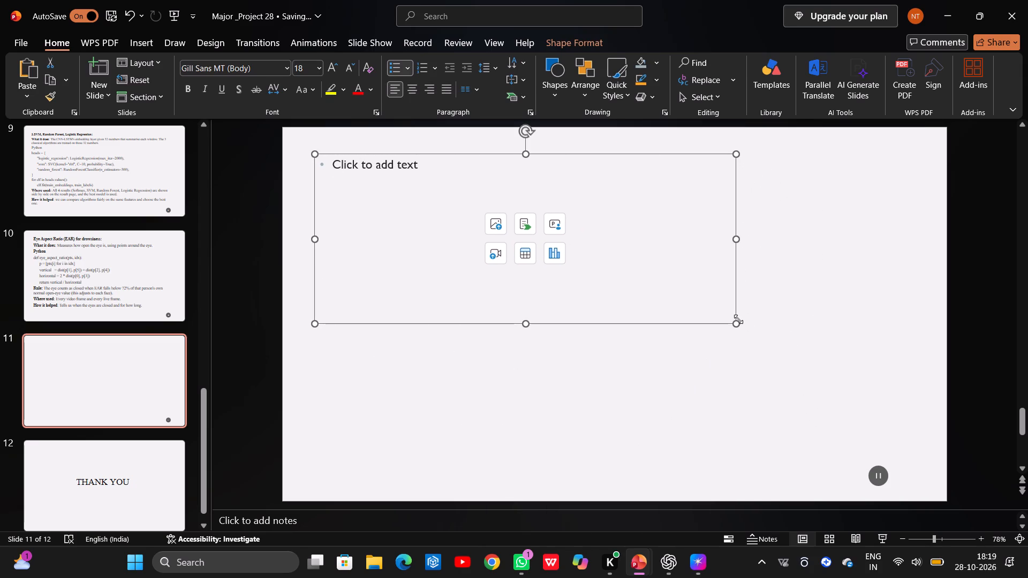
drag(736, 324, 888, 438)
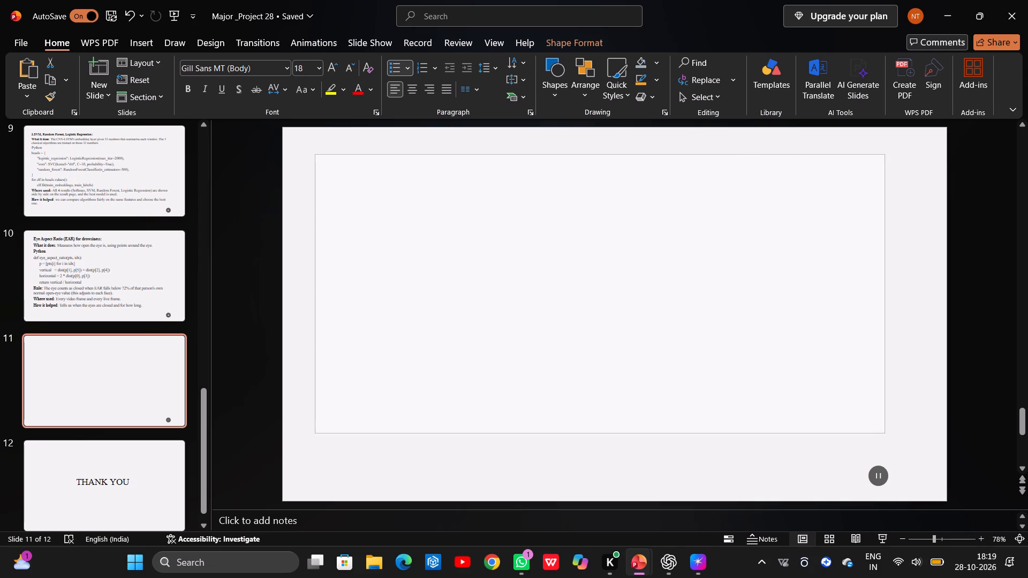
drag(888, 438, 898, 455)
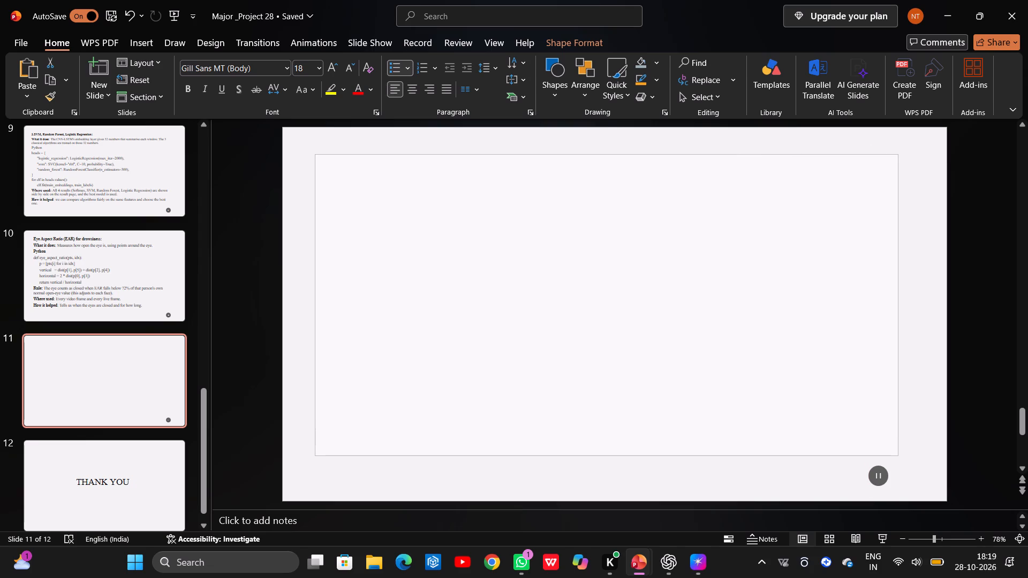
drag(898, 455, 898, 456)
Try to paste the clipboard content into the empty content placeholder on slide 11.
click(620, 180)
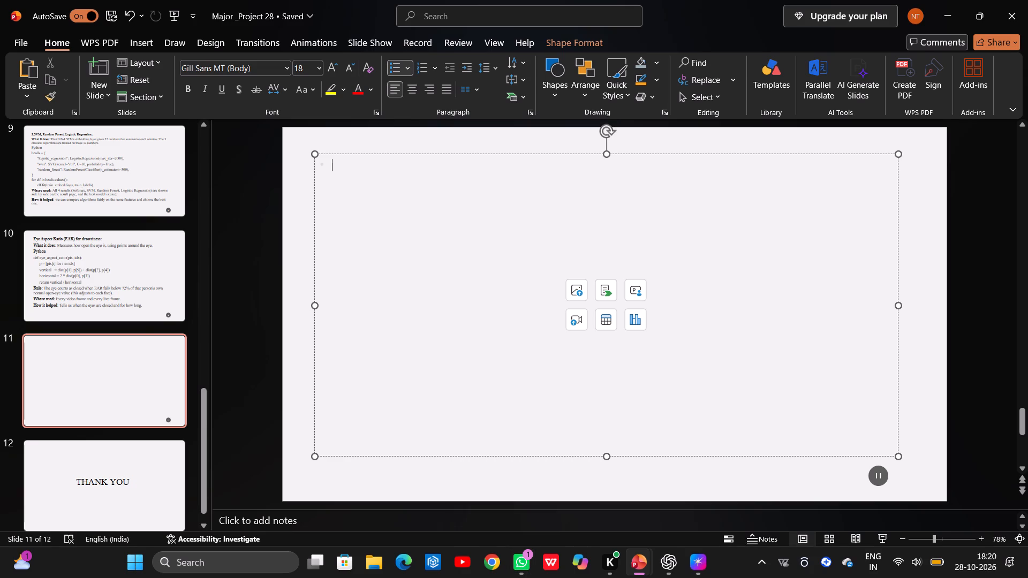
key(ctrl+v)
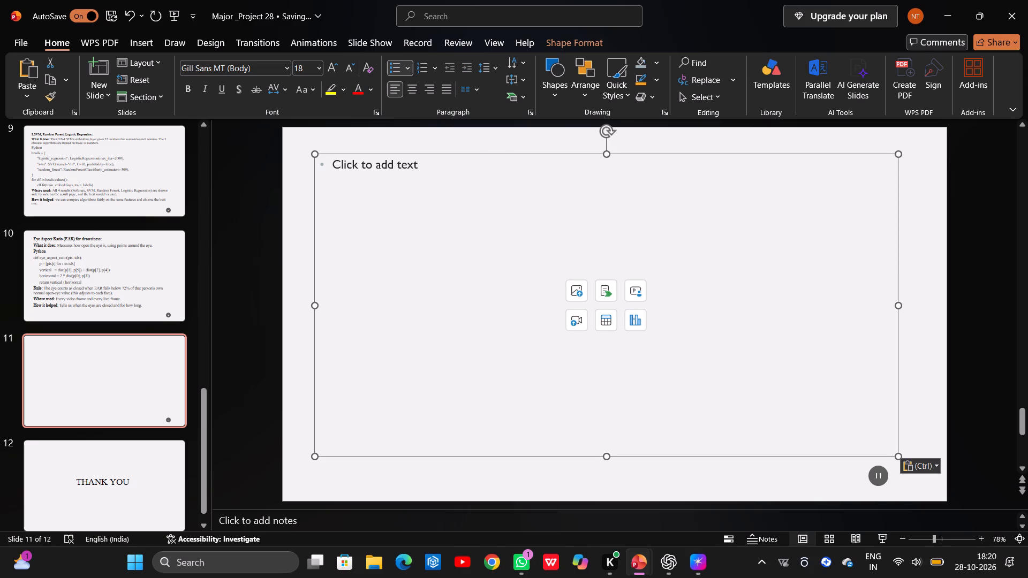
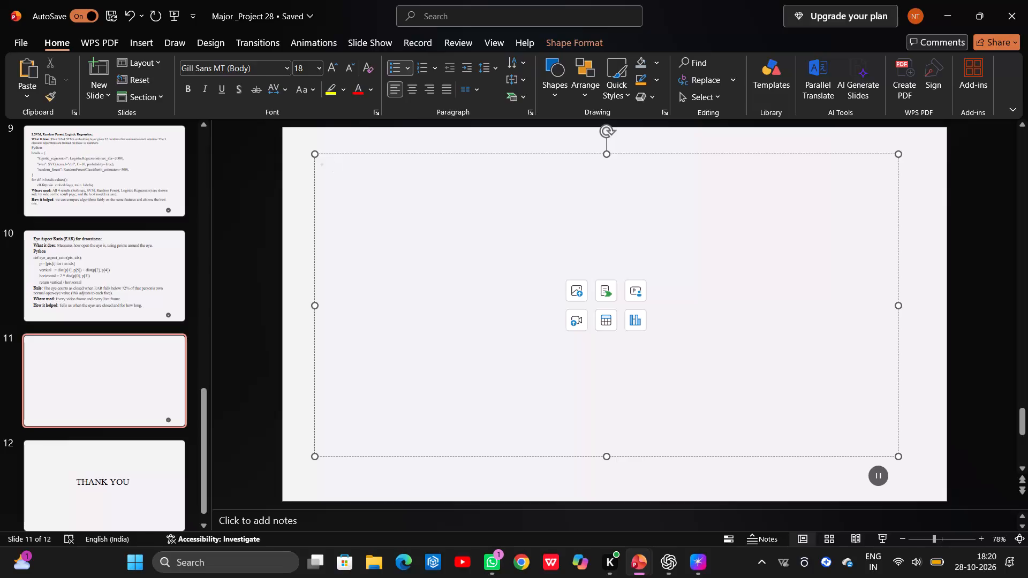
Paste the copied "Vehicle check using YOLO" explanation and code into the empty content placeholder on slide 11.
key(ctrl+v)
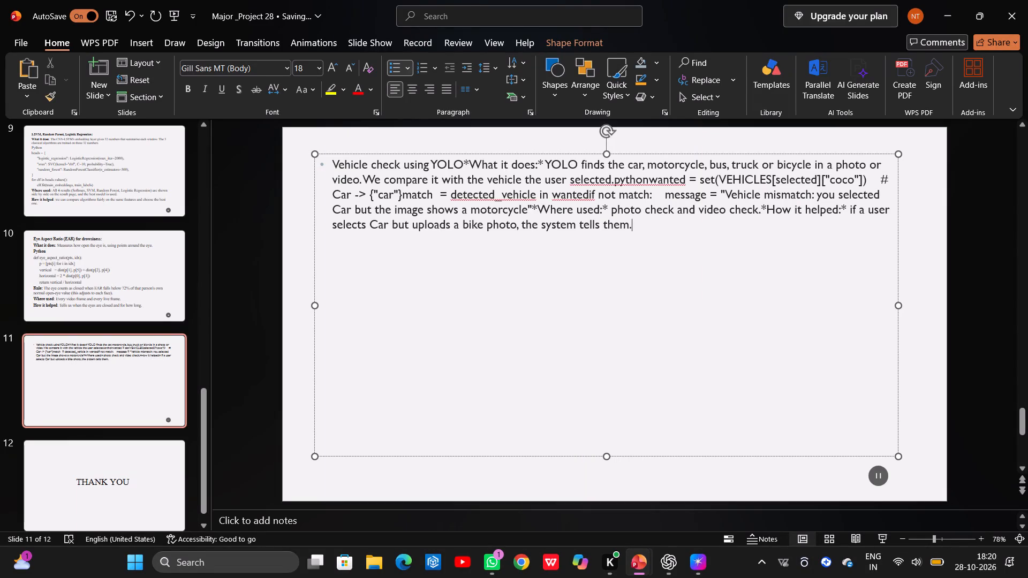
Remove the word "using" before "YOLO" in the opening "Vehicle check" heading text on slide 11.
click(430, 167)
key(BackSpace)
key(BackSpace)
key(BackSpace)
key(BackSpace)
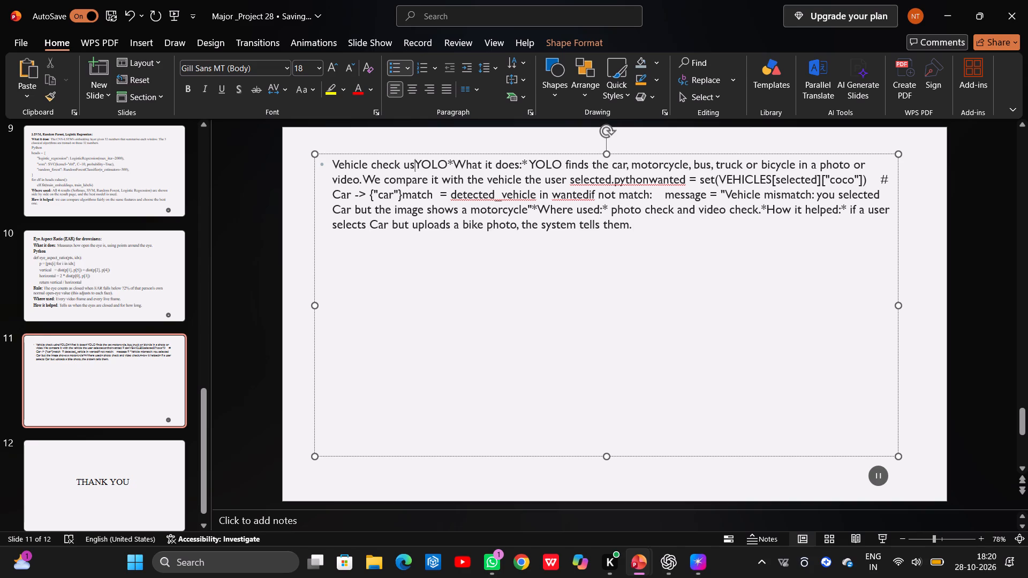
Delete the words in front of "YOLO" at the start of slide 11's text.
key(BackSpace)
key(BackSpace)
key(BackSpace)
key(BackSpace)
key(BackSpace)
key(BackSpace)
key(BackSpace)
key(BackSpace)
key(BackSpace)
key(BackSpace)
key(BackSpace)
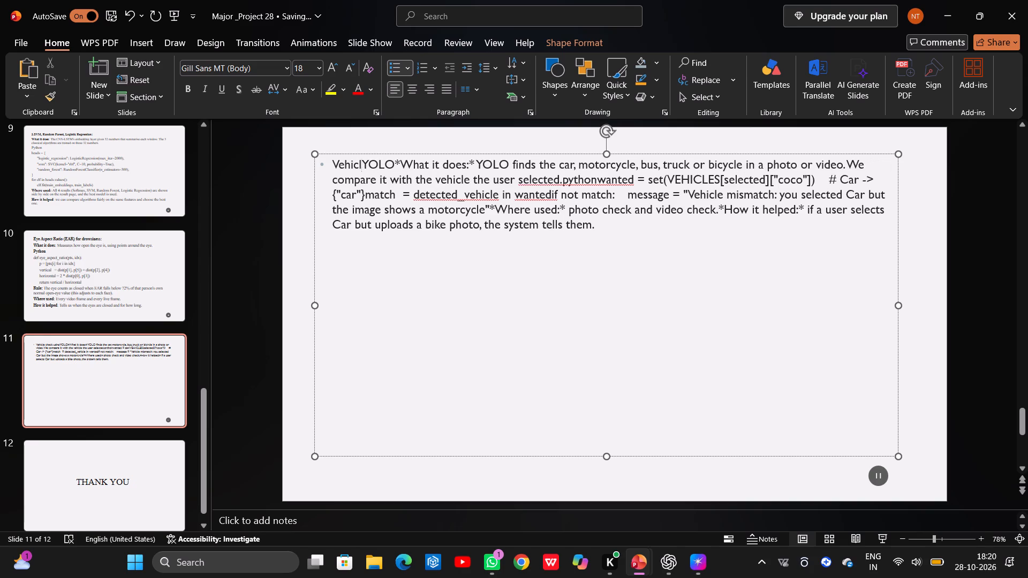
key(BackSpace)
key(BackSpace)
key(BackSpace)
key(BackSpace)
key(BackSpace)
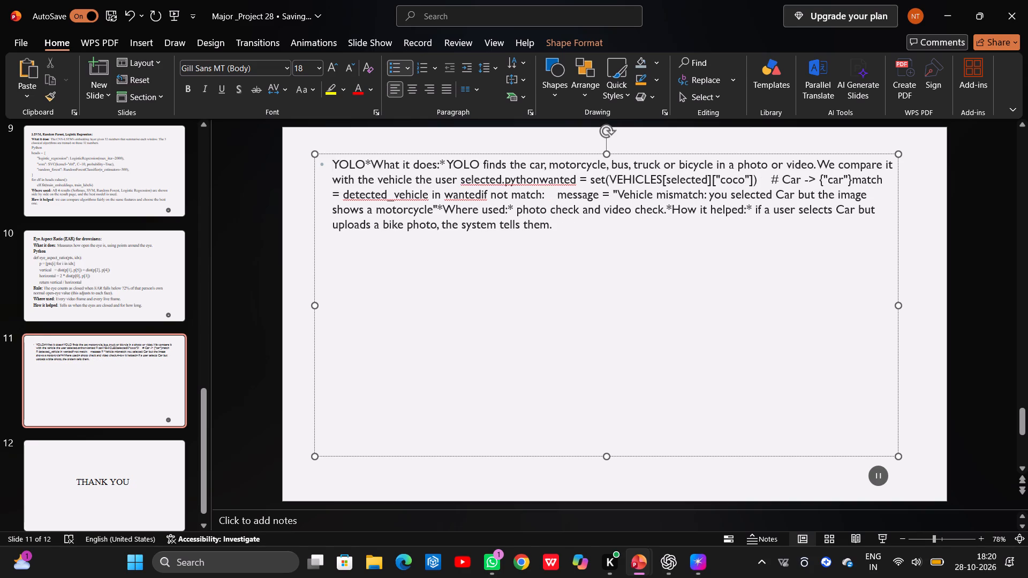
Complete slide 11's heading as "YOLO Algorithm:", checking the heading style on the preceding algorithm slides, and break the line after it.
click(366, 165)
key(space)
text(A)
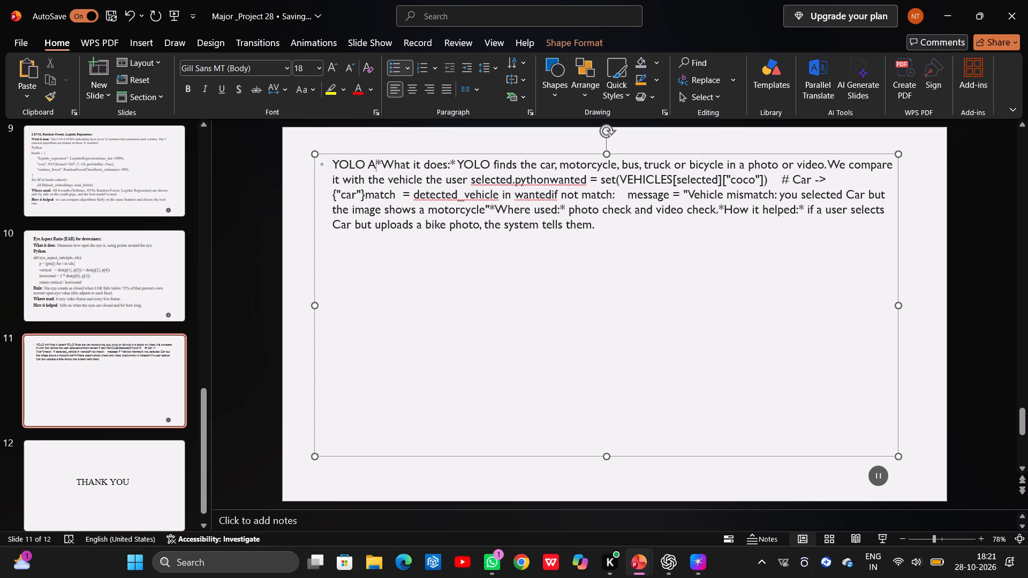
click(63, 235)
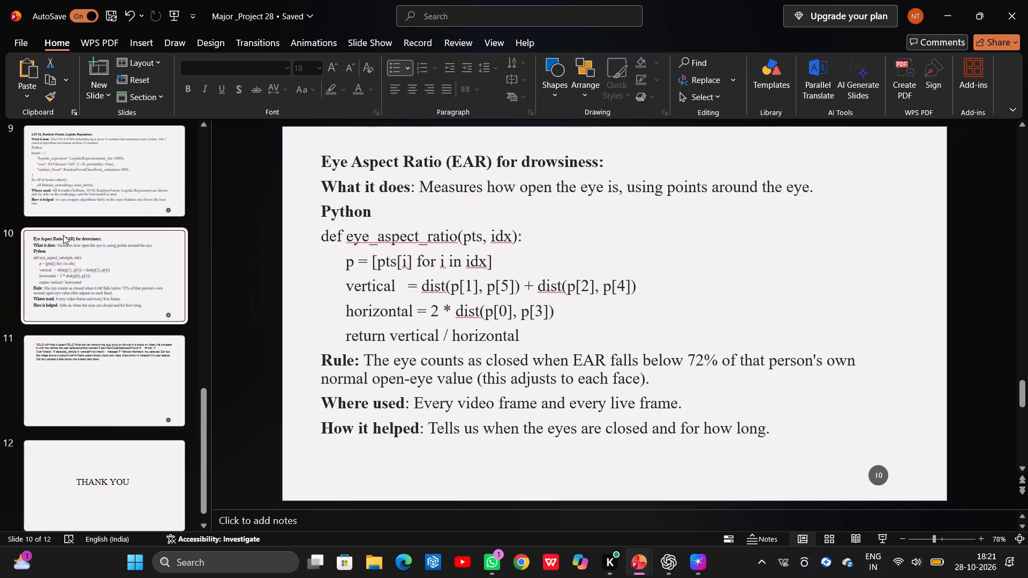
click(61, 379)
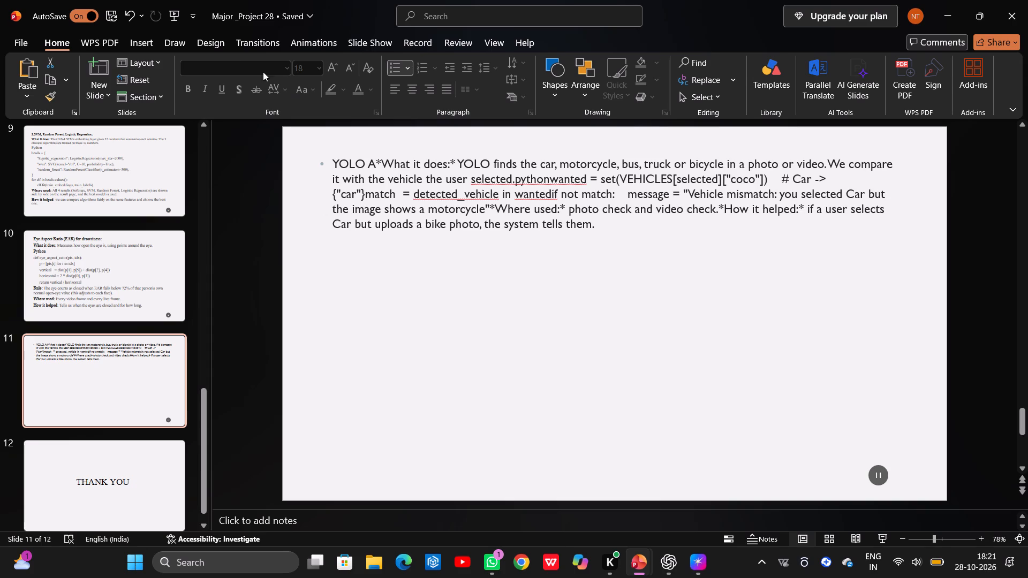
click(74, 169)
scroll(74, 169, up, 1)
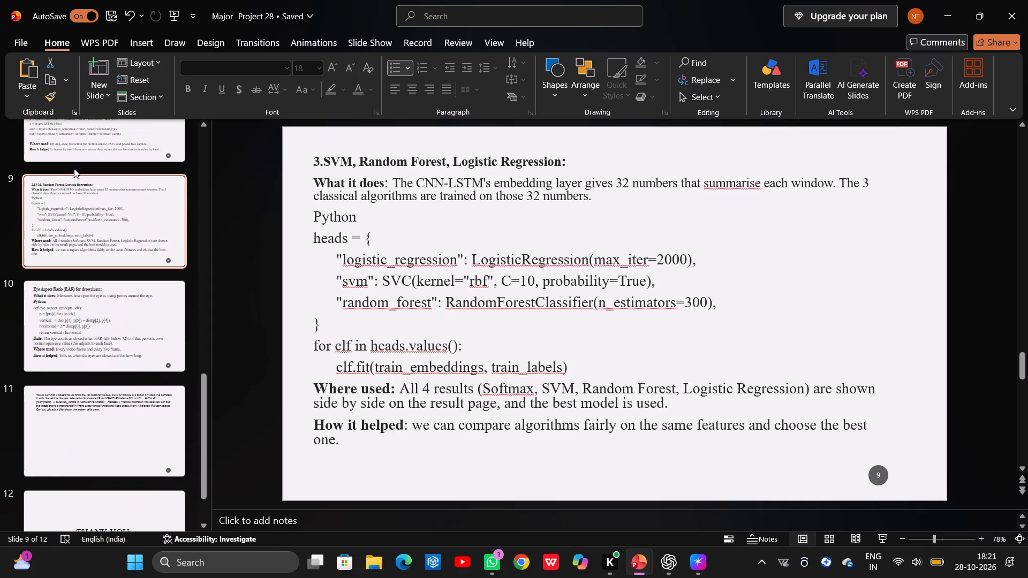
scroll(74, 169, up, 1)
click(96, 141)
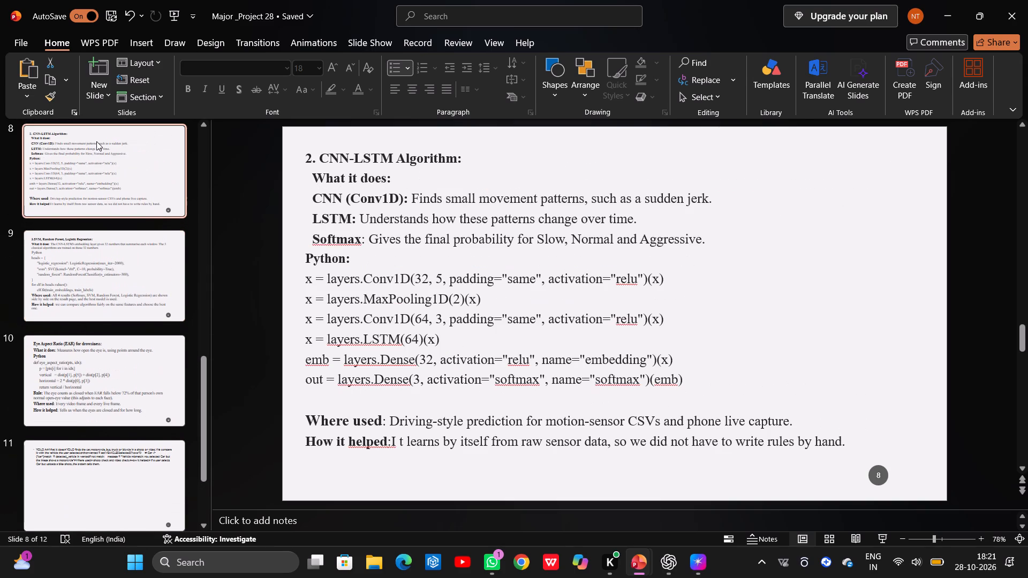
click(63, 469)
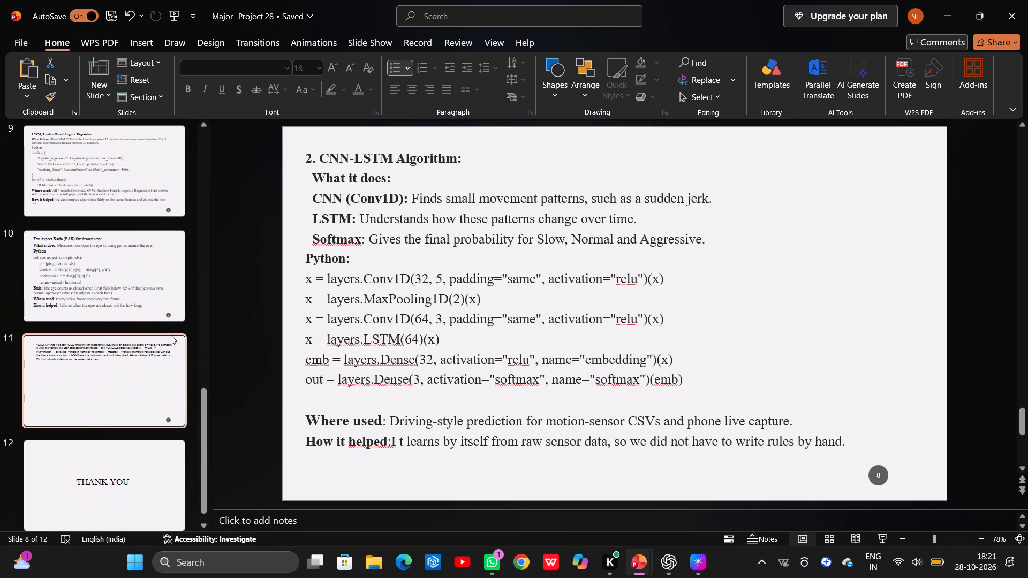
click(376, 164)
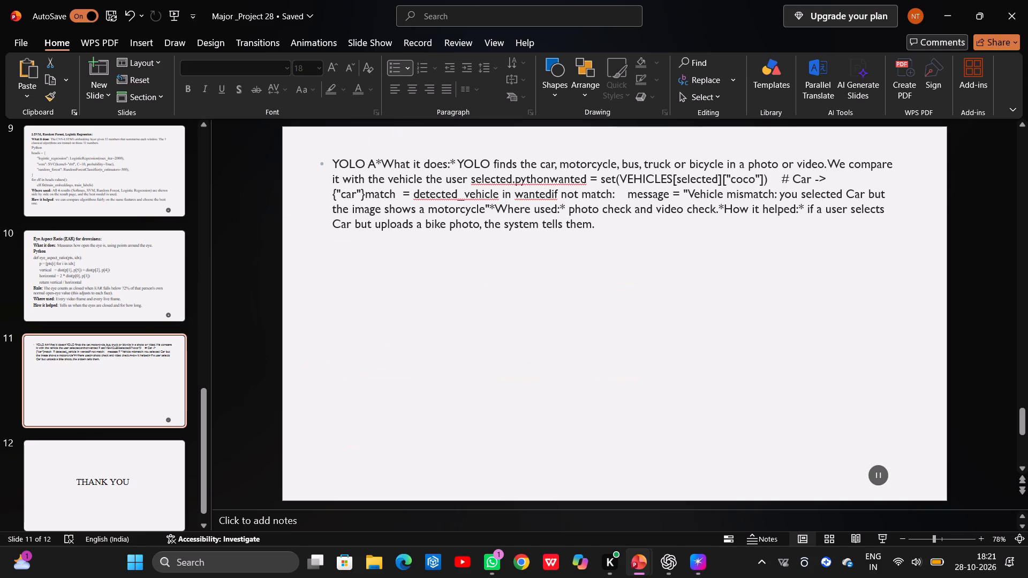
text(lgorithm)
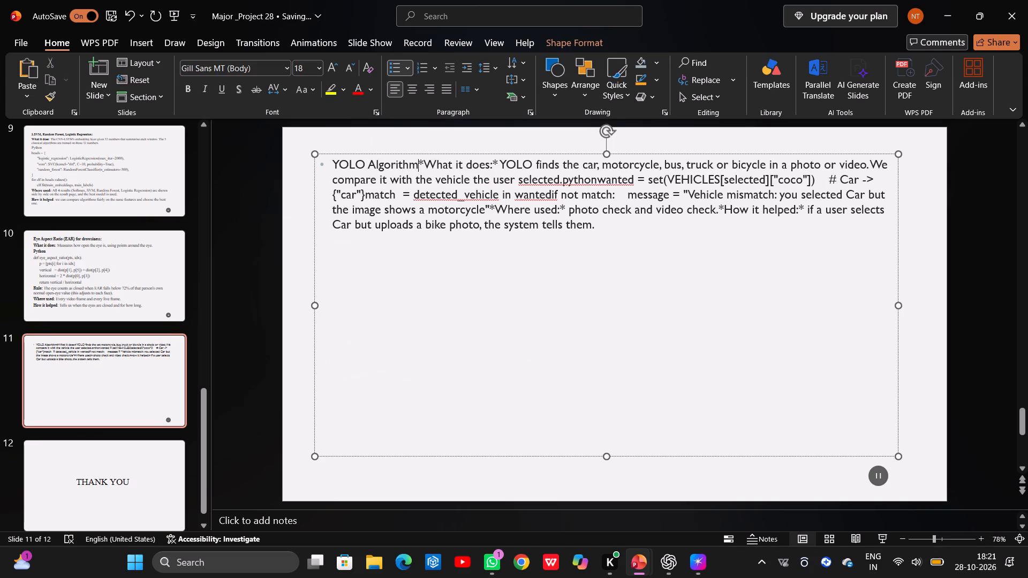
key(shift+colon)
key(Return)
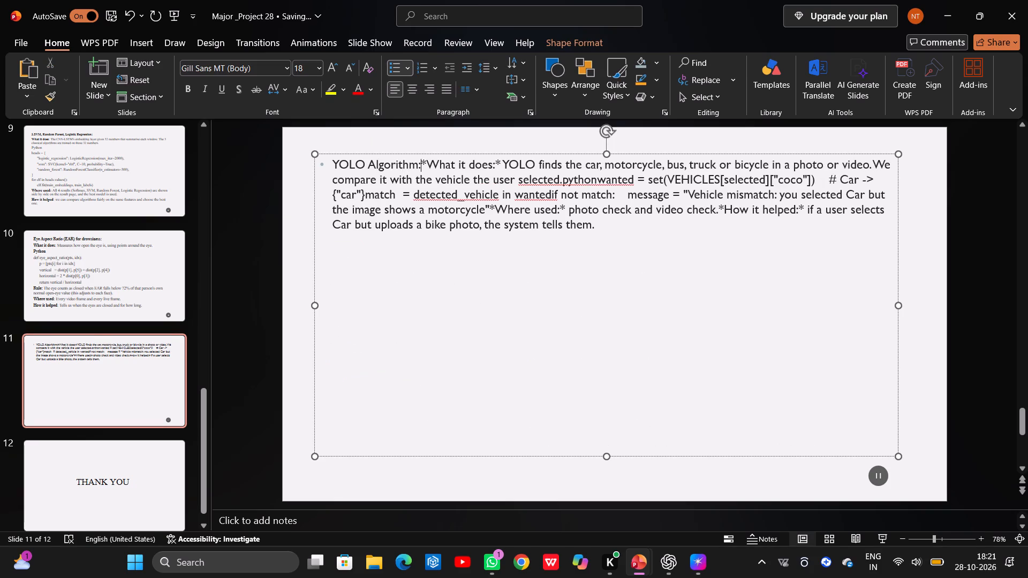
Remove the asterisks around the label "What it does:" on slide 11, including the space after it.
click(340, 188)
key(BackSpace)
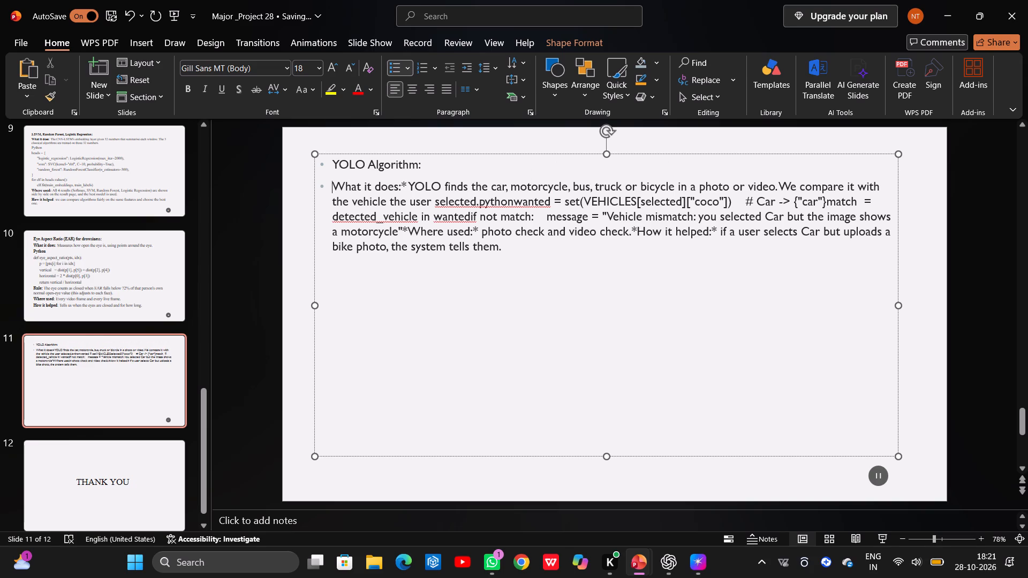
click(407, 185)
key(BackSpace)
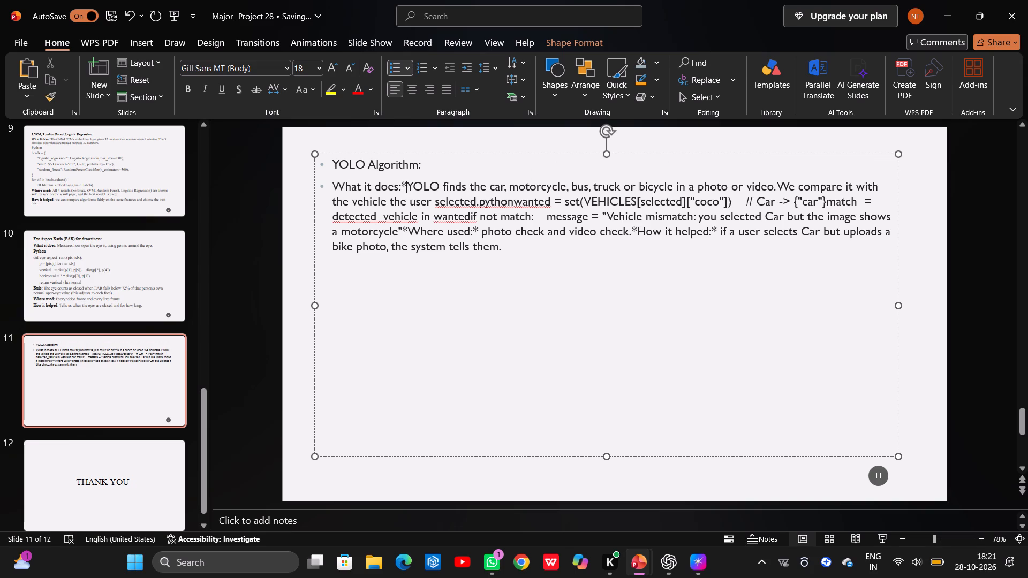
key(BackSpace)
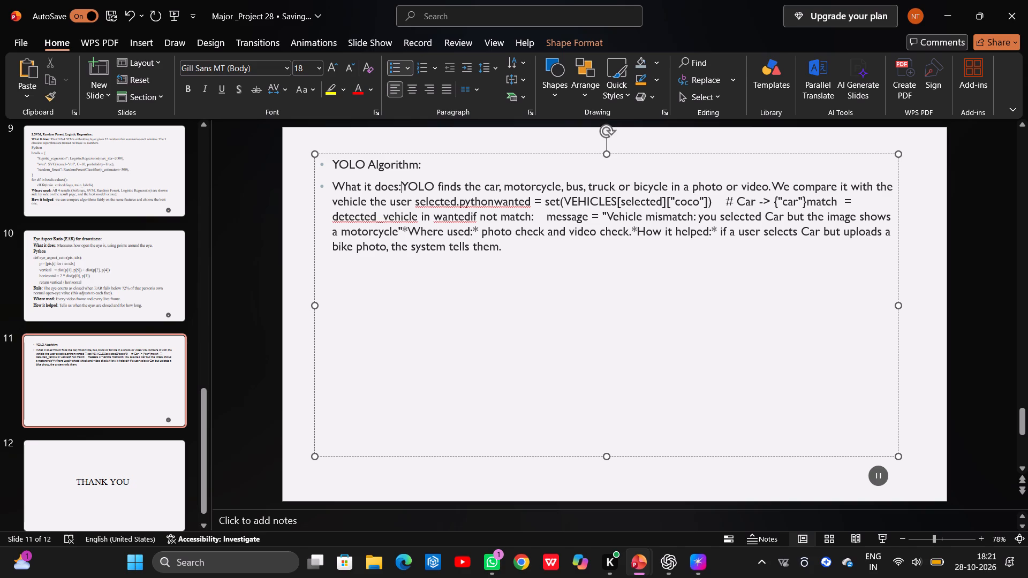
Bold the label "What it does" and add a space after its colon.
drag(334, 189, 391, 192)
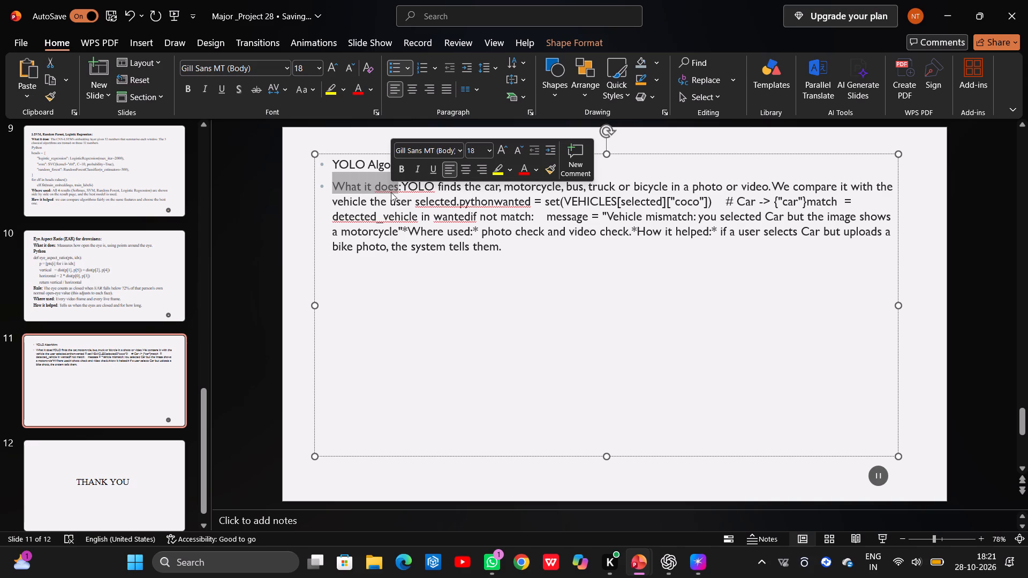
click(404, 168)
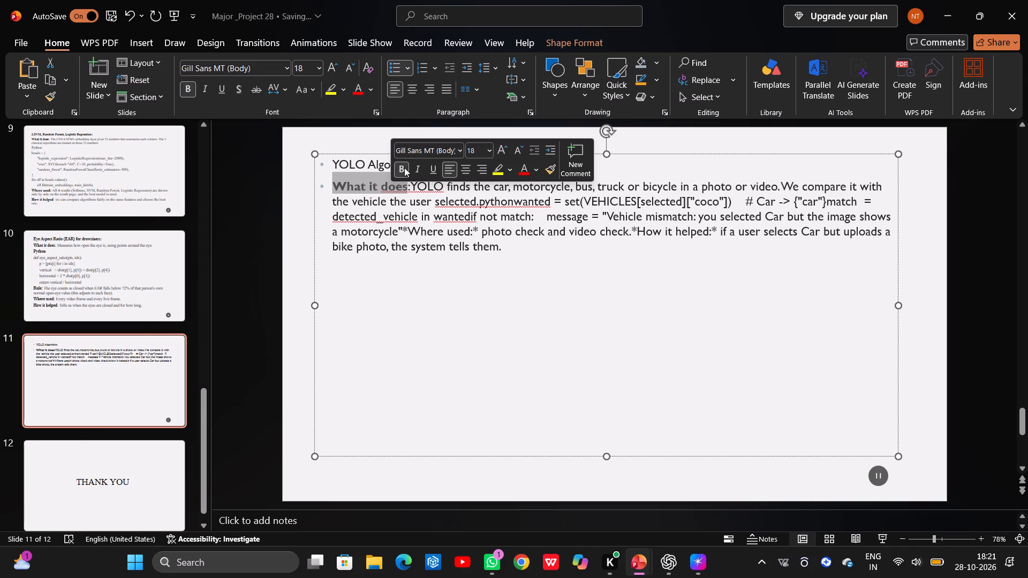
click(432, 270)
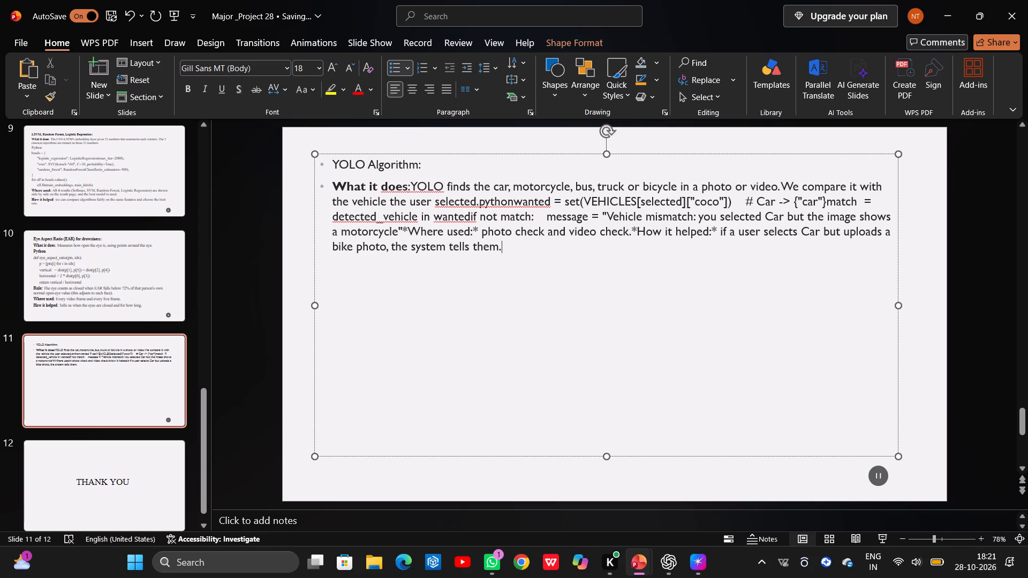
click(408, 189)
key(Right)
key(space)
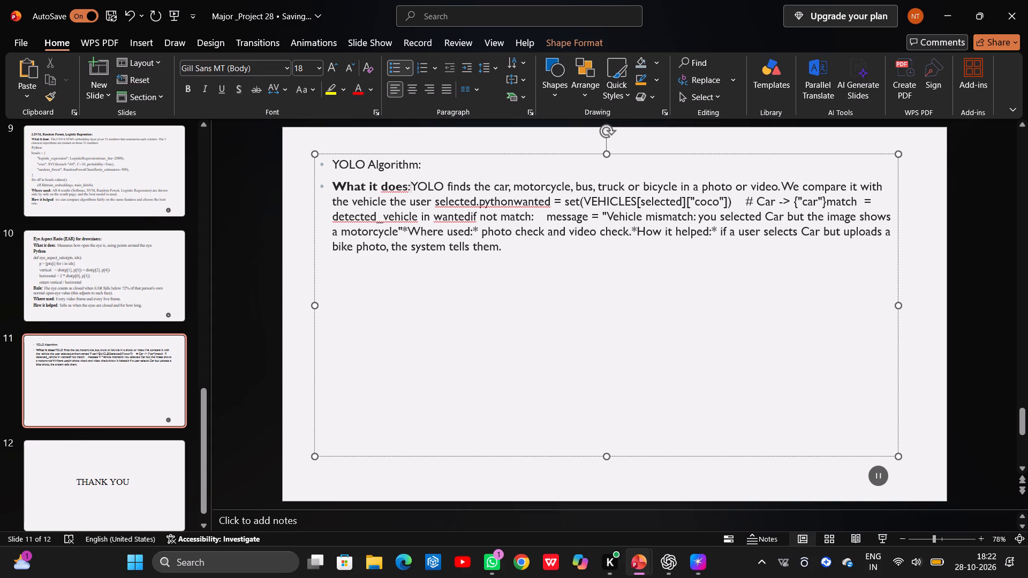
Put the word "Python" on its own line below the "What it does" text and make it bold.
click(479, 207)
key(Return)
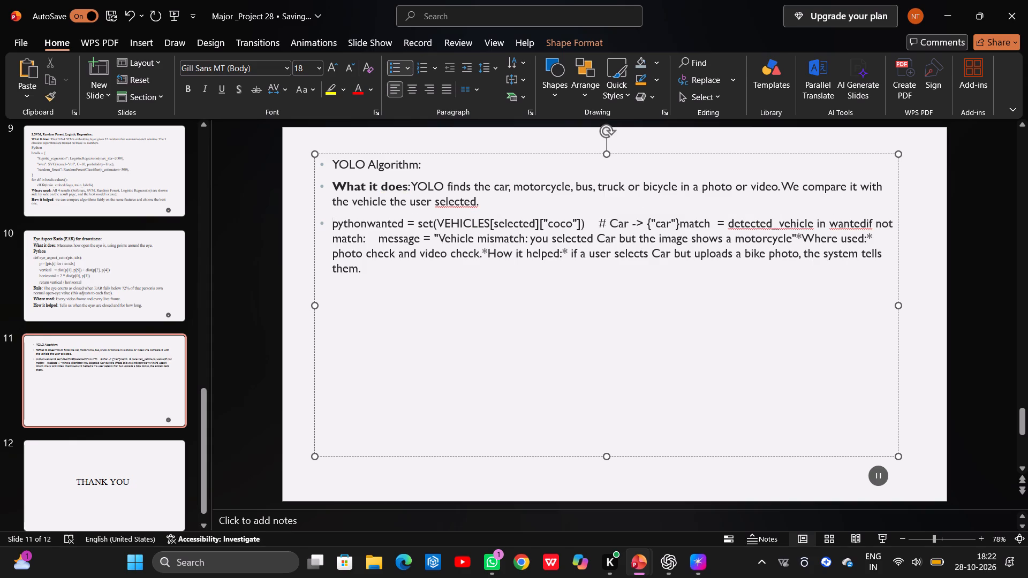
click(367, 225)
key(Return)
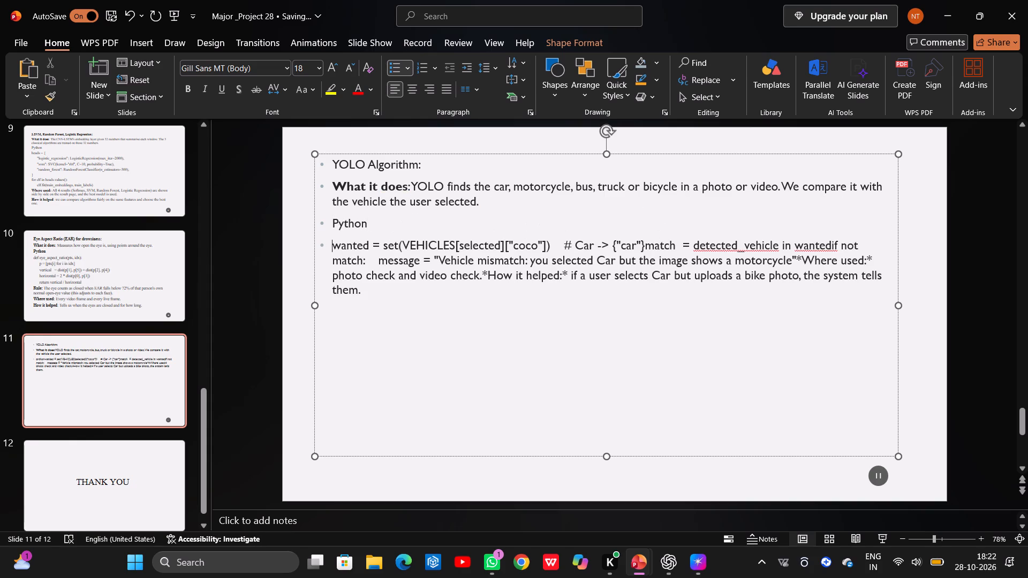
drag(332, 223, 356, 226)
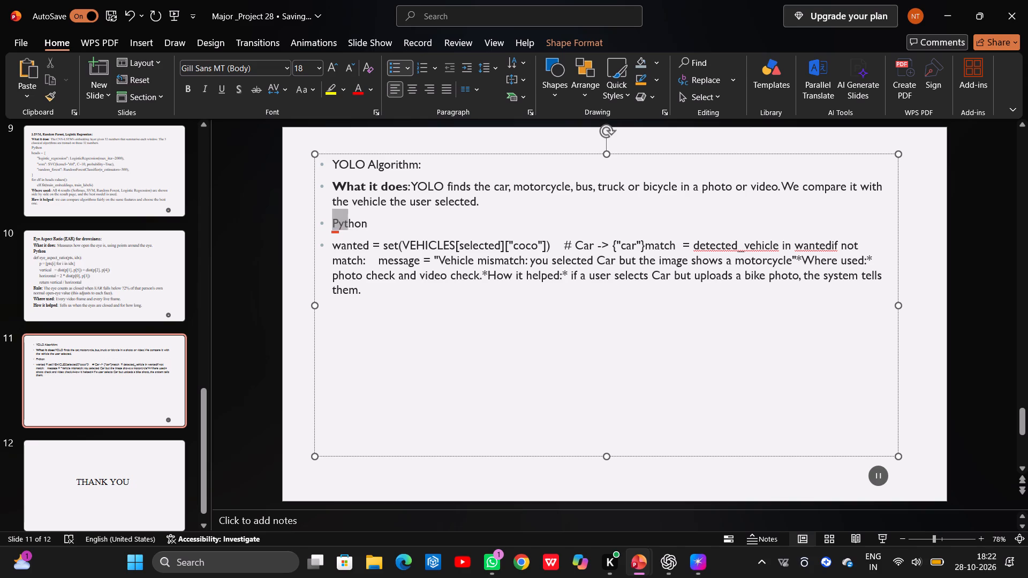
drag(356, 226, 372, 226)
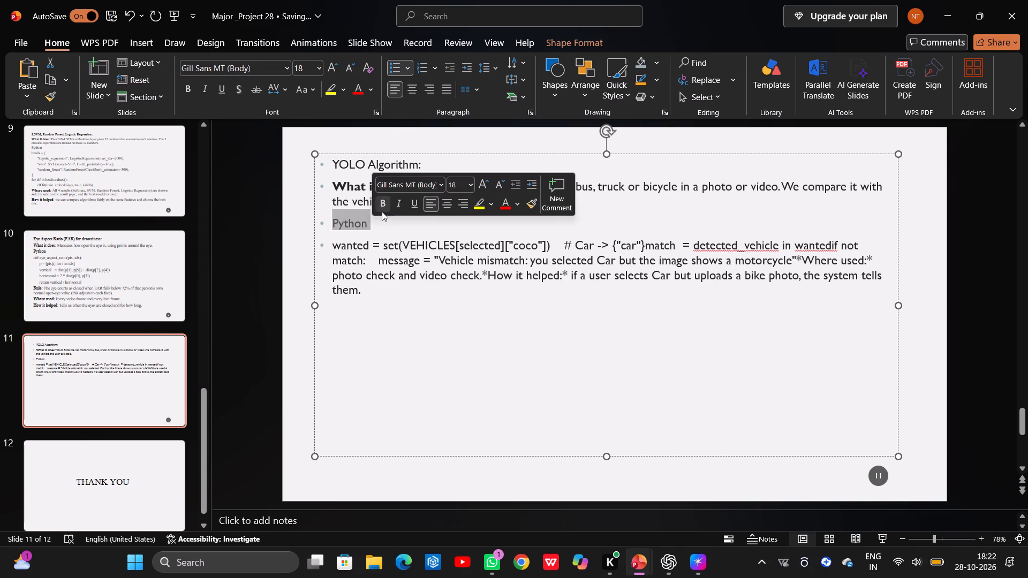
click(382, 211)
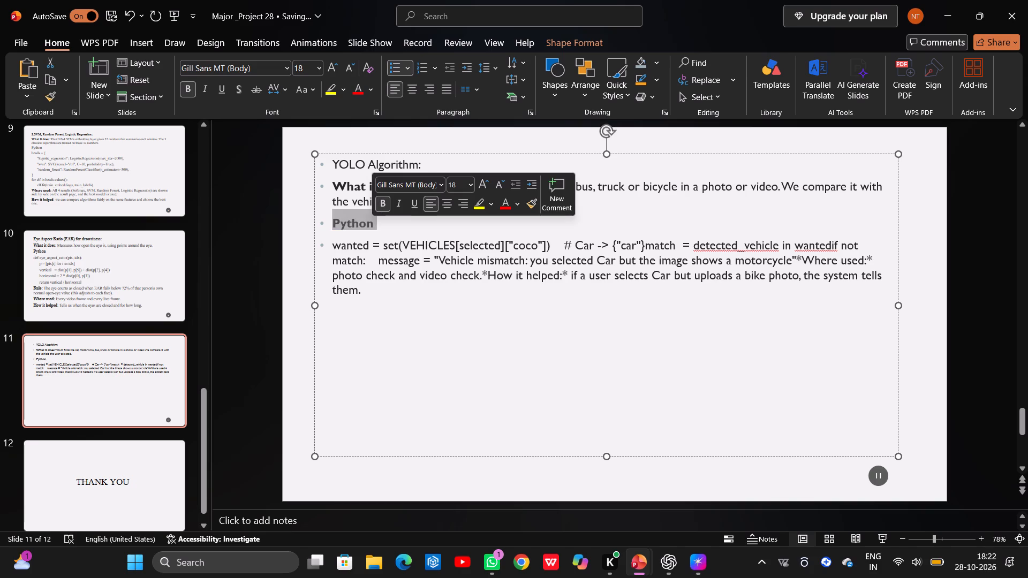
Remove the asterisks around the label "Where used:" on slide 11 and start that text on its own line below the code.
click(375, 262)
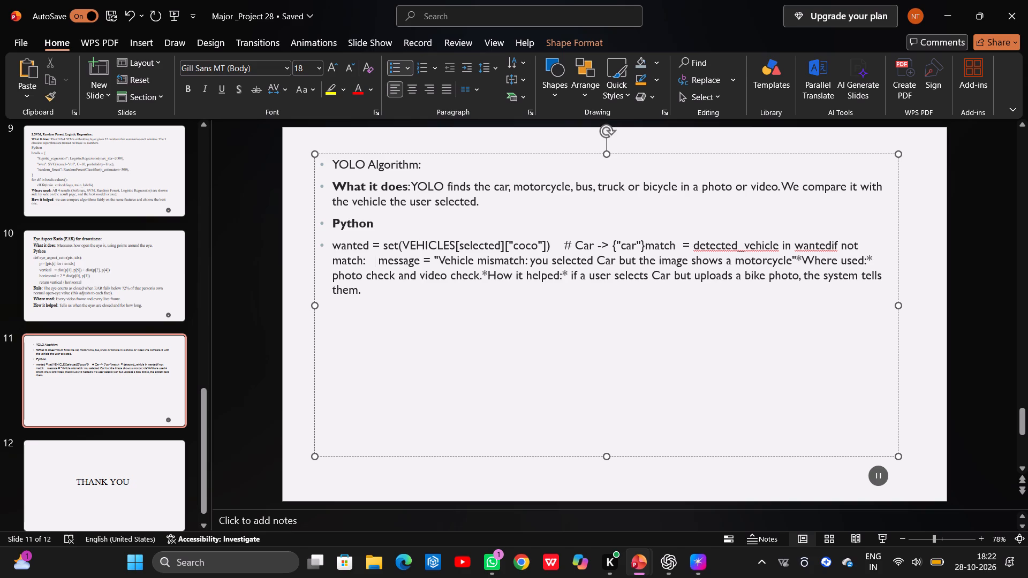
click(802, 260)
key(BackSpace)
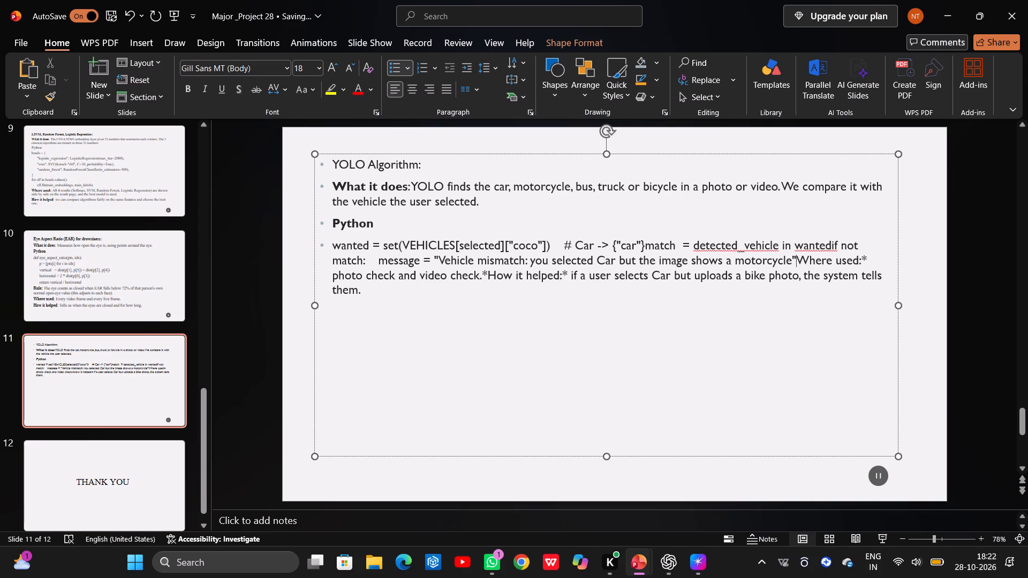
click(869, 260)
key(BackSpace)
click(797, 258)
key(Return)
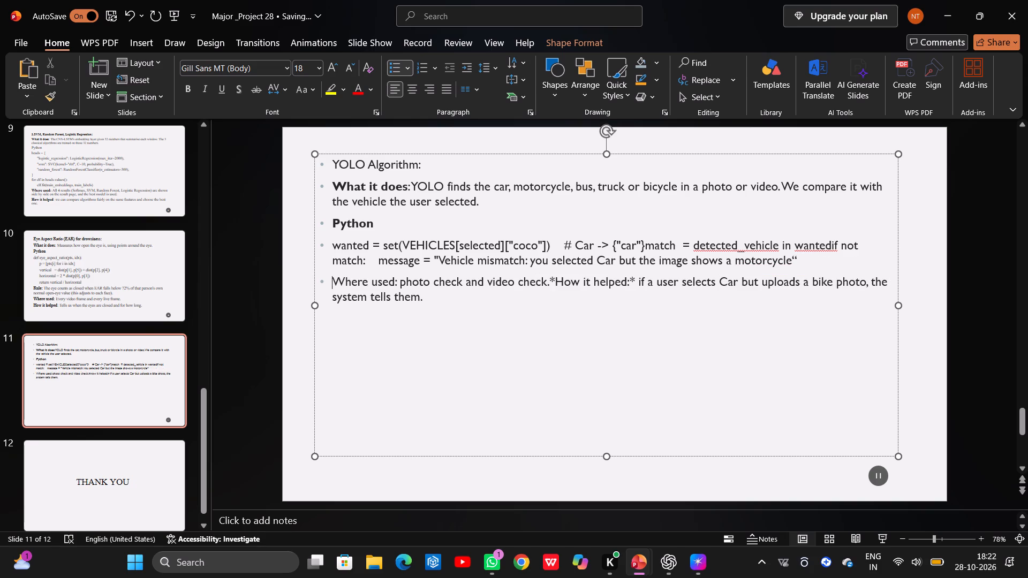
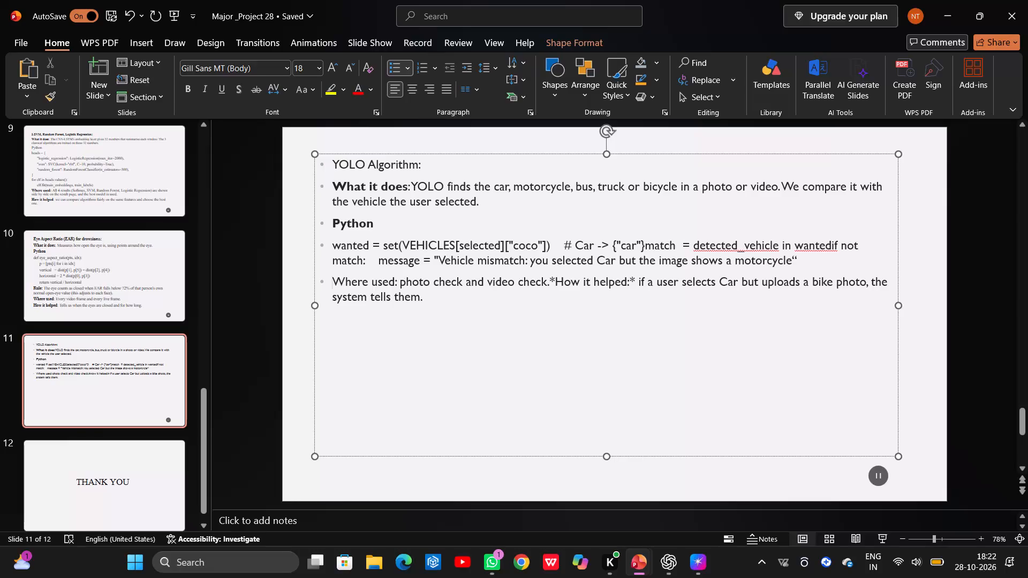
Delete the comment '# Car -> {"car"}' from the code on slide 11 and start the "match" statement on its own line.
click(646, 247)
key(BackSpace)
key(BackSpace)
key(BackSpace)
key(BackSpace)
key(BackSpace)
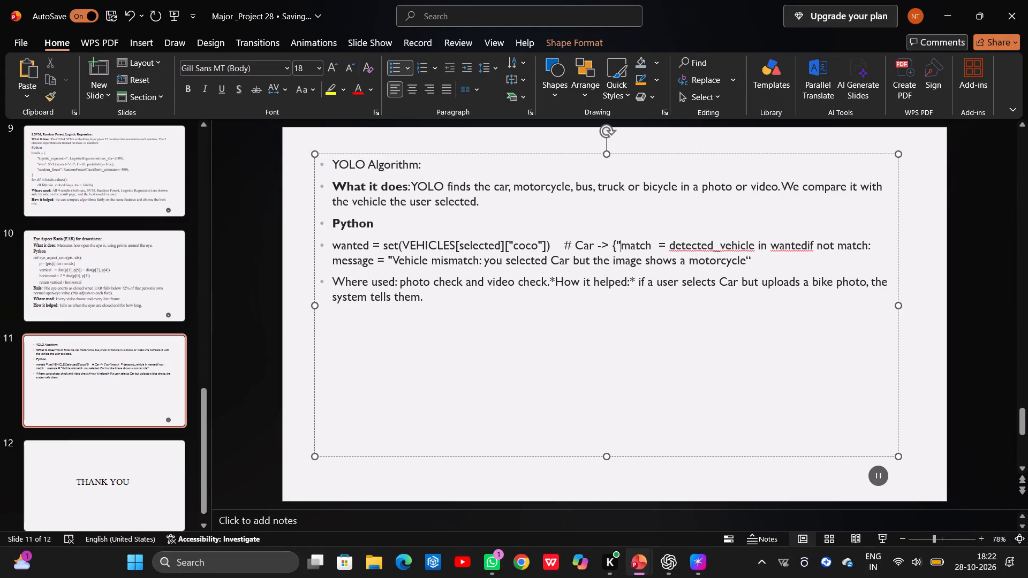
key(BackSpace)
key(BackSpace)
key(BackSpace)
key(BackSpace)
key(BackSpace)
key(BackSpace)
key(BackSpace)
key(BackSpace)
key(BackSpace)
key(BackSpace)
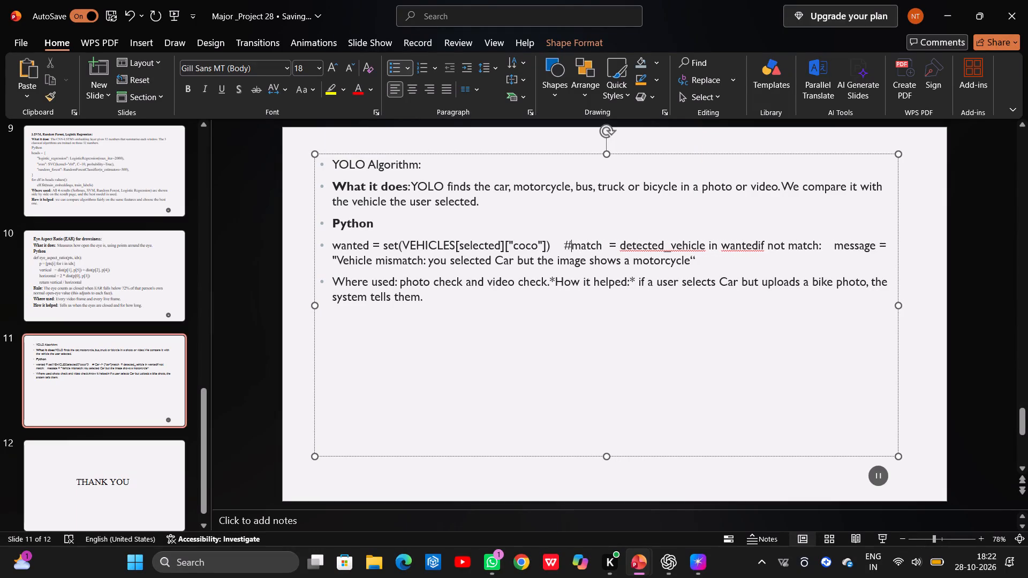
key(BackSpace)
key(Return)
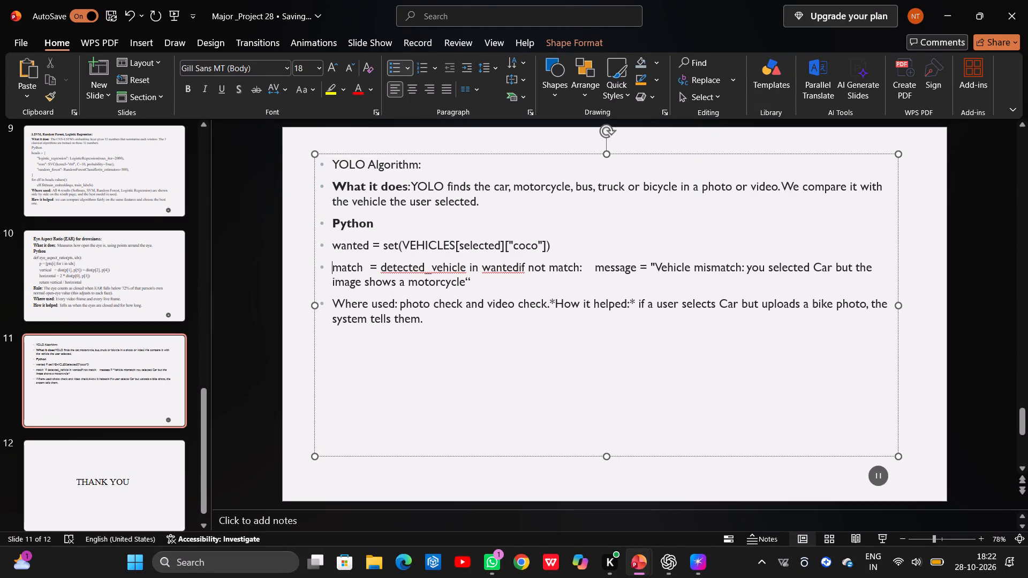
Remove the bullets from all the paragraphs on slide 11, from the "YOLO Algorithm:" heading through "Where used".
click(328, 188)
key(BackSpace)
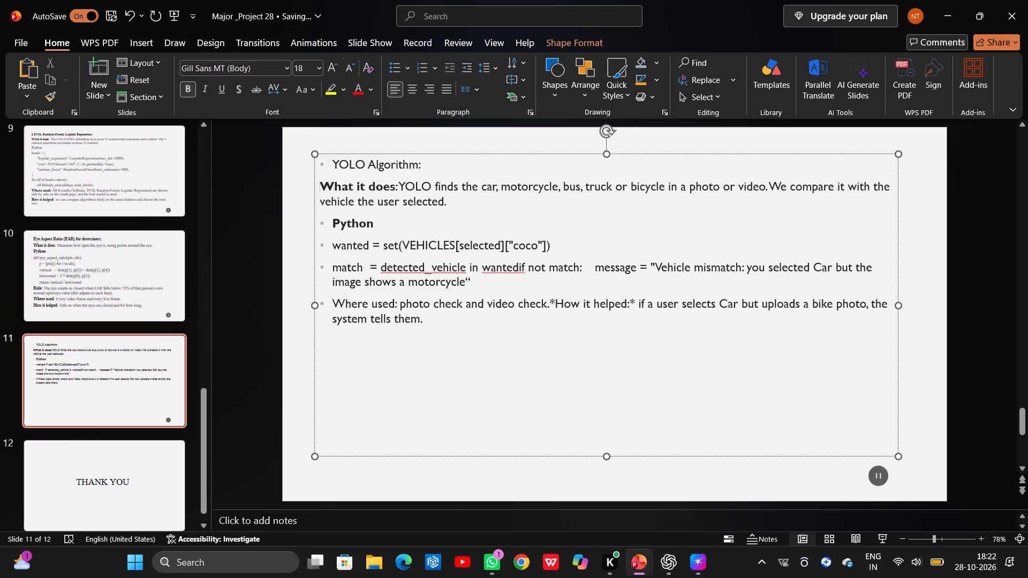
click(328, 161)
key(BackSpace)
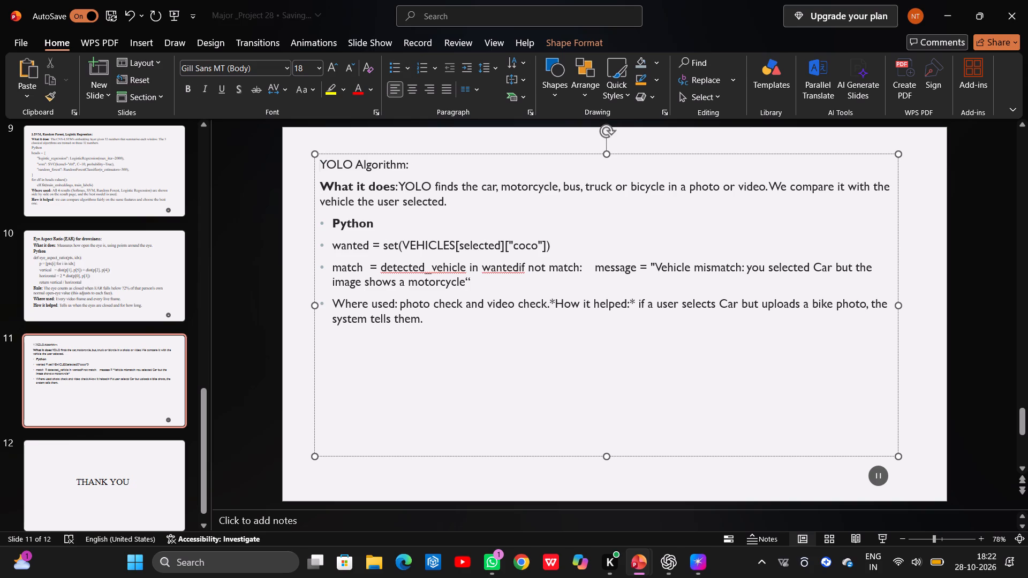
click(330, 229)
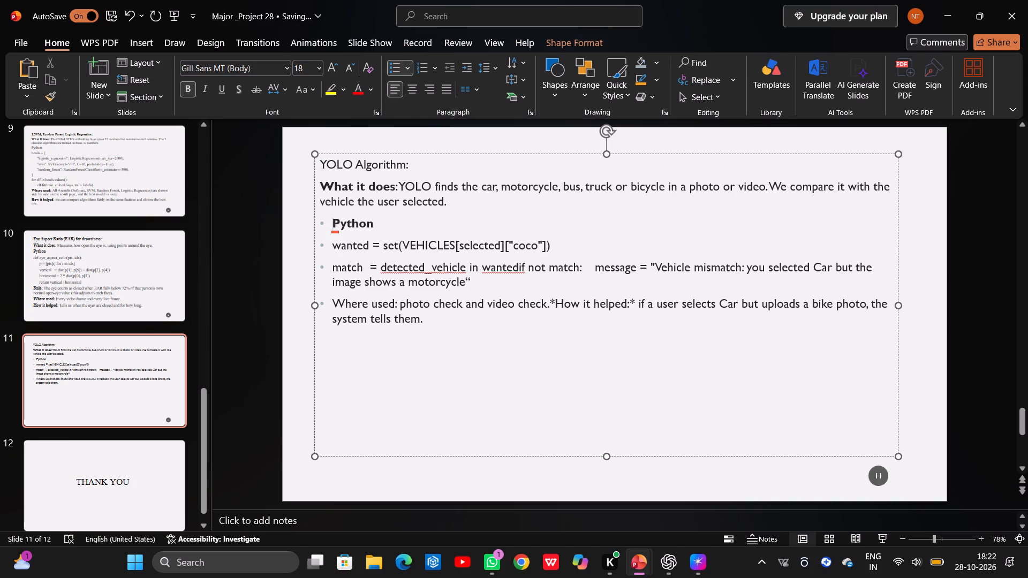
key(BackSpace)
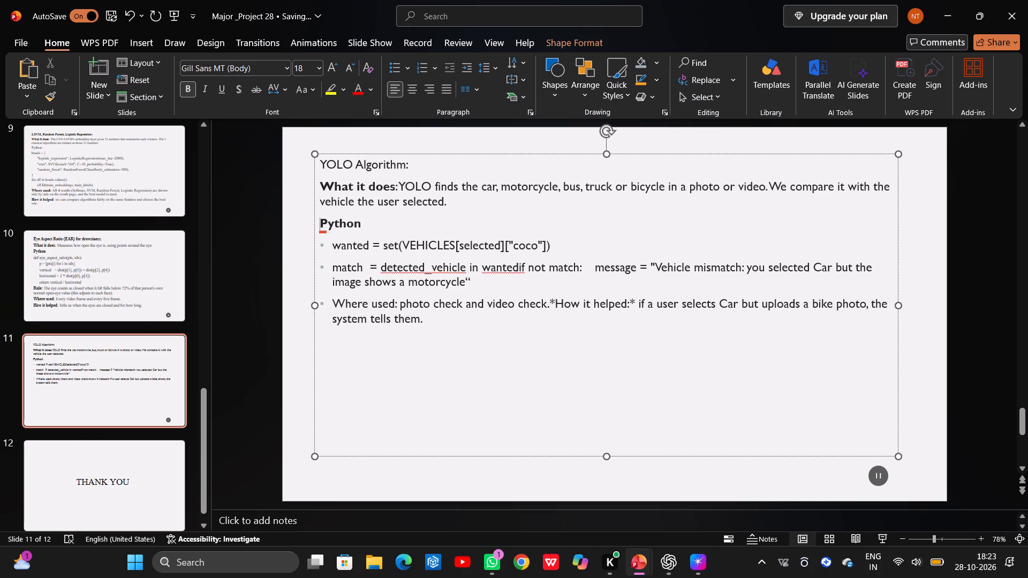
click(327, 251)
key(BackSpace)
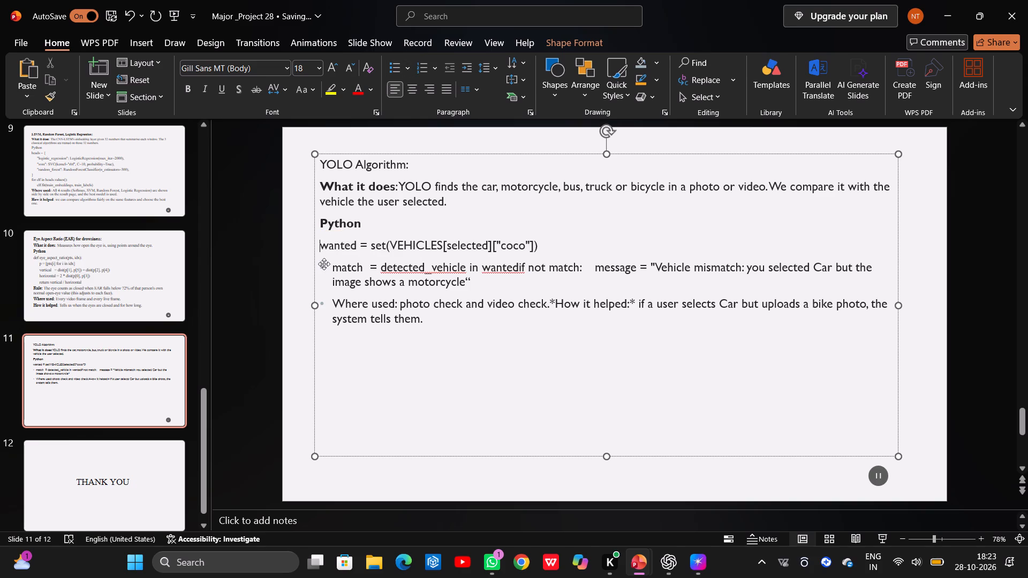
click(331, 267)
key(BackSpace)
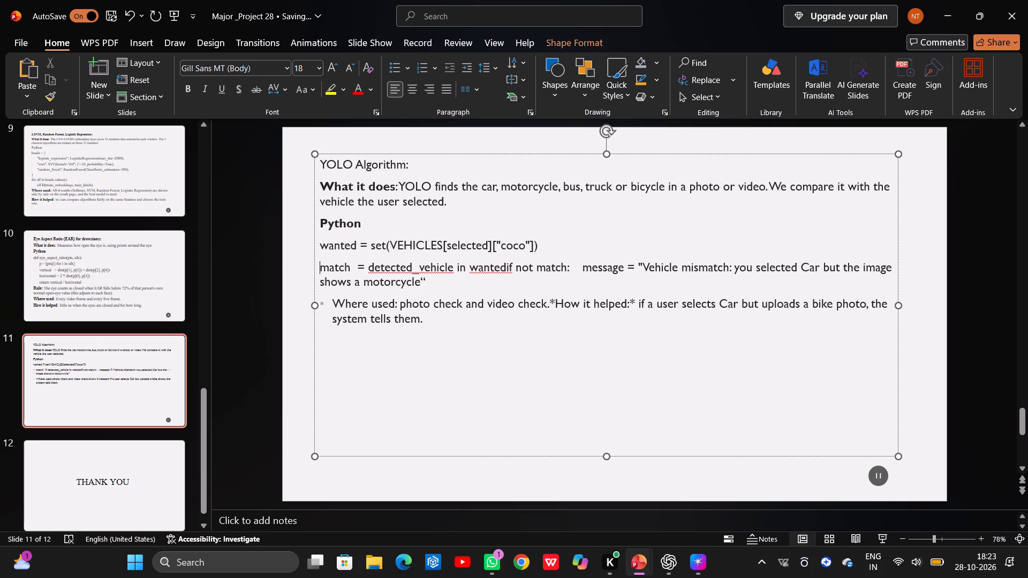
click(333, 301)
key(BackSpace)
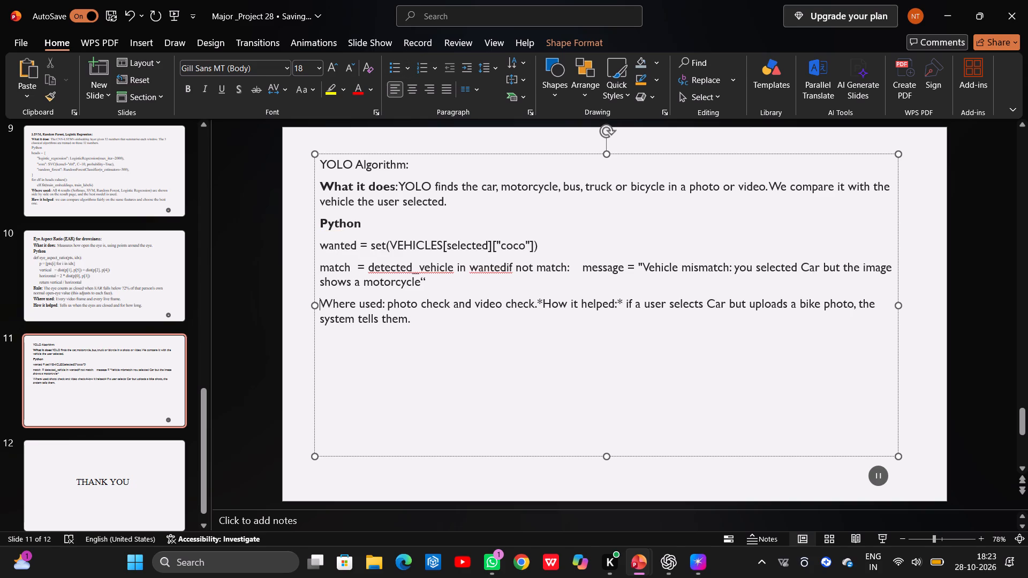
Move the "message =" statement onto its own line below "if not match:".
click(583, 269)
key(Return)
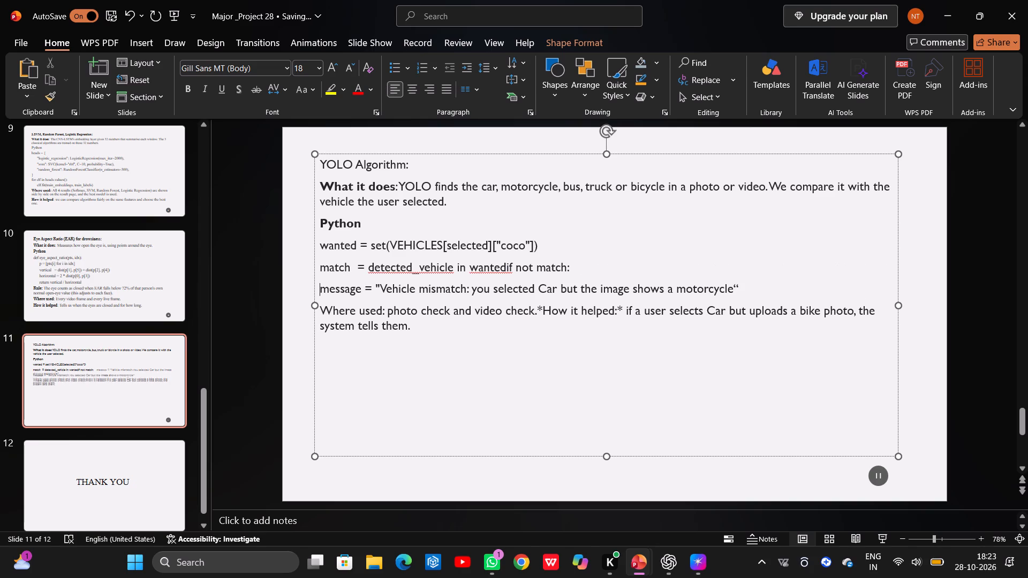
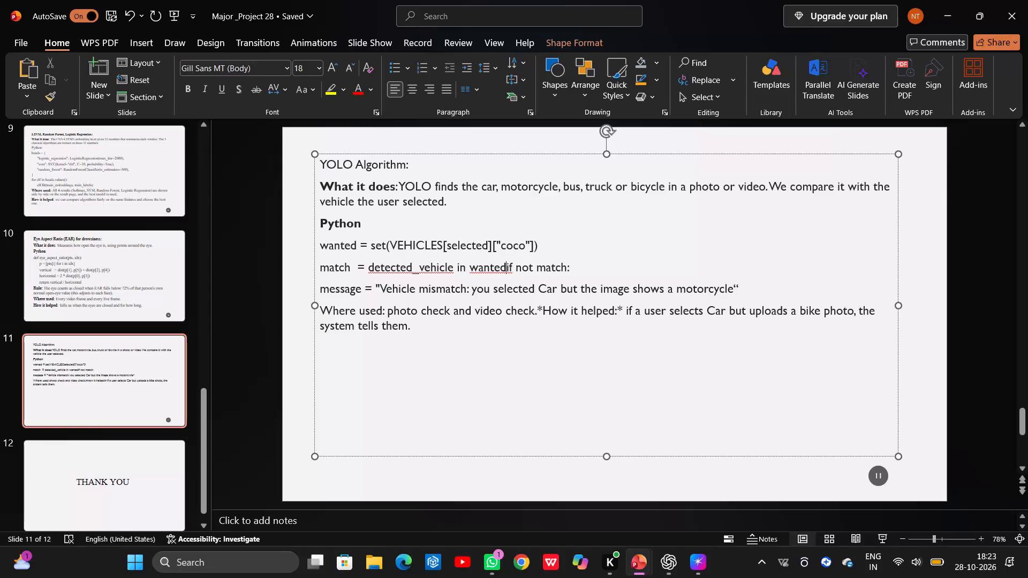
Put "if not match:" on its own line in slide 11's code and indent the message line below it by three spaces.
key(Return)
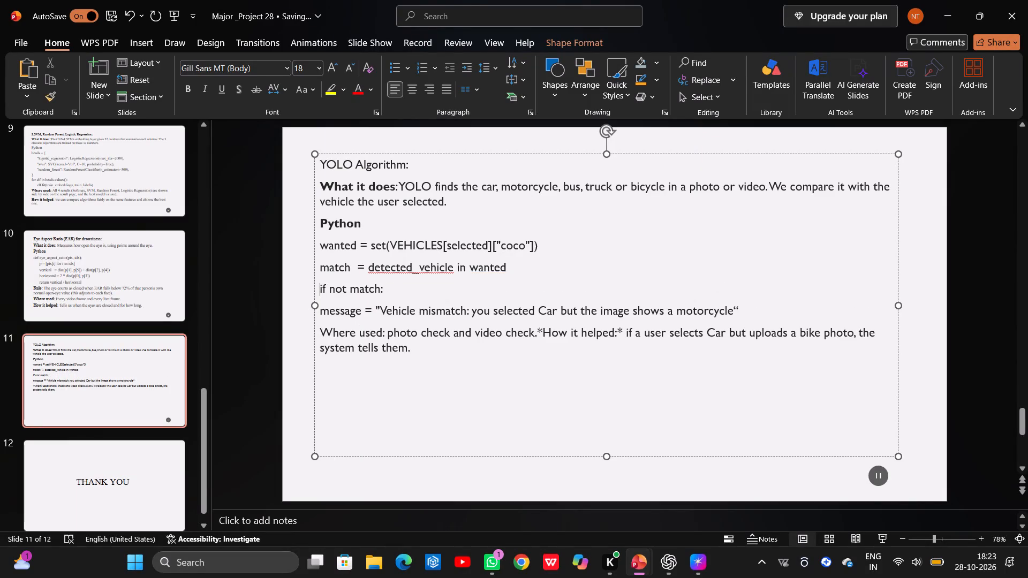
click(322, 313)
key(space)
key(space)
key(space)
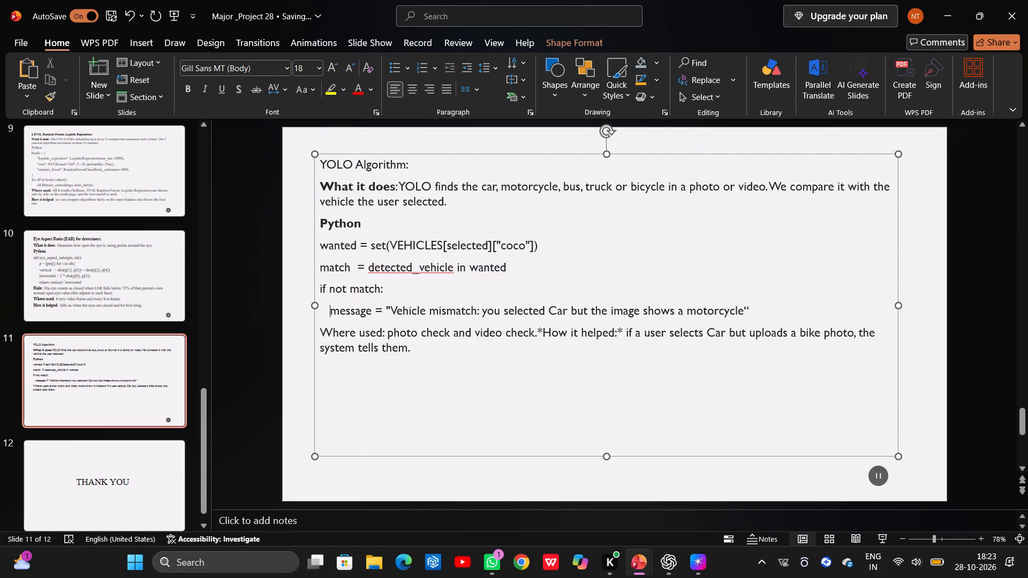
click(563, 400)
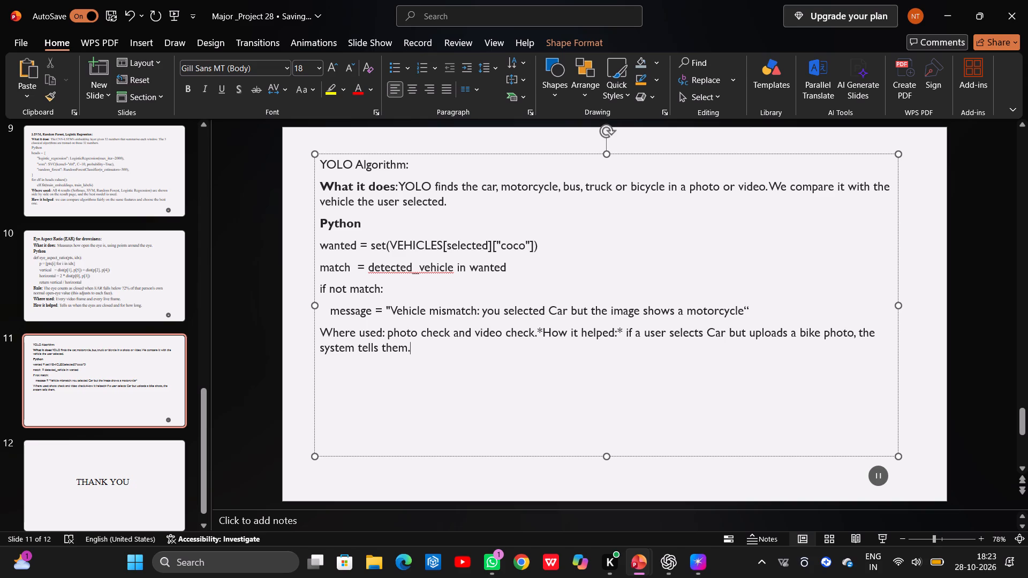
Remove the asterisks around the label "How it helped:" in slide 11's closing text.
click(542, 332)
key(BackSpace)
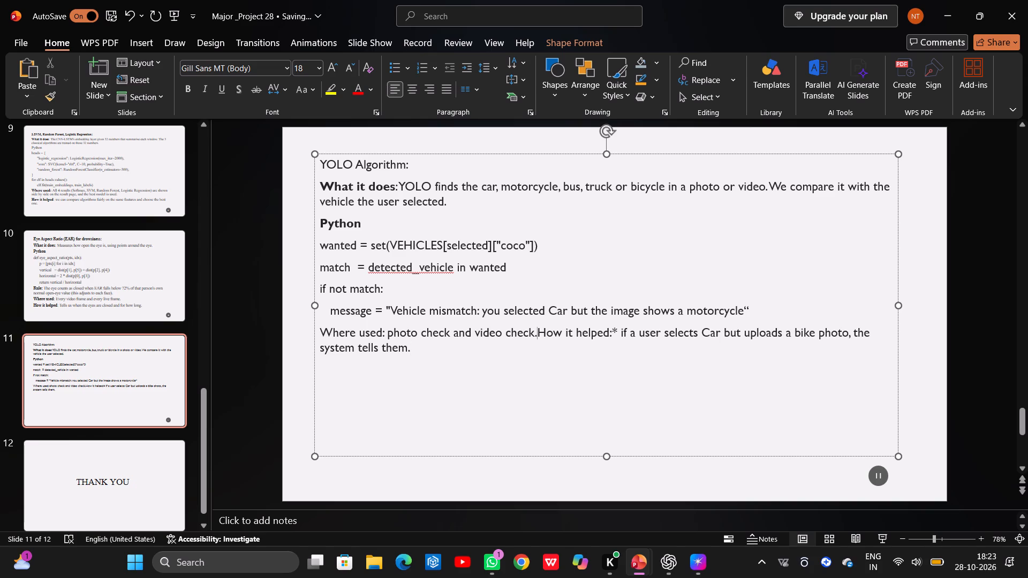
Remove the asterisk after "How it helped:" on slide 11 and move that sentence onto its own line.
click(616, 333)
key(BackSpace)
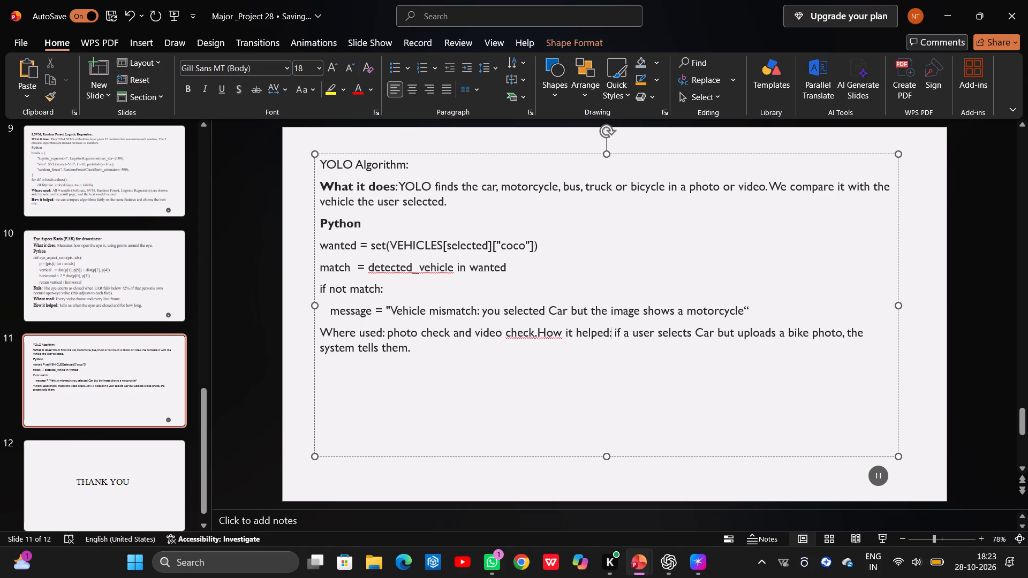
click(538, 334)
key(Return)
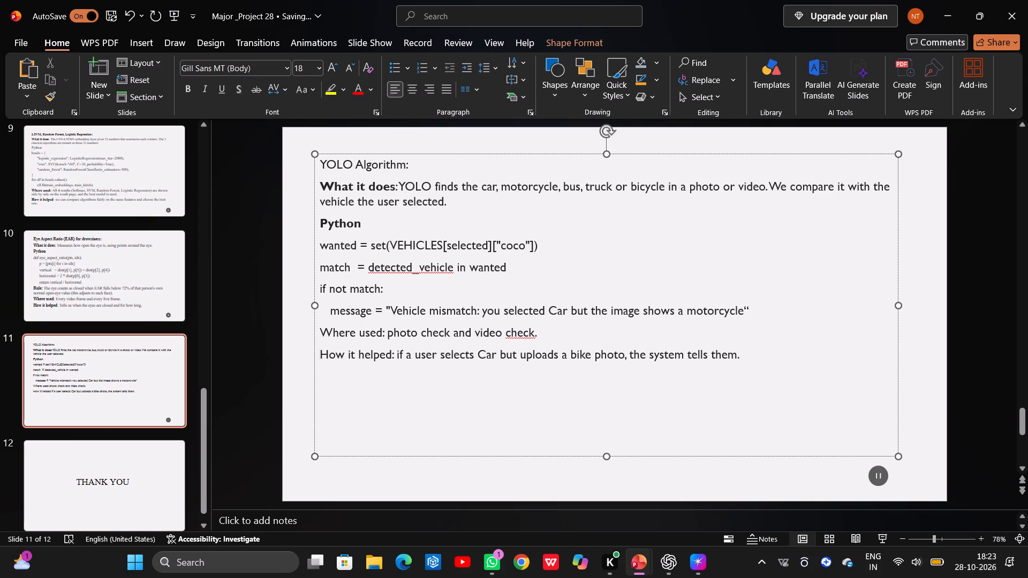
Bold the labels "Where used" and "How it helped" on slide 11.
drag(319, 333, 378, 332)
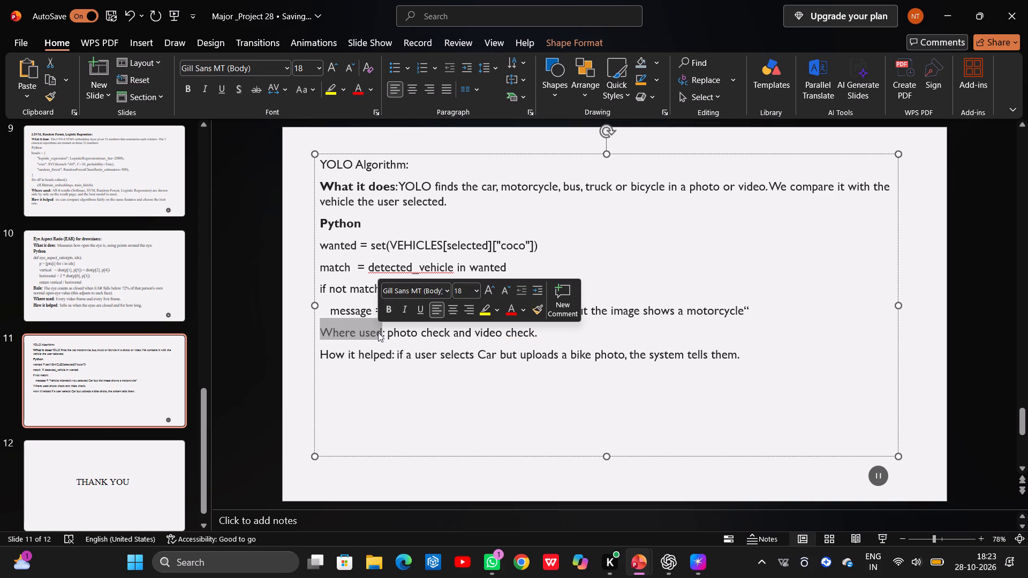
click(389, 309)
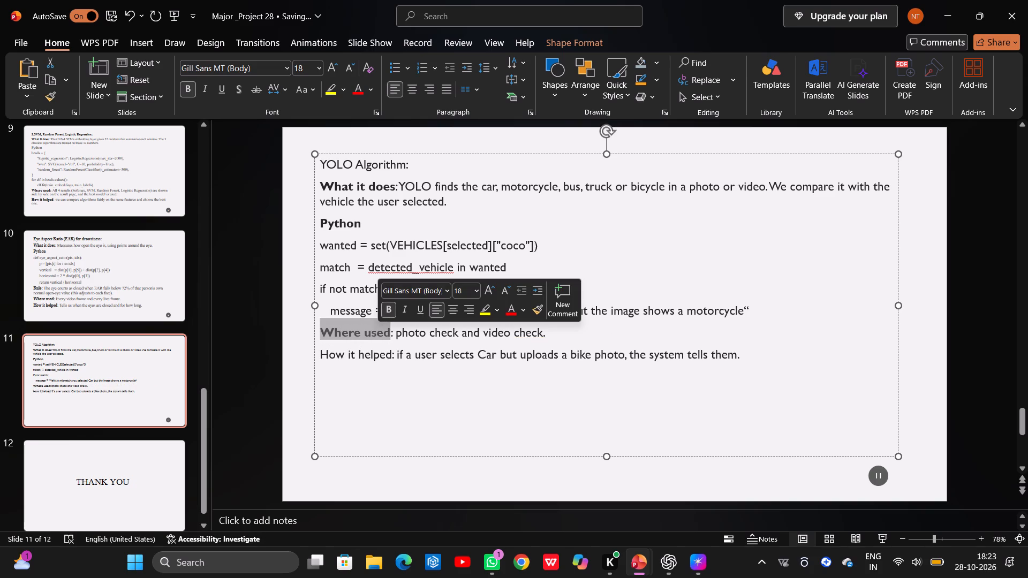
drag(322, 356, 377, 361)
click(394, 337)
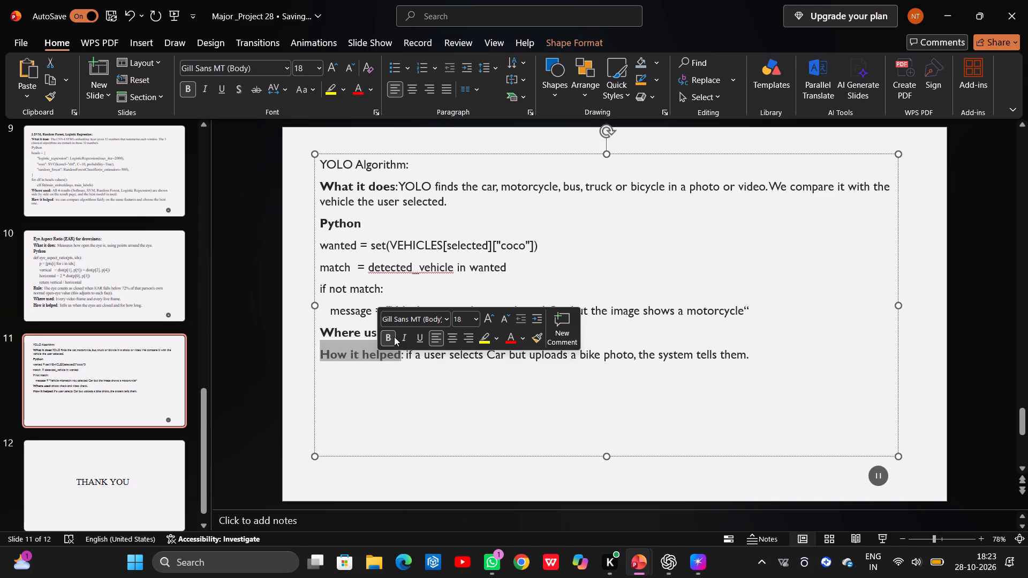
click(426, 279)
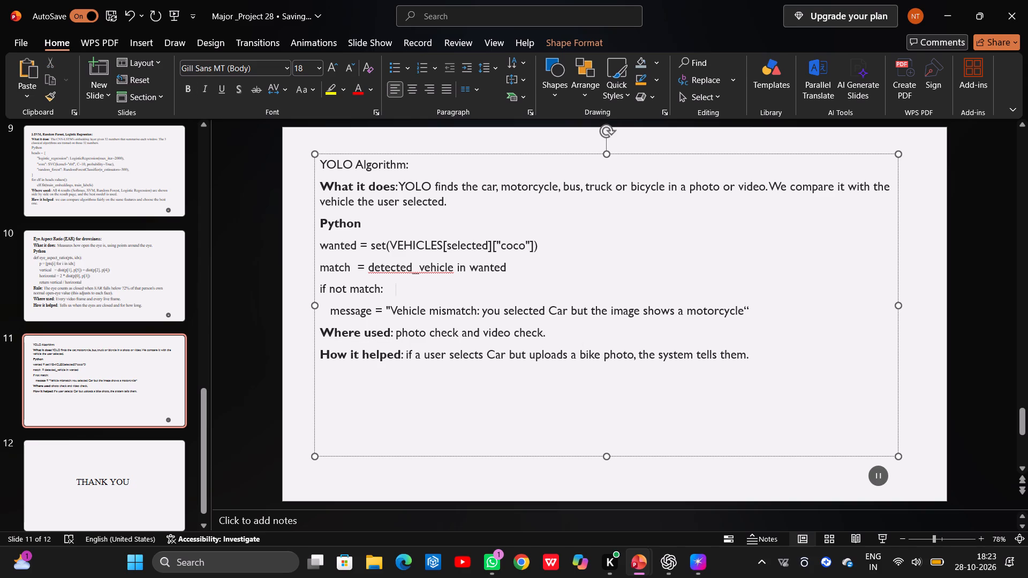
Bold the heading "YOLO Algorithm:" on slide 11.
drag(321, 166, 402, 172)
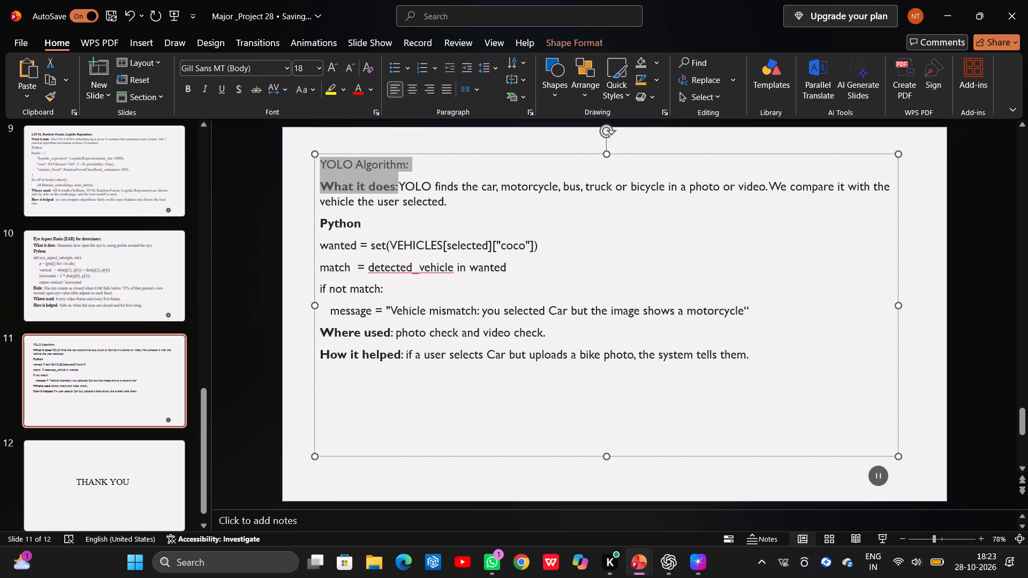
drag(402, 172, 409, 163)
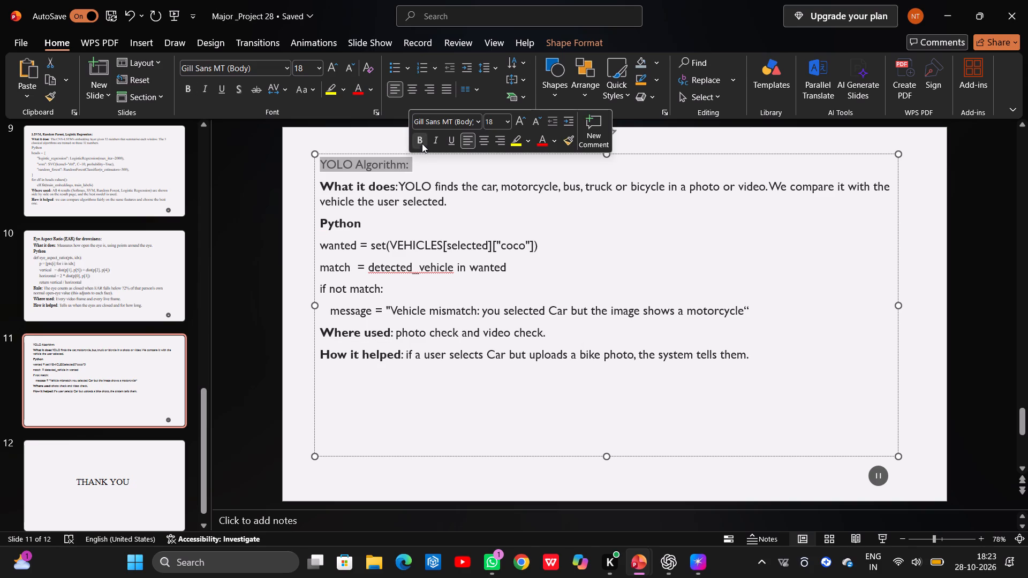
click(422, 143)
Change the font of all the YOLO Algorithm text on slide 11 to Times New Roman.
drag(372, 218, 328, 176)
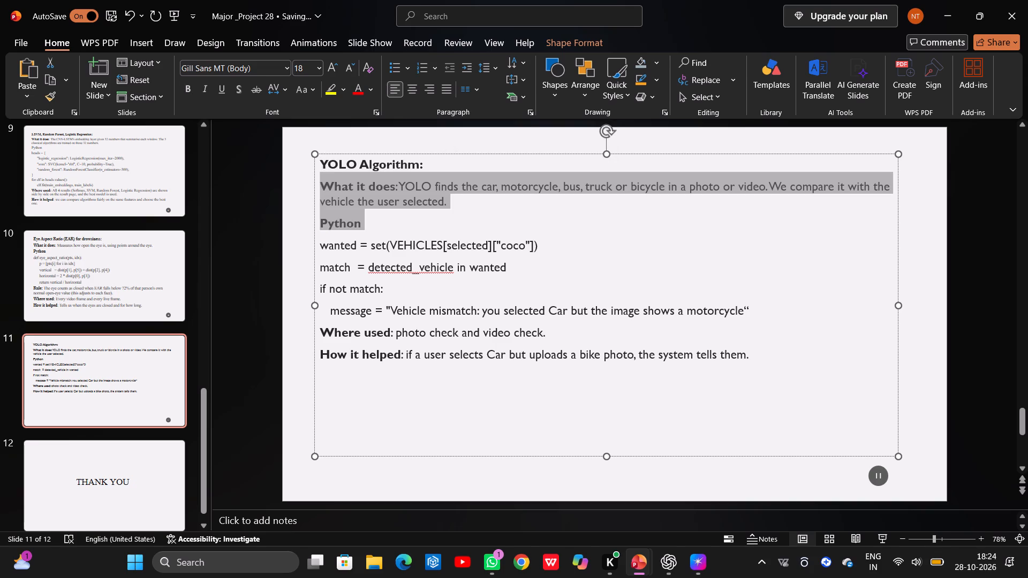
drag(328, 176, 327, 173)
click(327, 173)
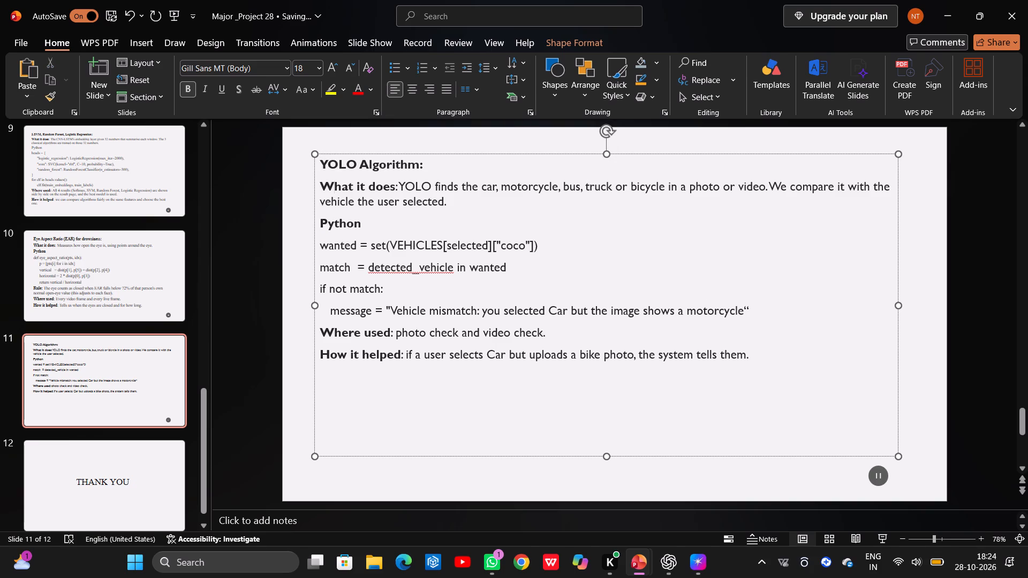
drag(321, 168, 719, 407)
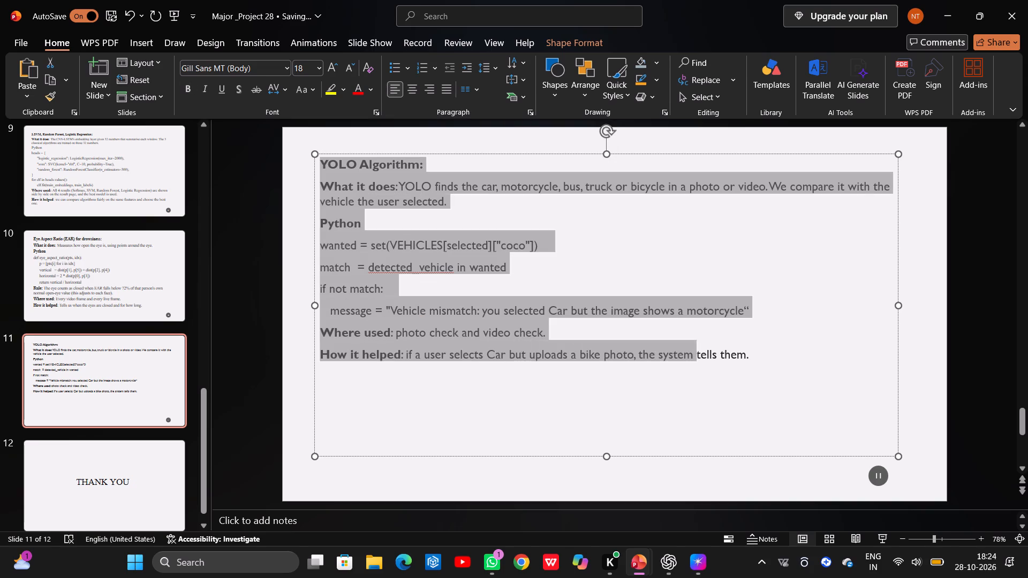
drag(719, 407, 768, 409)
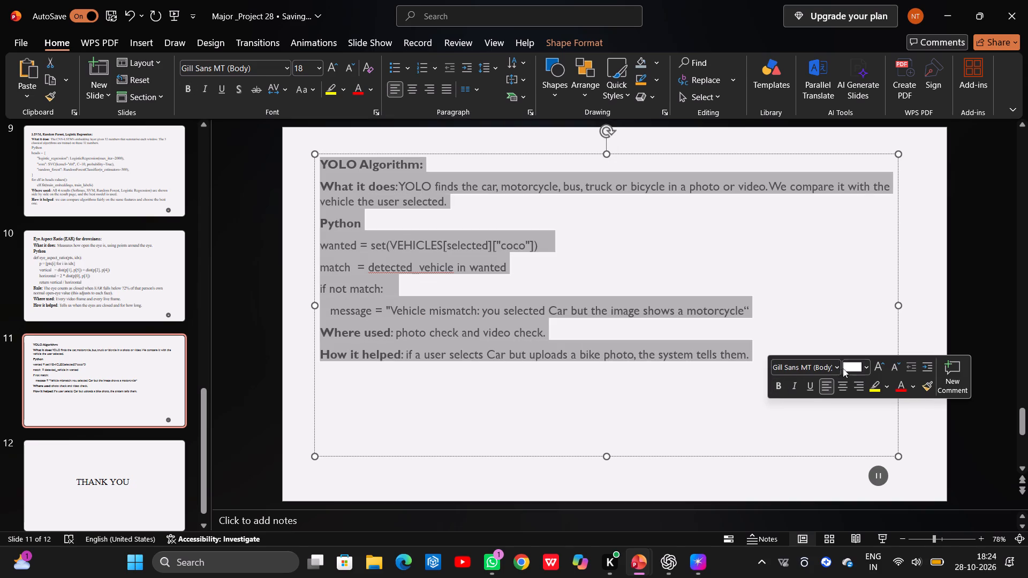
click(837, 368)
scroll(860, 249, down, 5)
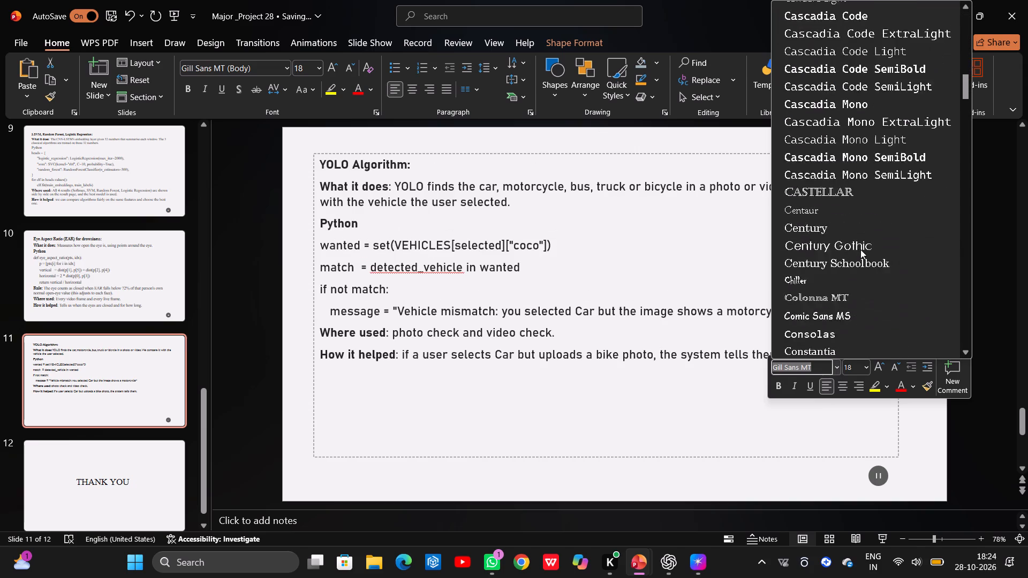
scroll(860, 249, down, 9)
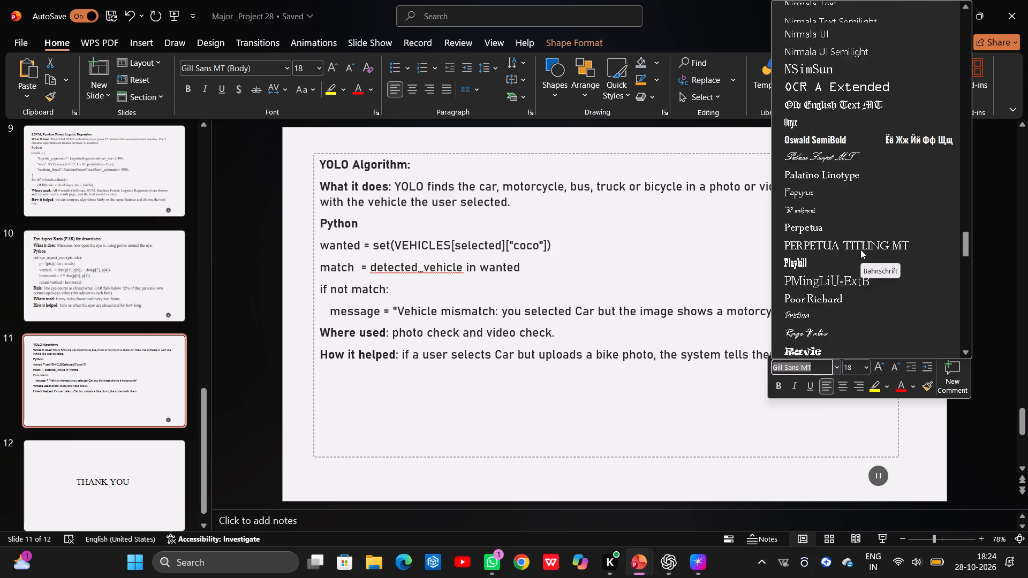
scroll(860, 249, down, 4)
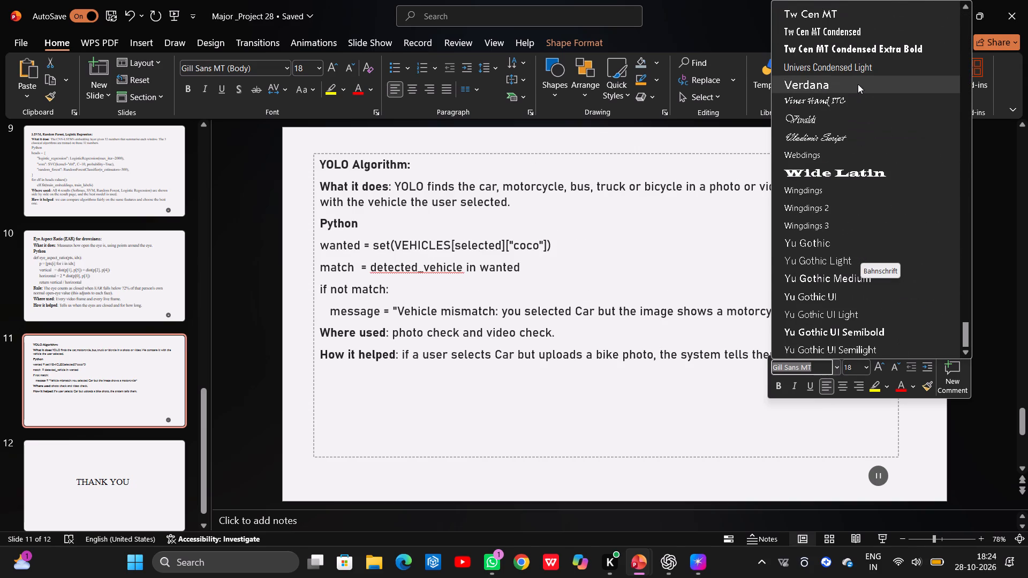
scroll(858, 84, up, 1)
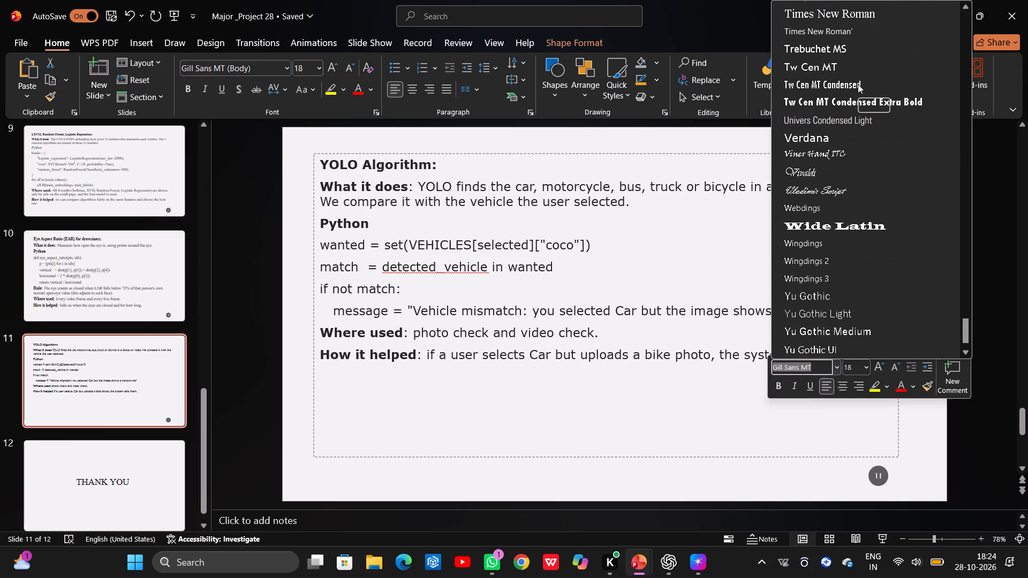
click(837, 13)
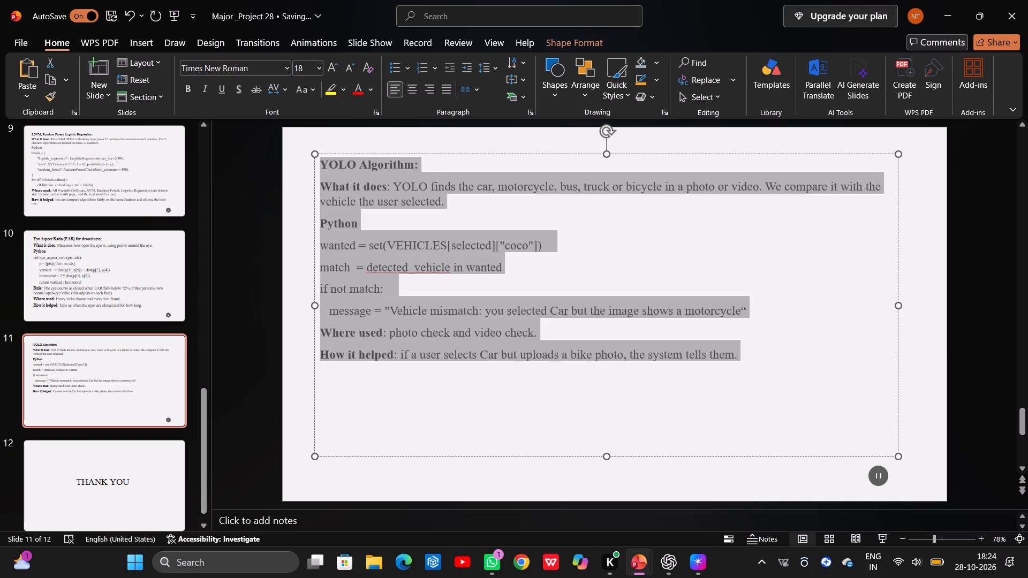
click(372, 175)
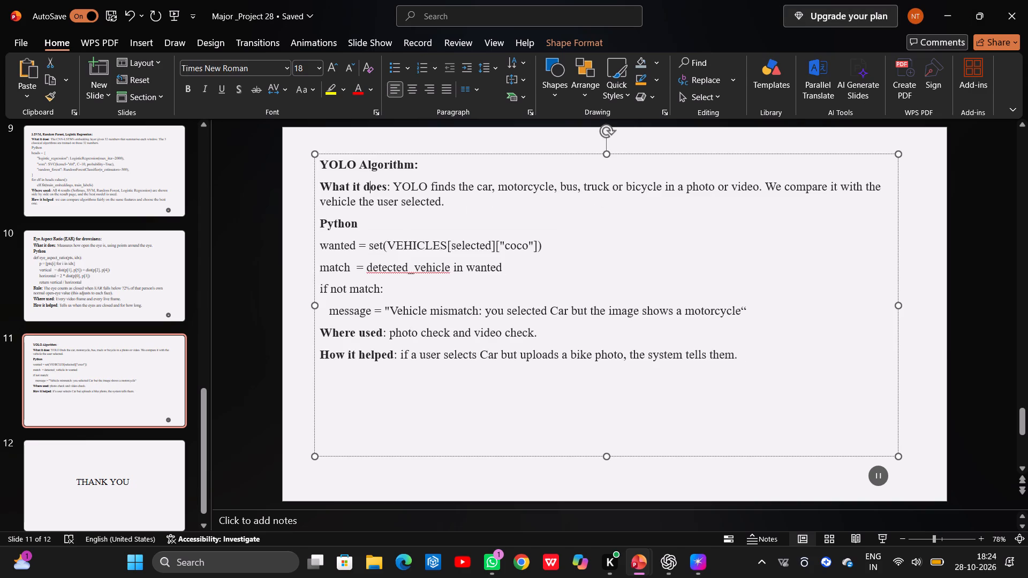
Set the font size of all the YOLO Algorithm text on slide 11 to 24.
drag(321, 166, 670, 378)
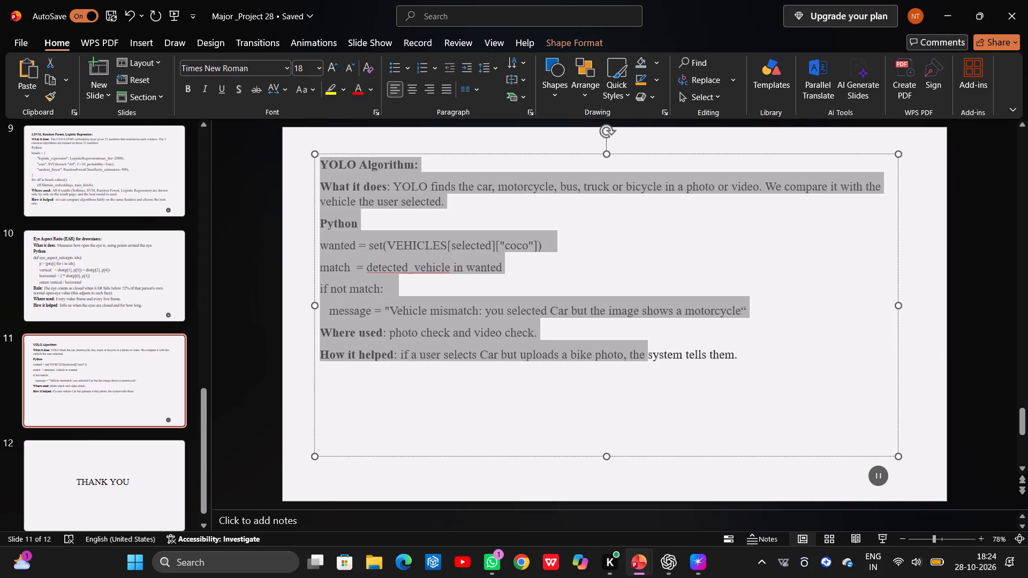
drag(670, 378, 750, 363)
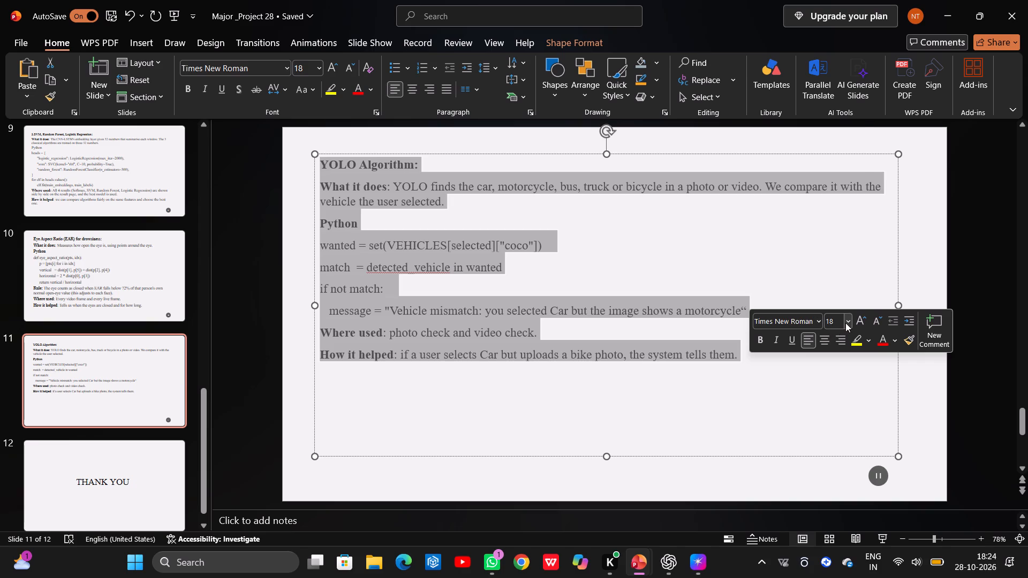
click(845, 323)
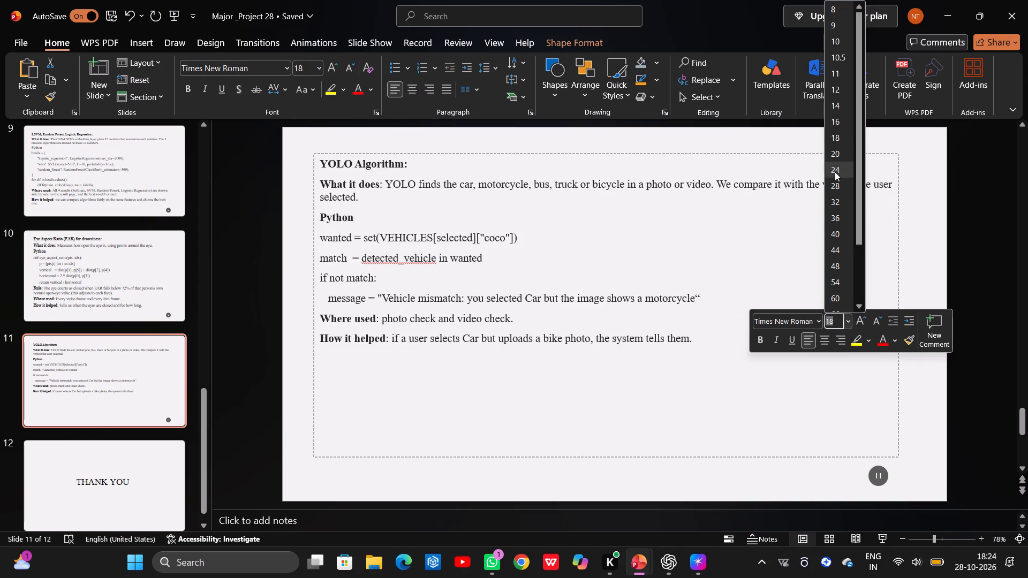
click(835, 172)
click(635, 287)
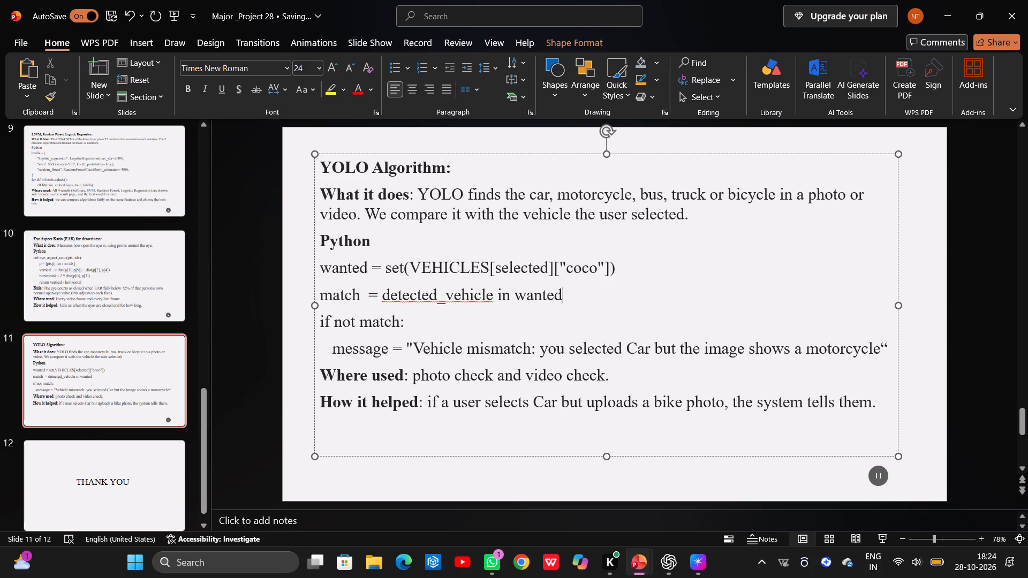
Review the algorithm slides 9 to 11, and the slides from List of Contents through Algorithms Used, for content and formatting.
click(78, 379)
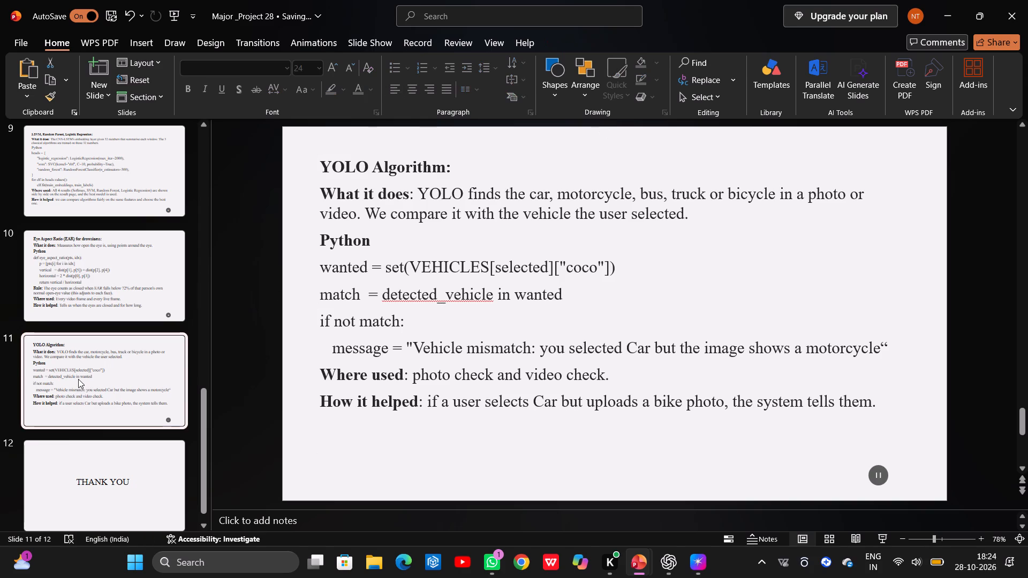
click(97, 272)
click(110, 163)
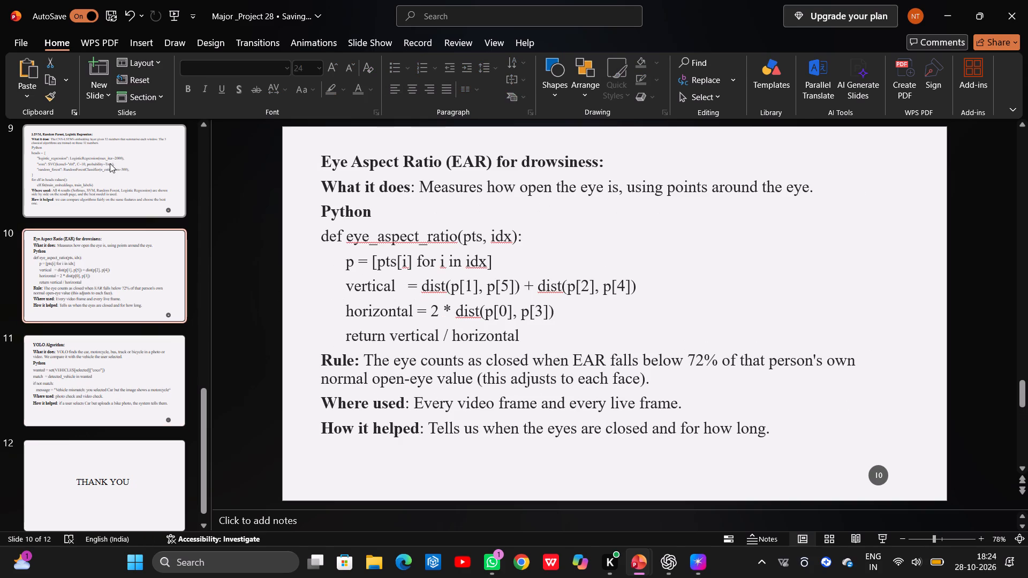
scroll(110, 163, up, 5)
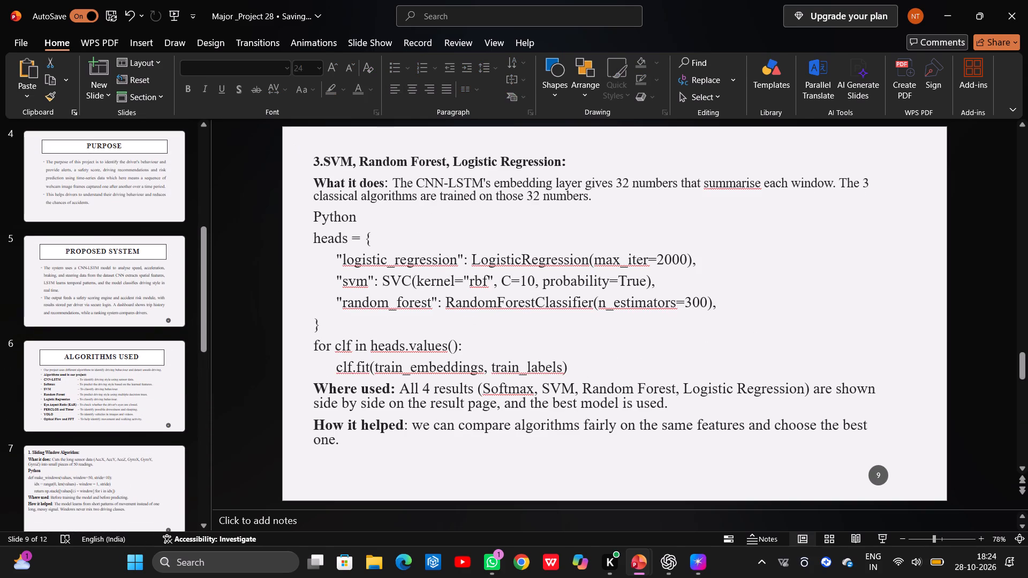
click(89, 269)
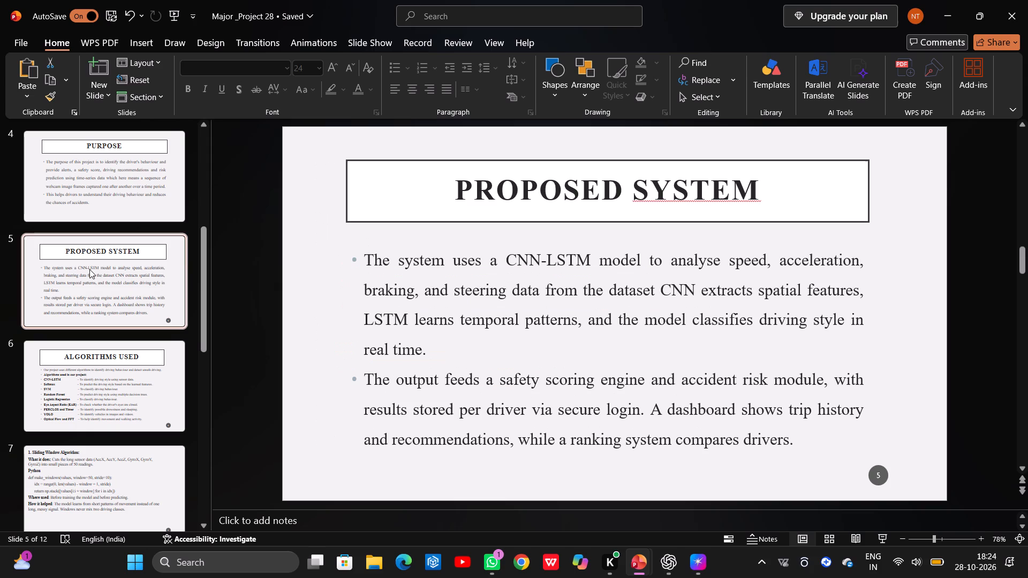
scroll(112, 203, up, 8)
click(112, 203)
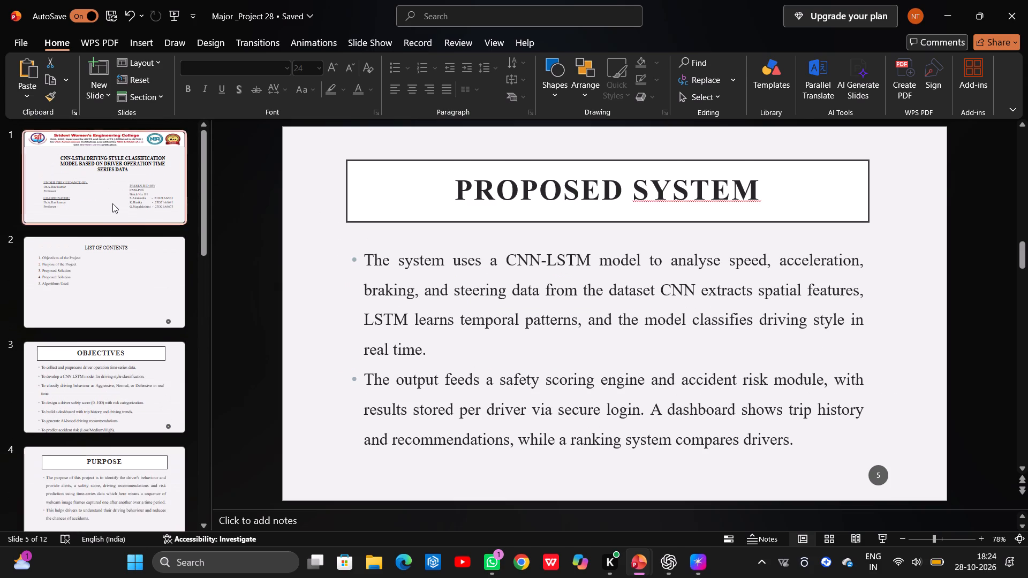
click(97, 292)
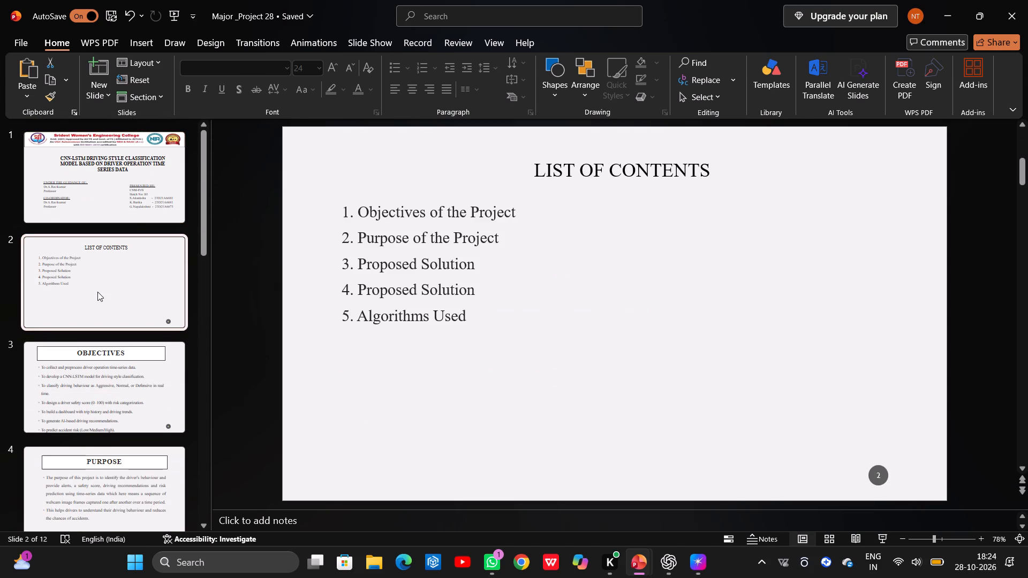
click(113, 406)
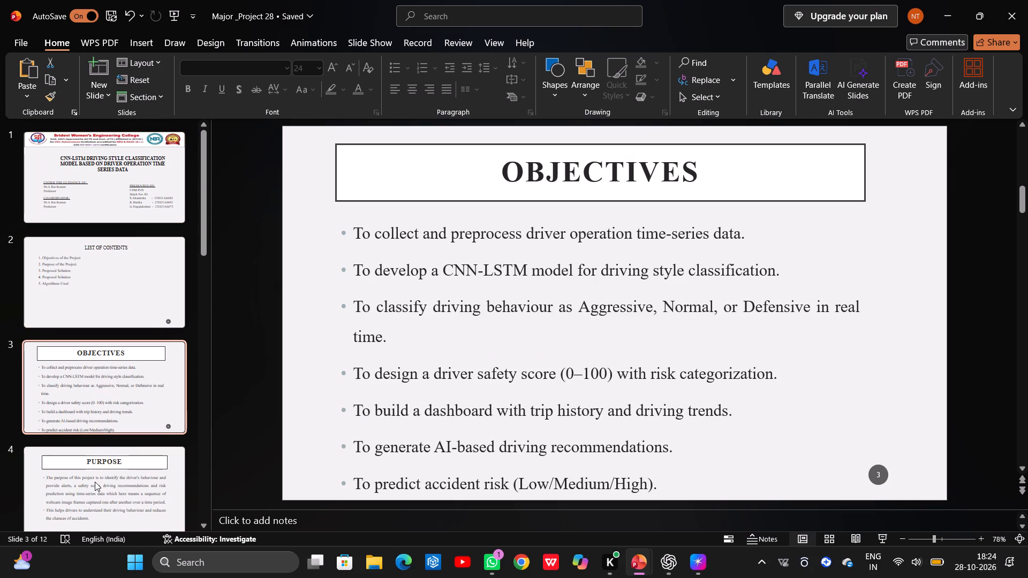
click(422, 373)
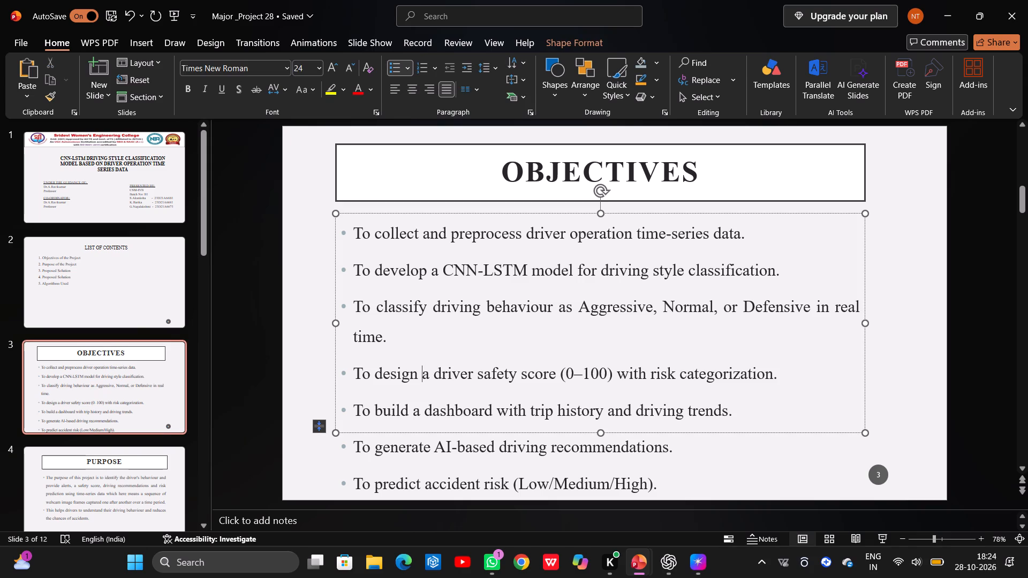
click(98, 481)
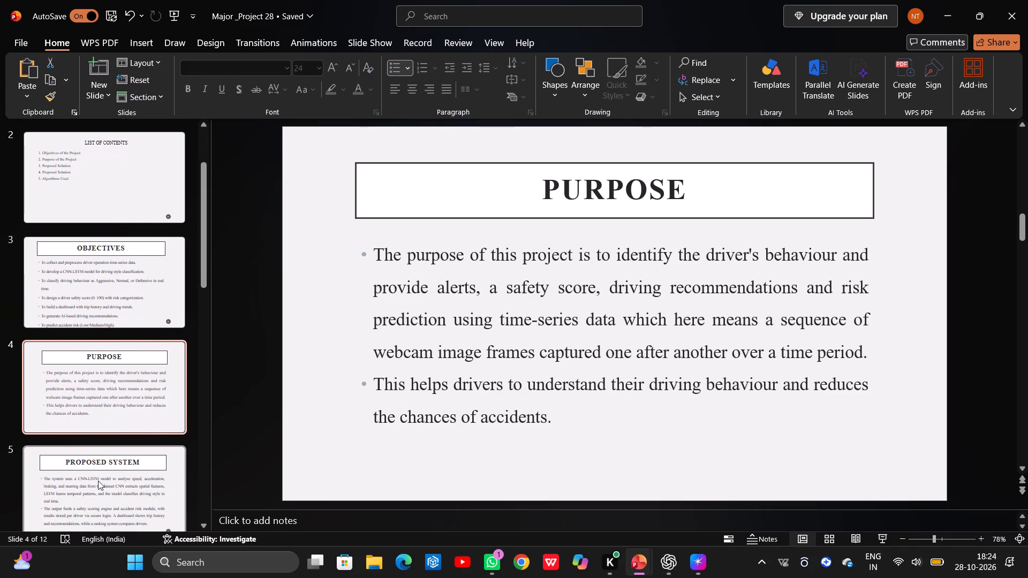
scroll(98, 481, down, 1)
click(105, 460)
scroll(105, 460, down, 1)
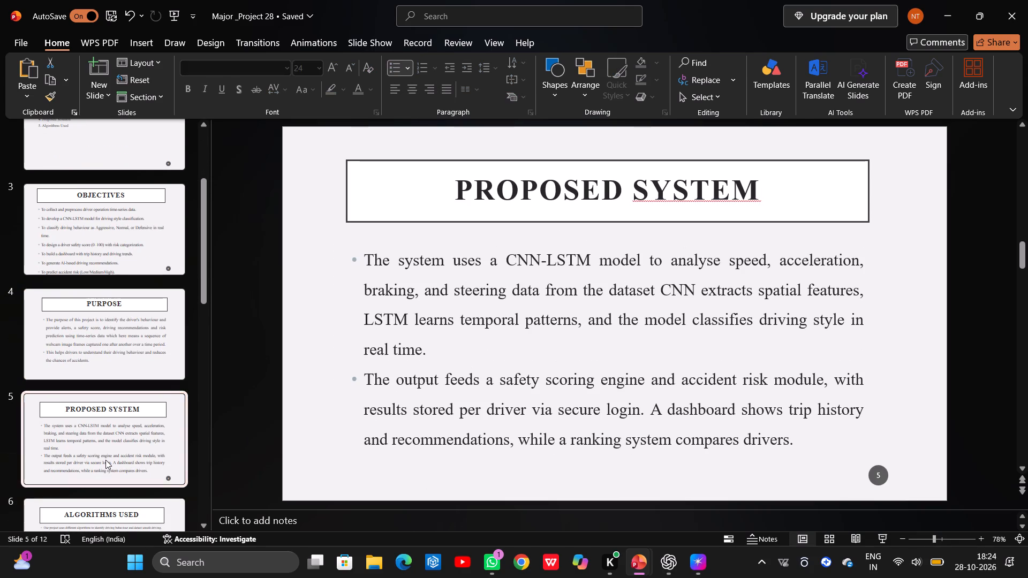
scroll(105, 460, down, 1)
click(105, 460)
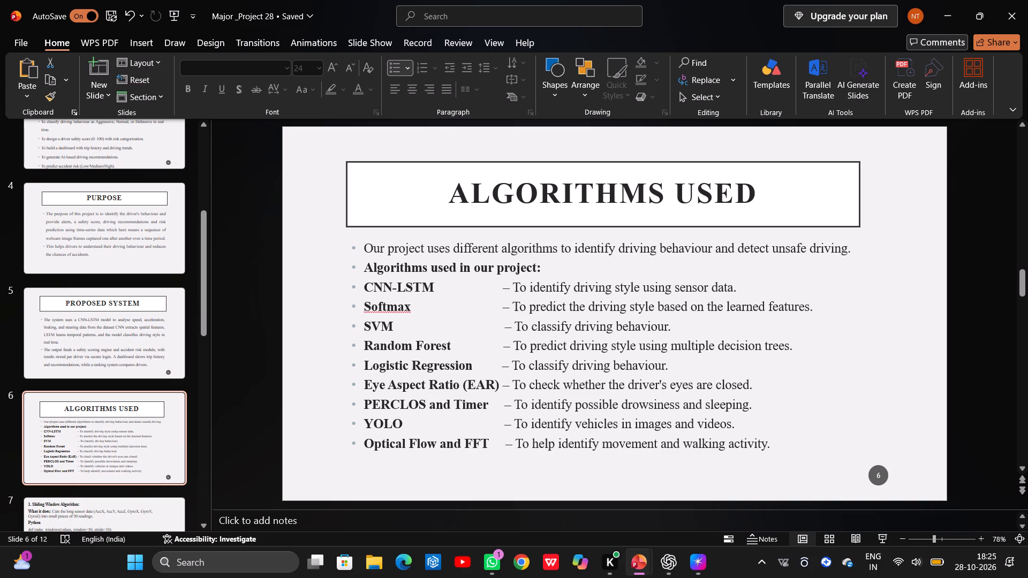
Delete the "PERCLOS and Timer" and "Optical Flow and FFT" entries from the Algorithms Used list on slide 6.
drag(364, 404, 449, 409)
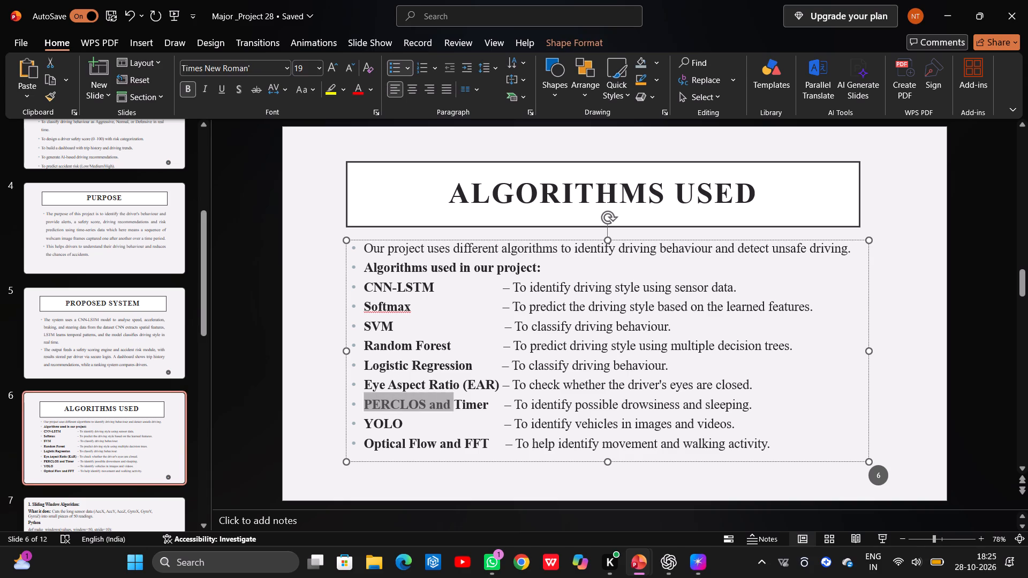
drag(449, 409, 745, 404)
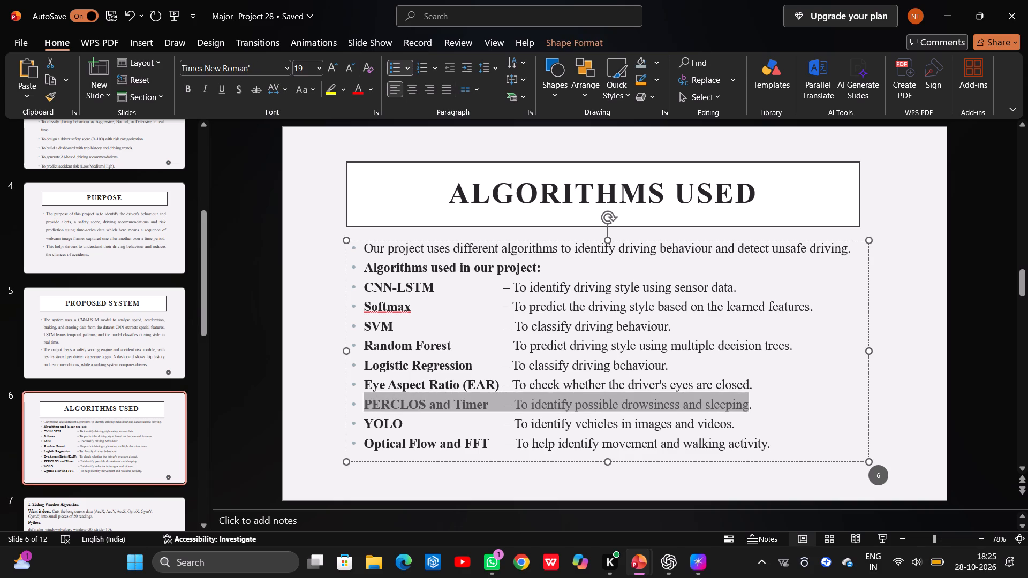
drag(745, 404, 758, 404)
key(BackSpace)
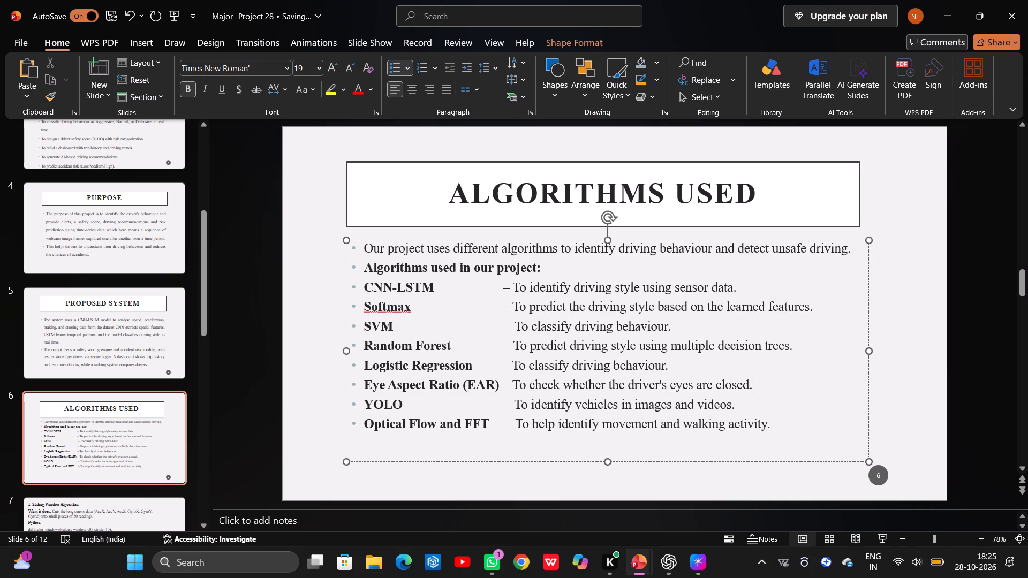
drag(366, 427, 790, 427)
key(BackSpace)
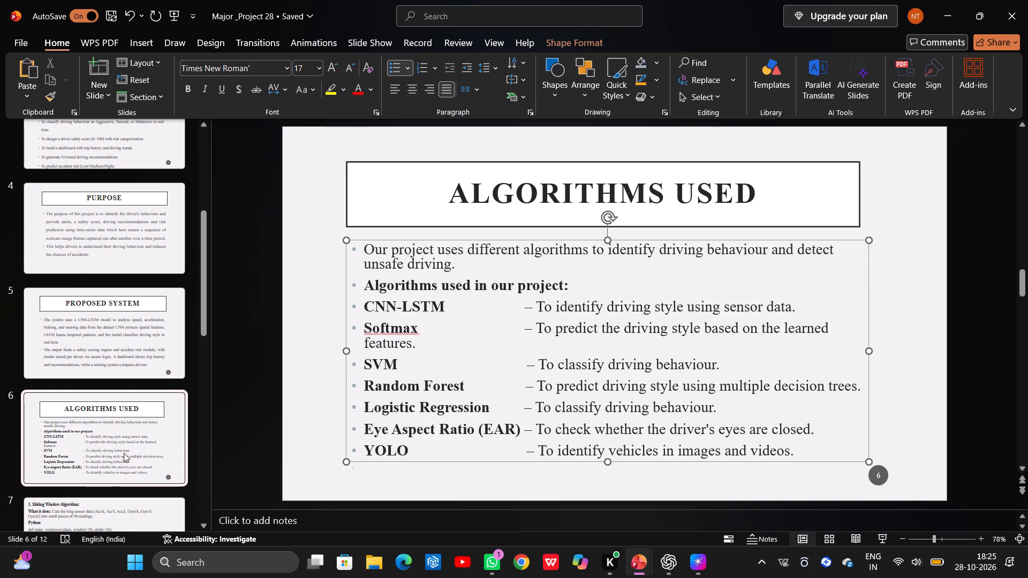
Review the Sliding Window, CNN-LSTM and YOLO algorithm slides against the shortened Algorithms Used list.
click(130, 439)
scroll(130, 439, down, 1)
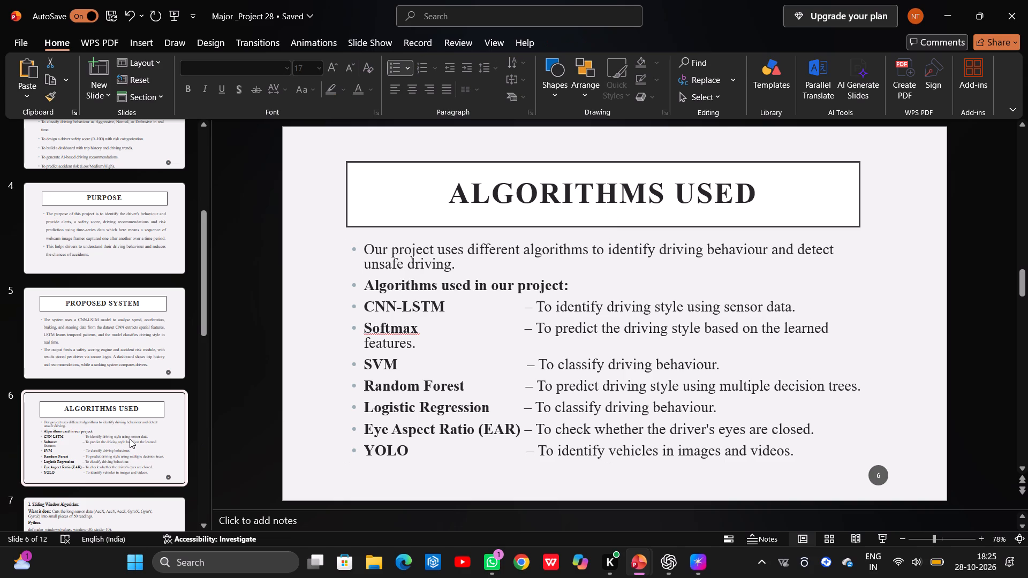
scroll(130, 439, down, 1)
scroll(73, 440, down, 1)
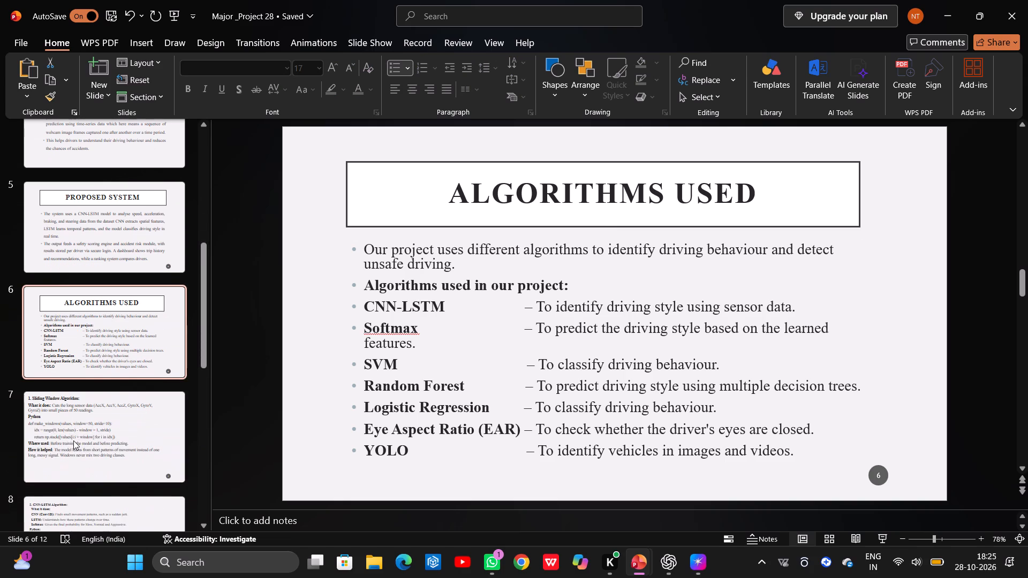
scroll(73, 440, down, 1)
click(73, 440)
click(75, 507)
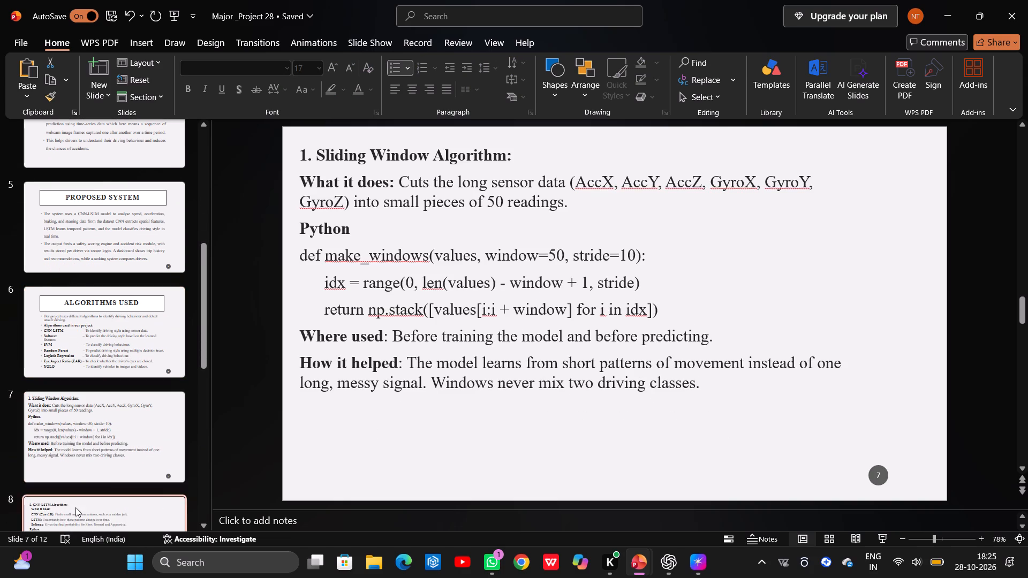
scroll(75, 507, down, 3)
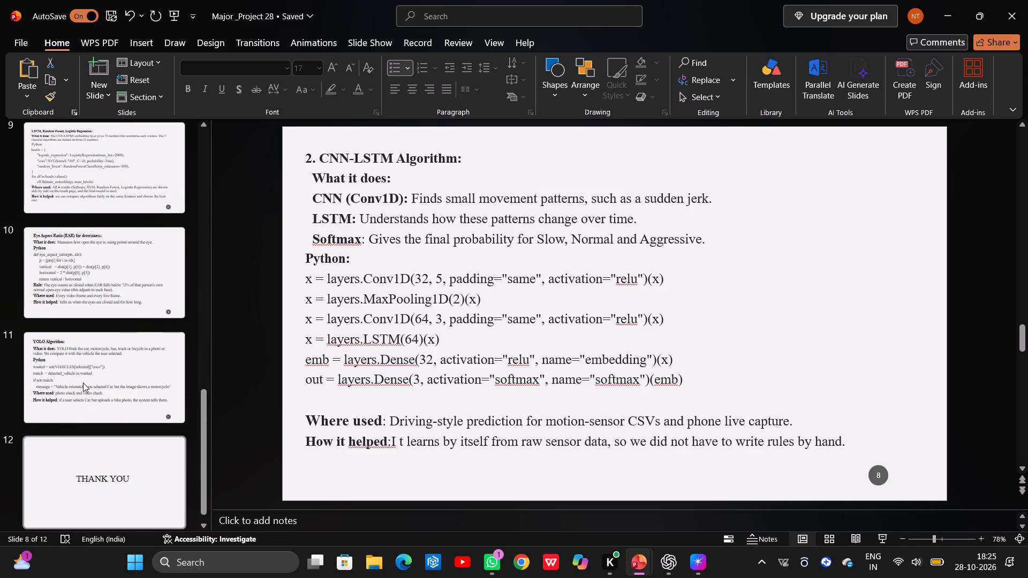
click(83, 383)
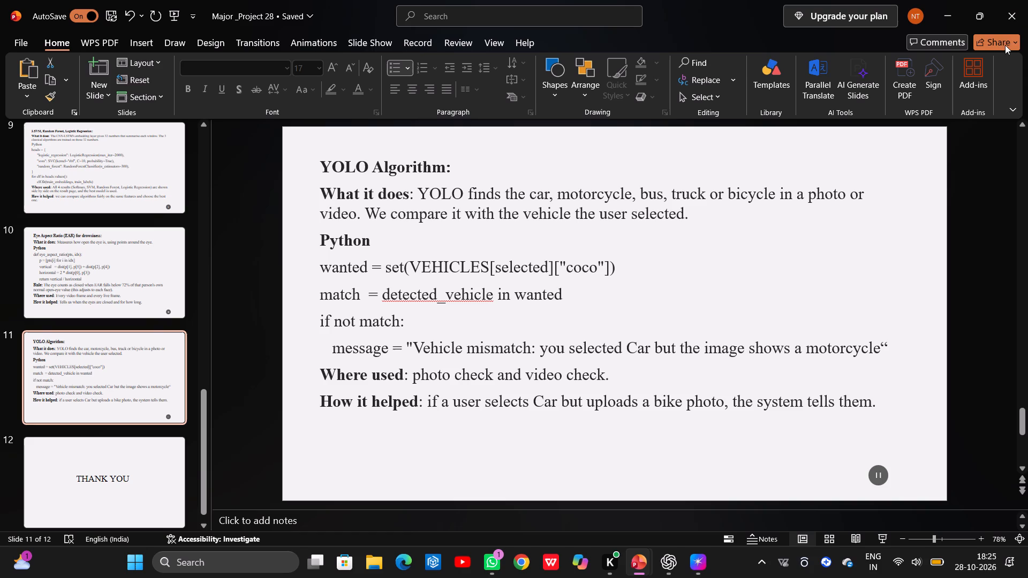
Save a copy of the presentation in the OneDrive Desktop folder under the name "Major _Project 2810".
click(999, 43)
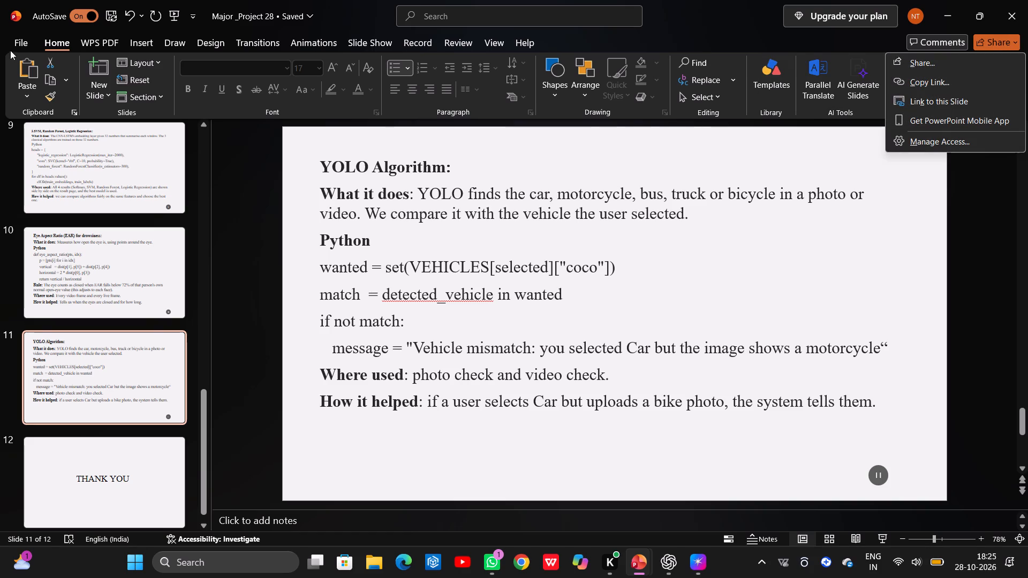
click(24, 41)
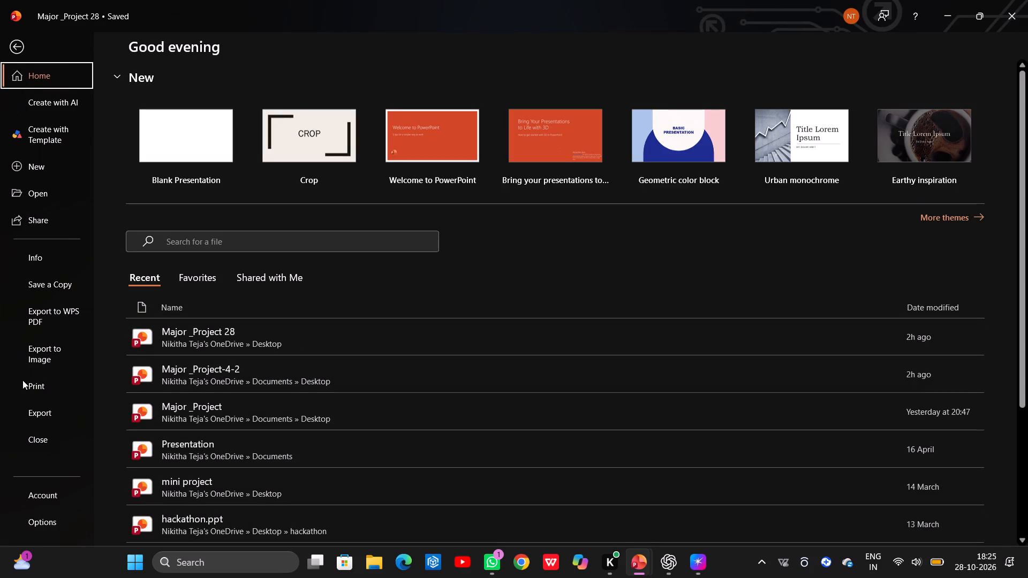
click(62, 288)
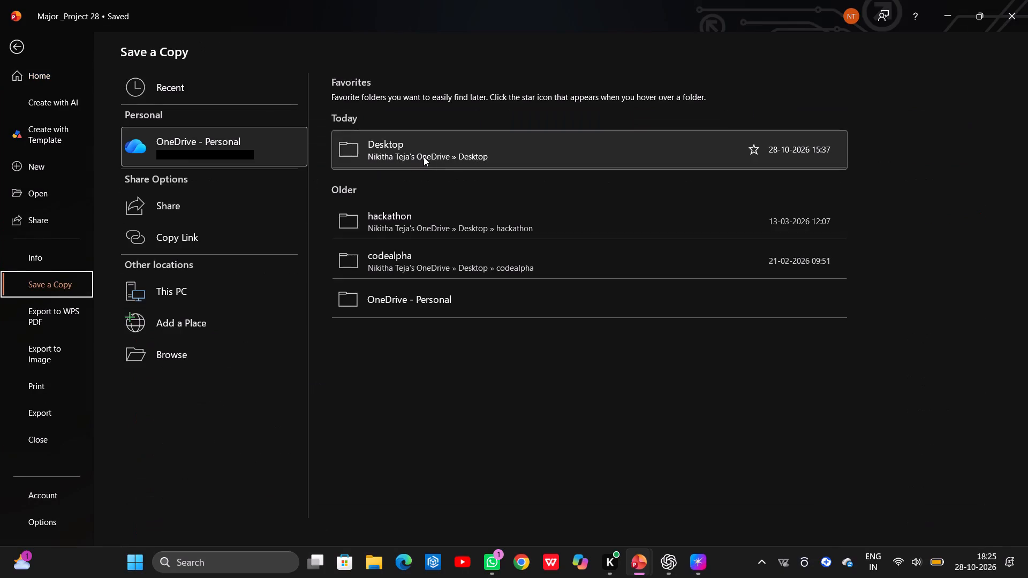
click(424, 157)
double_click(424, 157)
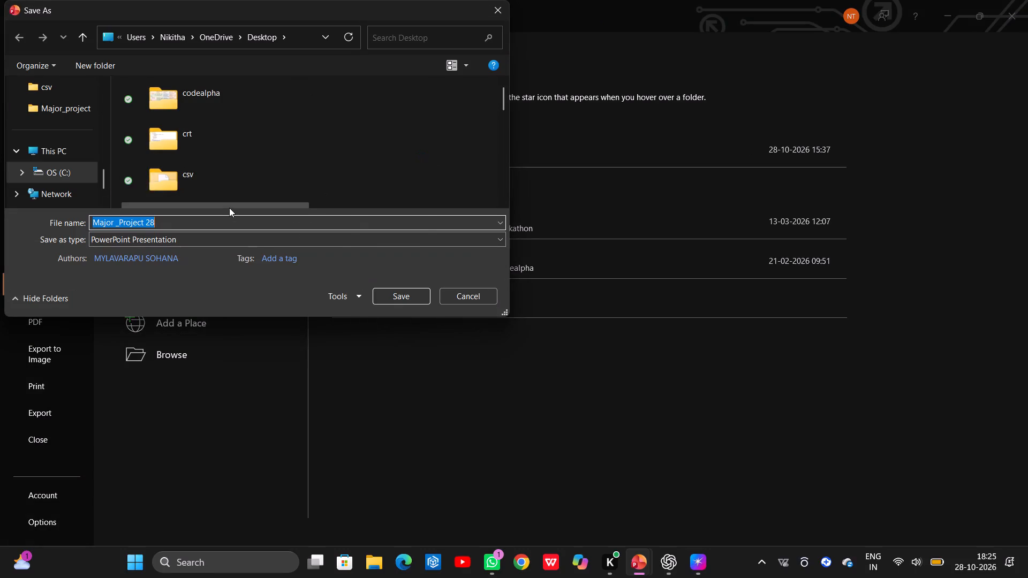
click(171, 218)
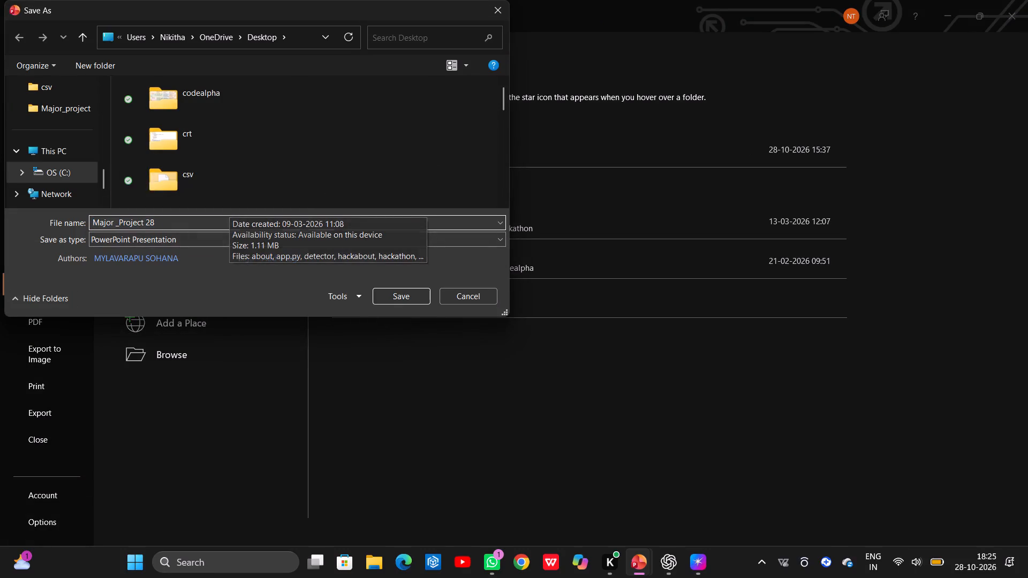
text(10)
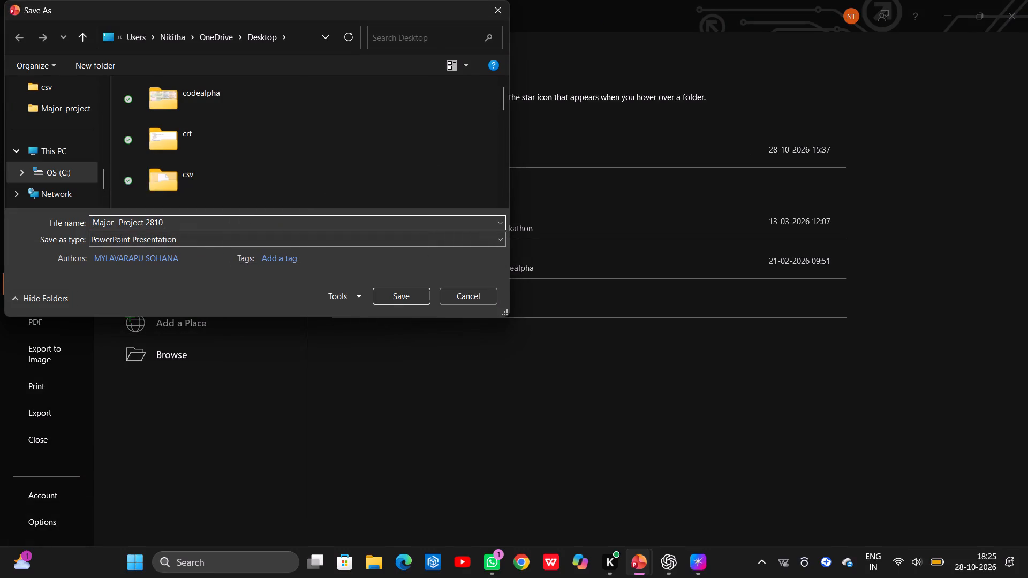
click(389, 295)
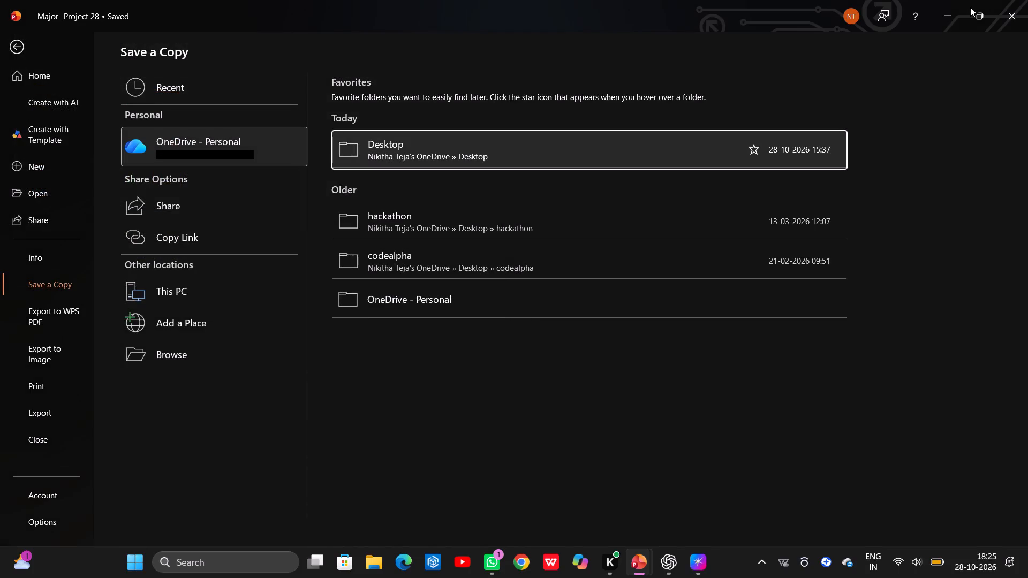
click(943, 19)
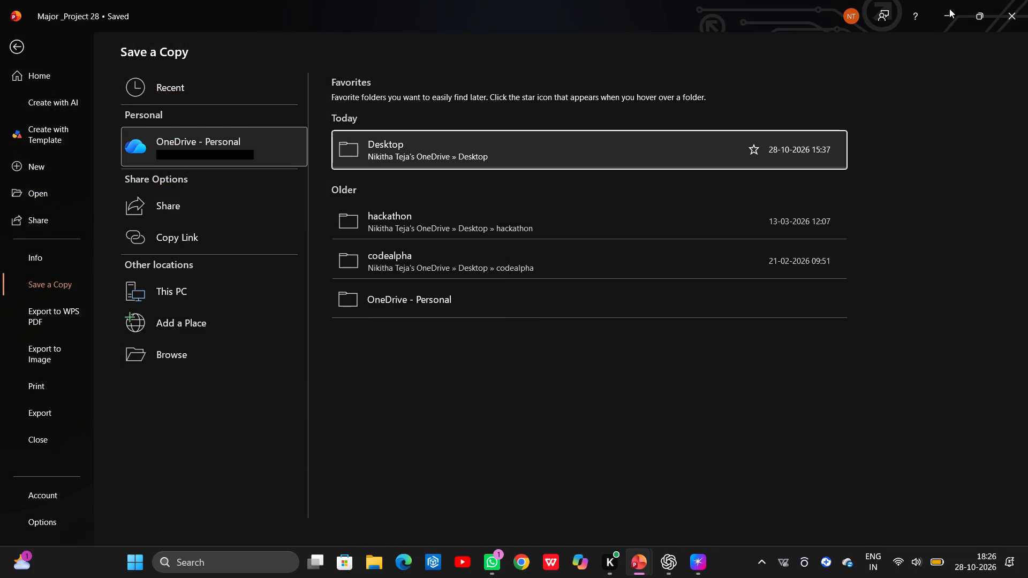
click(949, 9)
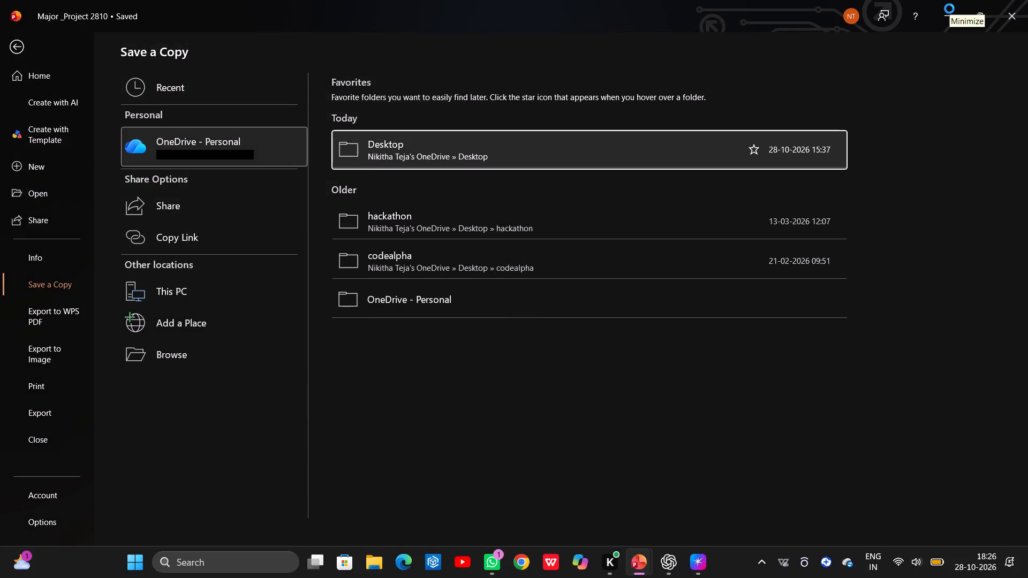
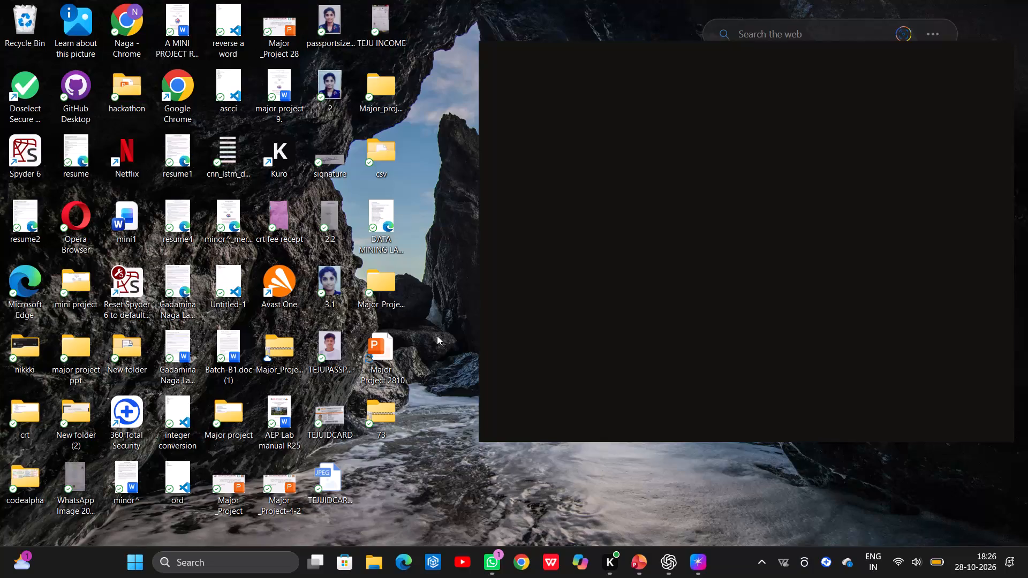
Bring up the file actions for the saved "Major _Project 2810" presentation on the desktop.
right_click(394, 366)
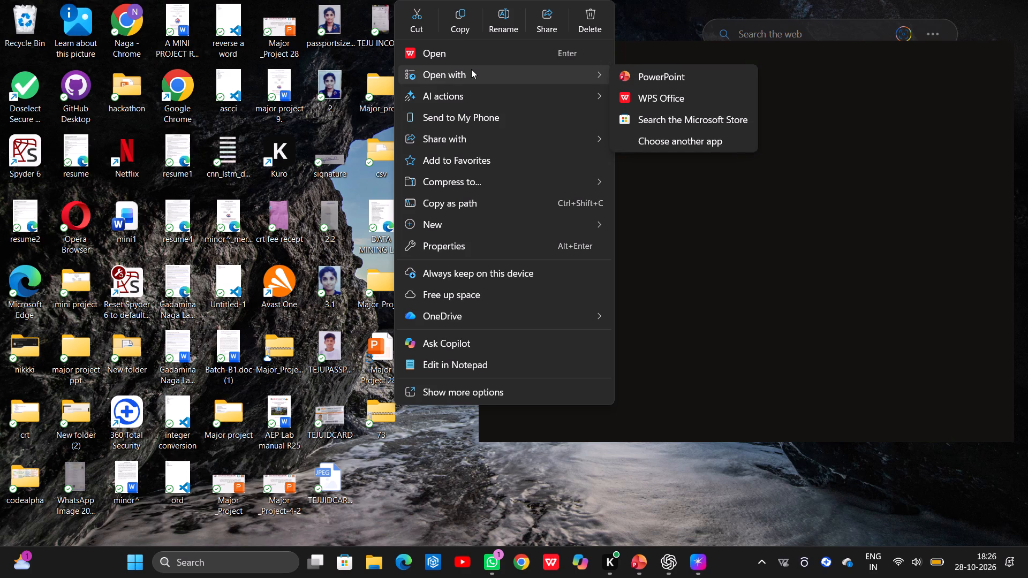
Switch to File Explorer and share the recent presentation "Major _Project 2810" through WhatsApp.
click(508, 18)
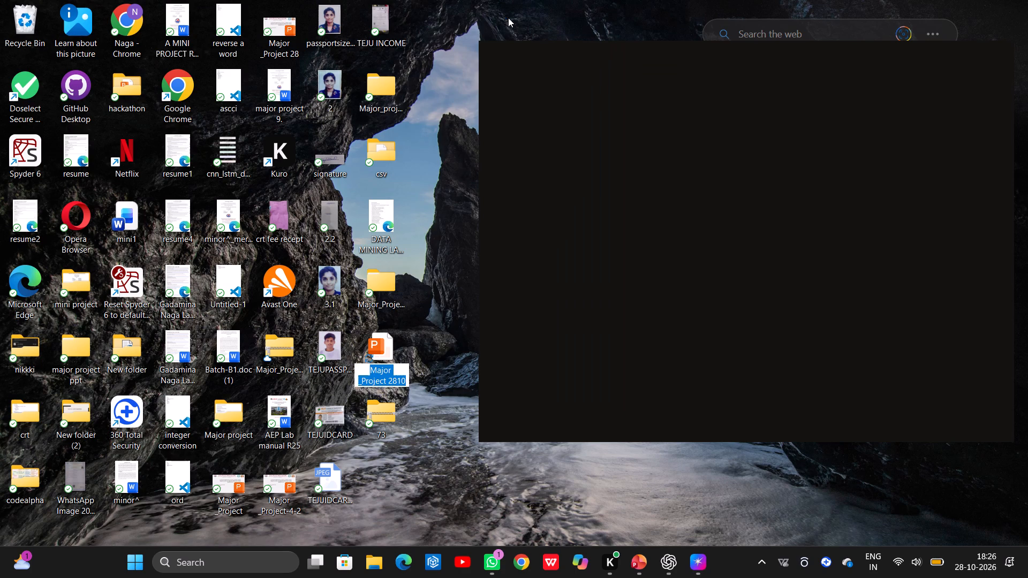
click(413, 337)
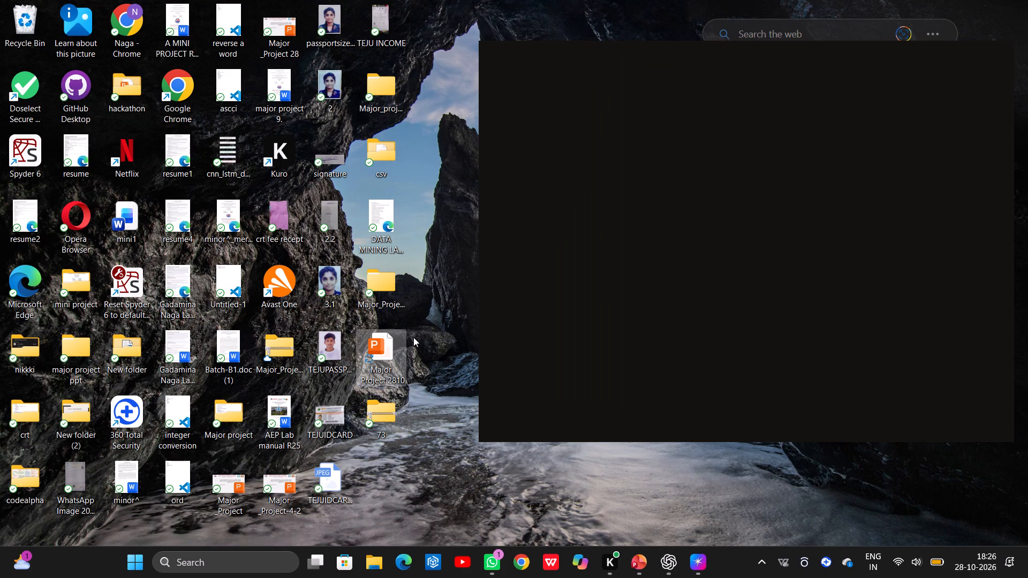
click(375, 567)
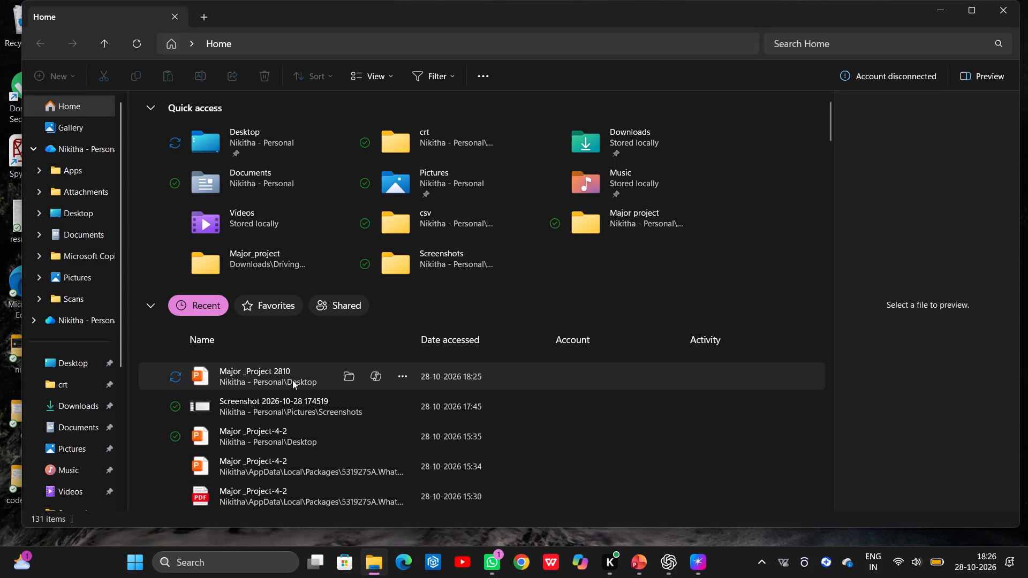
click(398, 375)
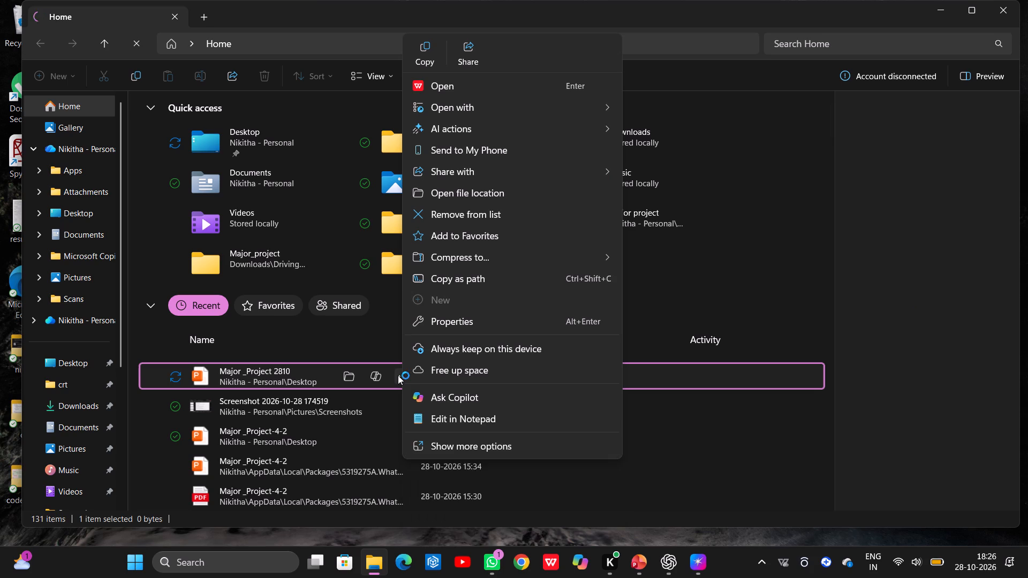
click(478, 168)
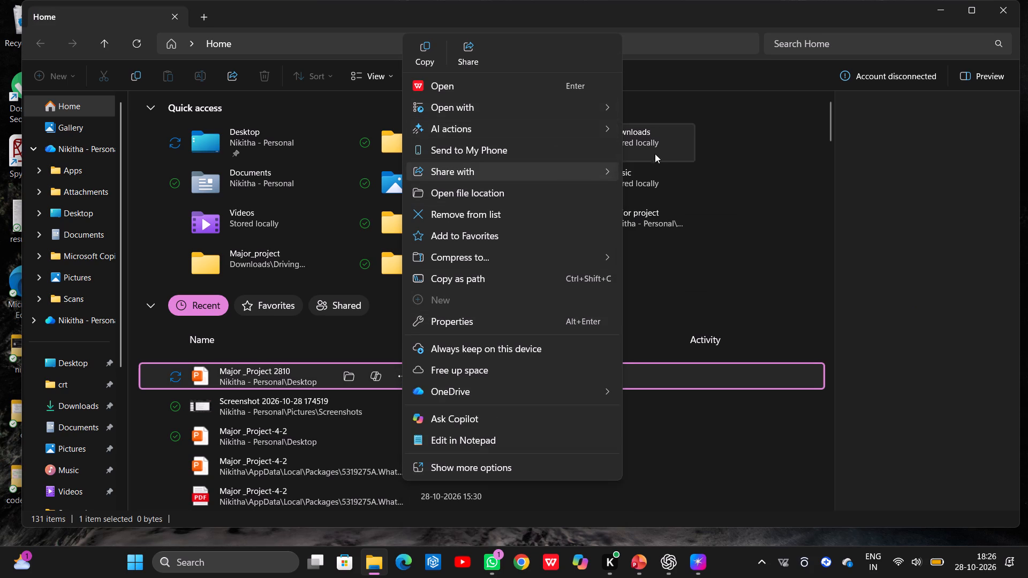
click(398, 374)
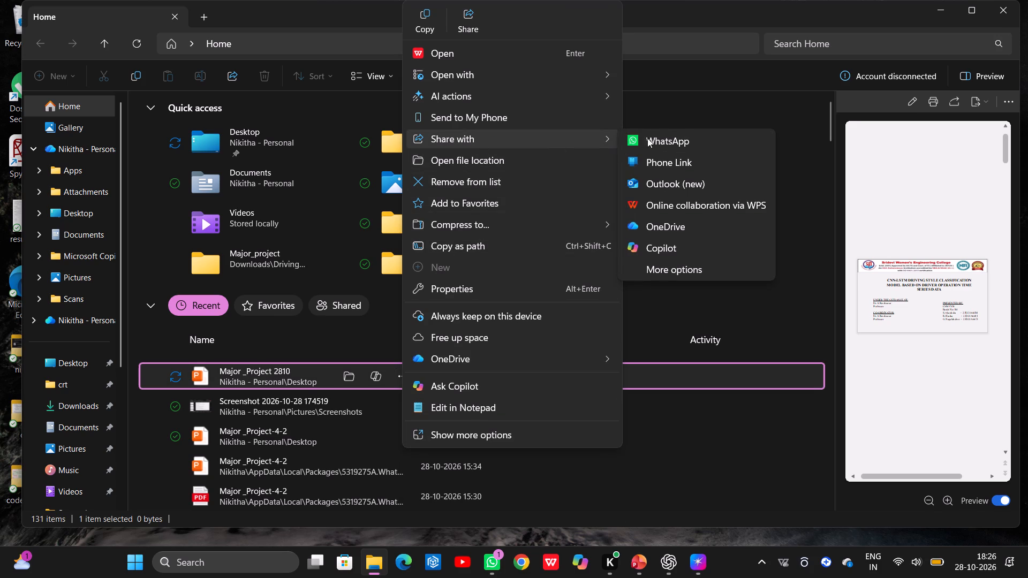
click(652, 136)
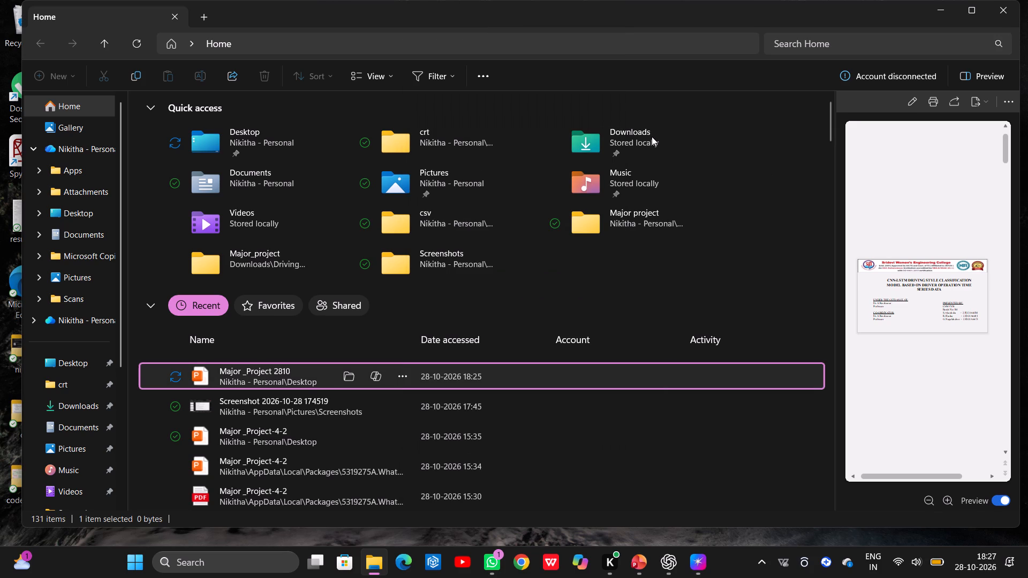
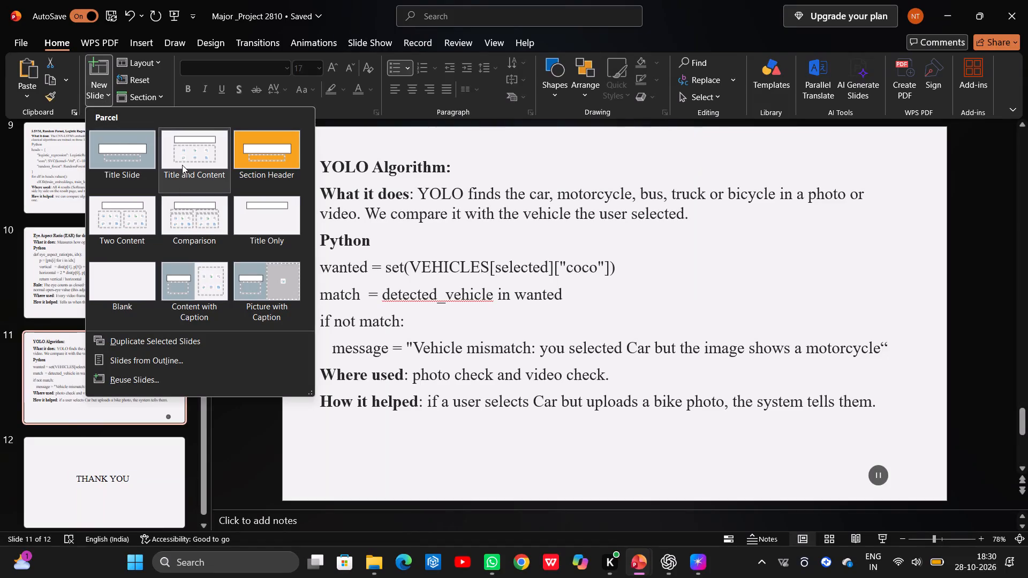
Insert a Title and Content slide after the YOLO Algorithm slide and remove its title placeholder.
click(182, 165)
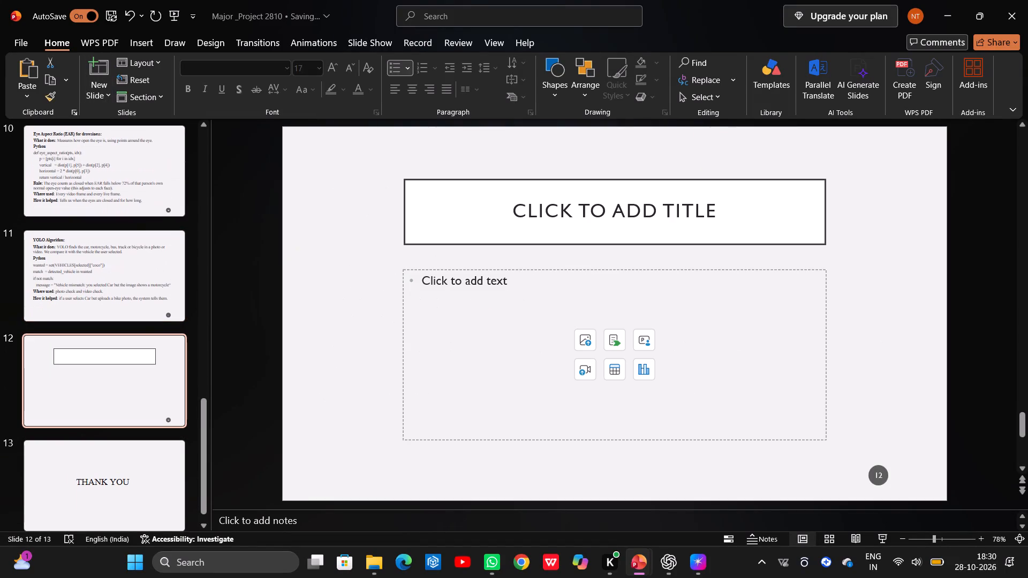
right_click(541, 181)
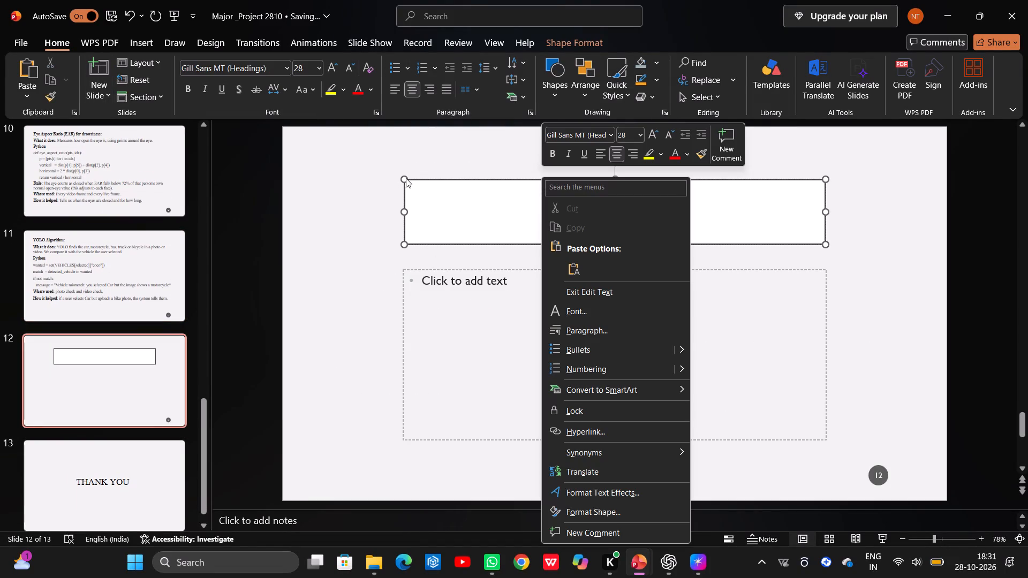
right_click(406, 178)
click(438, 206)
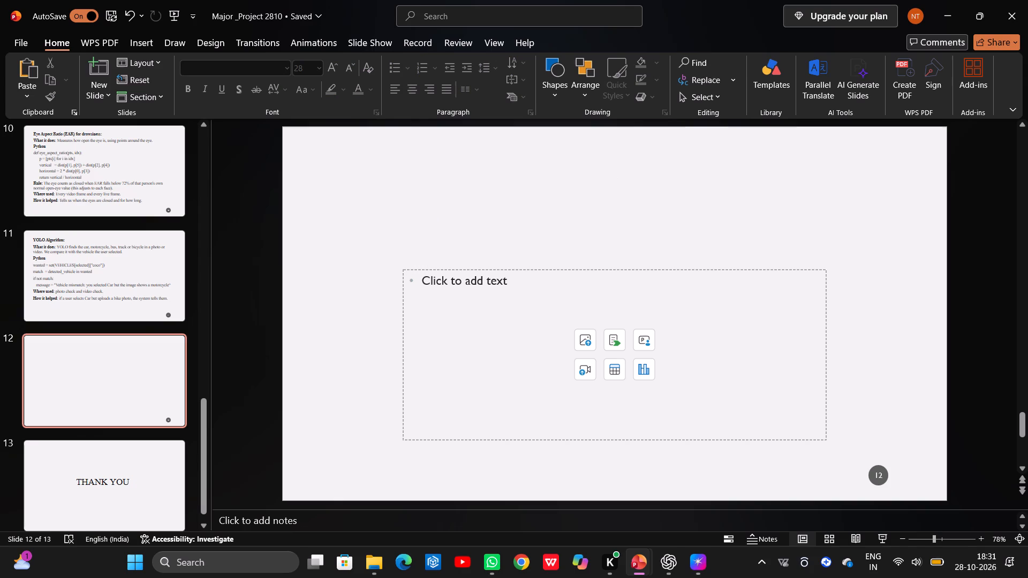
click(404, 299)
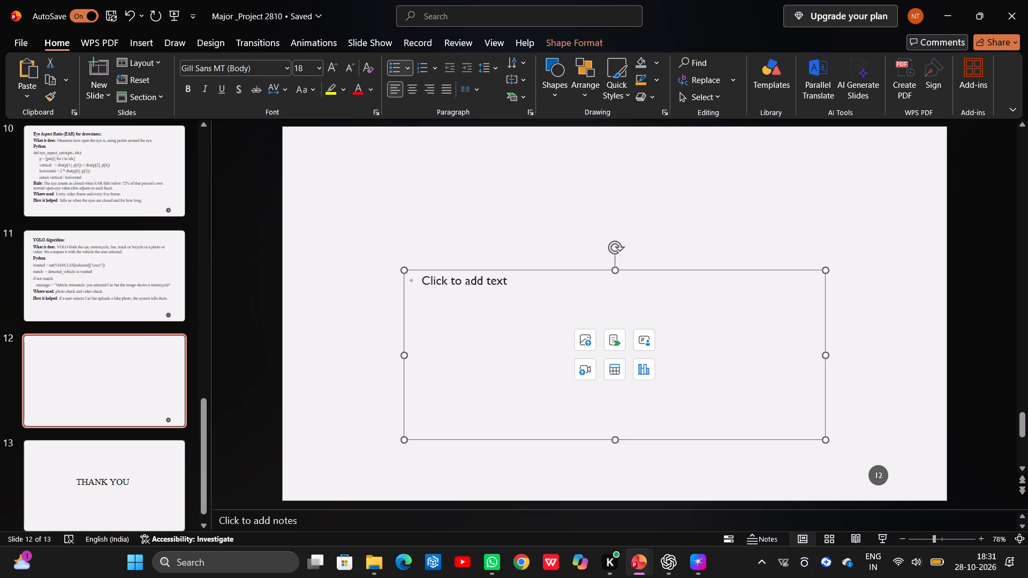
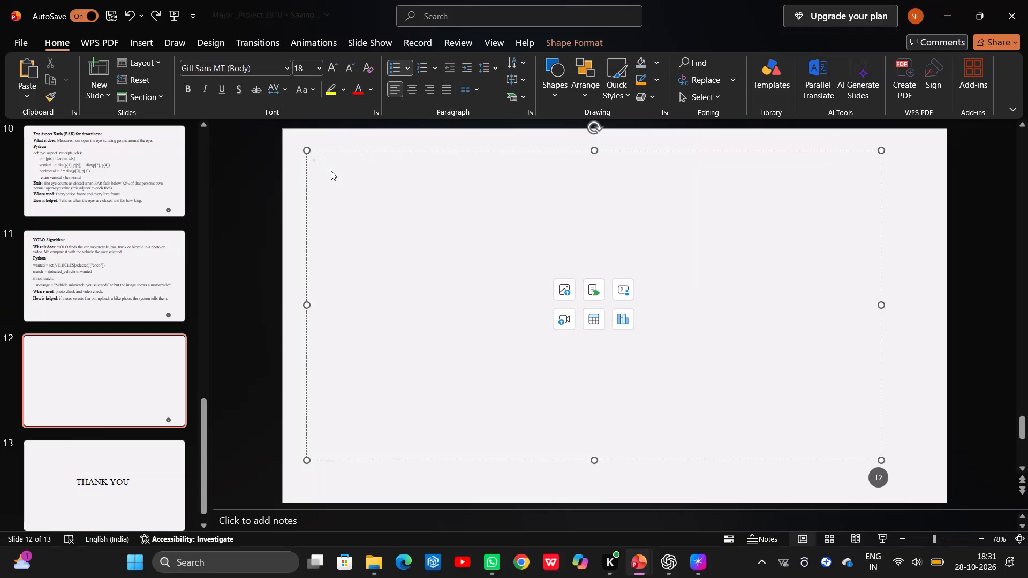
Undo the title placeholder removal and the content placeholder resizing on the blank slide 12.
key(ctrl+z)
key(ctrl+z)
click(331, 171)
key(ctrl+z)
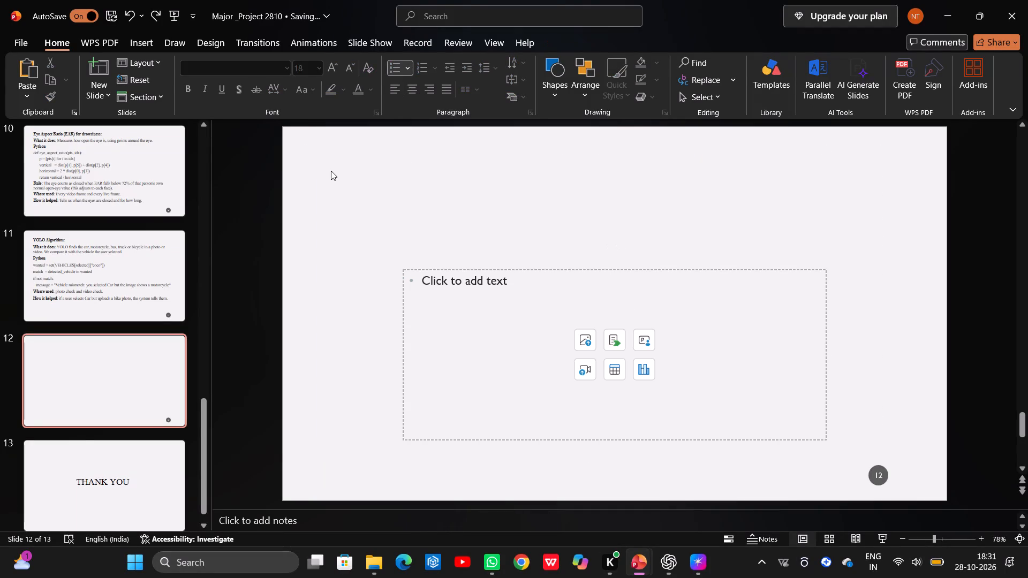
Enter CONCLUSION as the title of slide 12.
click(526, 228)
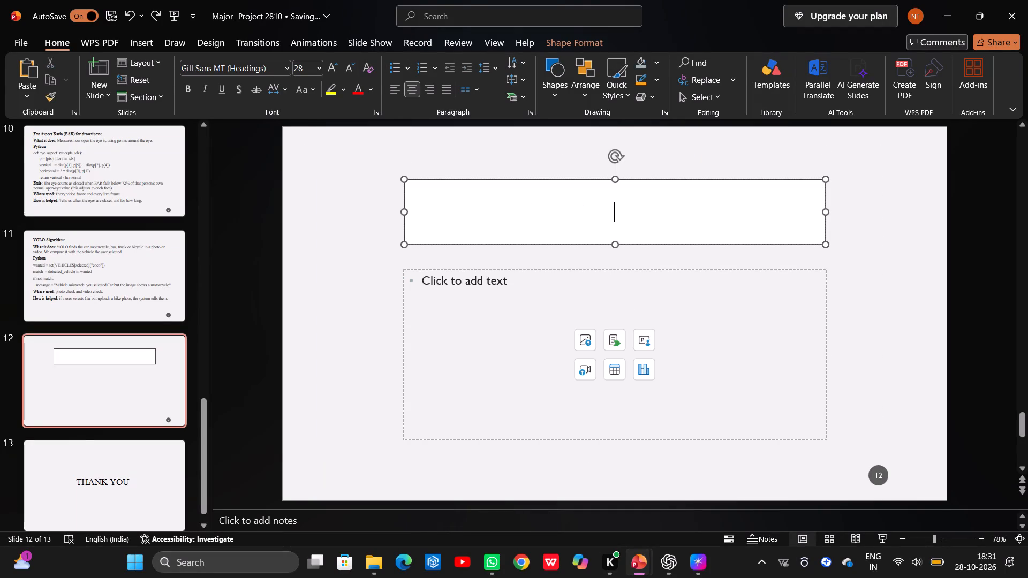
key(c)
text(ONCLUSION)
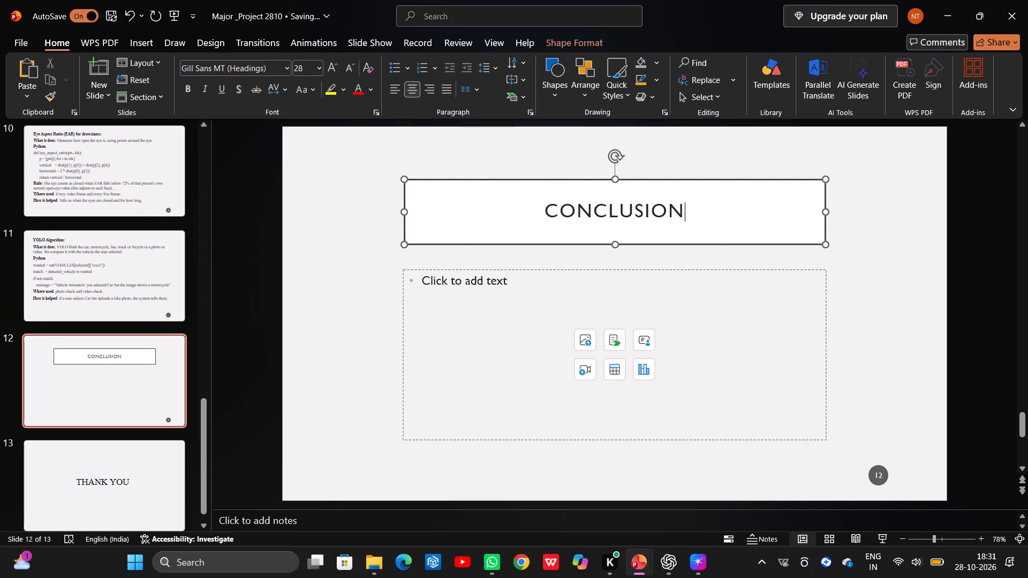
Paste the copied conclusion text into the content placeholder of the CONCLUSION slide.
click(504, 281)
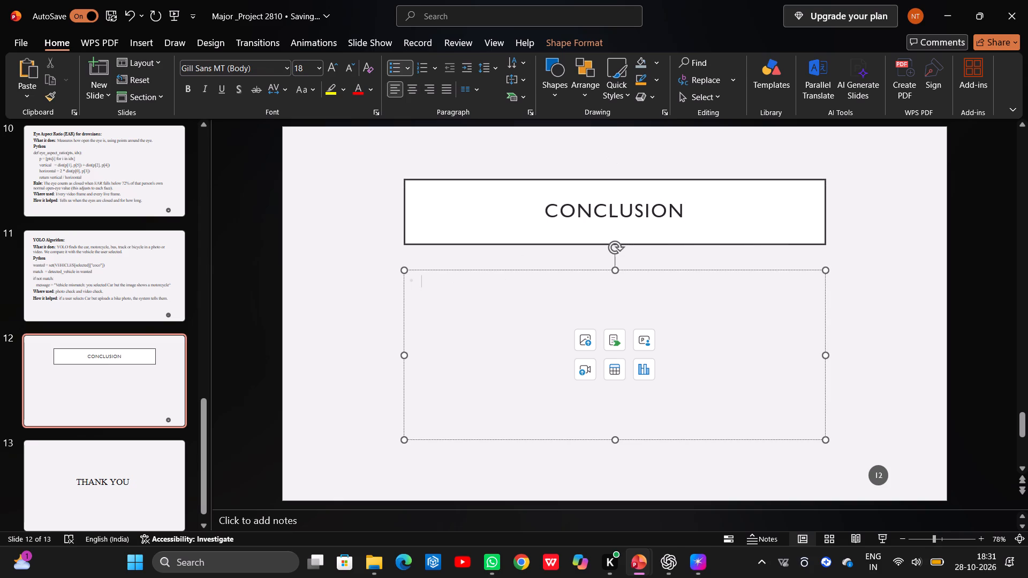
key(ctrl+c)
key(ctrl+v)
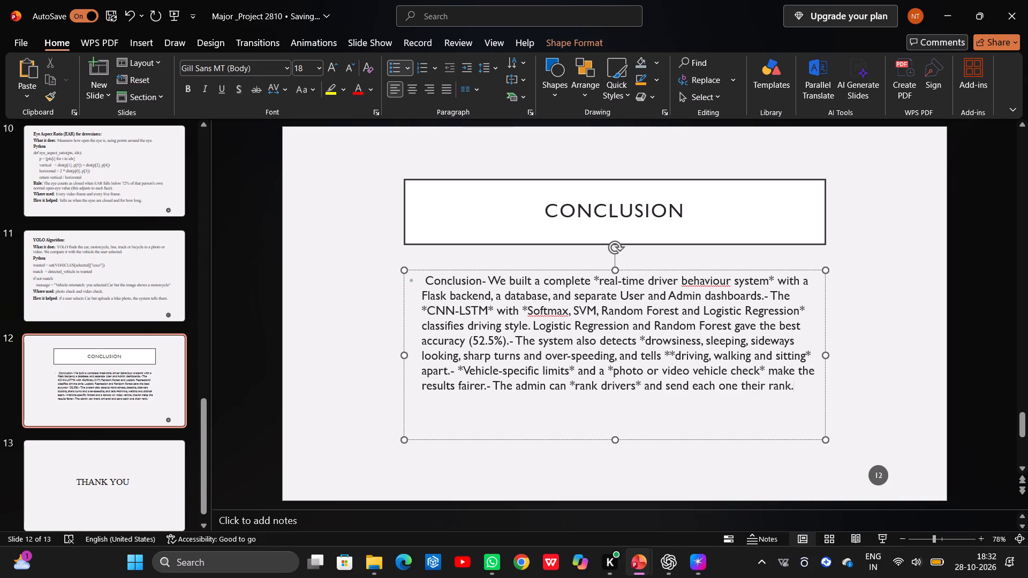
Move the CONCLUSION title box slightly up and enlarge the body text box upward and to both sides.
drag(622, 178, 614, 164)
click(550, 346)
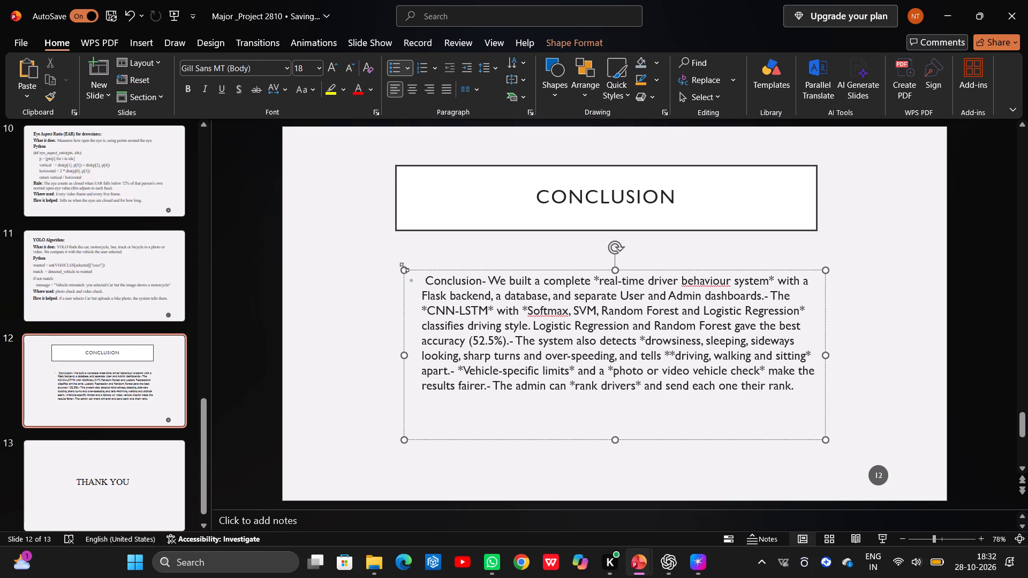
drag(402, 269, 330, 247)
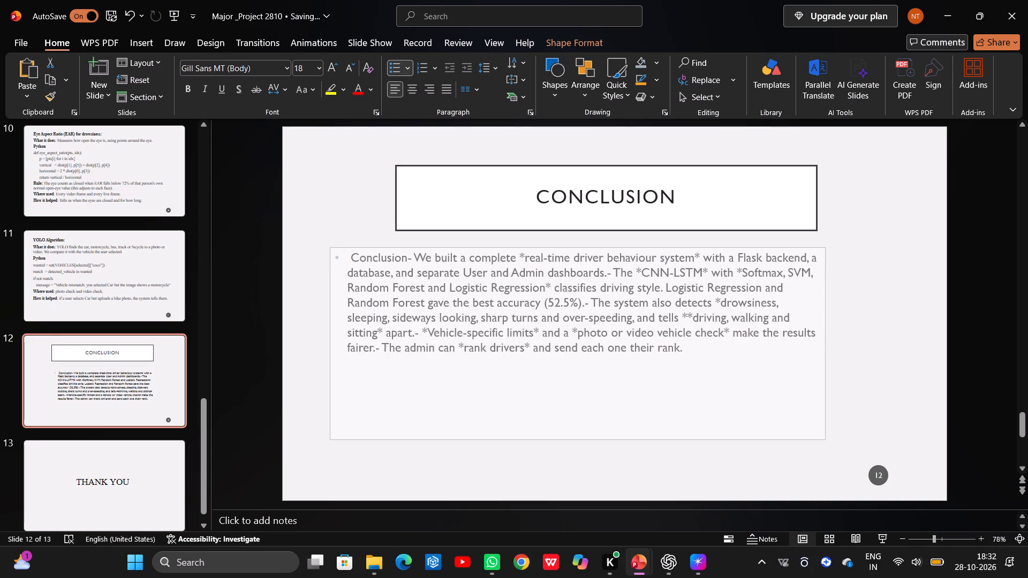
drag(330, 247, 326, 246)
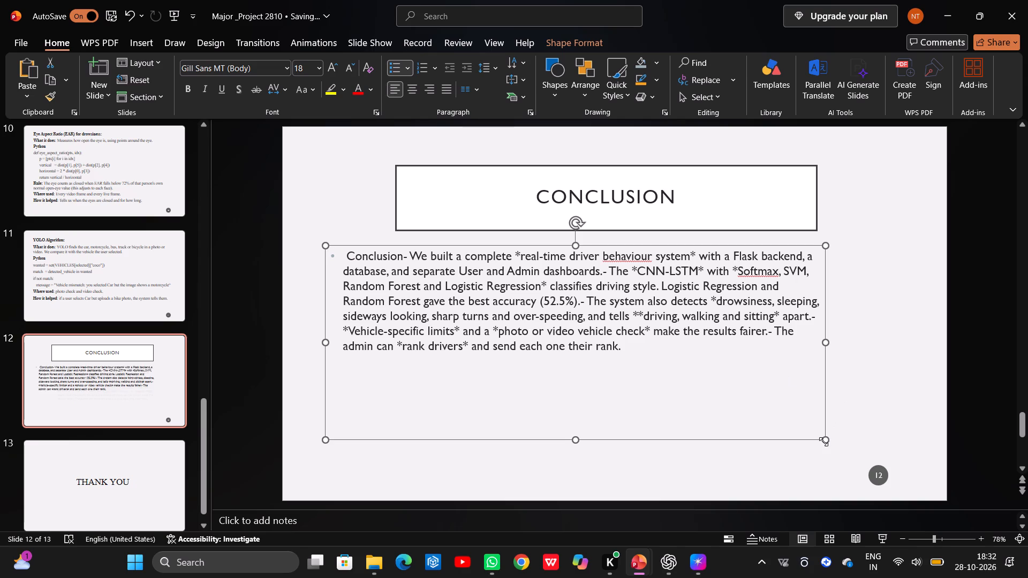
drag(823, 442, 873, 441)
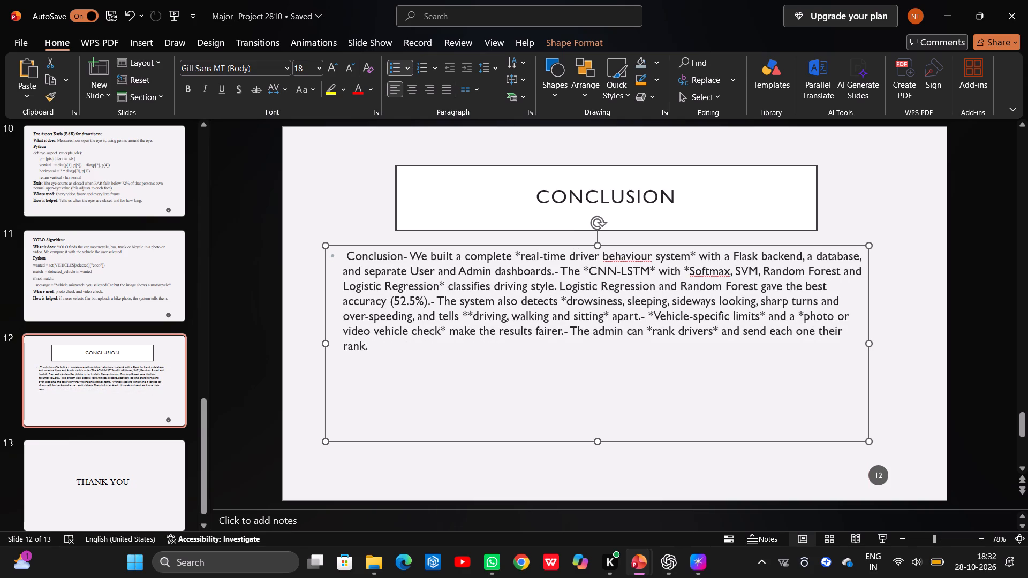
Delete the leading "Conclusion-" from the pasted text so it starts with "We built a complete".
click(410, 257)
key(BackSpace)
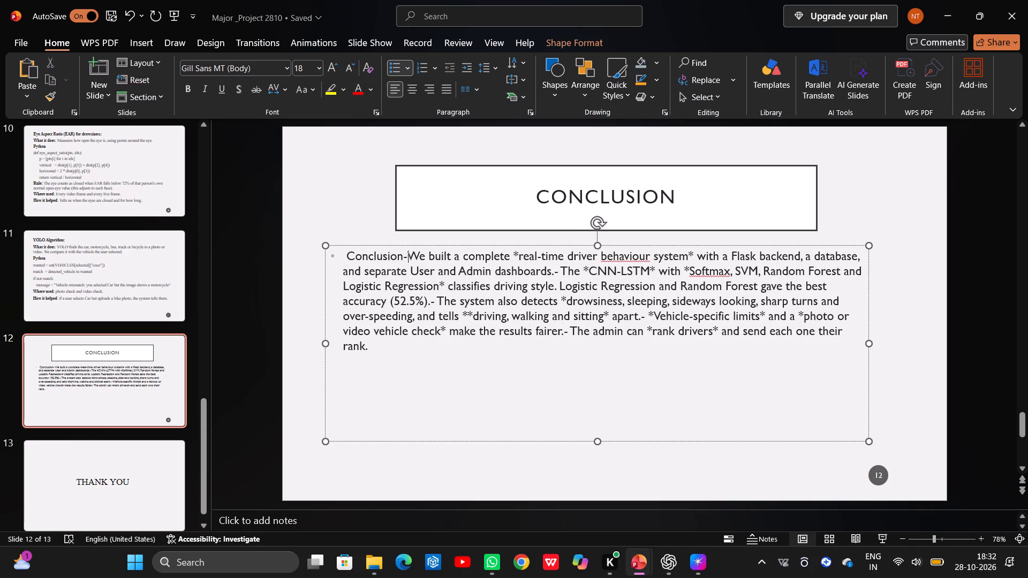
key(BackSpace)
key(BackSpace)
key(BackSpace)
key(BackSpace)
key(BackSpace)
key(BackSpace)
key(BackSpace)
key(BackSpace)
key(BackSpace)
key(BackSpace)
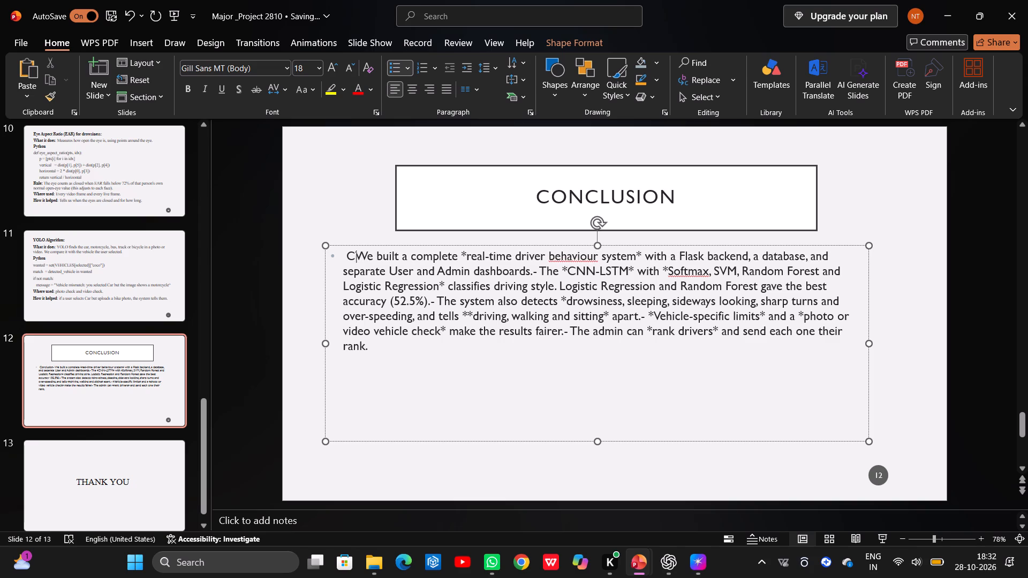
key(BackSpace)
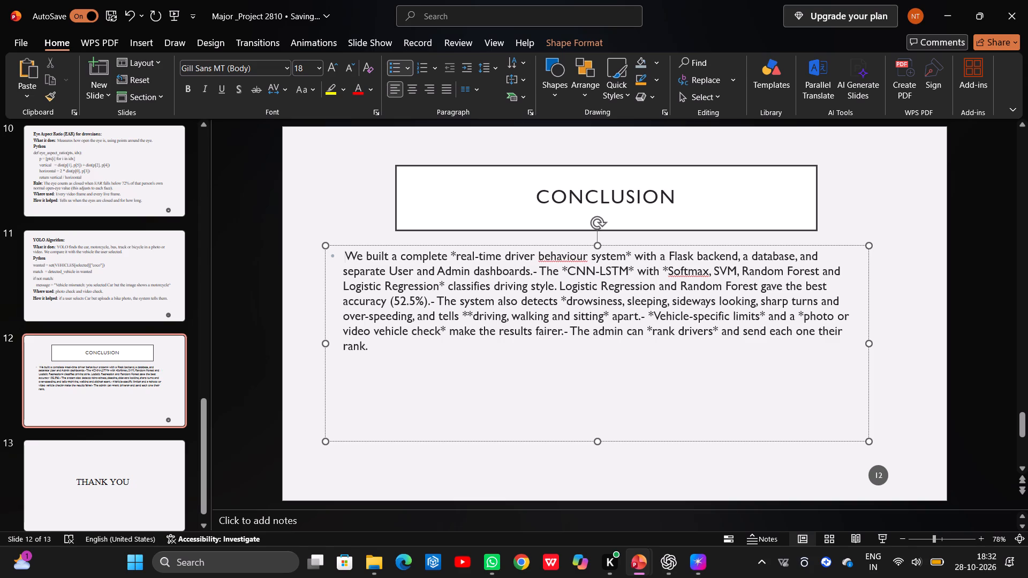
Remove the asterisks around "real-time driver behaviour system" in the first sentence, keeping it in one paragraph.
click(457, 257)
key(BackSpace)
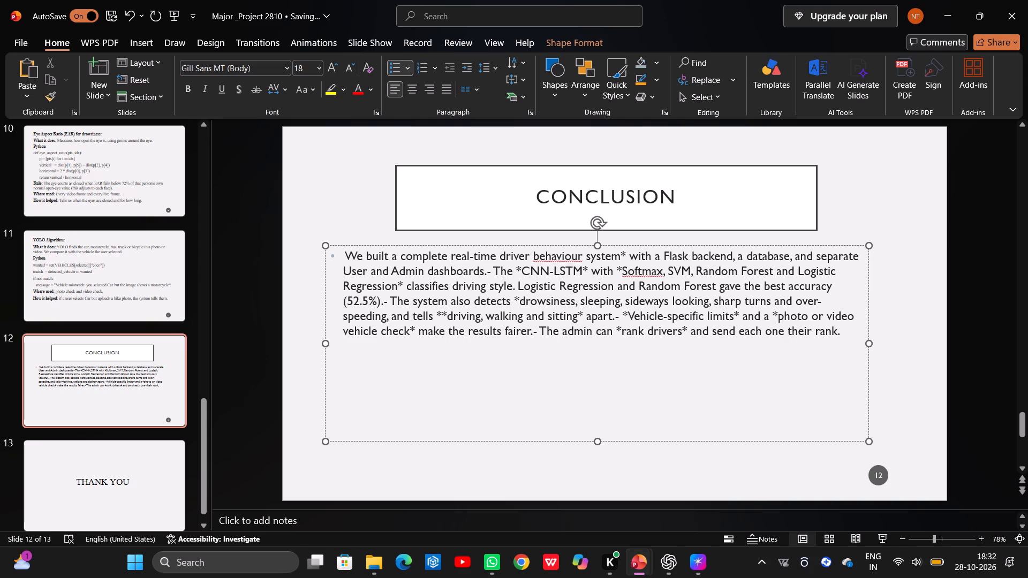
key(Return)
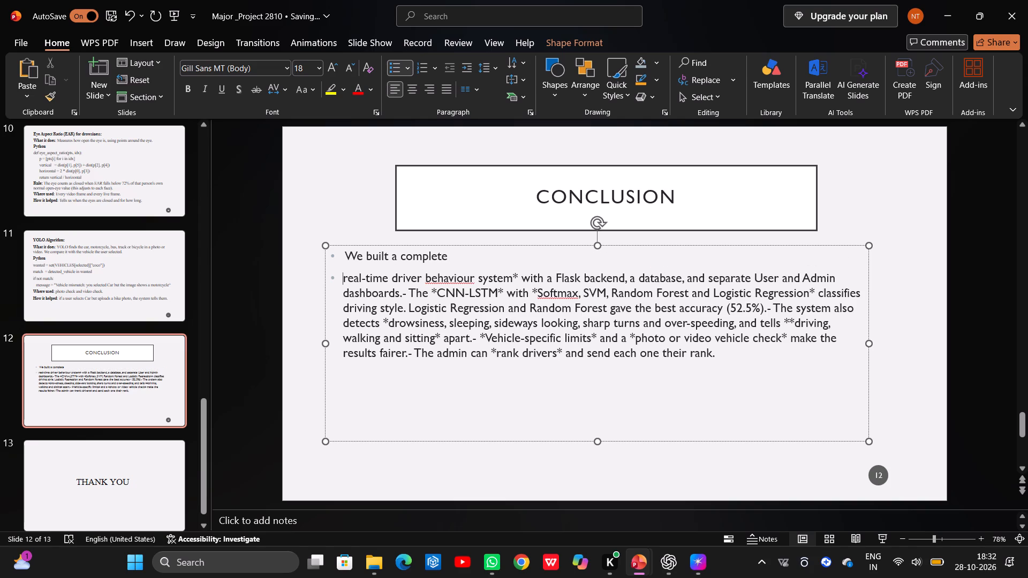
key(BackSpace)
key(BackSpace)
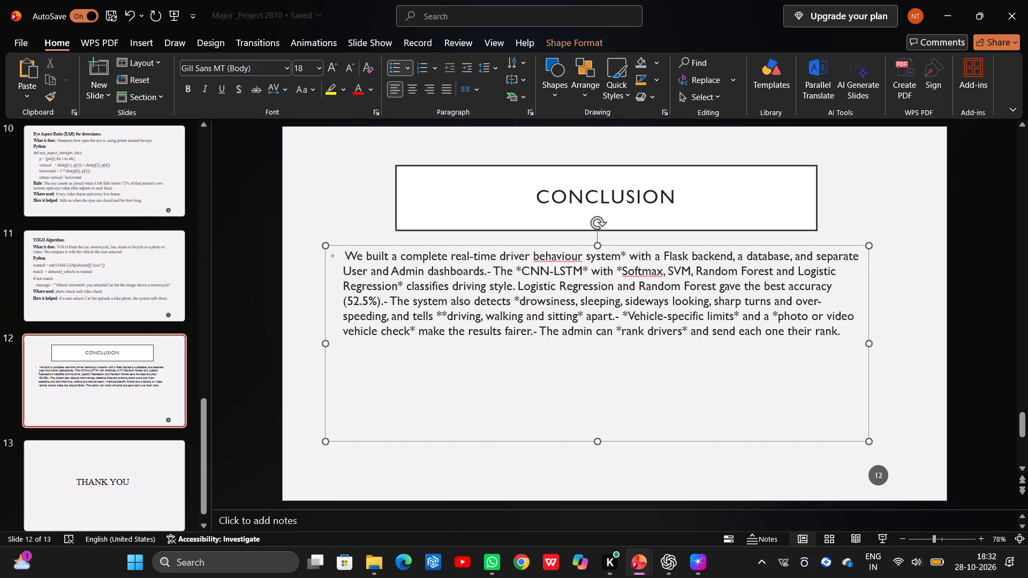
click(631, 254)
key(BackSpace)
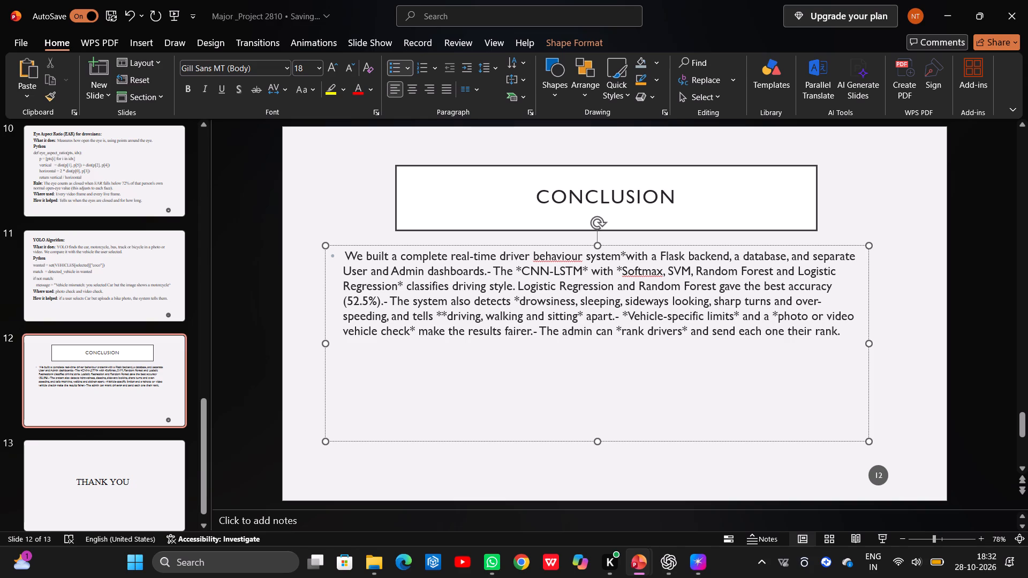
key(BackSpace)
key(space)
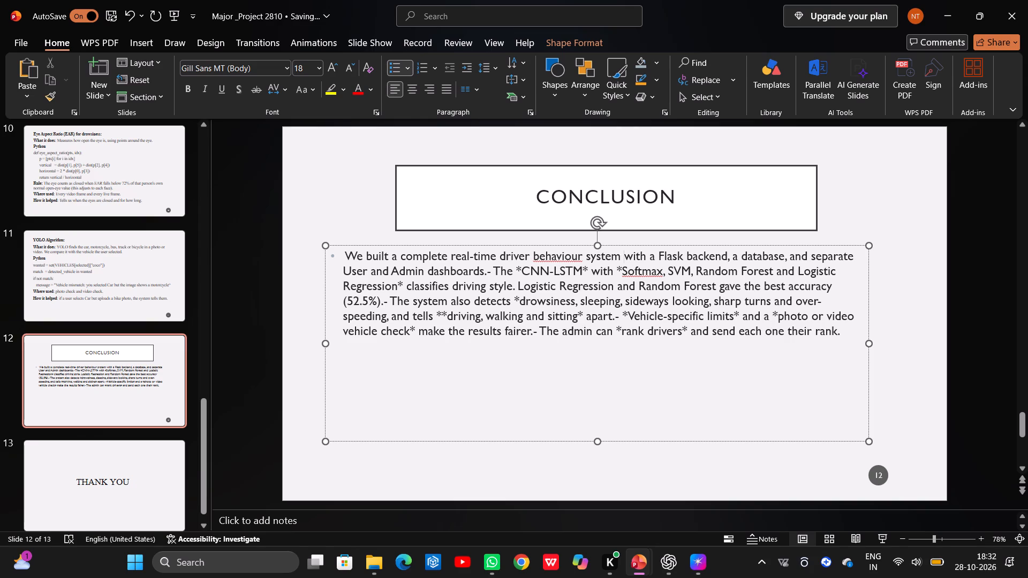
Start a new bullet at "The CNN-LSTM" without the dash and remove the asterisks around CNN-LSTM and the classifier list.
click(490, 275)
key(BackSpace)
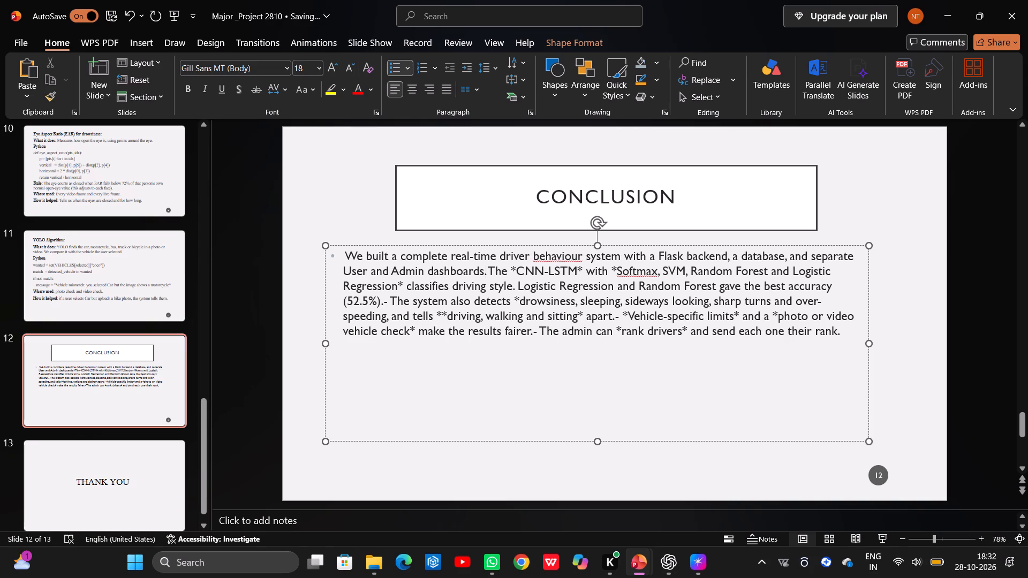
key(Return)
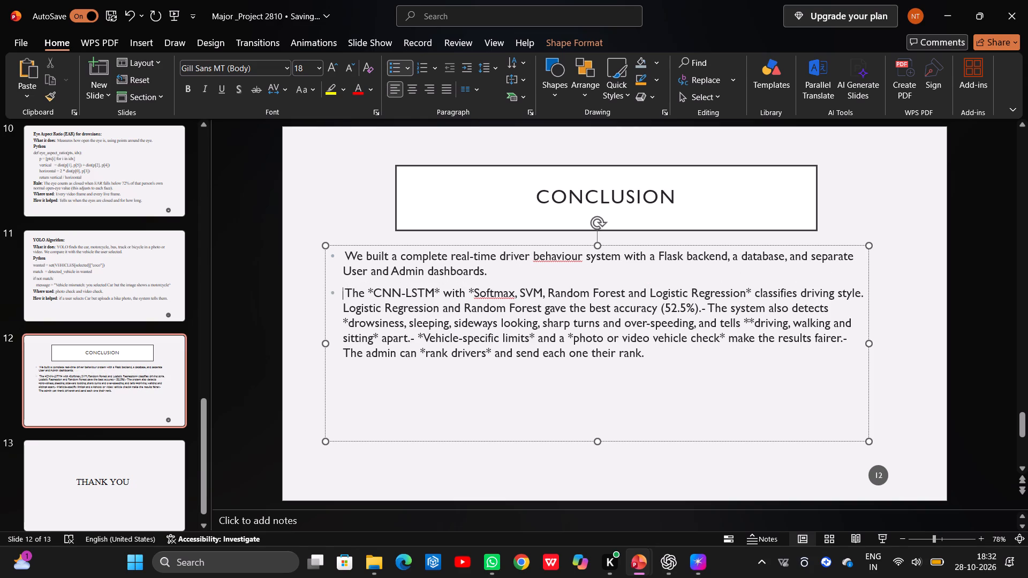
click(373, 294)
key(BackSpace)
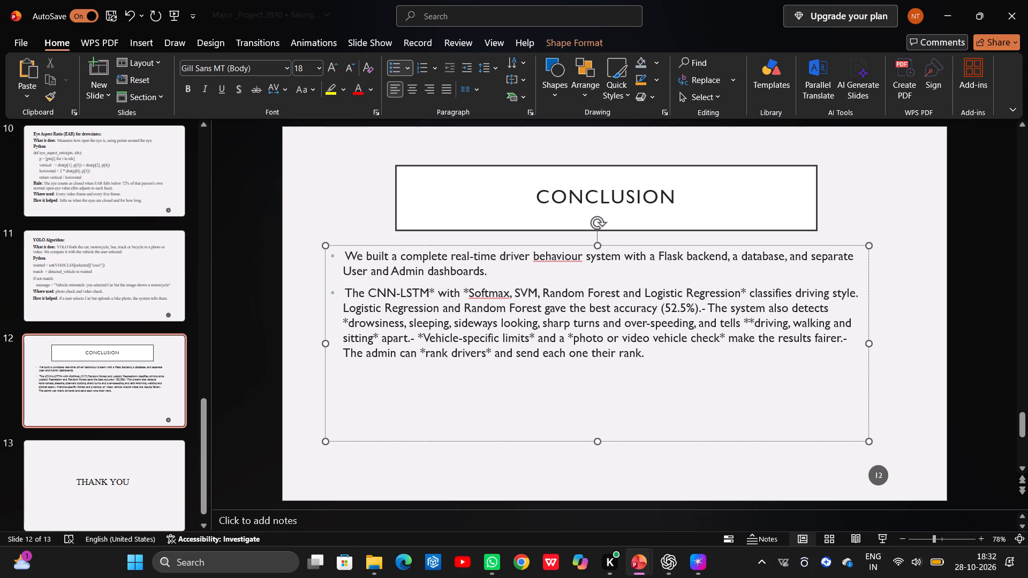
click(435, 296)
key(BackSpace)
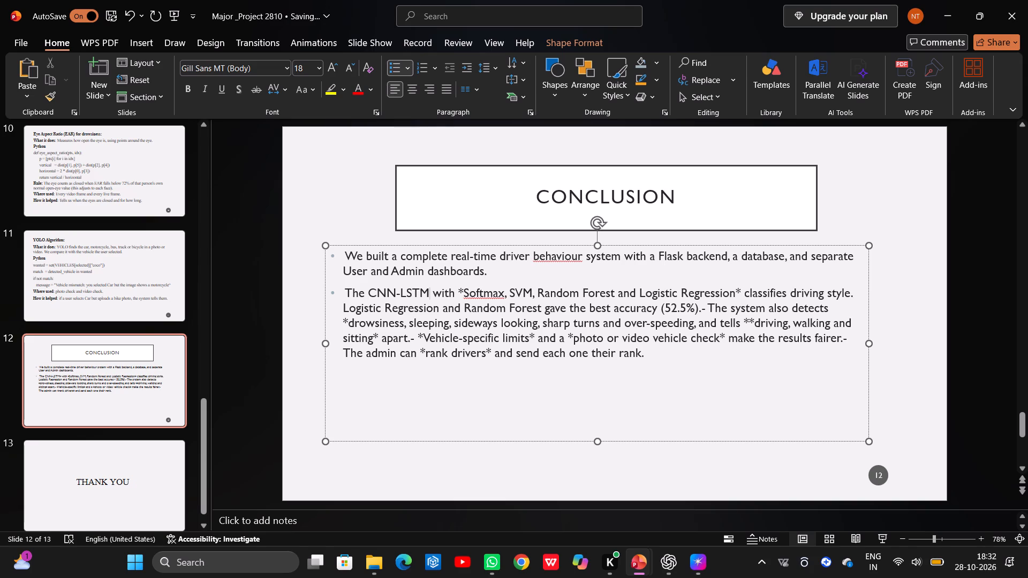
click(464, 293)
key(BackSpace)
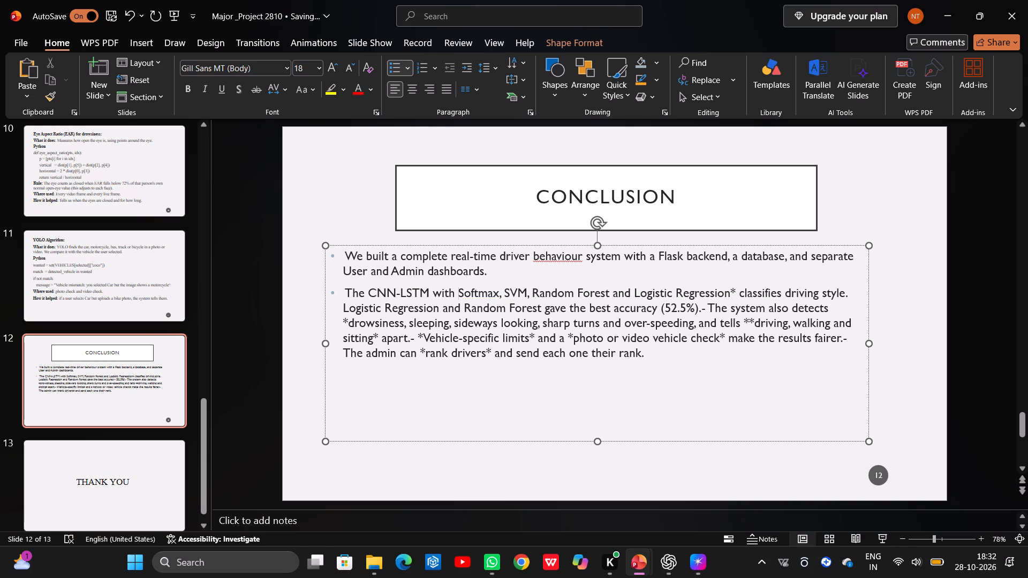
click(734, 296)
key(BackSpace)
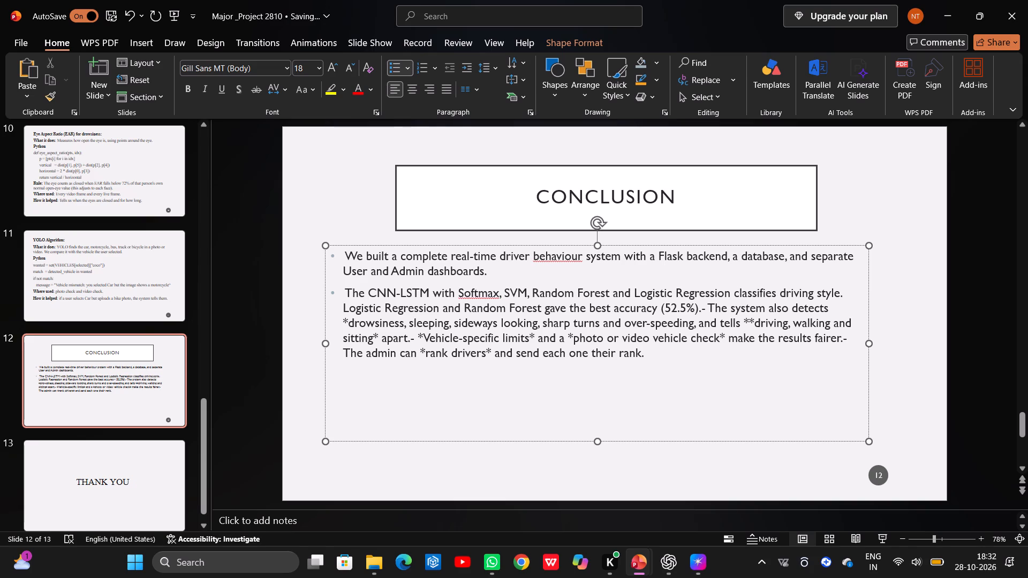
Start a new bullet at "The system also detects" without the dash and remove the asterisk before "drowsiness".
click(706, 310)
key(BackSpace)
key(Return)
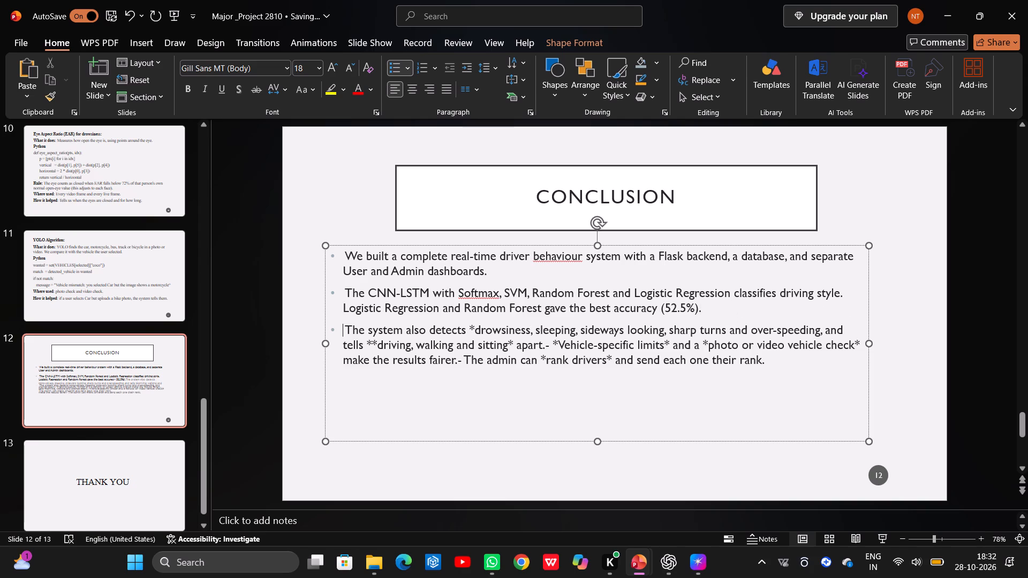
click(477, 332)
key(BackSpace)
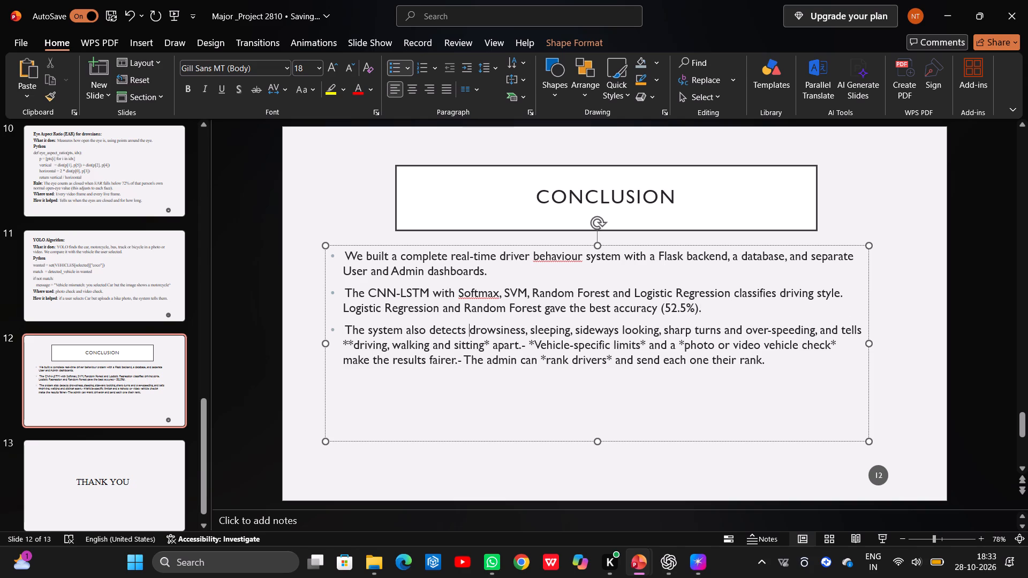
Start a new bullet for the "Vehicle-specific limits" sentence and delete its leading dash and space.
click(523, 345)
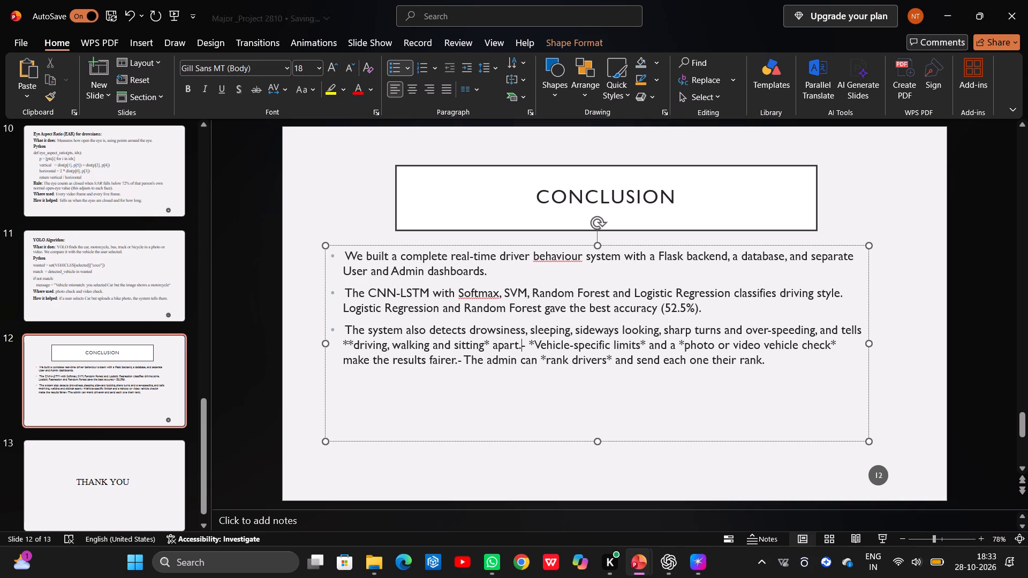
key(Return)
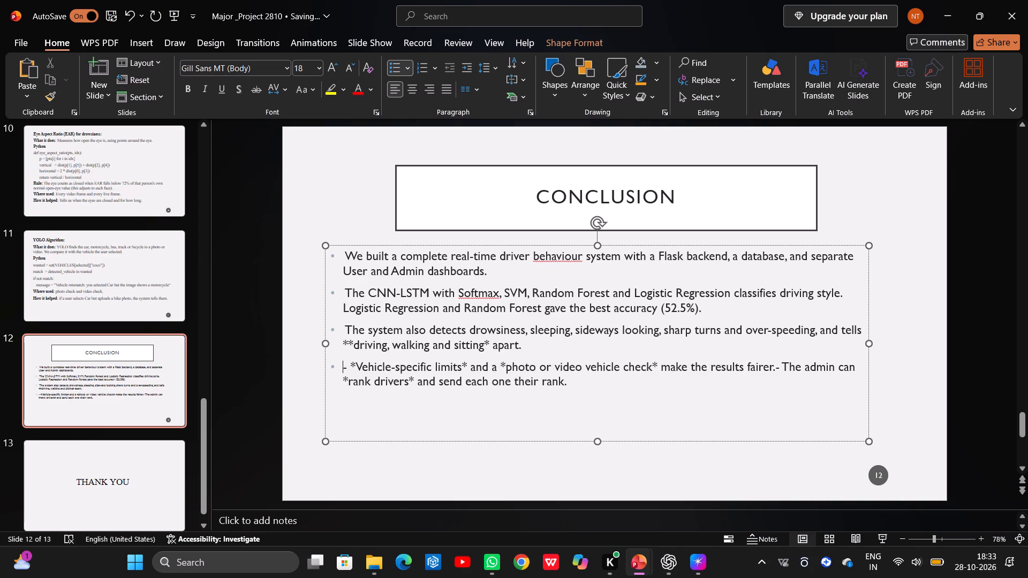
click(352, 364)
key(BackSpace)
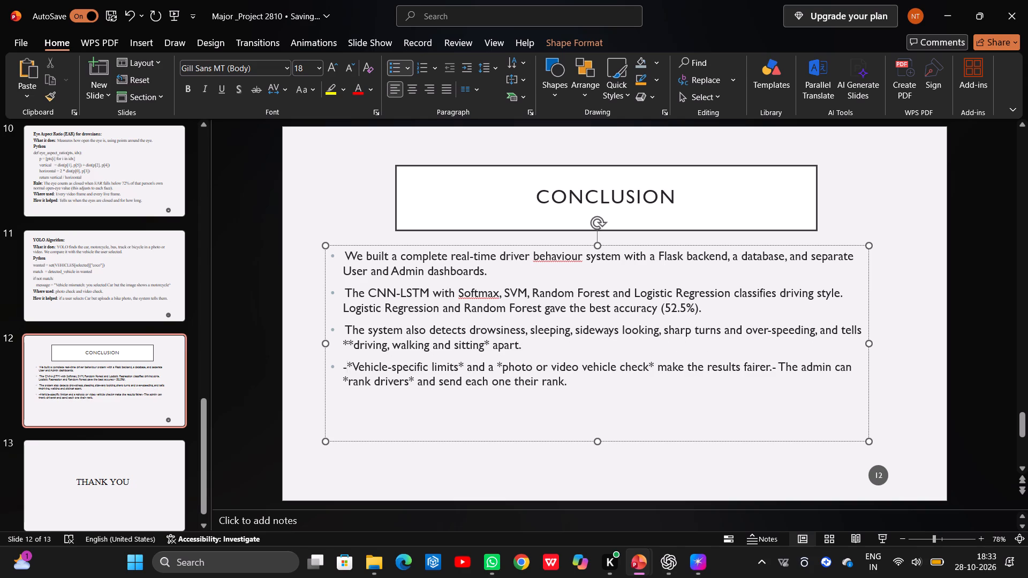
key(BackSpace)
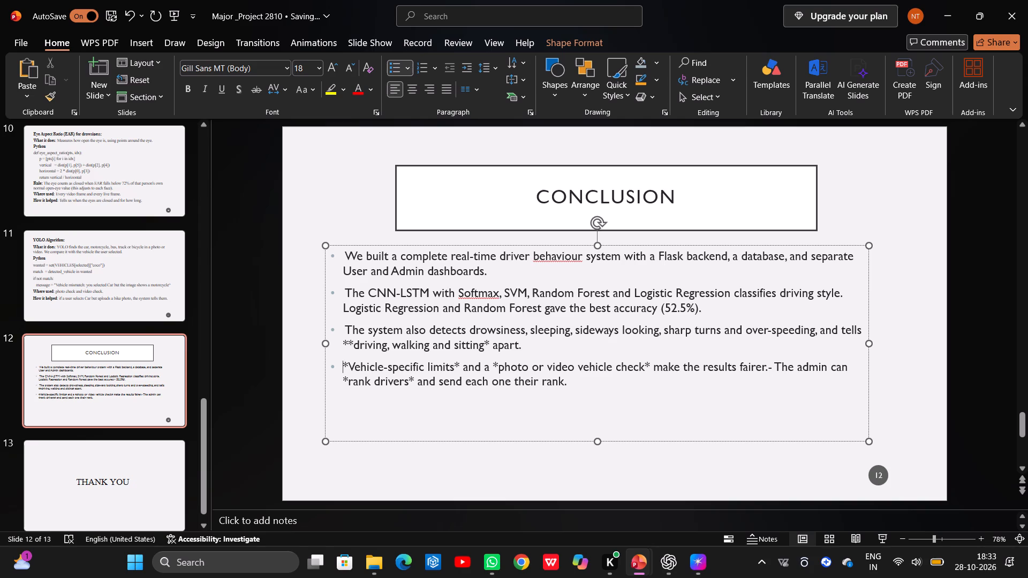
Remove the asterisks around "driving, walking and sitting" in the third bullet.
click(488, 344)
key(BackSpace)
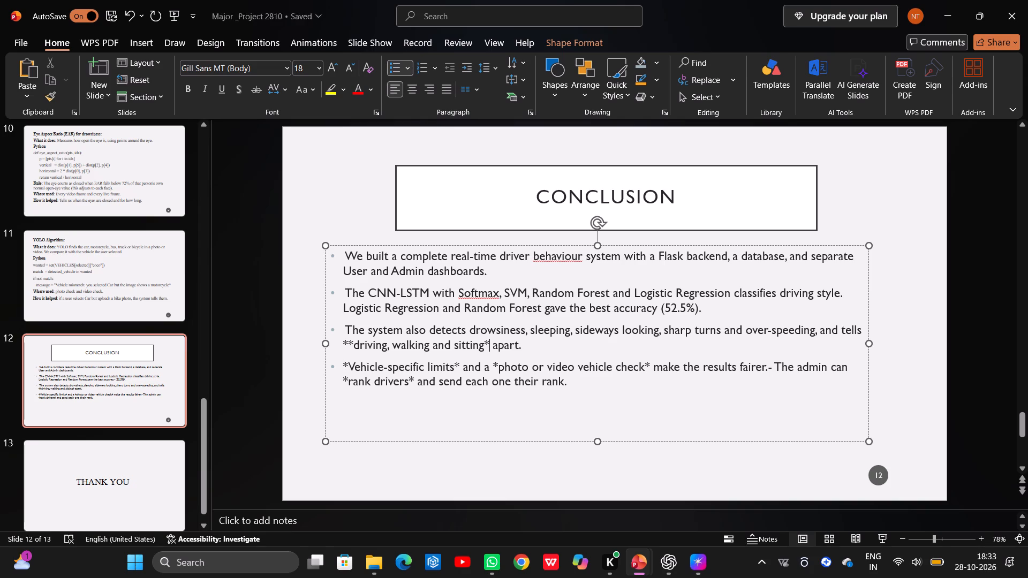
click(352, 348)
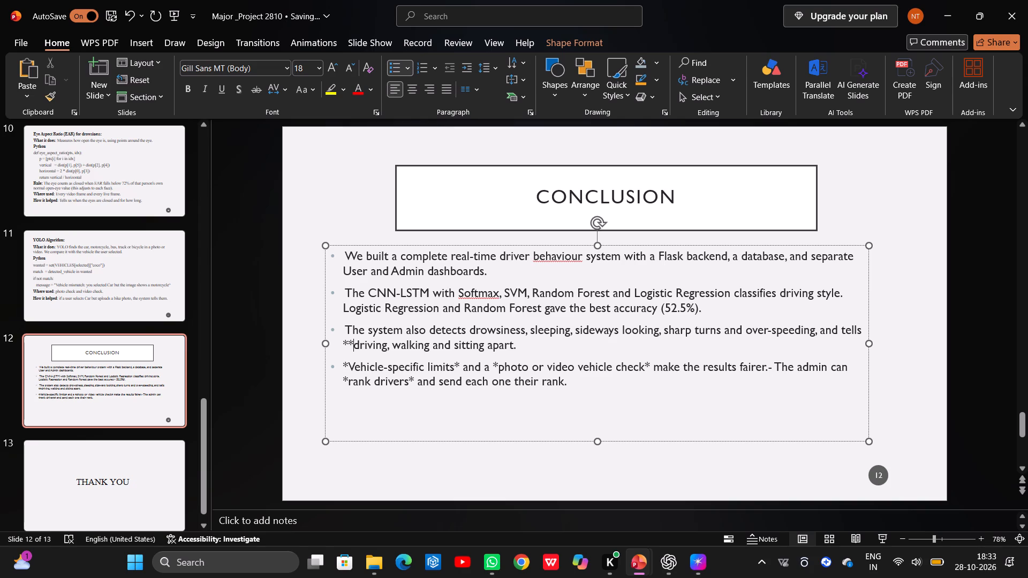
key(BackSpace)
key(BackSpace)
Remove the asterisks around "Vehicle-specific limits" in the fourth bullet, keeping a space before "and".
click(349, 367)
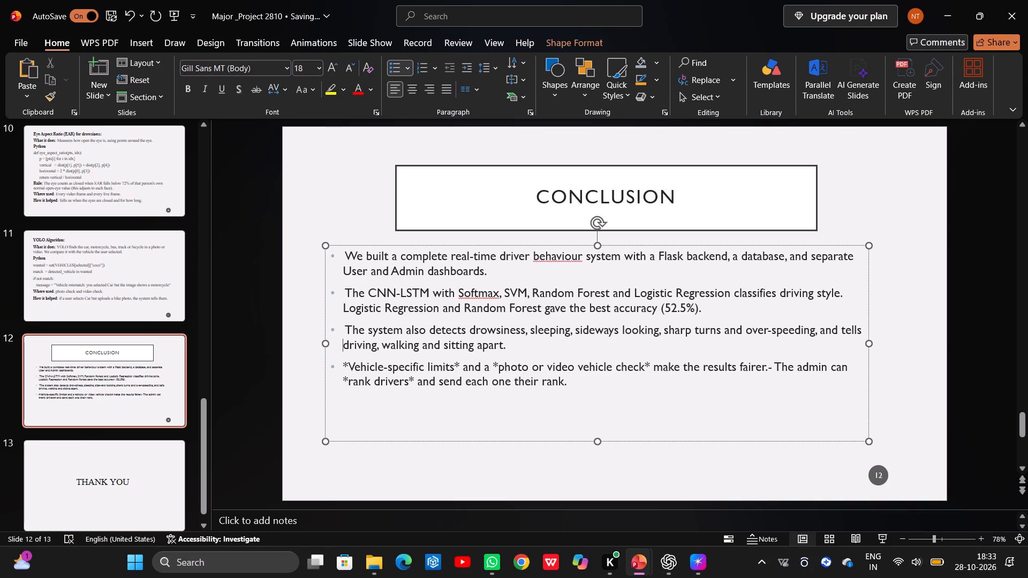
key(BackSpace)
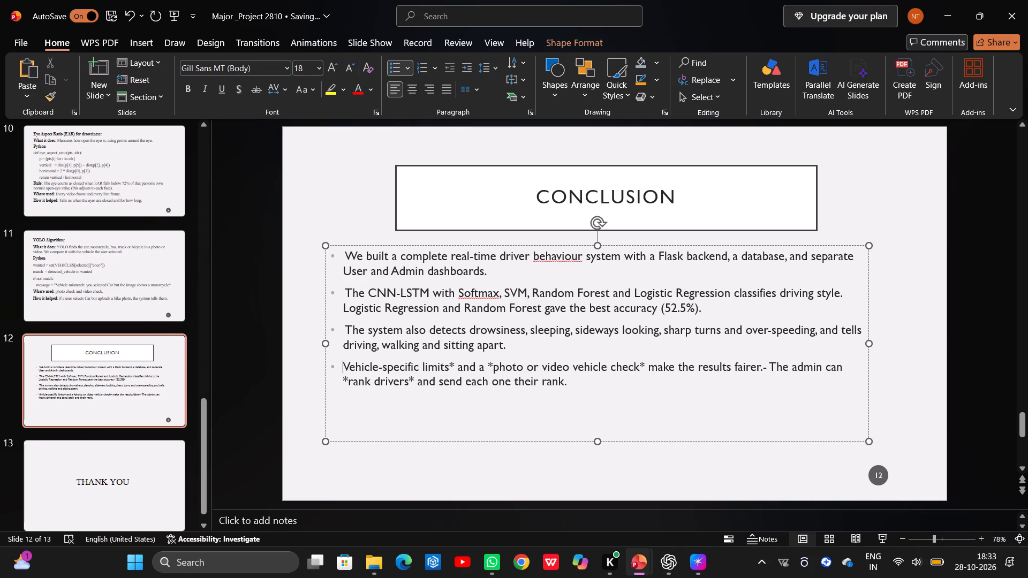
click(458, 366)
key(BackSpace)
key(BackSpace)
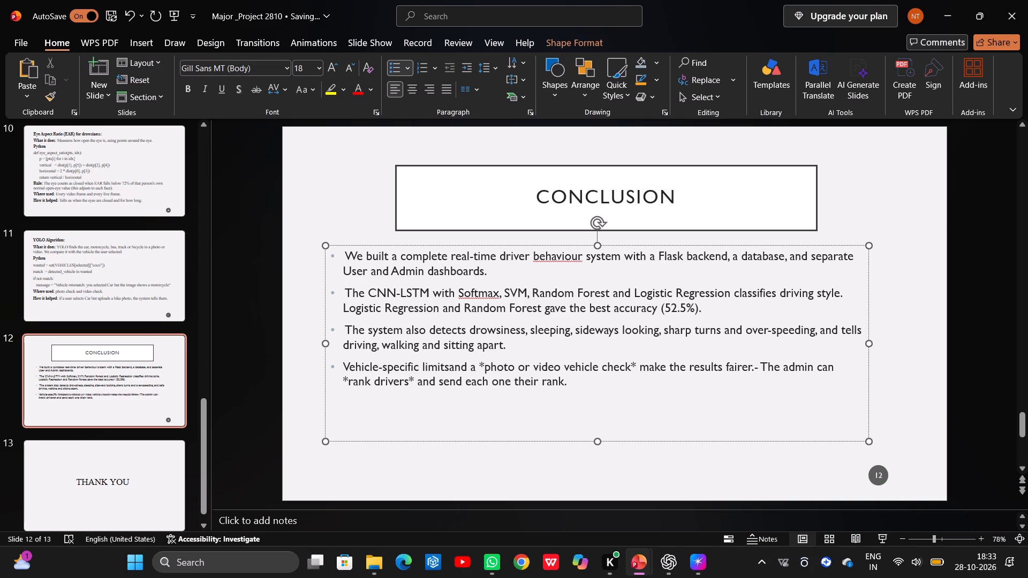
key(space)
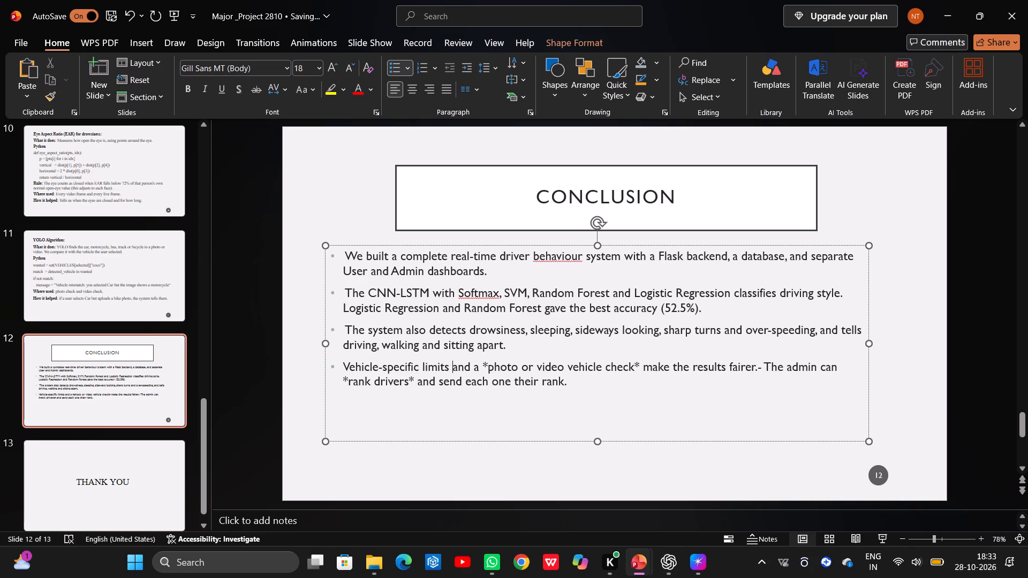
Remove the asterisks around "photo or video vehicle check" and "rank drivers" in the fourth bullet.
click(490, 366)
key(BackSpace)
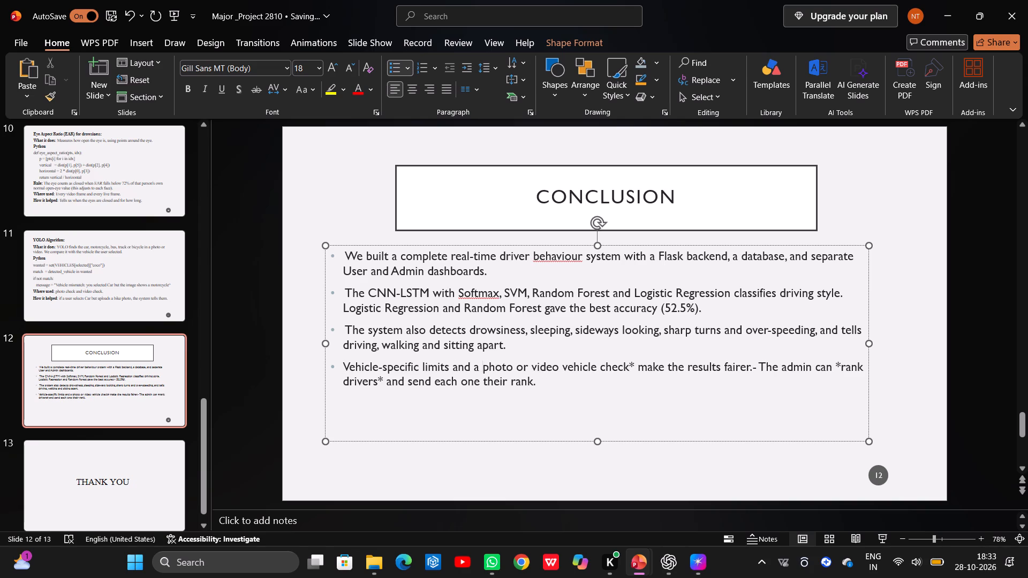
click(633, 367)
key(BackSpace)
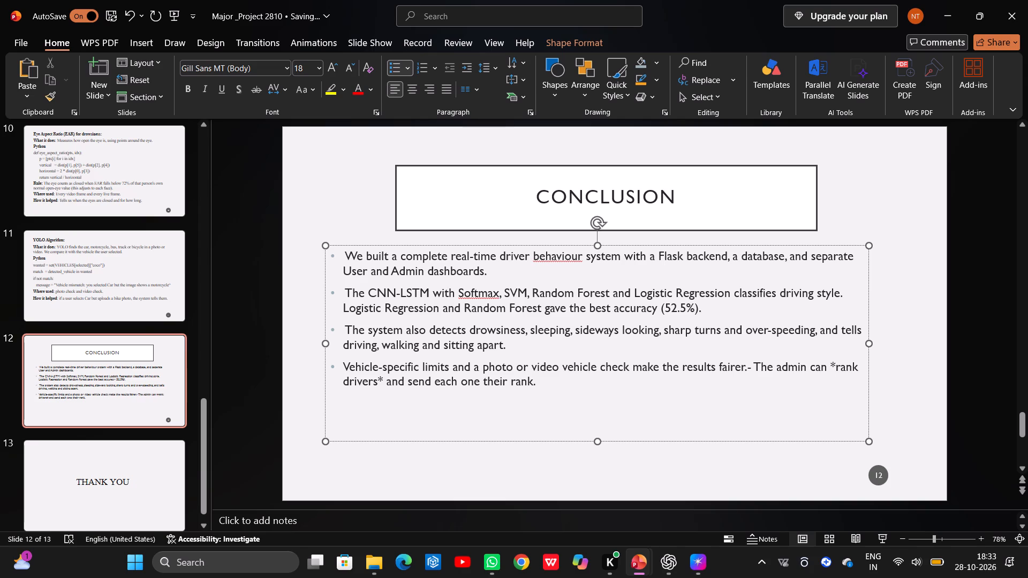
click(834, 368)
key(BackSpace)
click(381, 379)
key(BackSpace)
click(577, 367)
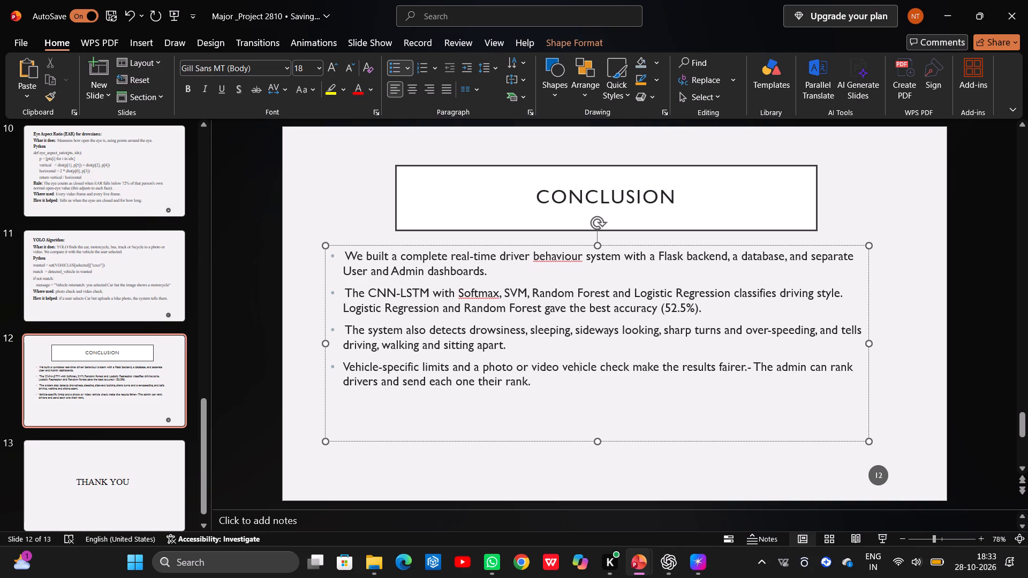
Move the Conclusion title box to line up with the left edge of the bullet text and widen it to about the text's width.
drag(395, 230, 393, 230)
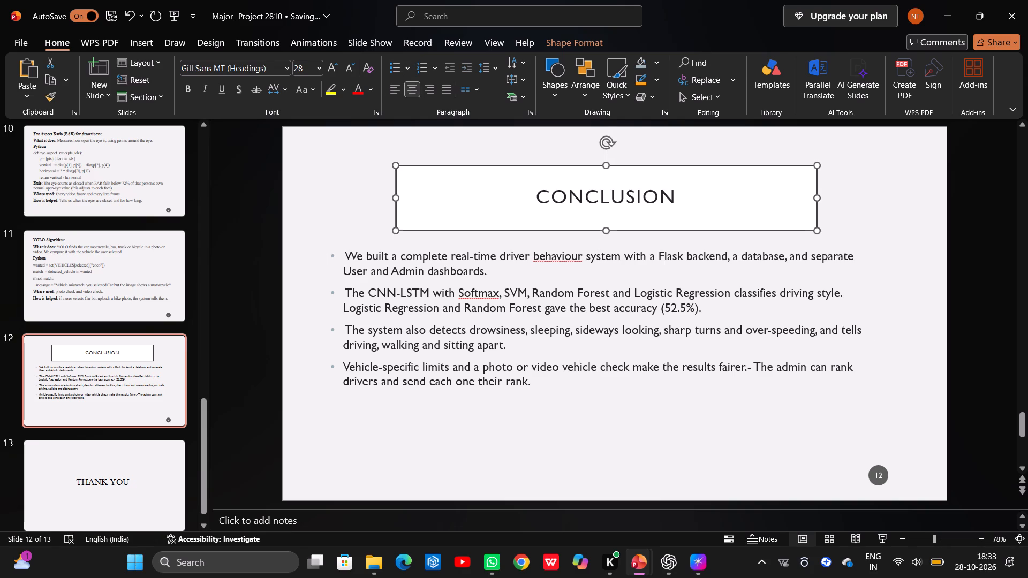
drag(393, 230, 331, 234)
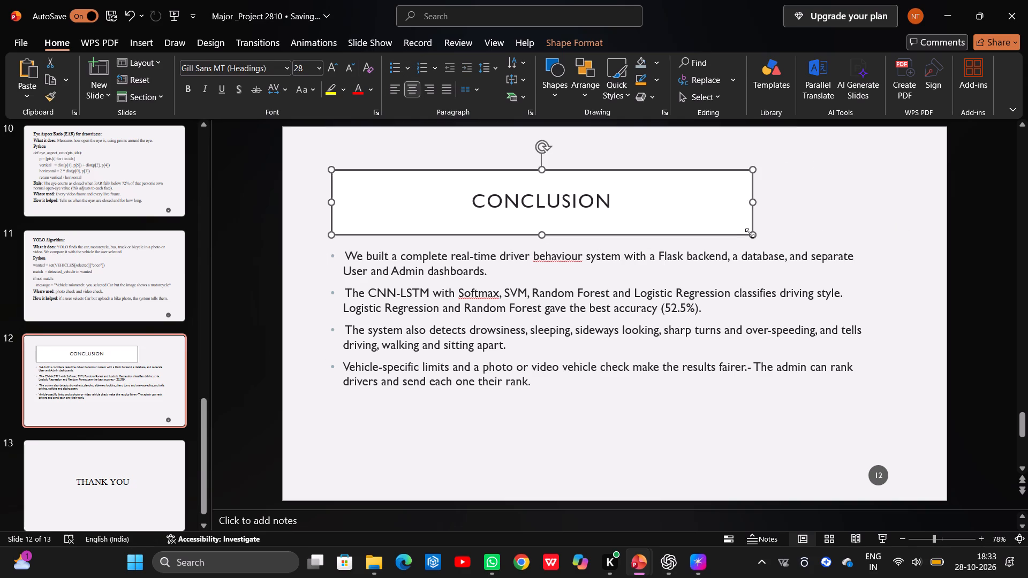
drag(750, 233, 853, 235)
click(441, 322)
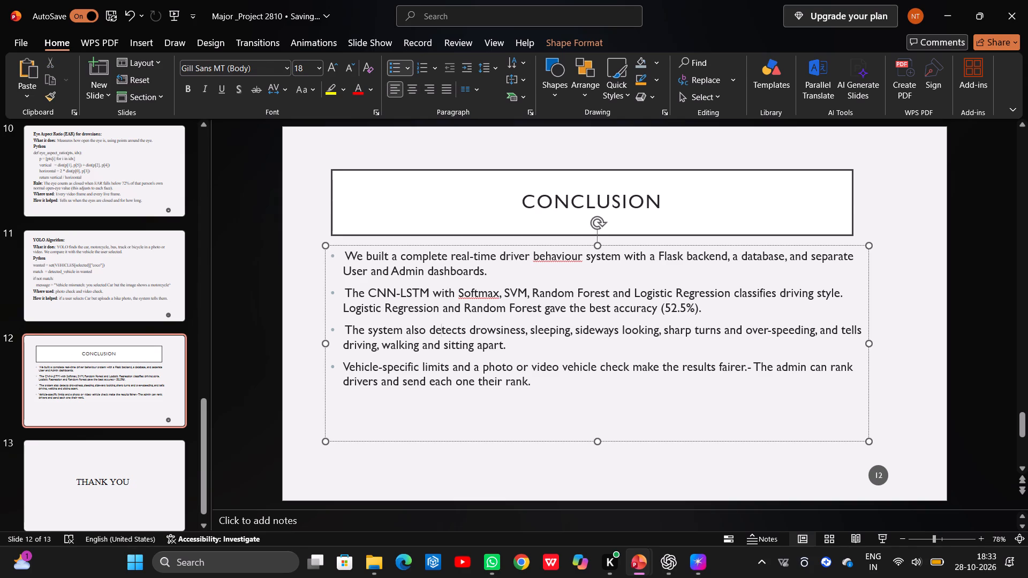
Set the font of the "Conclusion" title text to Times New Roman.
drag(517, 197, 676, 198)
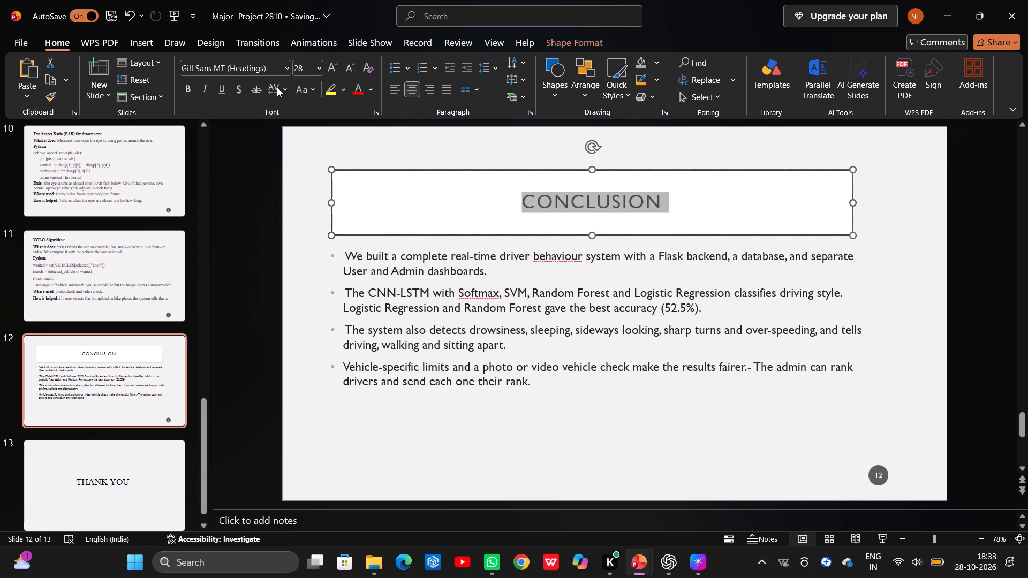
click(282, 70)
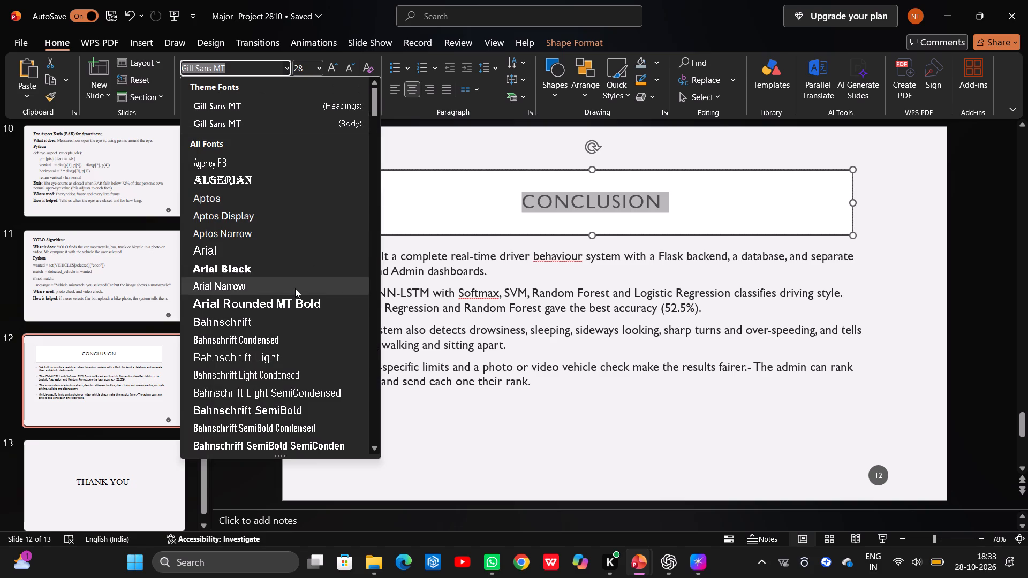
scroll(295, 288, down, 10)
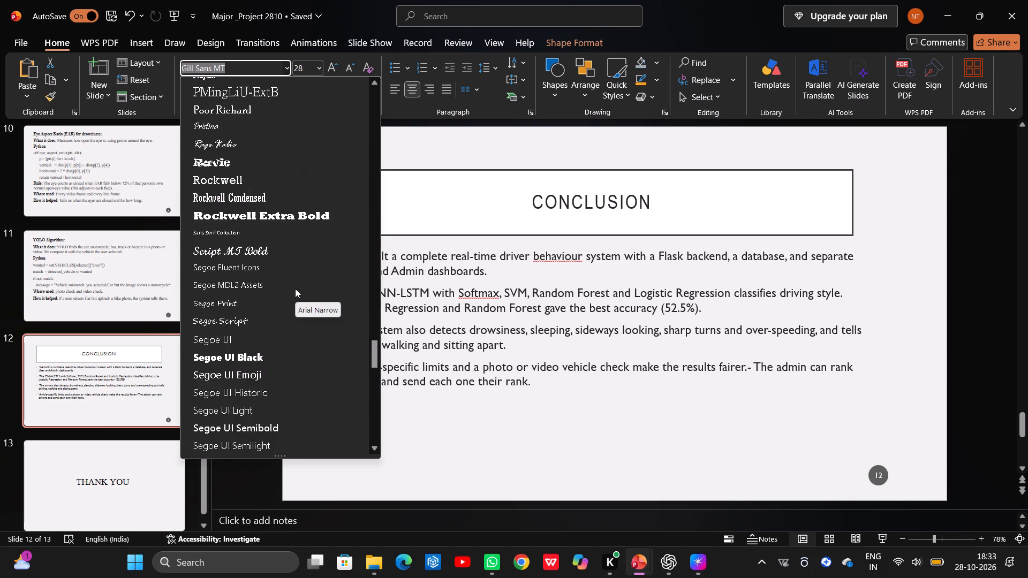
scroll(295, 288, down, 5)
scroll(295, 288, up, 1)
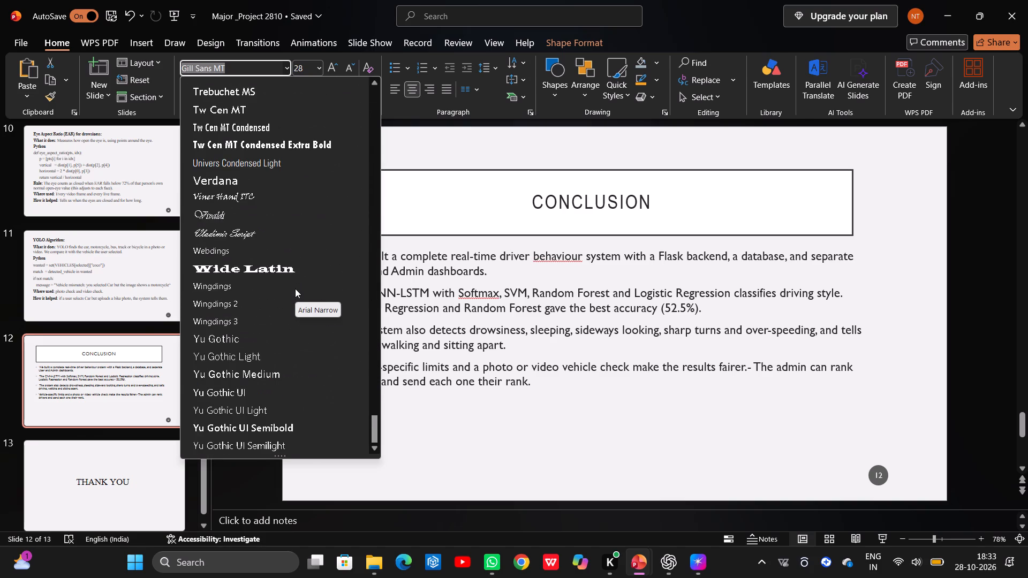
scroll(295, 288, up, 1)
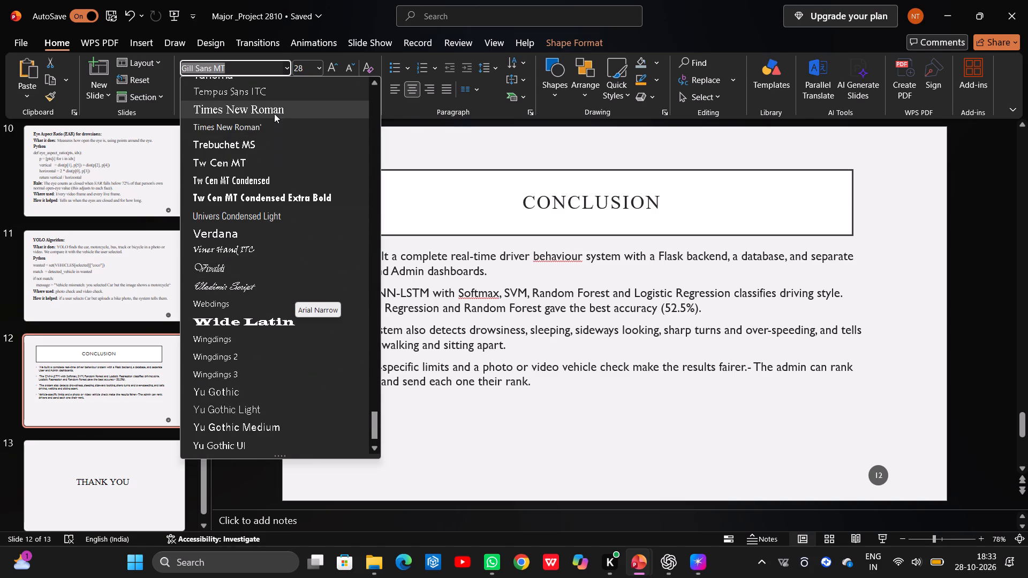
click(274, 113)
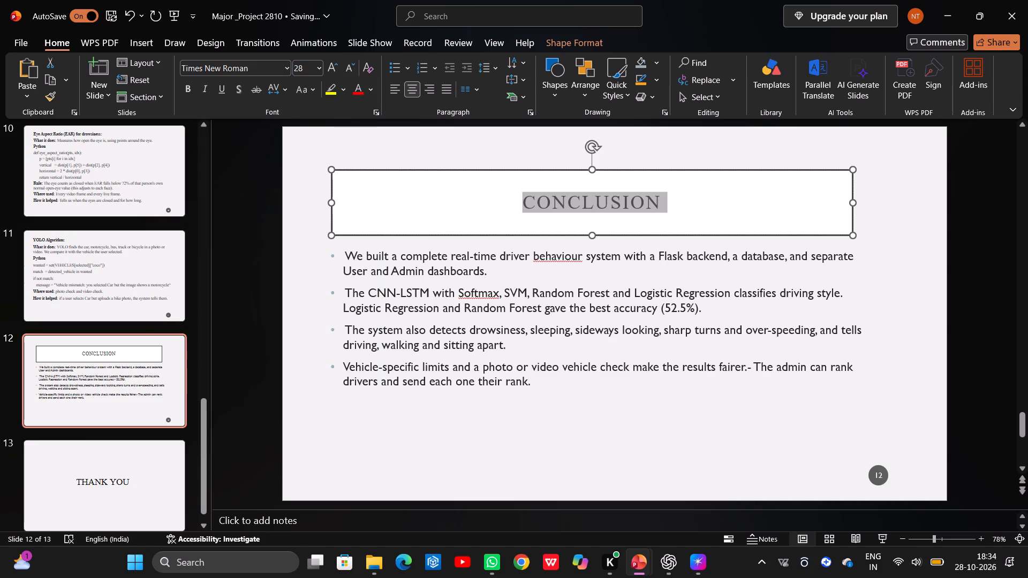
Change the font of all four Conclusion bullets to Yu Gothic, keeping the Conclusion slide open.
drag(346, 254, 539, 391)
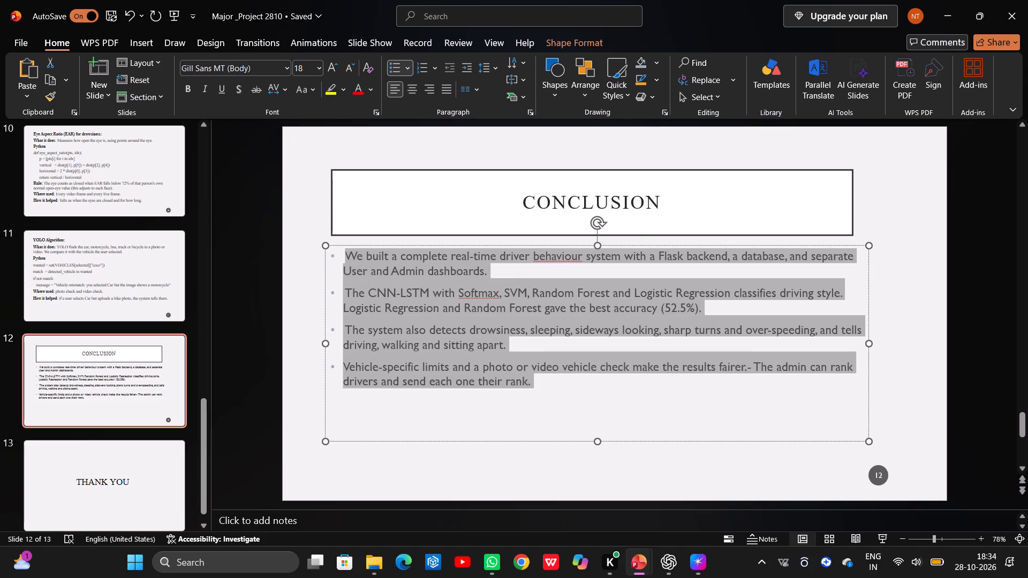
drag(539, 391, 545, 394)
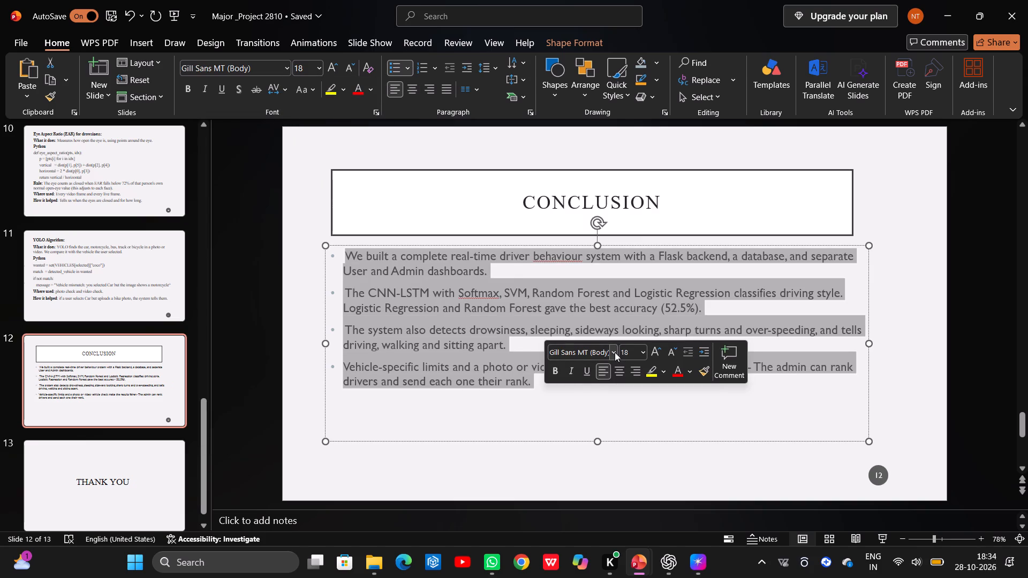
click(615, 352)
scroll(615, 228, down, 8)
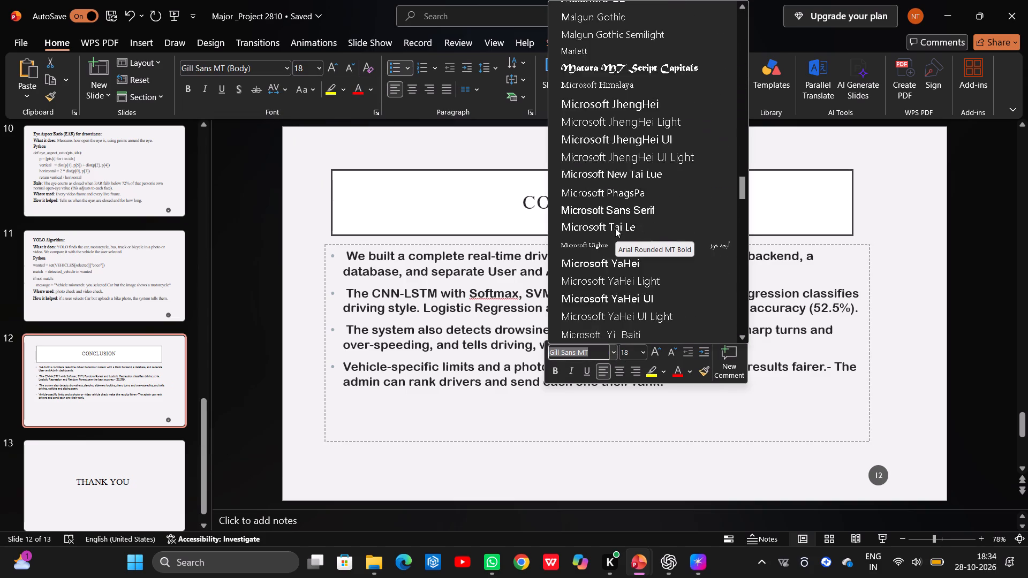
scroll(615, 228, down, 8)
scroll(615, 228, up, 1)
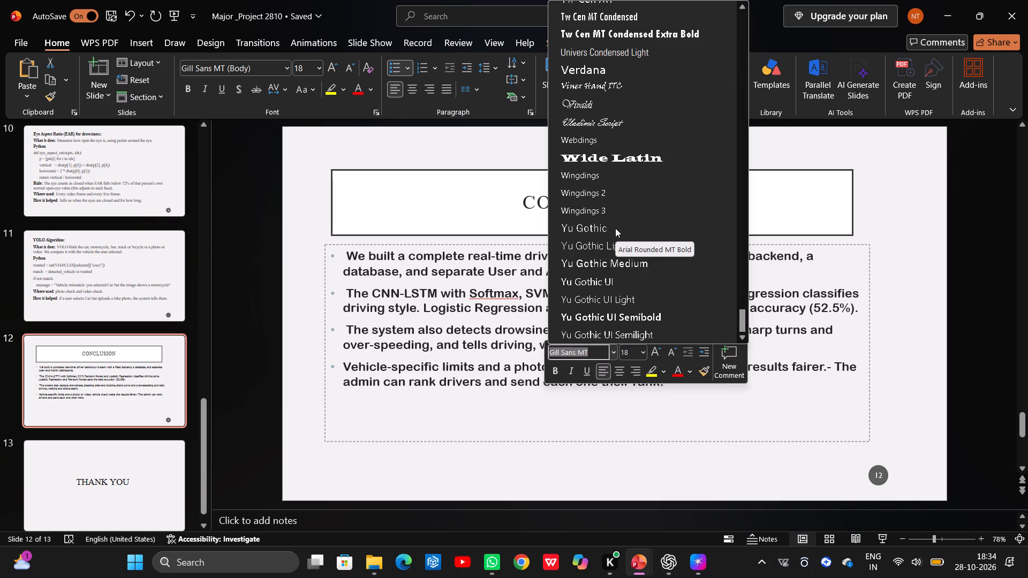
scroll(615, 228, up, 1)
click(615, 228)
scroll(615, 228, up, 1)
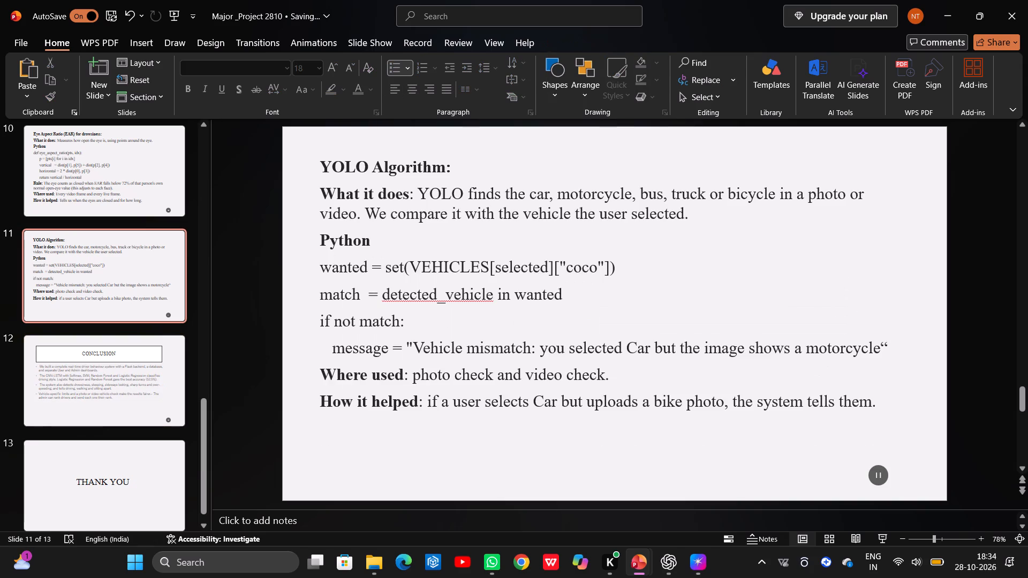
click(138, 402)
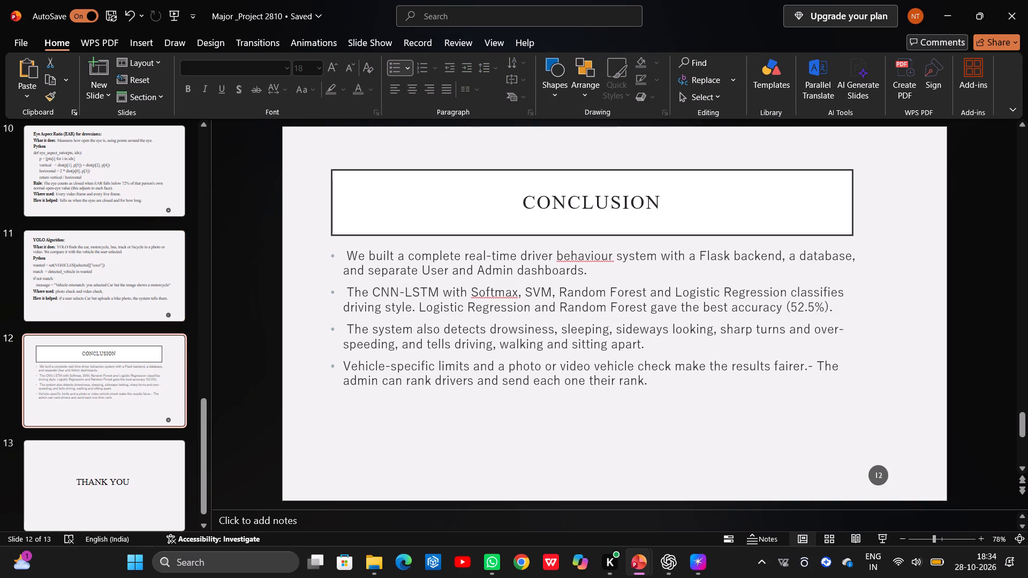
Format all four Conclusion bullets in Times New Roman at size 24.
drag(350, 255, 664, 392)
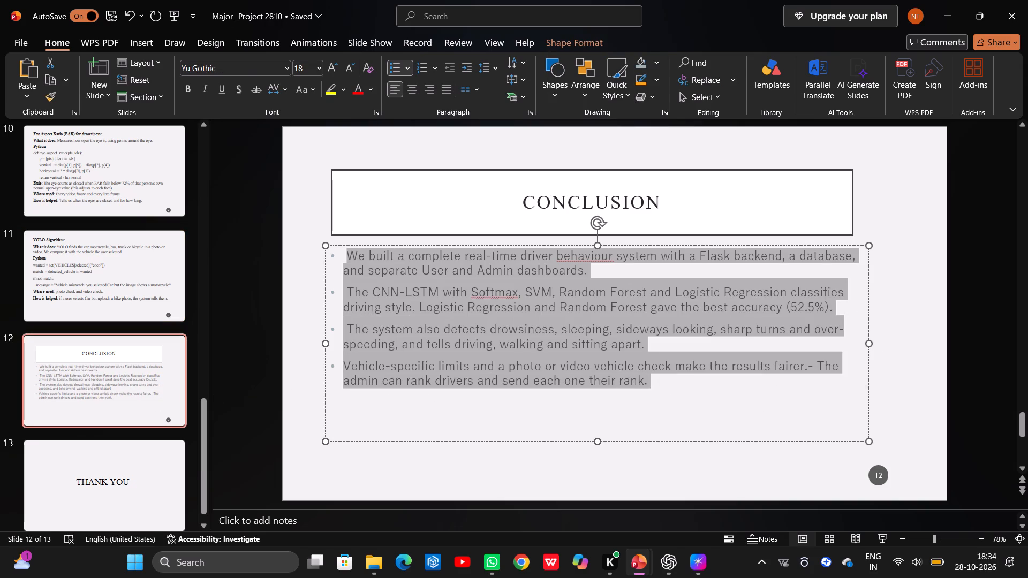
click(731, 353)
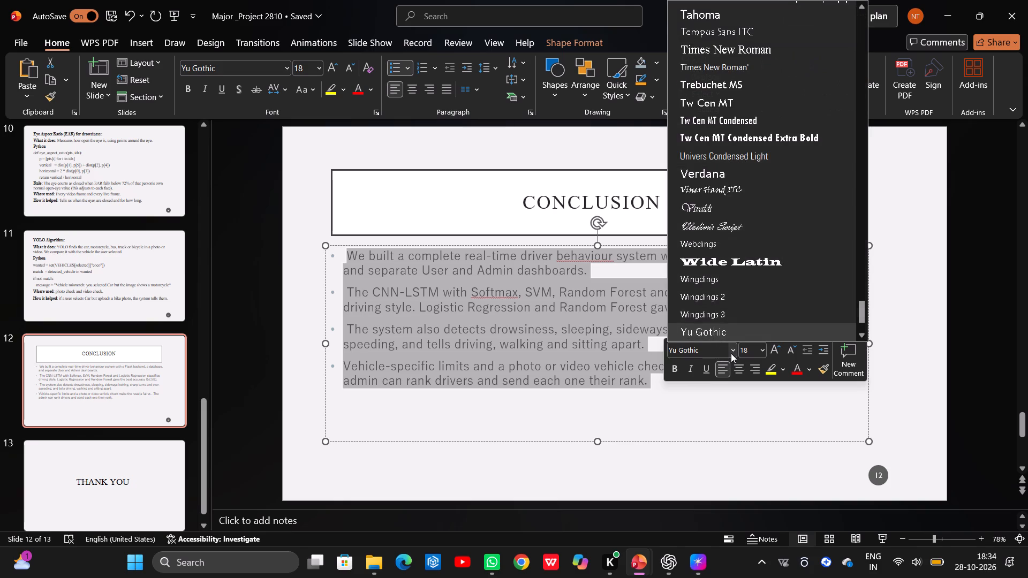
scroll(739, 201, down, 2)
scroll(739, 201, up, 1)
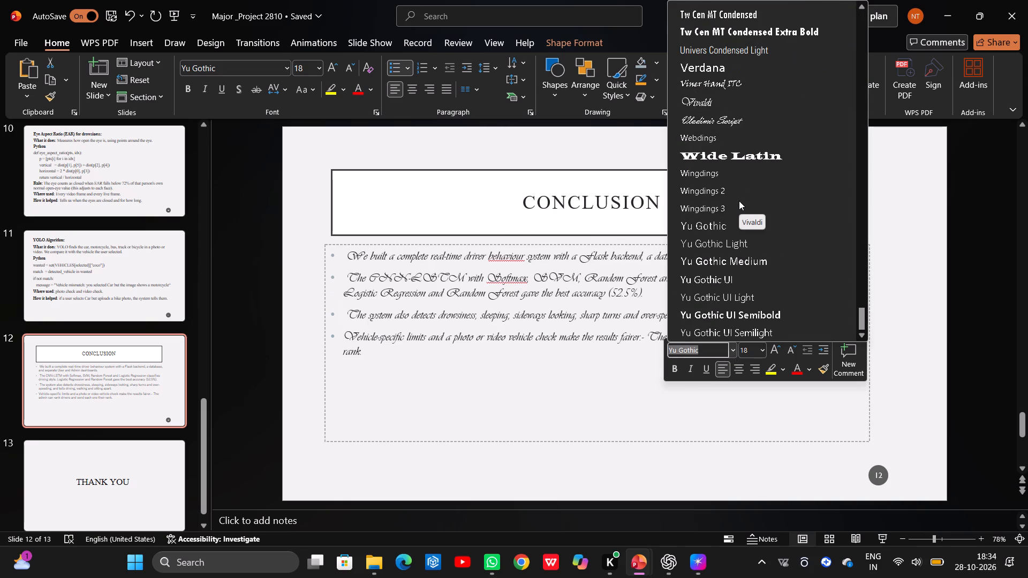
scroll(739, 201, up, 1)
click(725, 106)
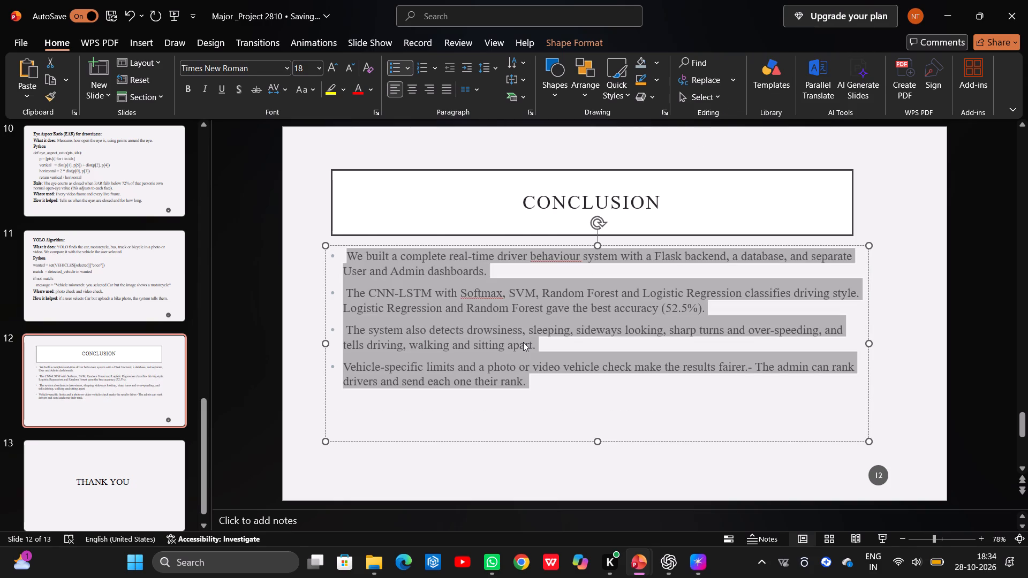
click(322, 66)
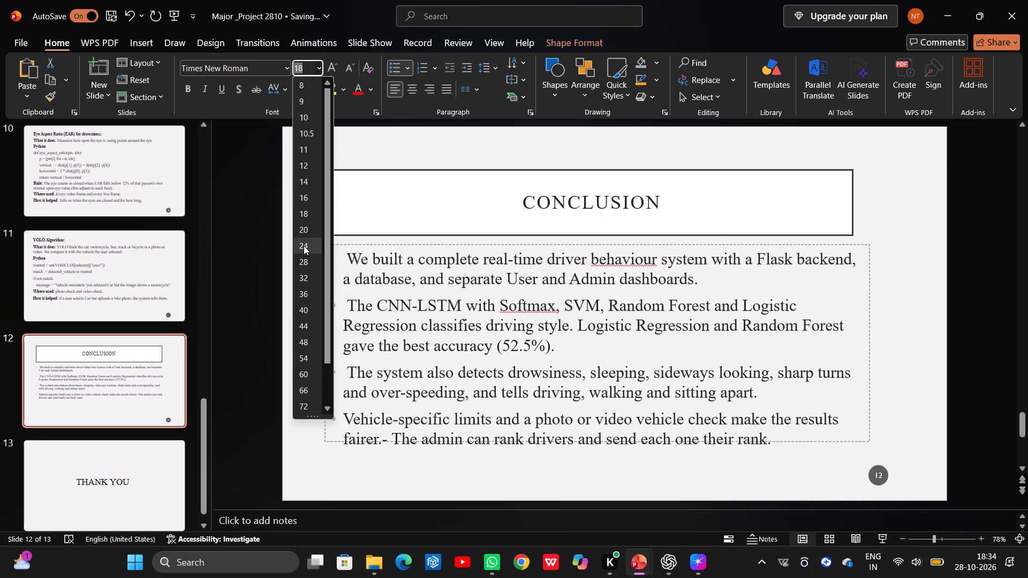
click(304, 246)
click(541, 478)
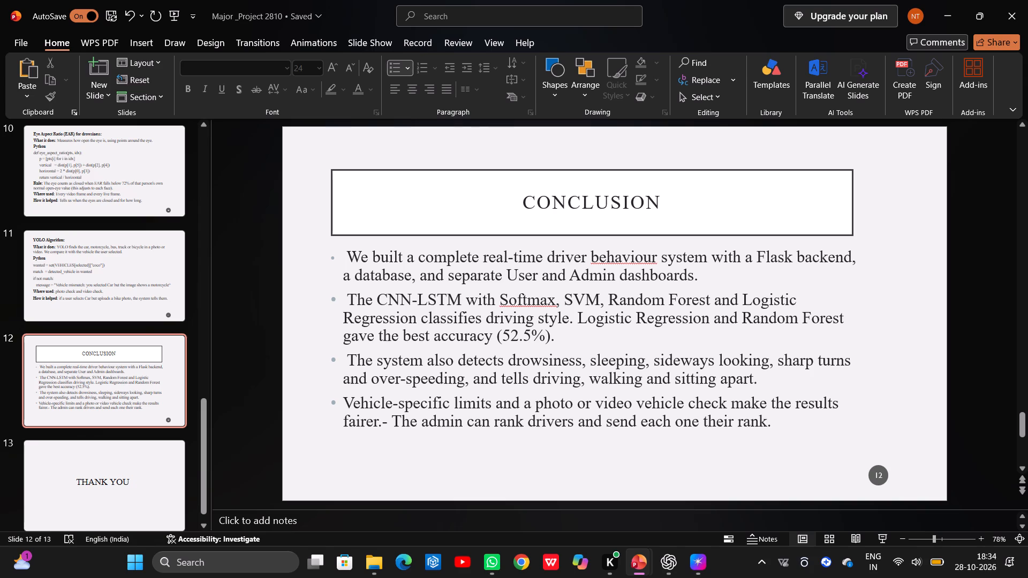
Delete the leading space and the bullet marker before "We built" in the first Conclusion paragraph.
click(350, 250)
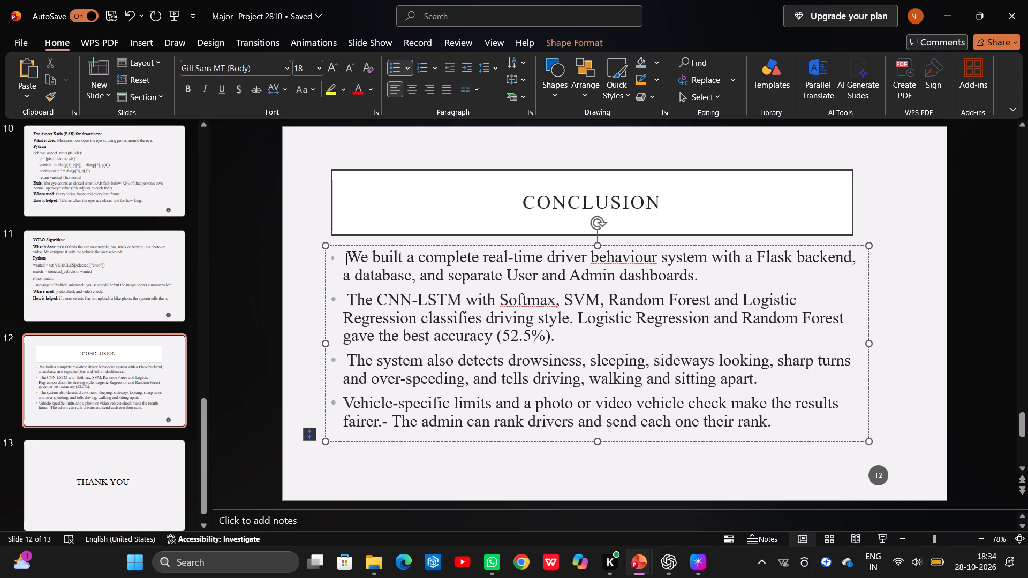
key(BackSpace)
key(BackSpace)
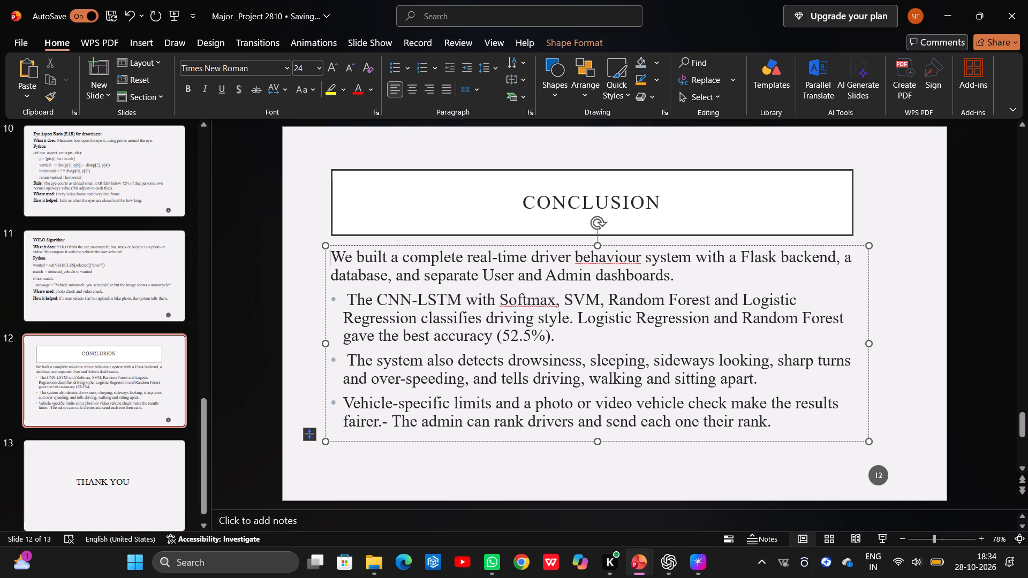
Apply the filled round bullet style to all four Conclusion paragraphs.
drag(333, 256, 616, 426)
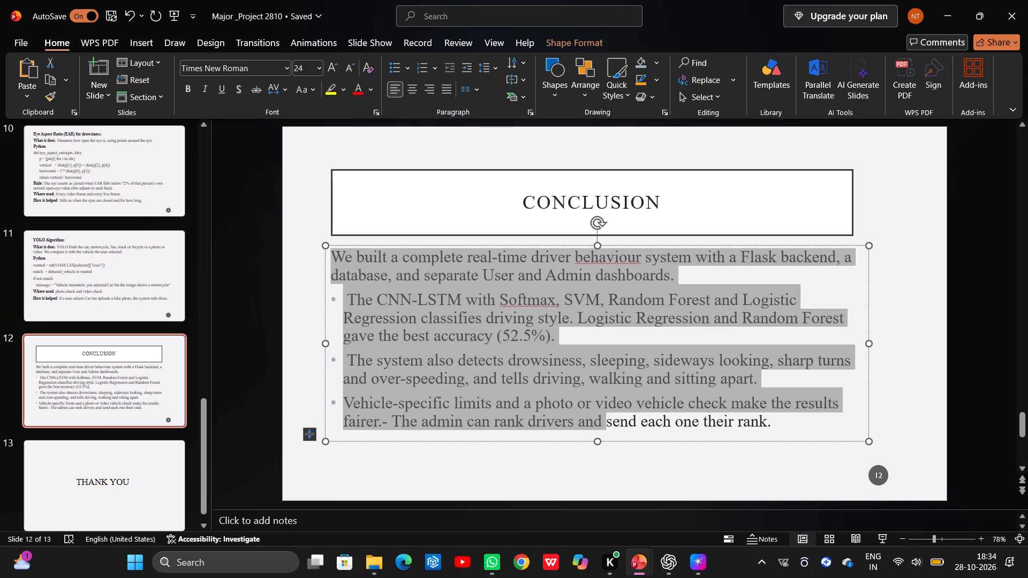
drag(616, 426, 790, 413)
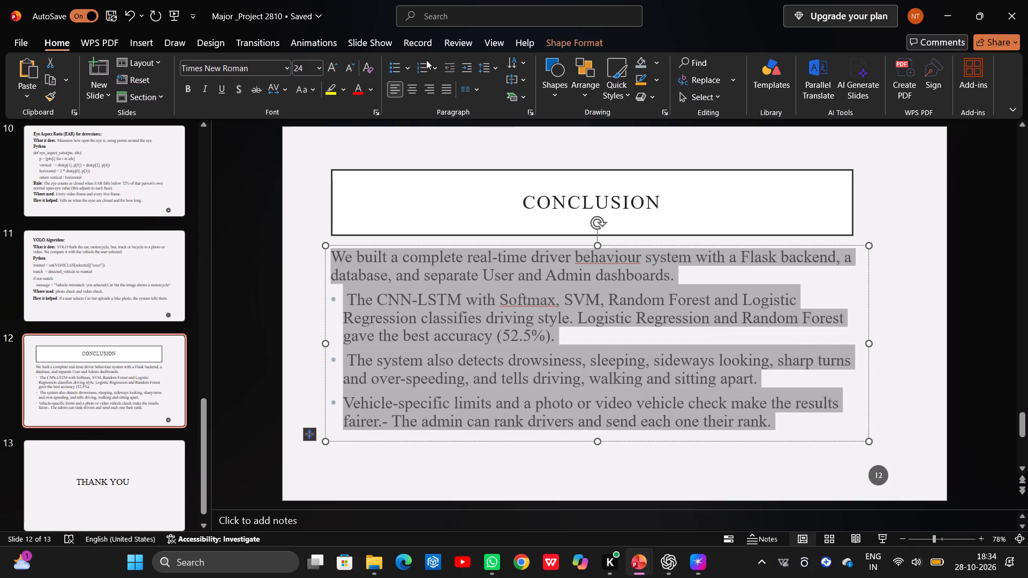
click(394, 66)
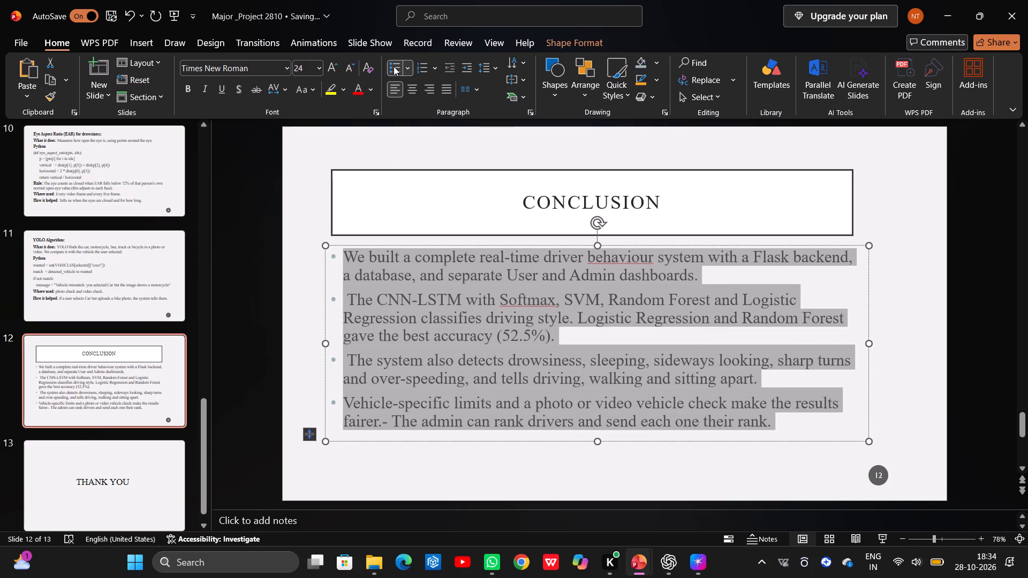
click(406, 68)
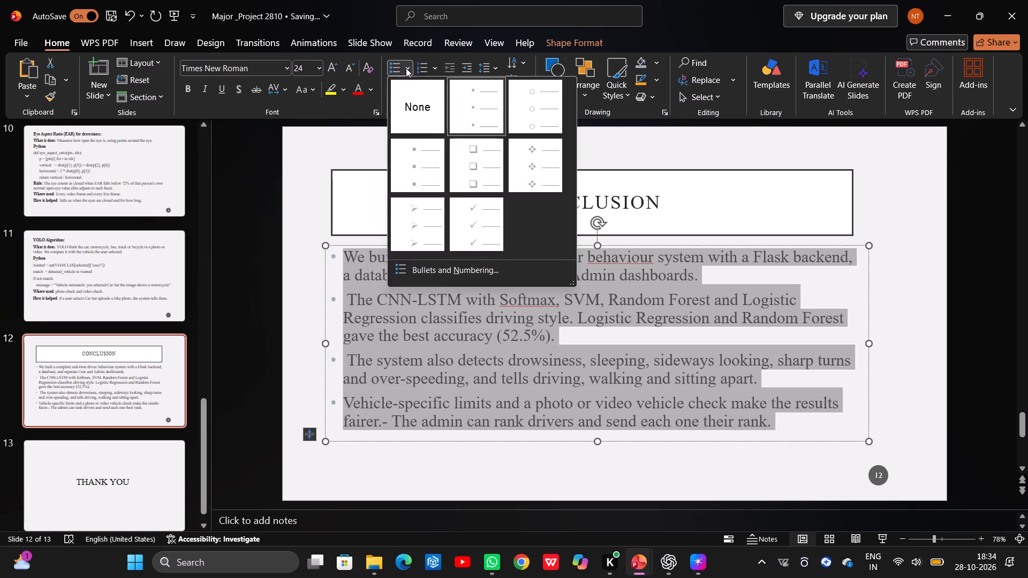
click(481, 106)
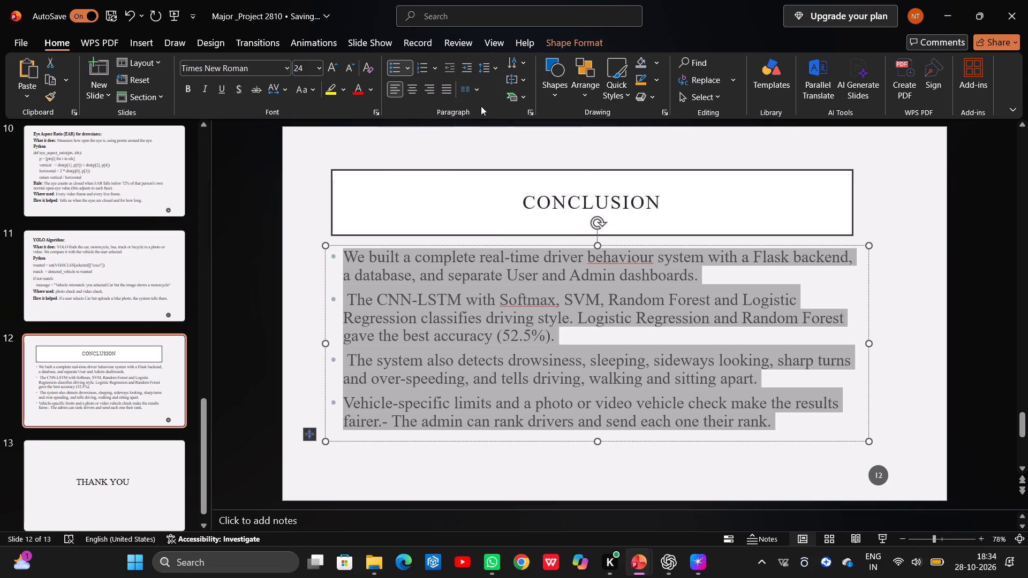
click(278, 331)
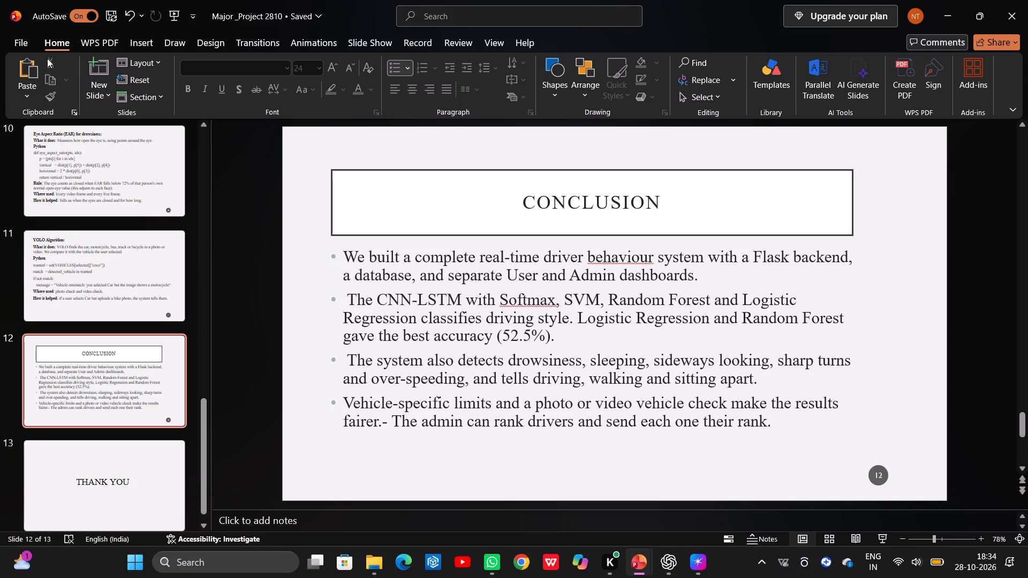
Start saving a copy of the presentation in the OneDrive Desktop folder.
click(21, 45)
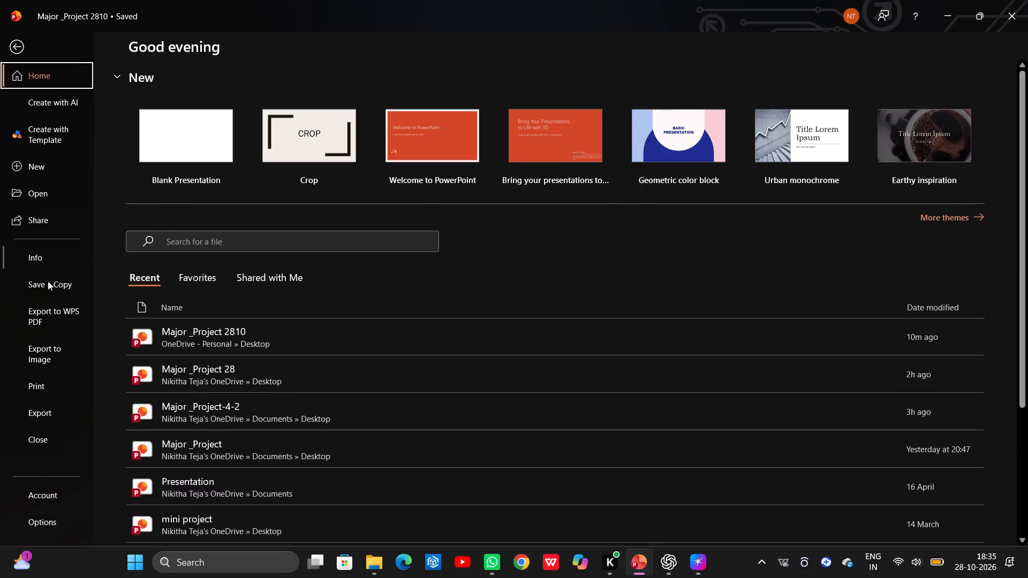
click(48, 282)
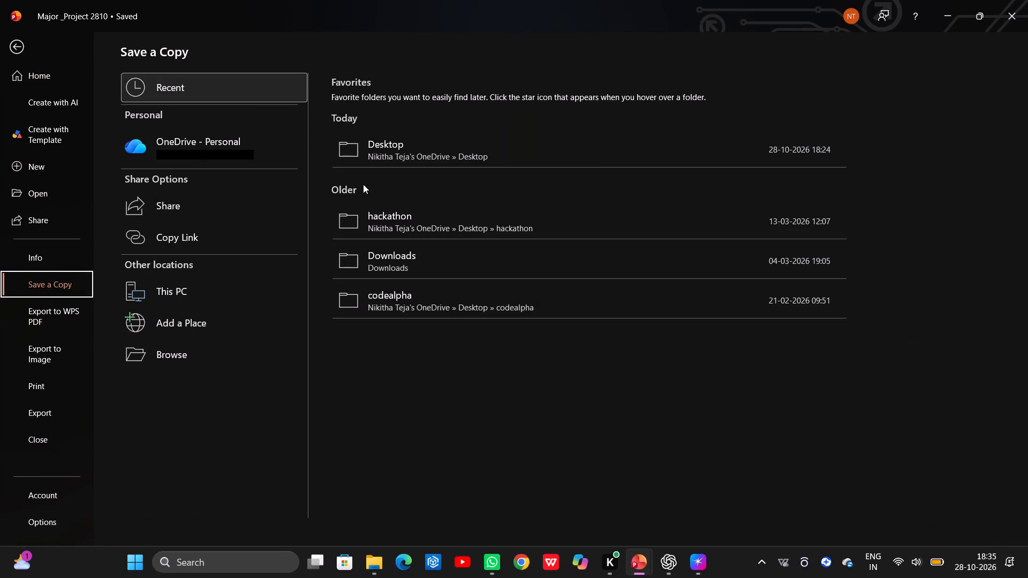
double_click(468, 141)
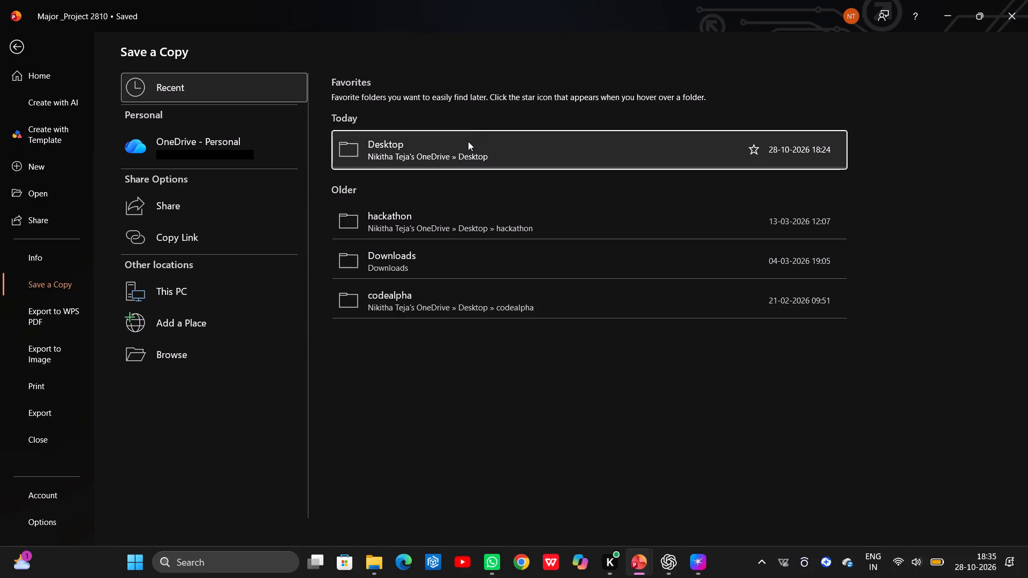
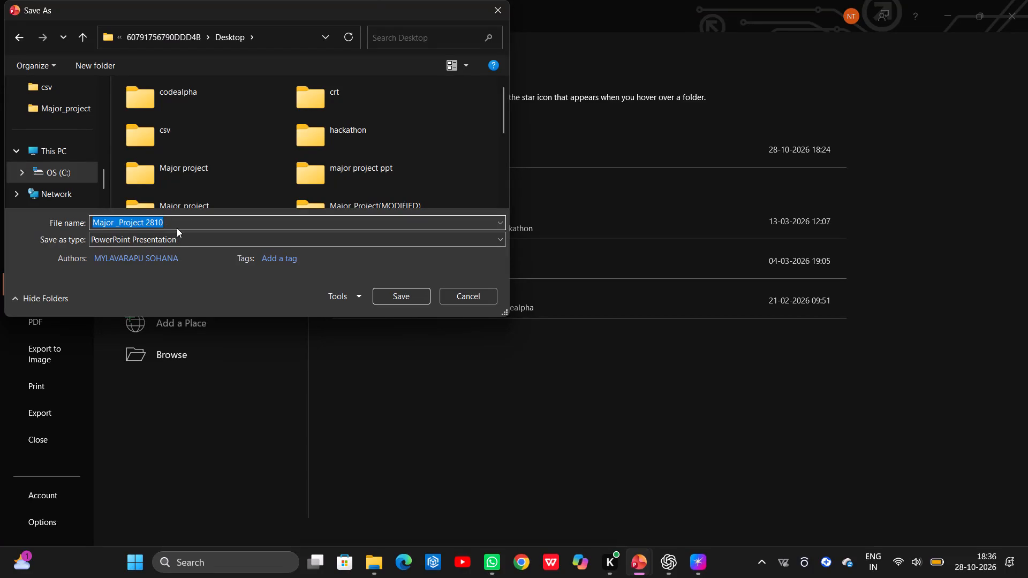
Change the copy's file name to "Major _Project 123" and save it as a PowerPoint Presentation in the Desktop folder.
click(183, 224)
key(BackSpace)
key(BackSpace)
key(BackSpace)
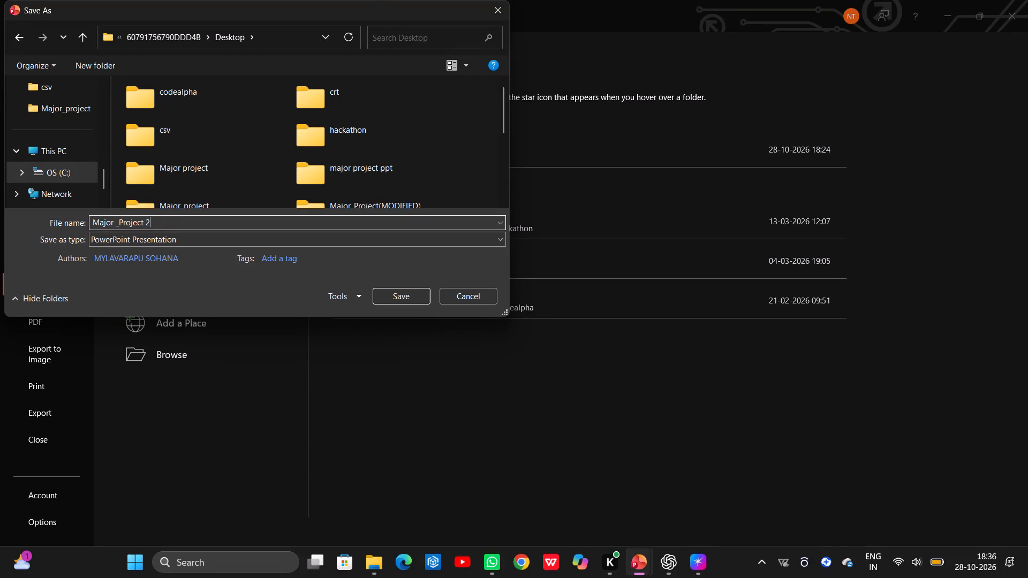
key(BackSpace)
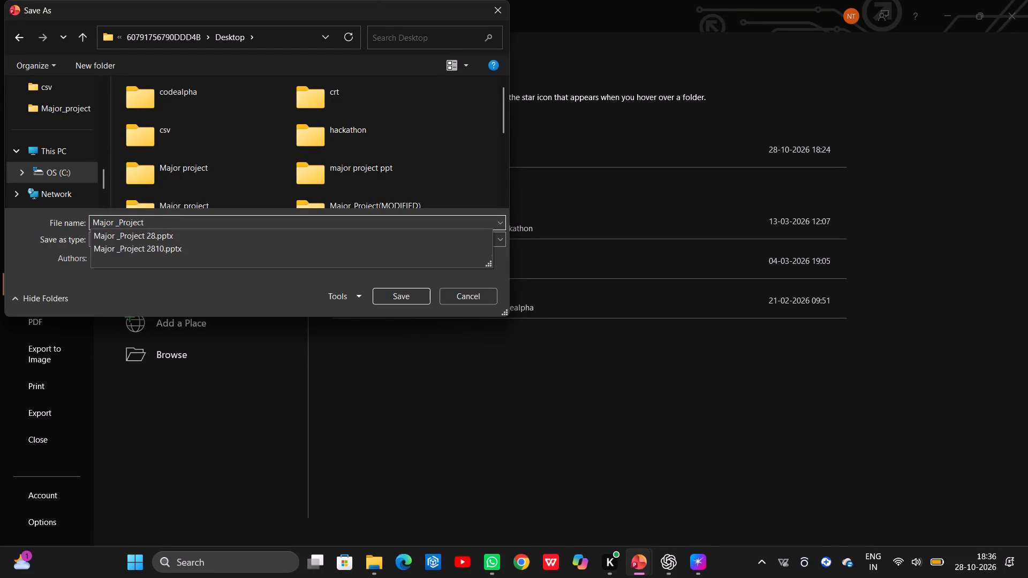
text(123)
click(397, 299)
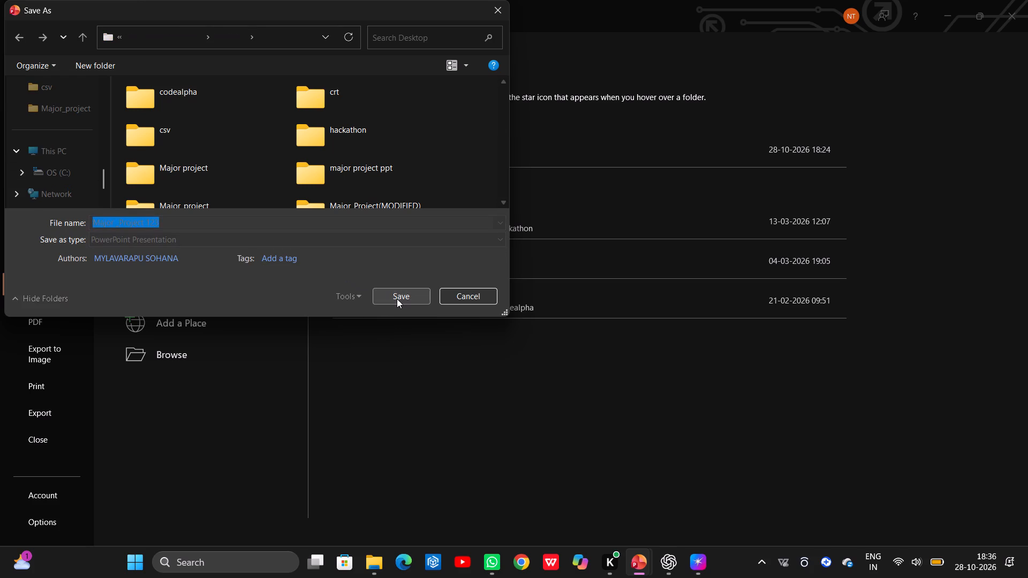
click(412, 298)
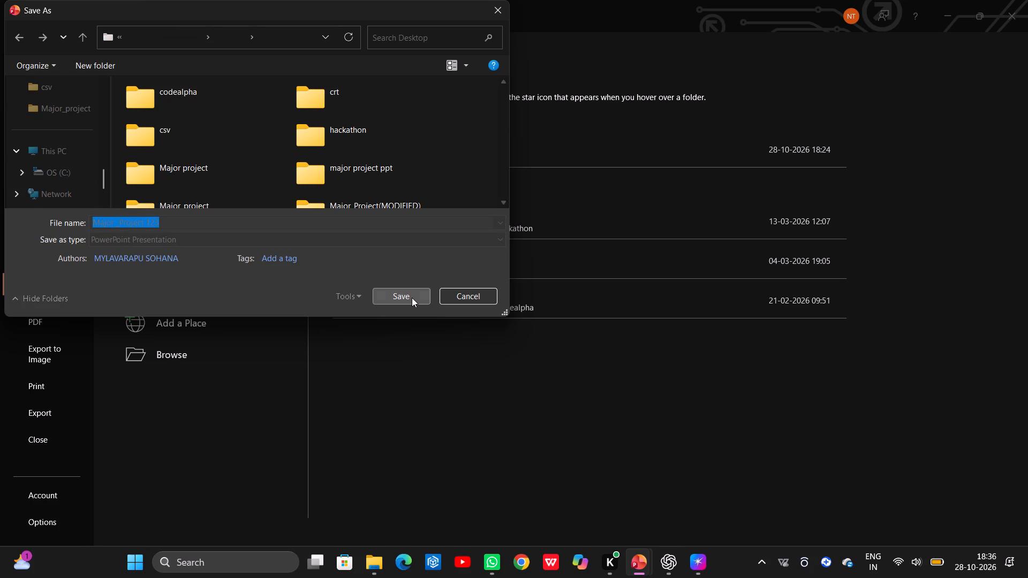
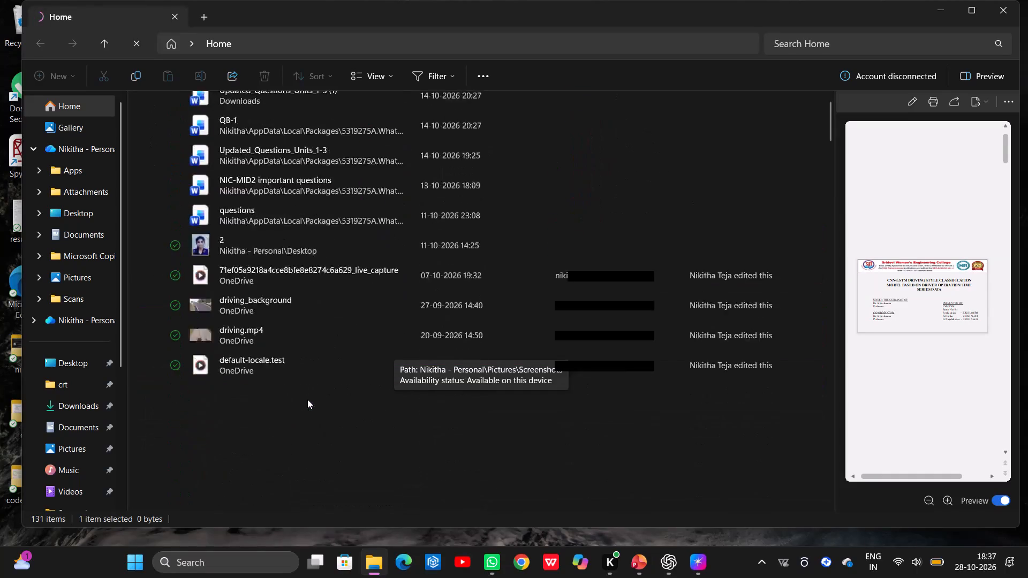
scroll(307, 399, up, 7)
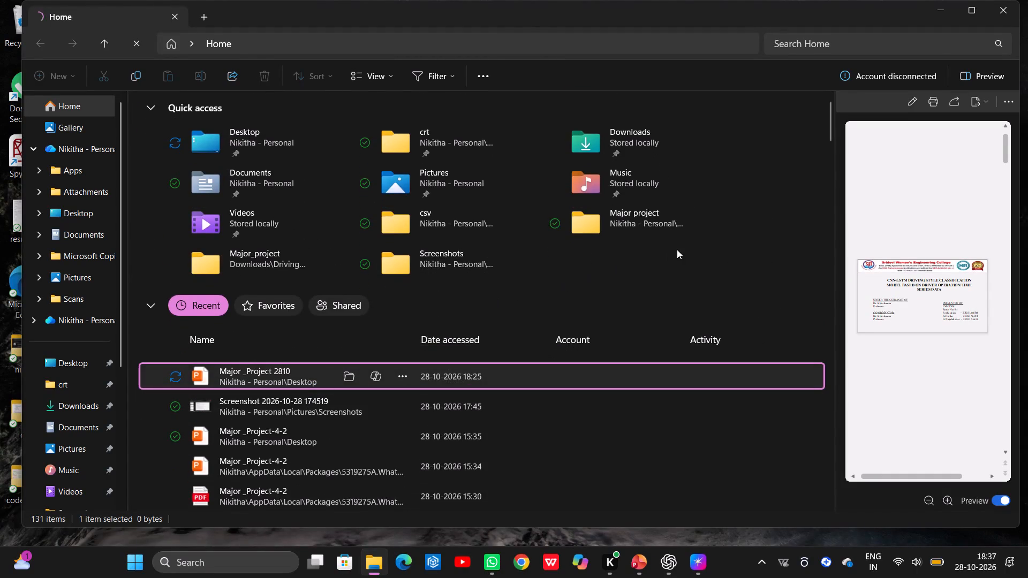